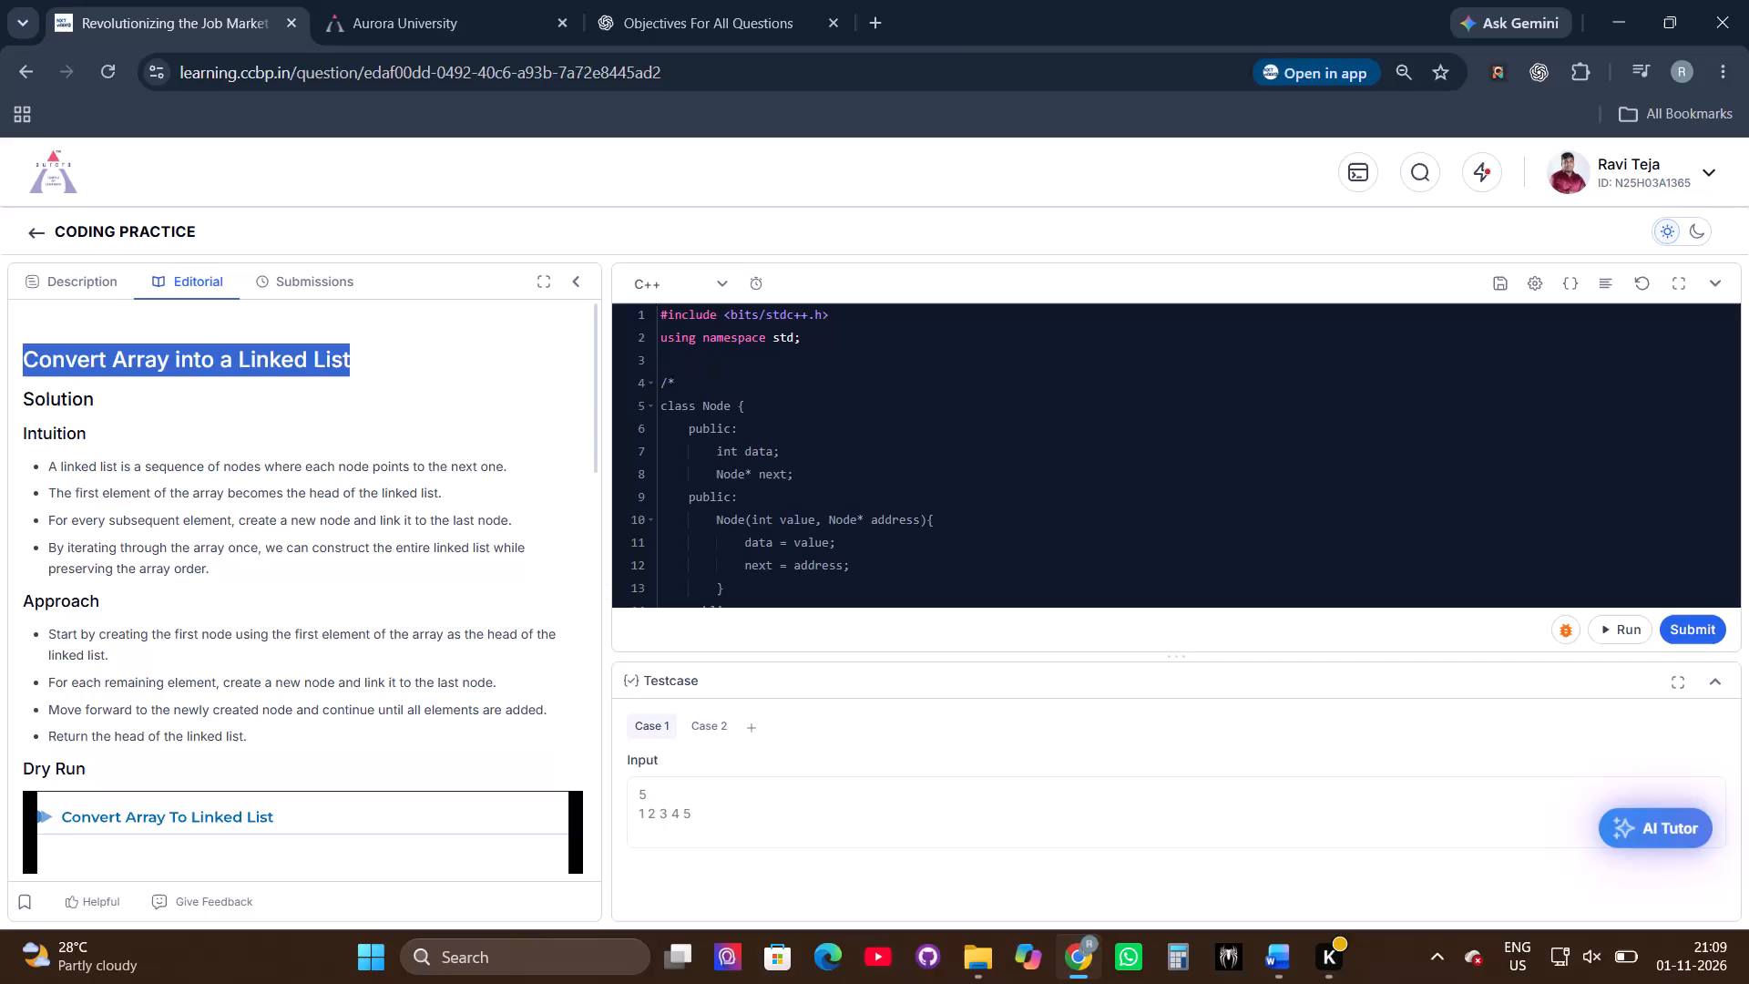
Switch to the Word lab report and paste the copied title "Convert Array into a Linked List" after 2.1, without an extra line.
left_click(1288, 958)
scroll(799, 656, "down", 2)
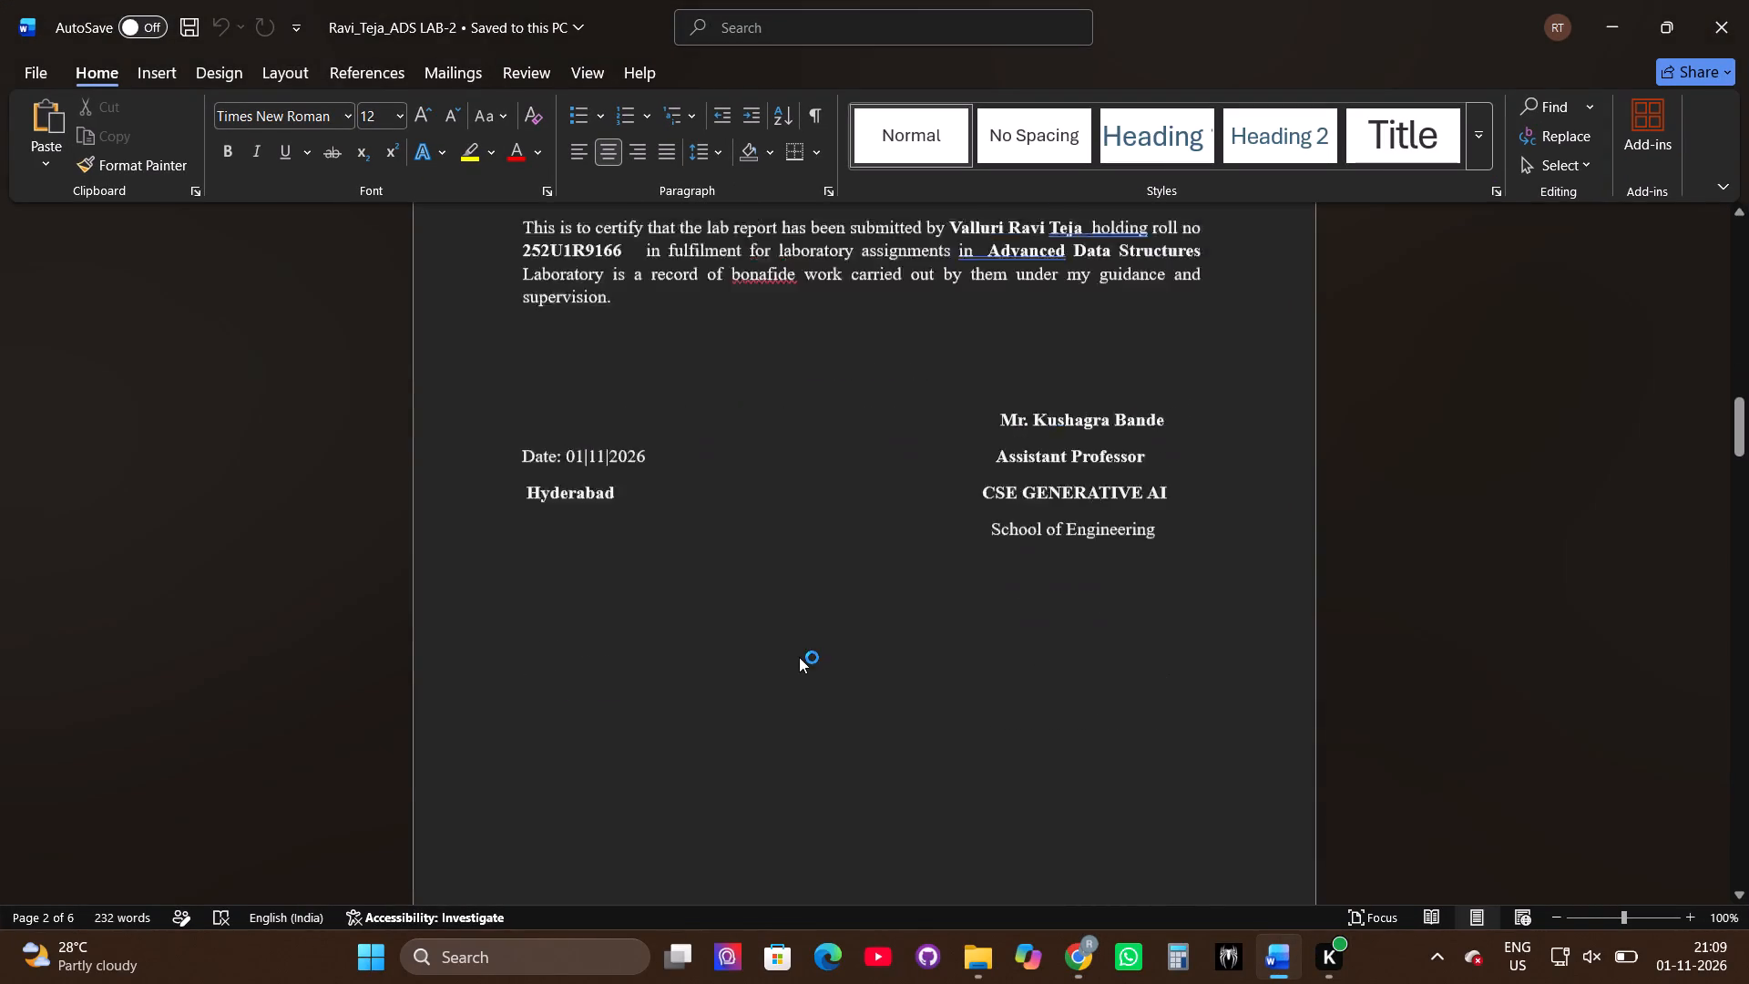
scroll(799, 657, "down", 9)
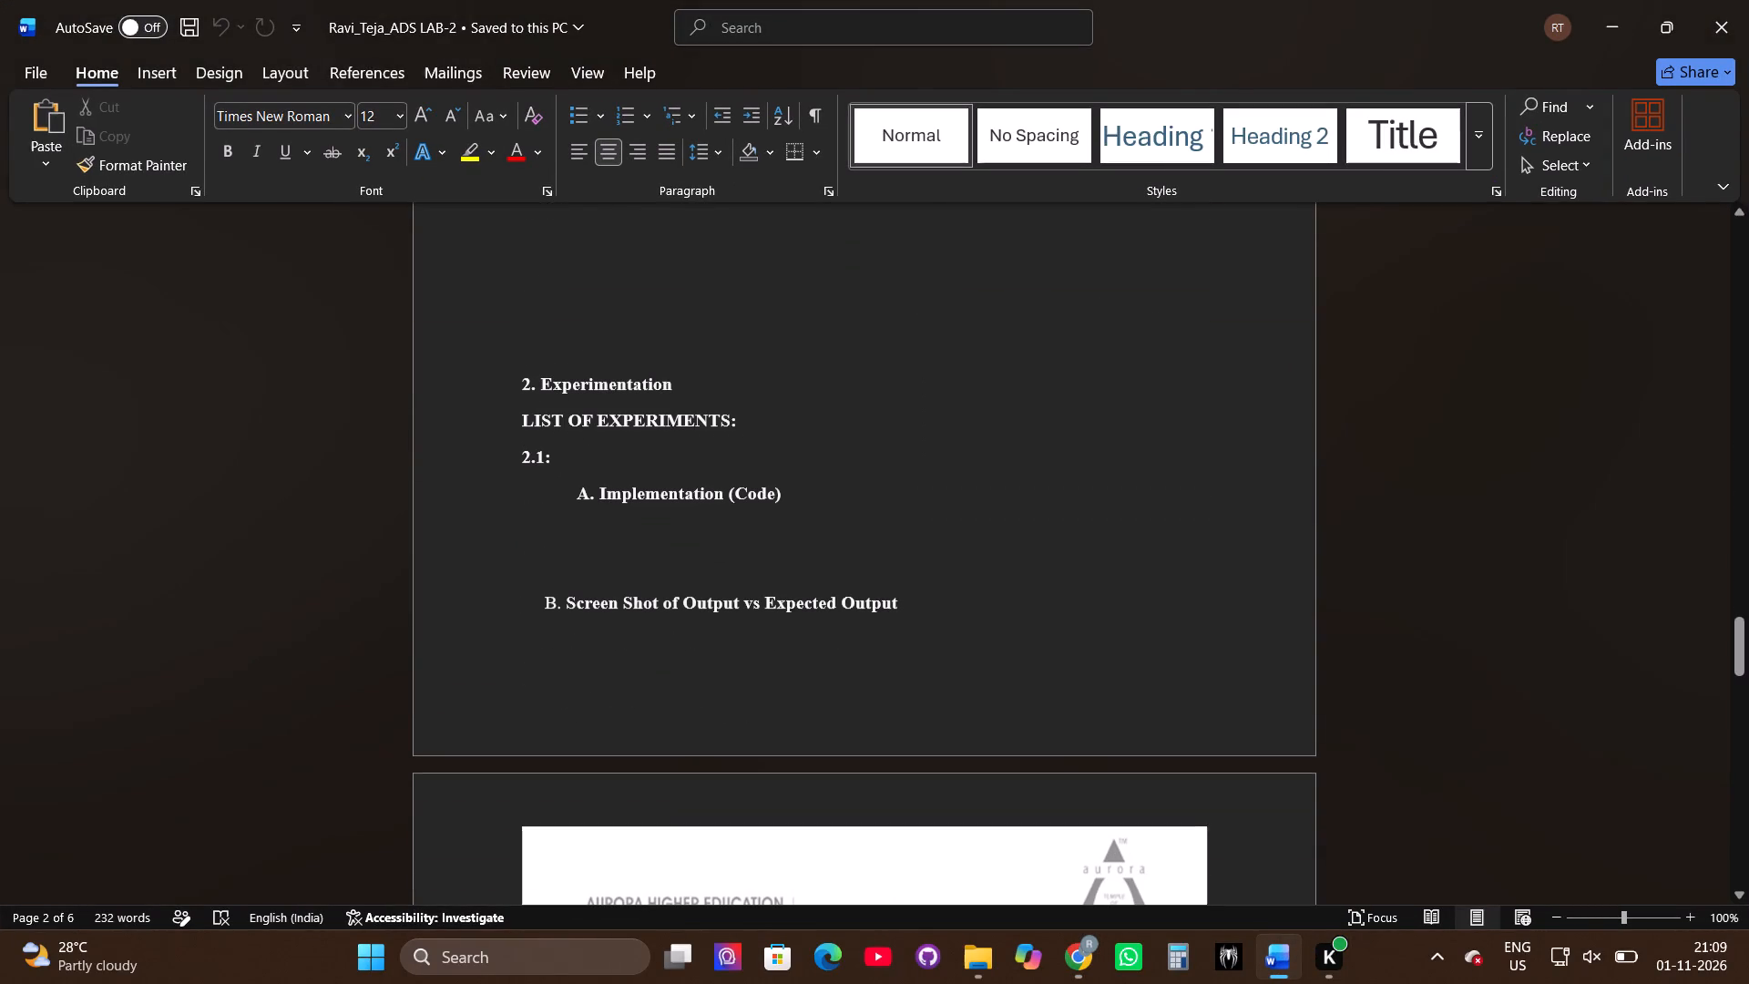
left_click(645, 461)
key("ctrl+v")
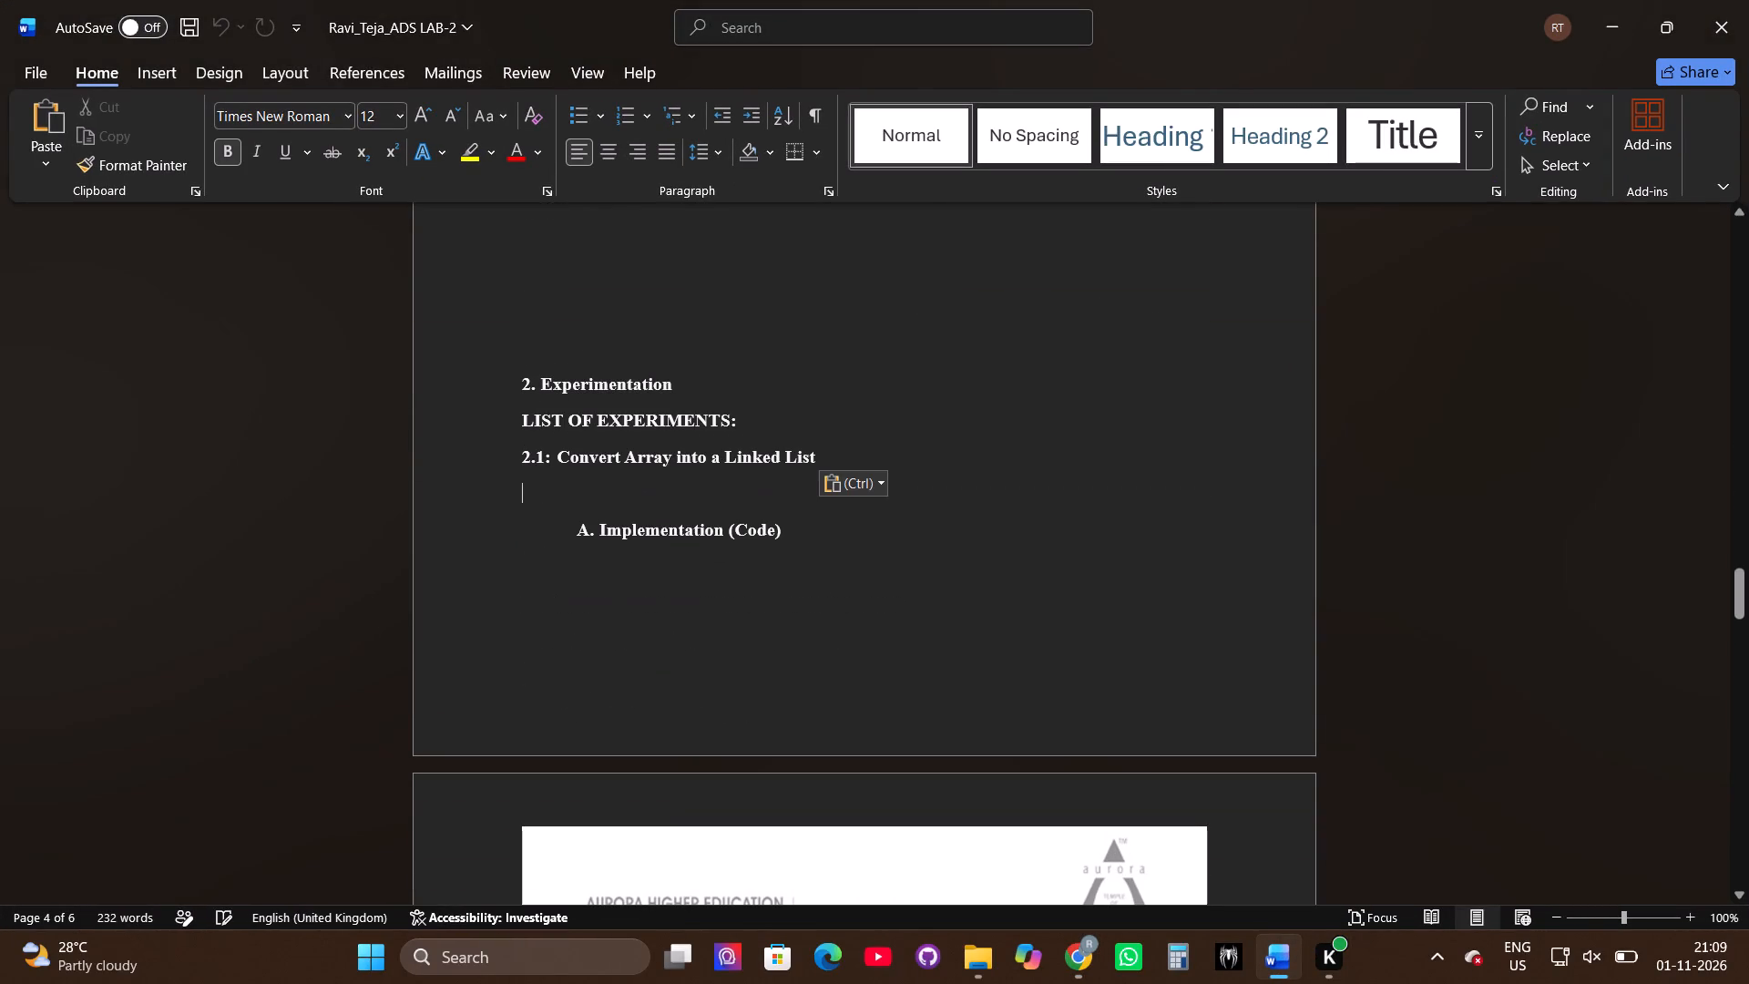
key("BackSpace")
Set the empty line under 2.1's "A. Implementation (Code)" heading to non-bold, 11 pt text.
left_click(634, 554)
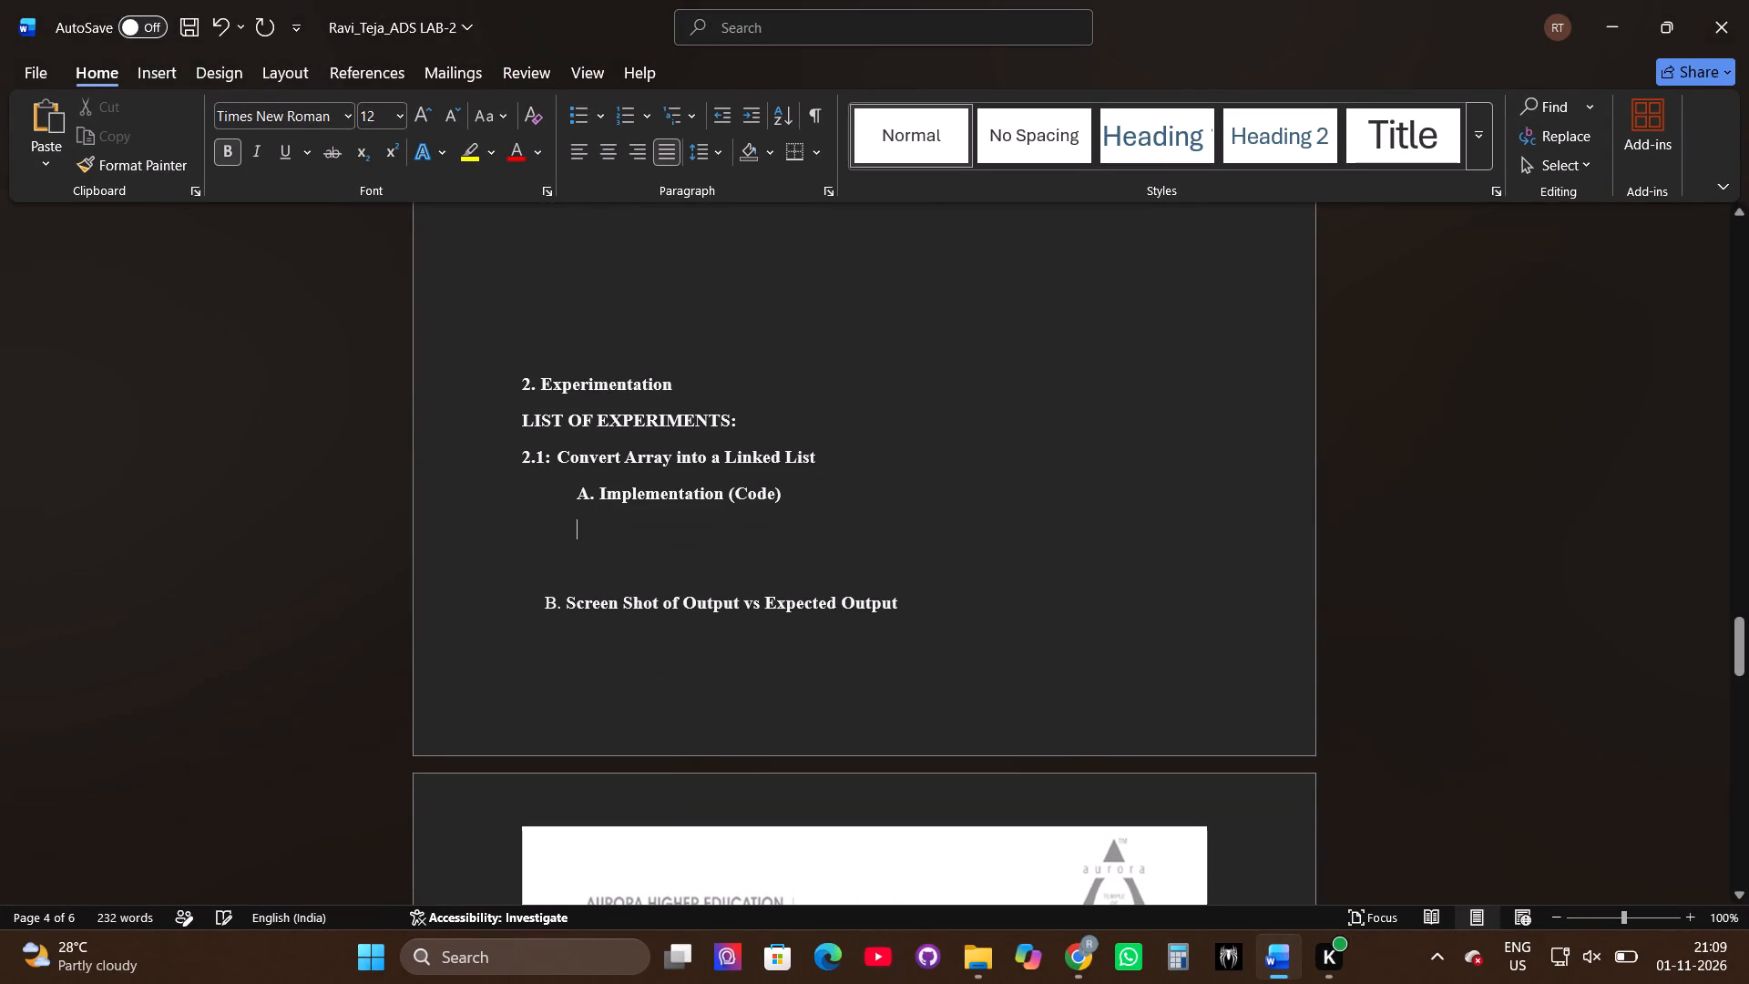
left_click(222, 147)
left_click(382, 118)
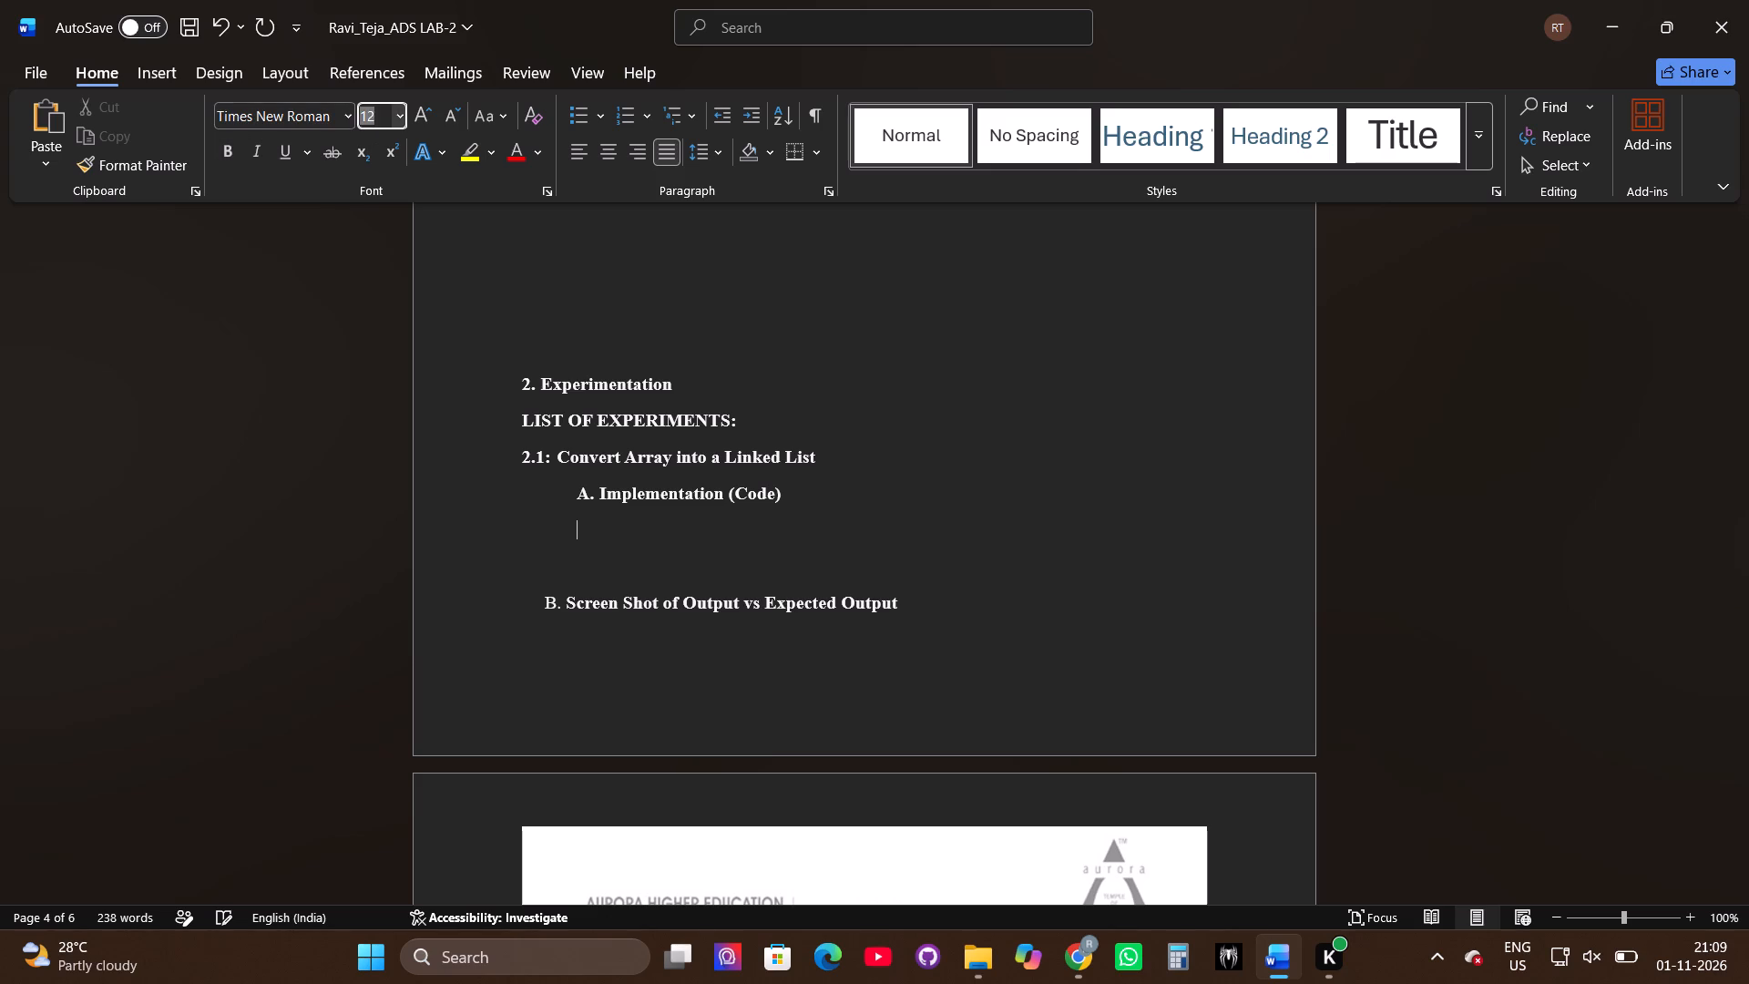
type("11")
key("Return")
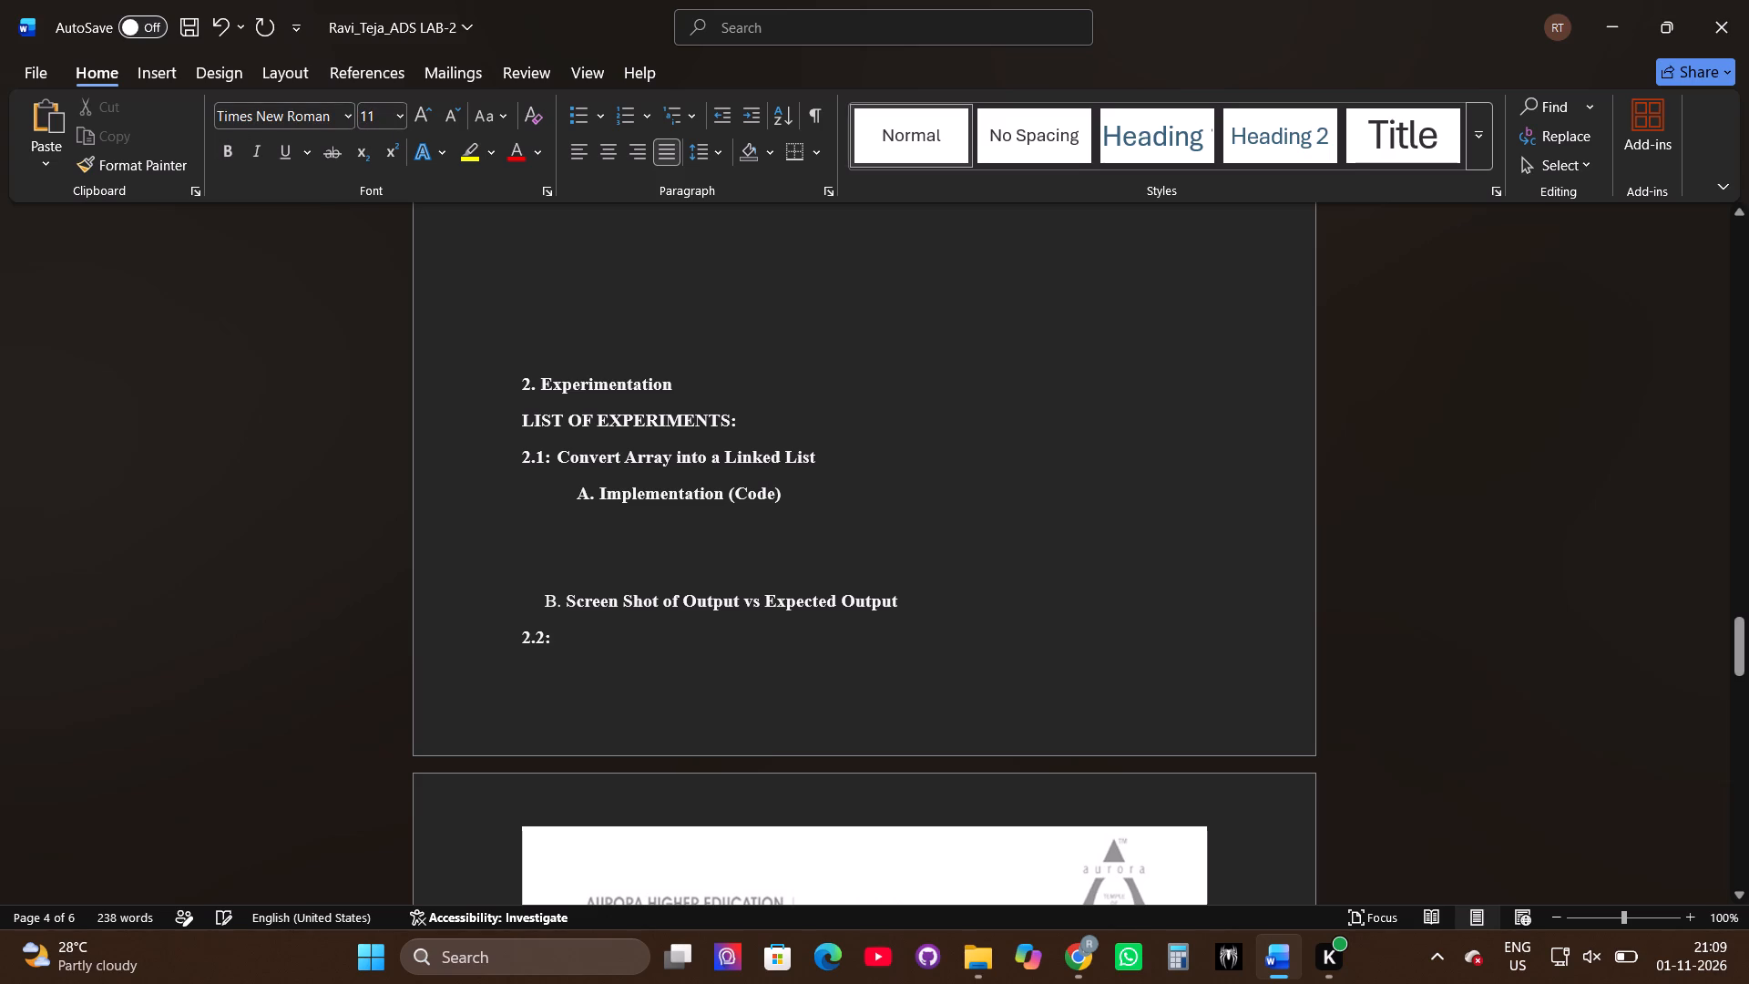
Switch to Chrome and copy the entire C++ solution from the coding practice editor.
left_click(1100, 983)
left_click(765, 473)
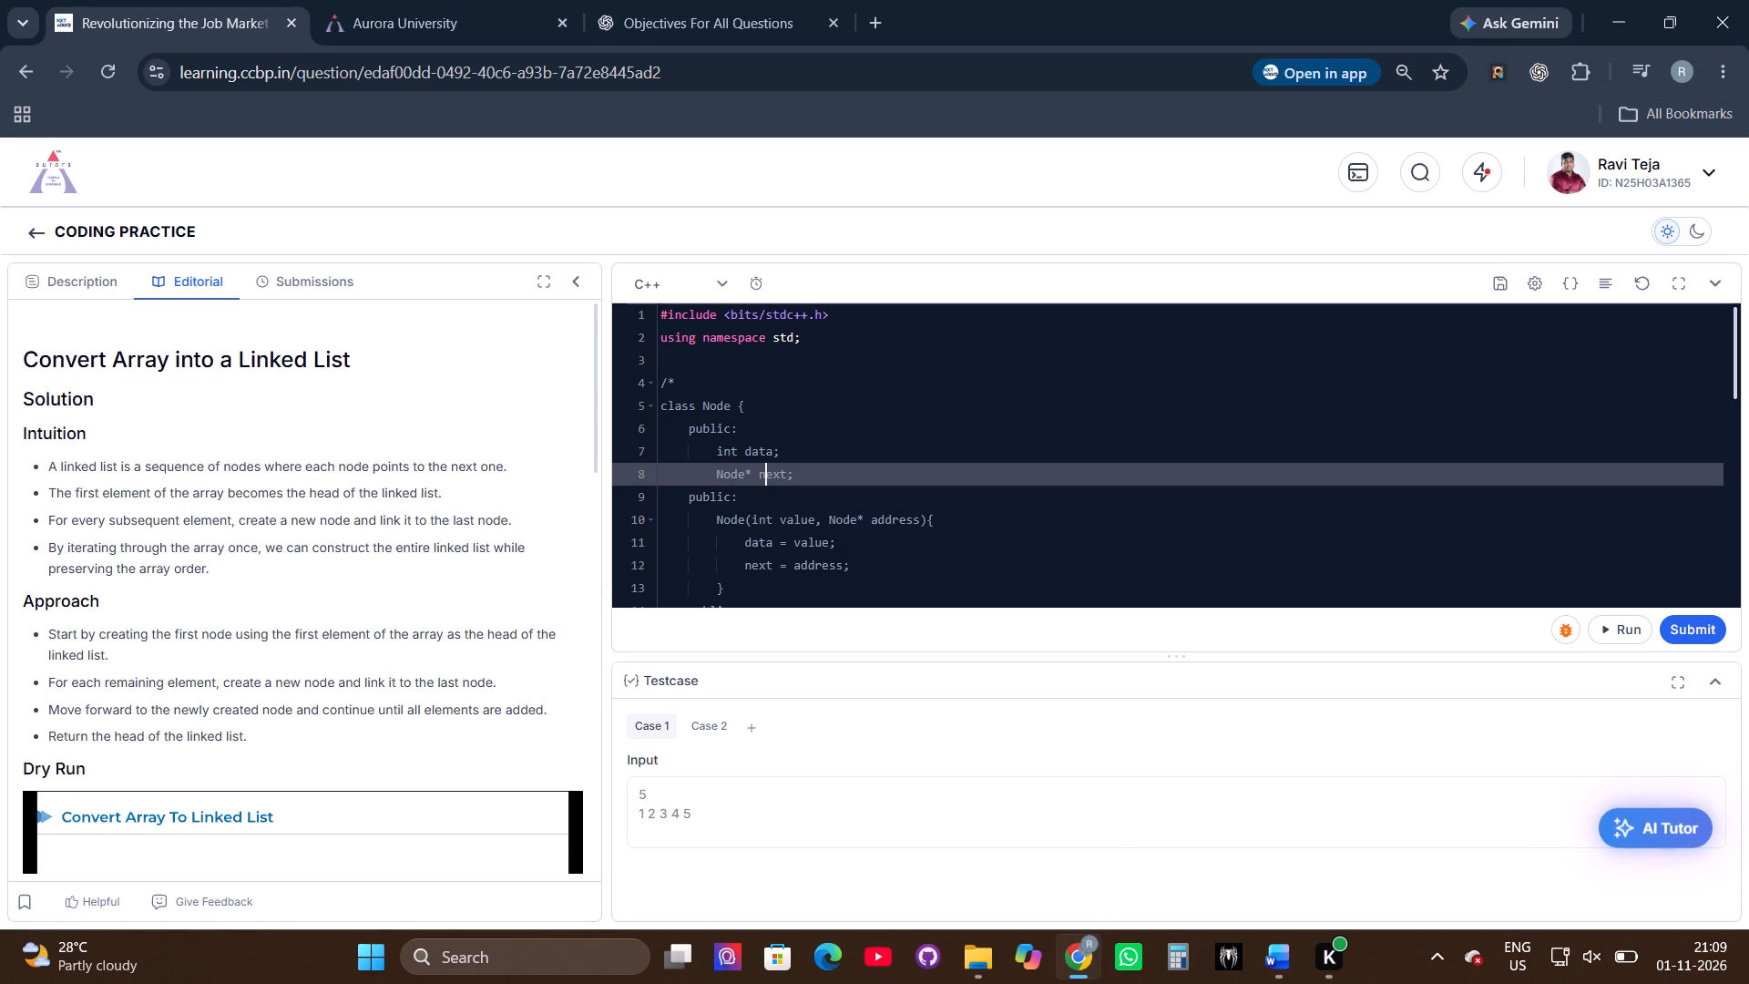
key("ctrl+a")
key("ctrl+c")
left_click(913, 526)
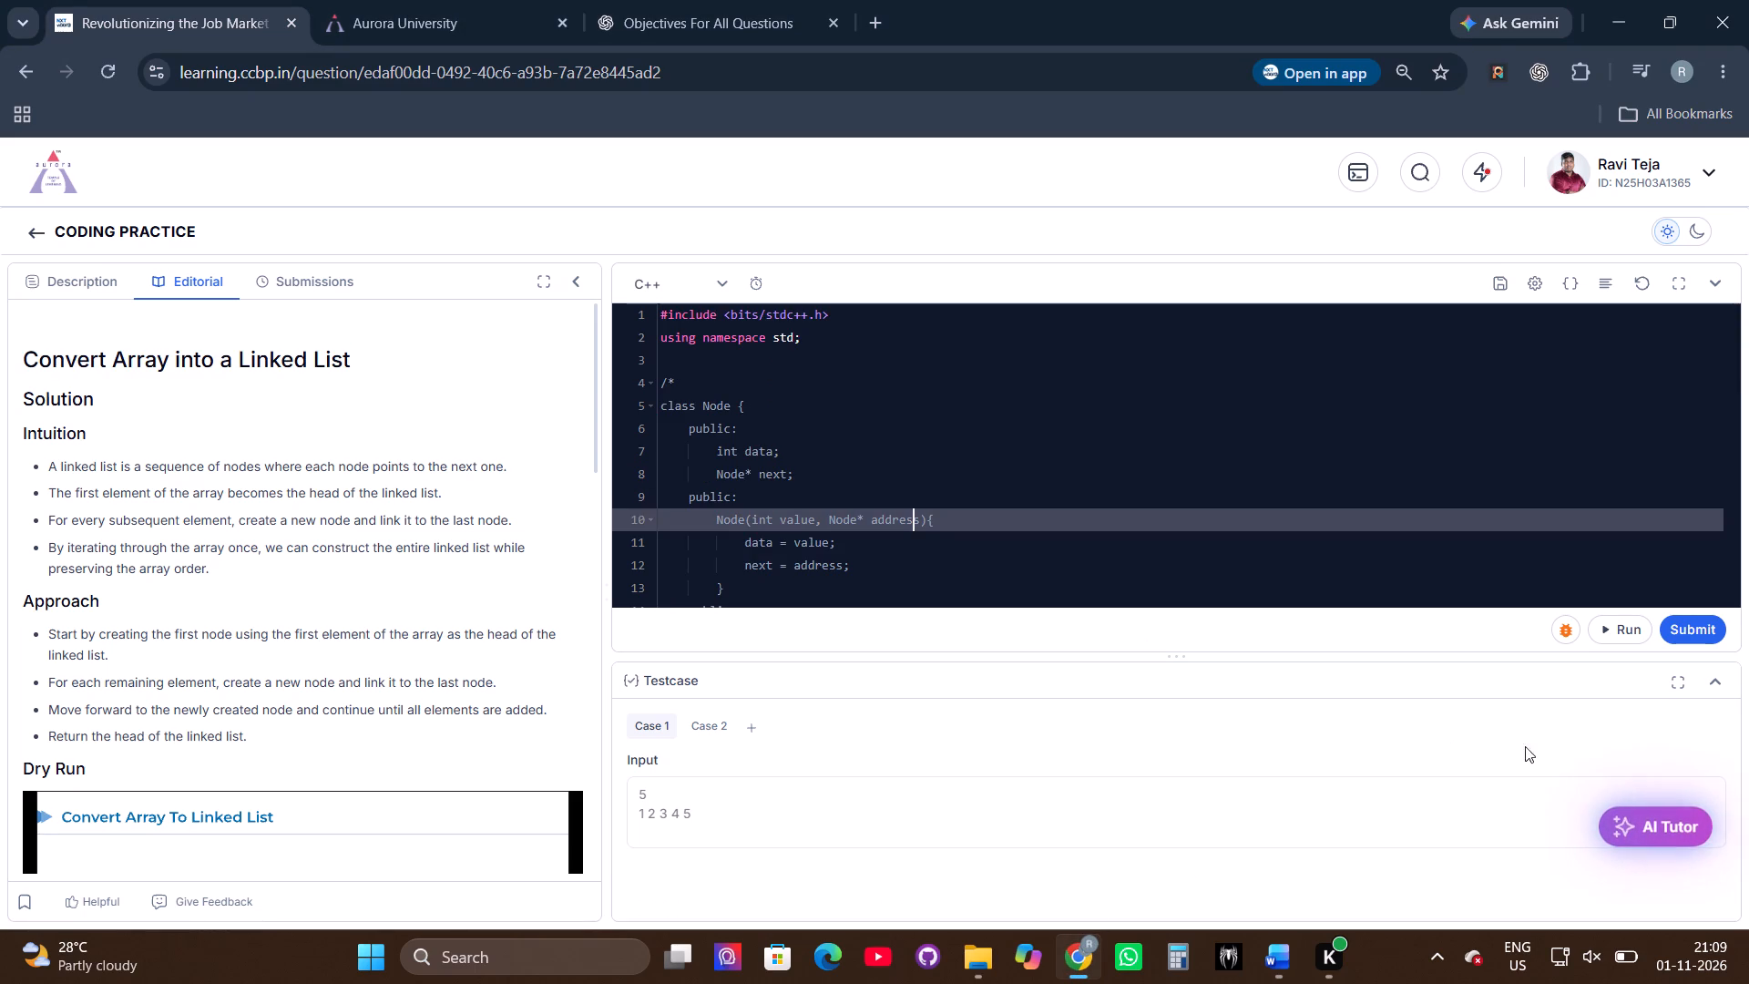
Run the C++ solution against the test cases.
left_click(1625, 650)
left_click(1608, 628)
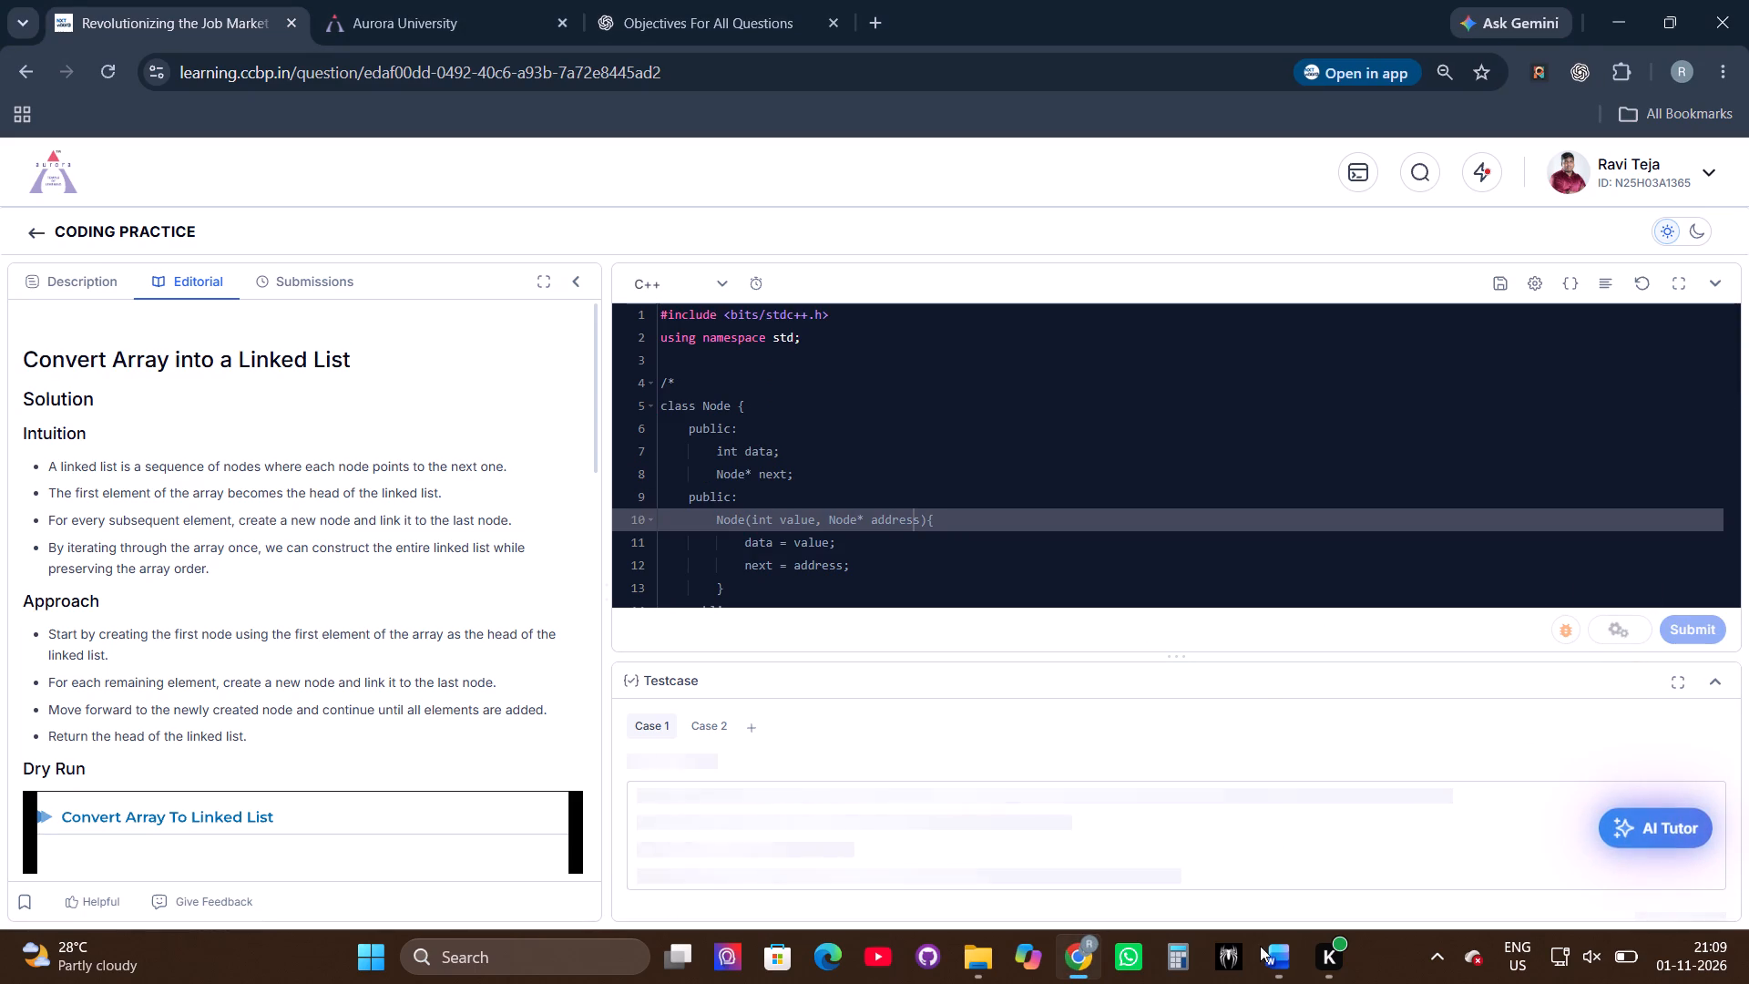
Return to Word and paste the copied C++ code under 2.1's "A. Implementation (Code)" heading.
left_click(1282, 958)
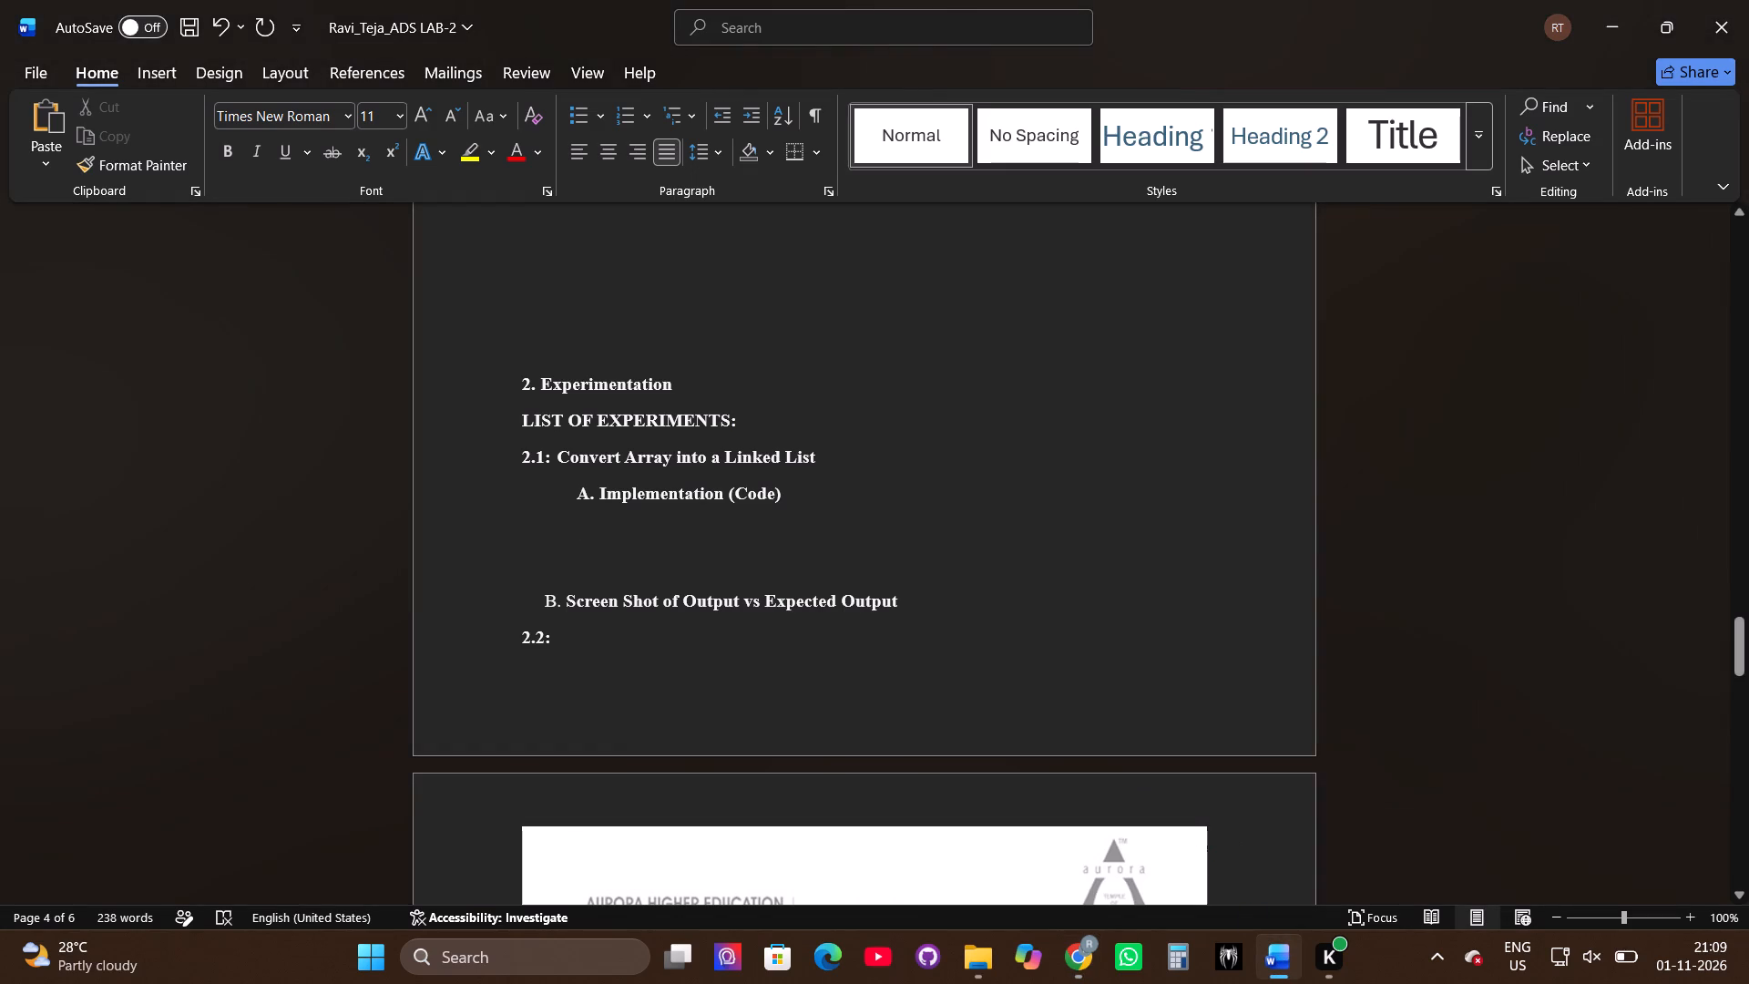
key("ctrl+v")
Add an unnumbered blank line below 2.1's "B. Screen Shot of Output vs Expected Output" heading, undoing the automatic list numbering.
scroll(802, 556, "down", 2)
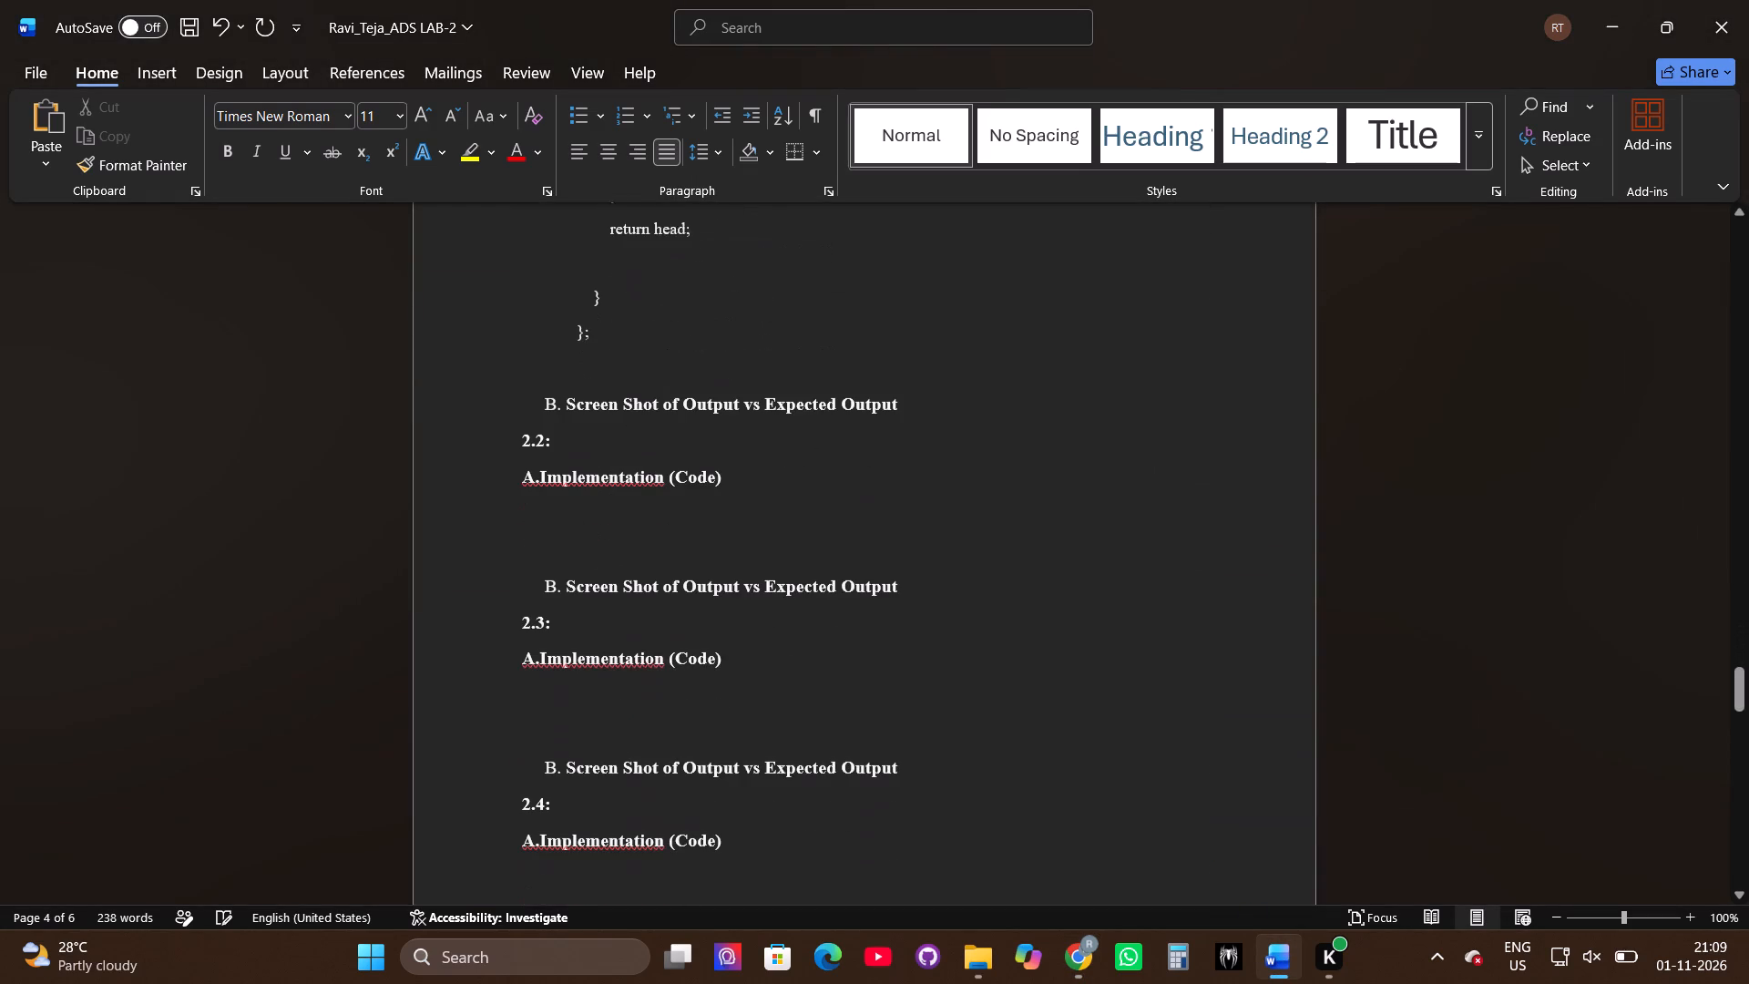
left_click(971, 411)
key("Return")
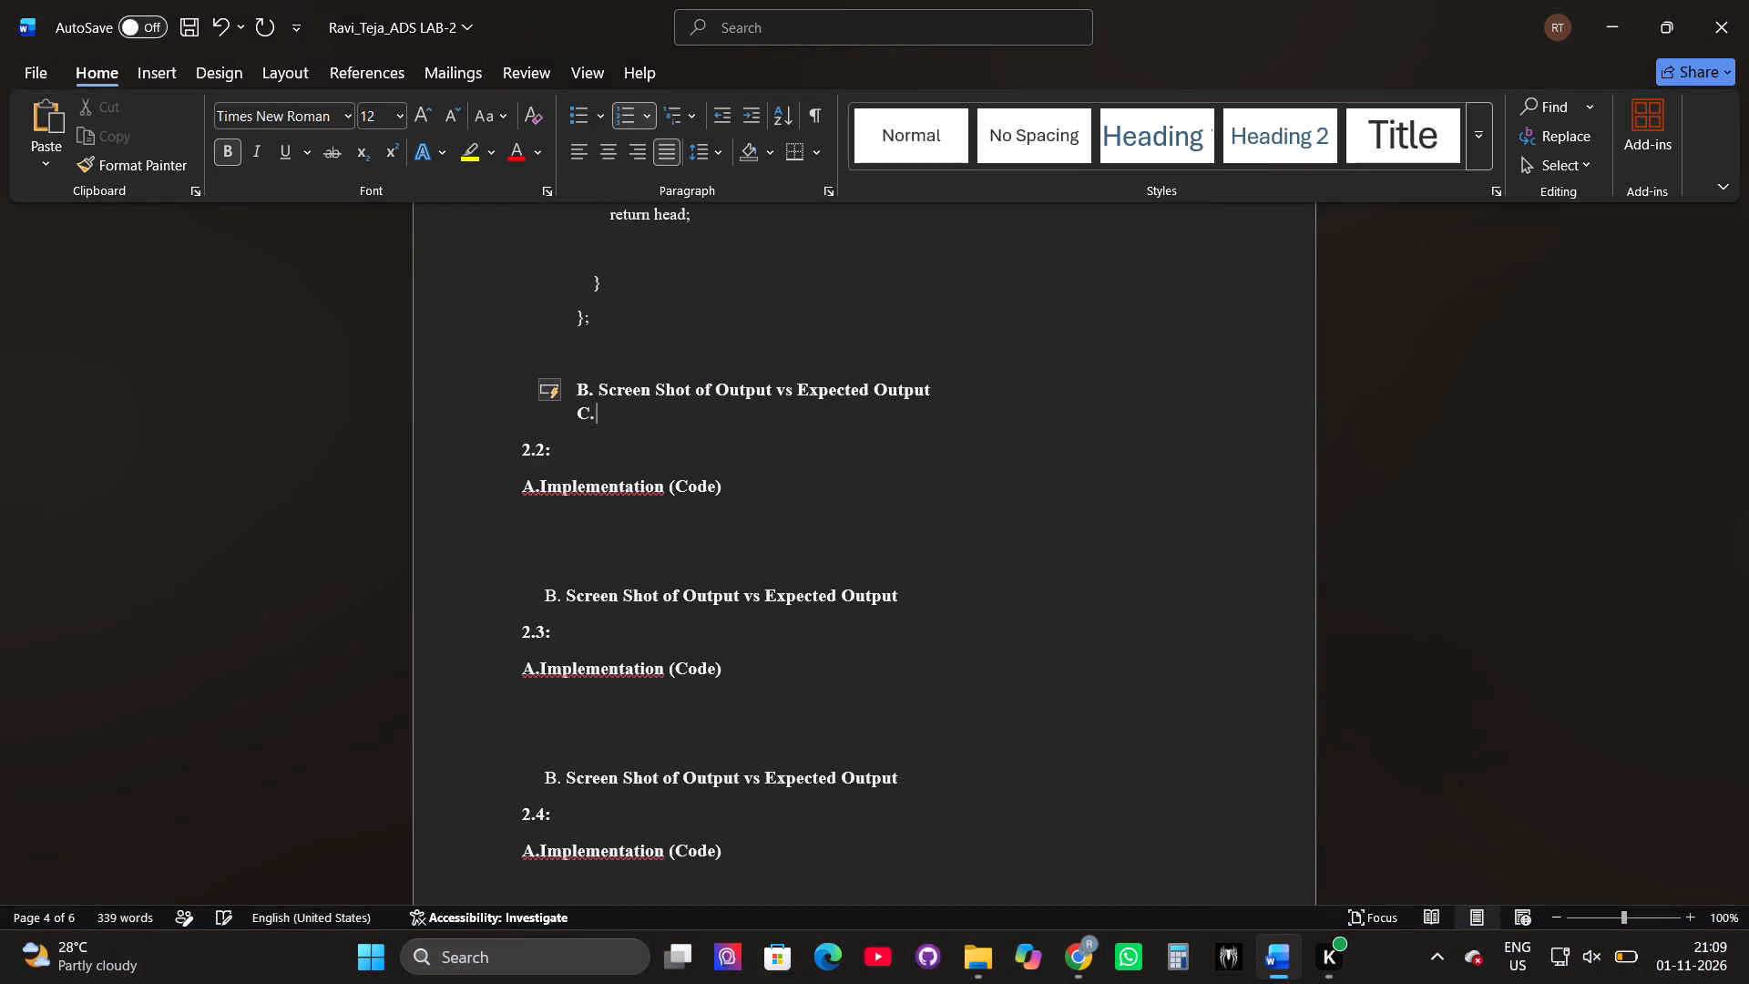
key("ctrl+z")
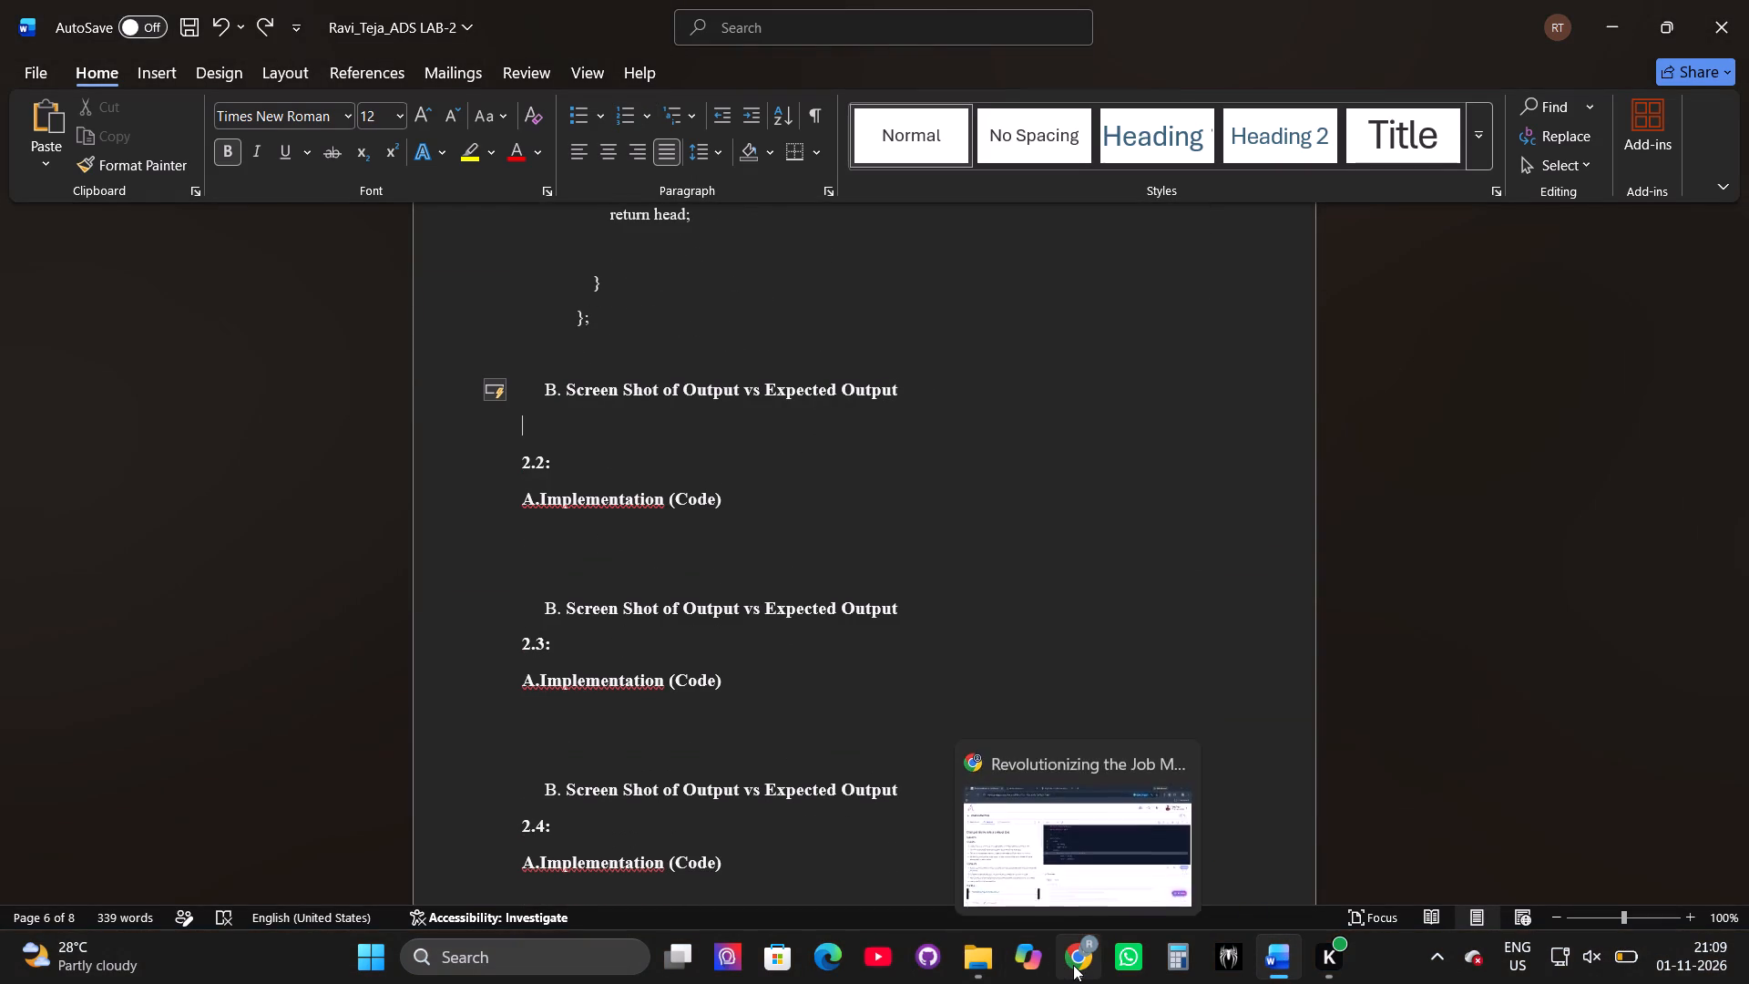
Switch to Chrome to check the test case results of the code run, and return to the Word report.
left_click(1073, 965)
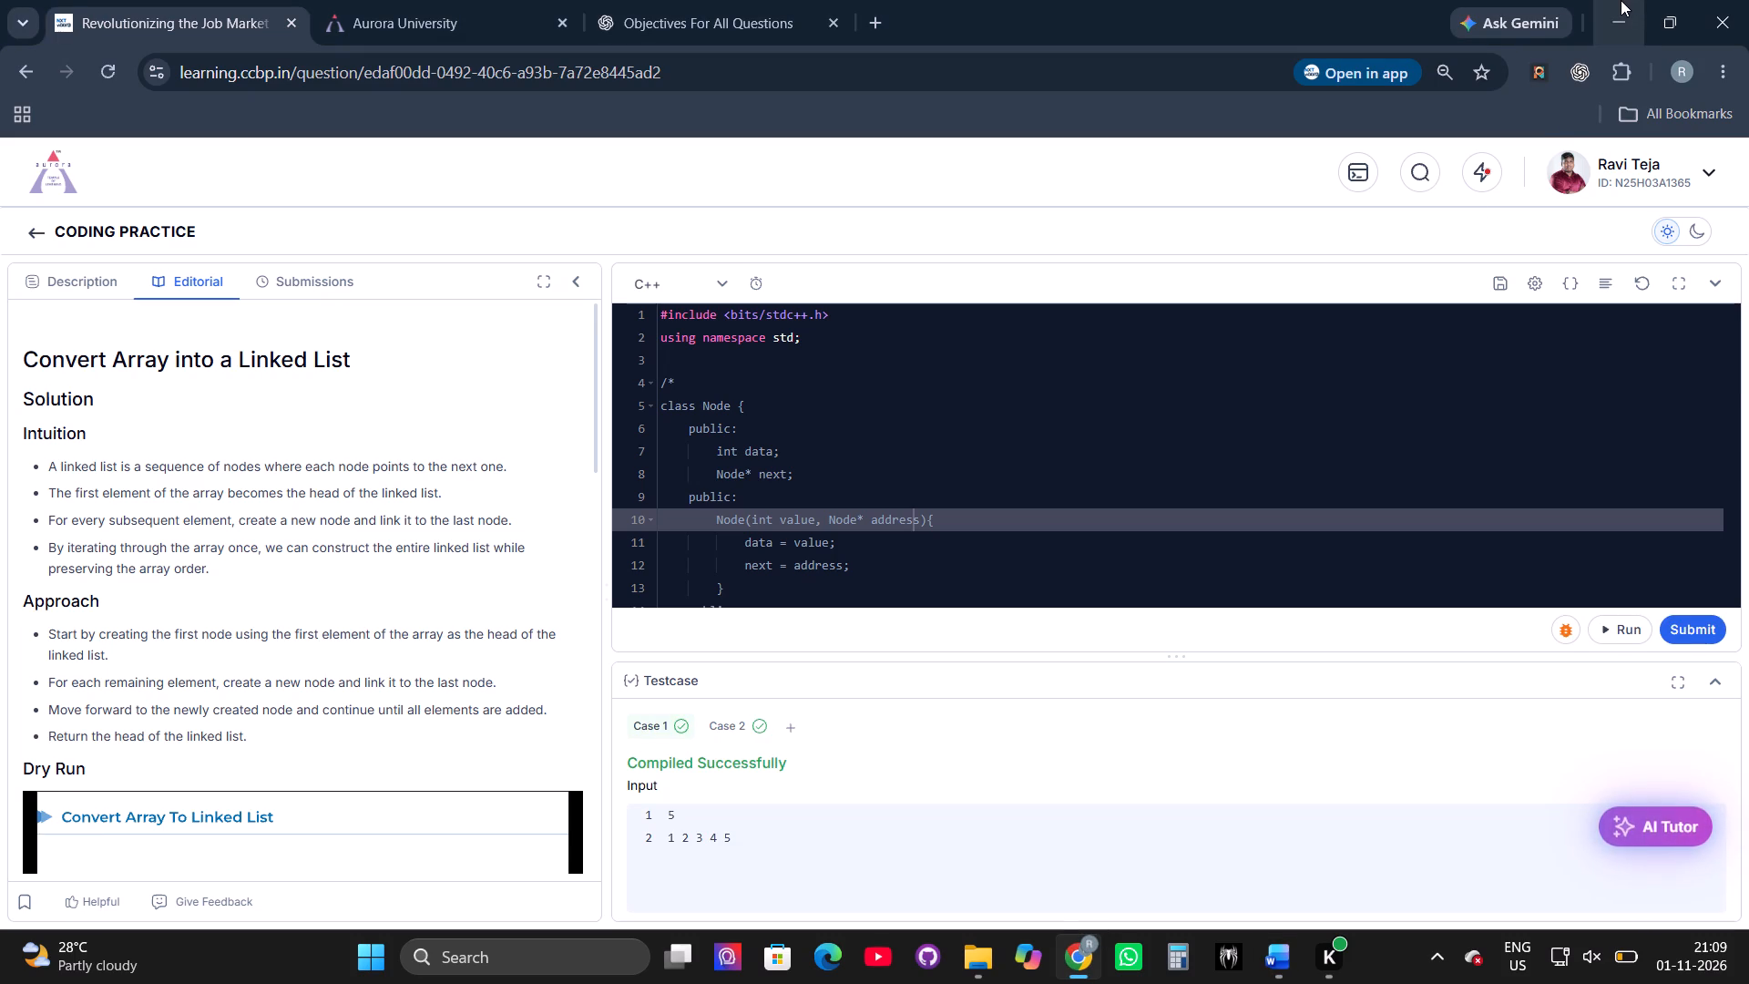
left_click(1621, 0)
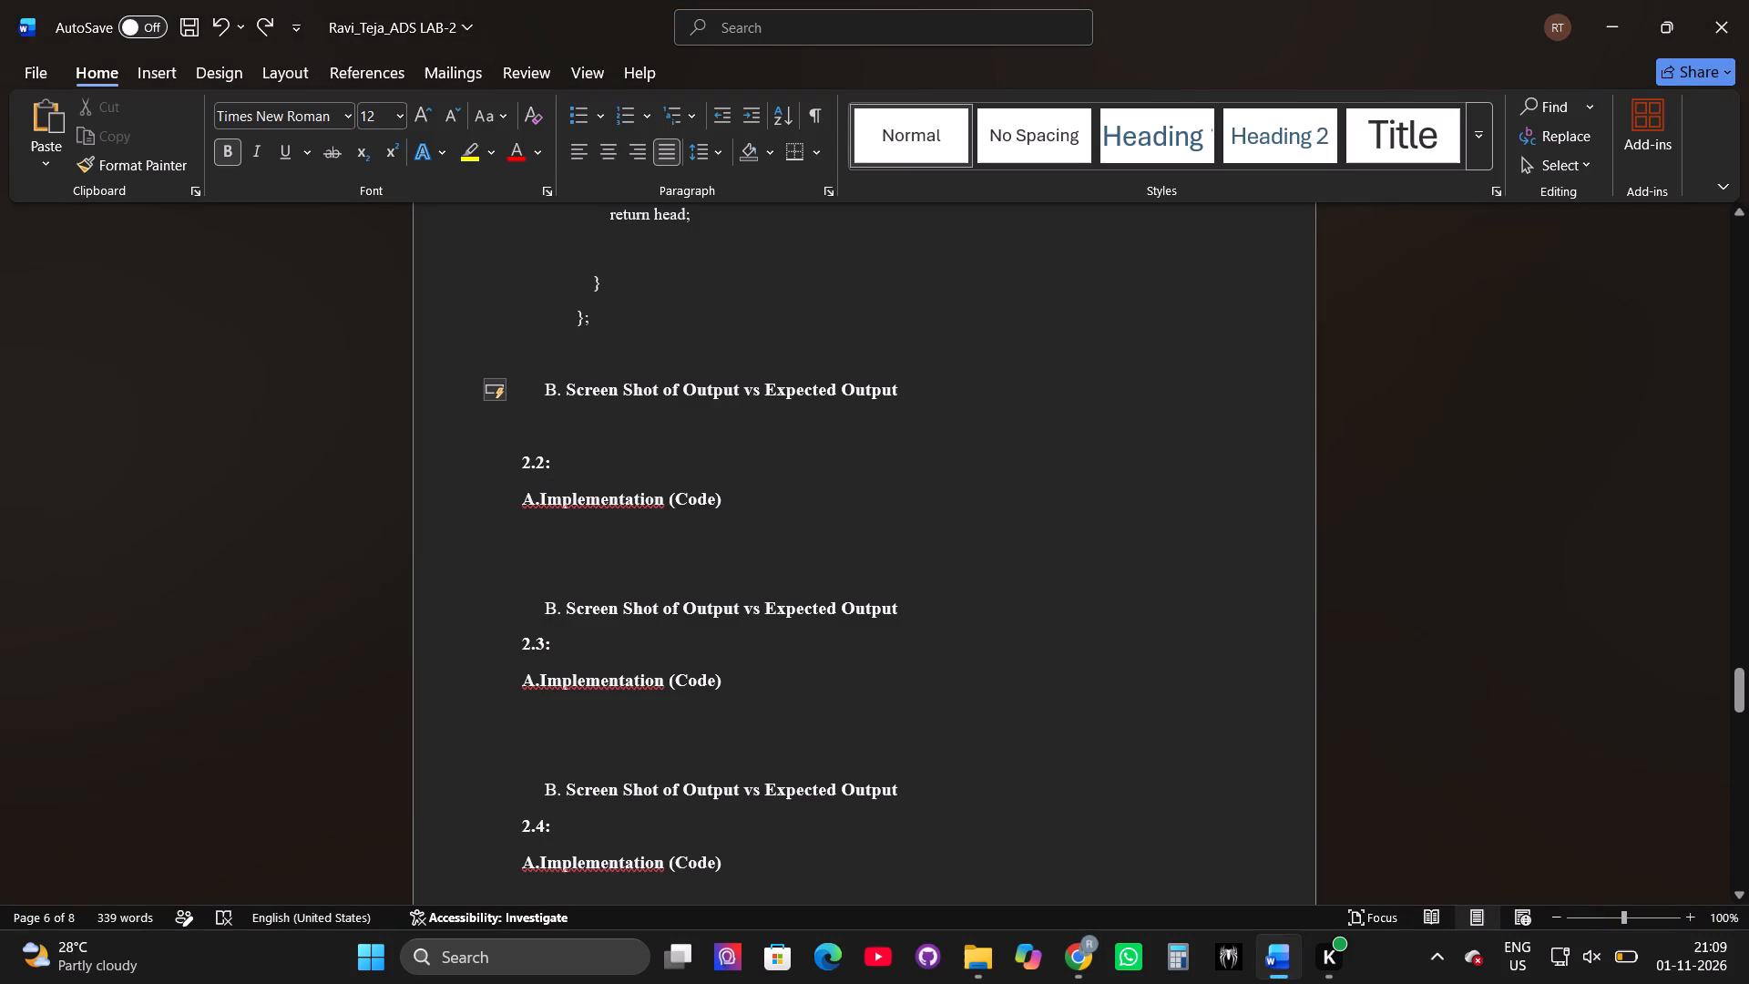
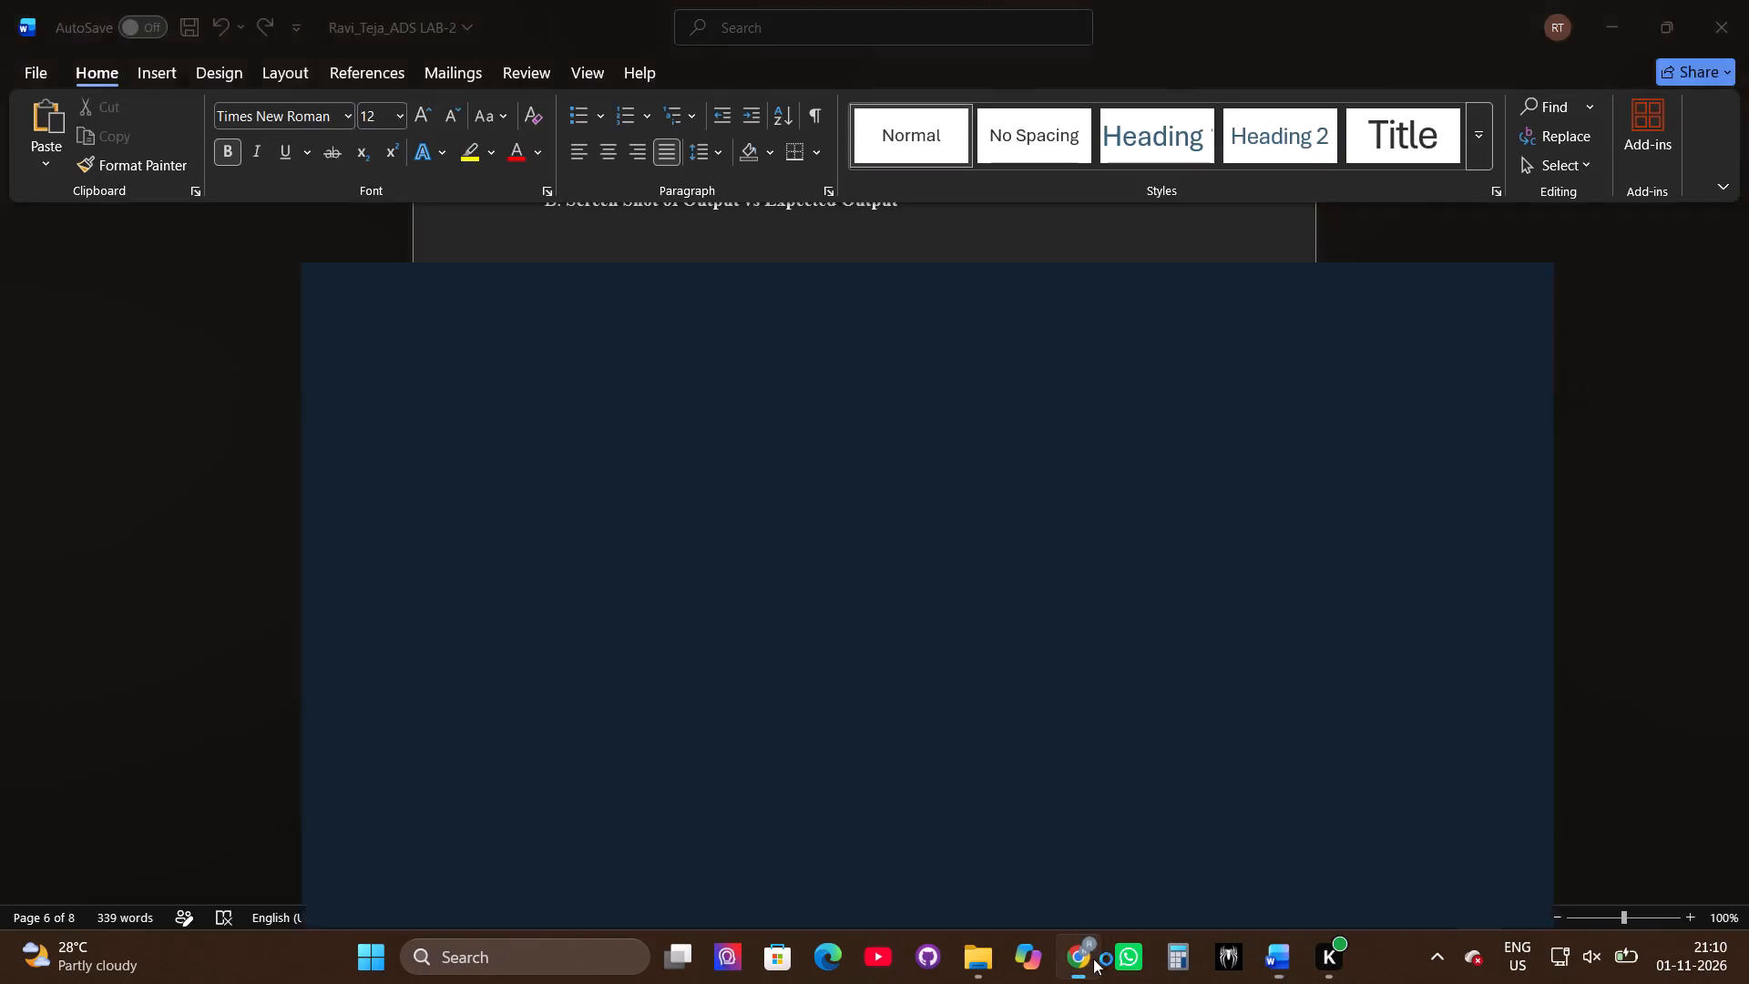
Rerun the Convert Array To Linked List code in Chrome and paste a screenshot of its results under 2.1's "B. Screen Shot of Output vs Expected Output" in Word.
left_click(1620, 636)
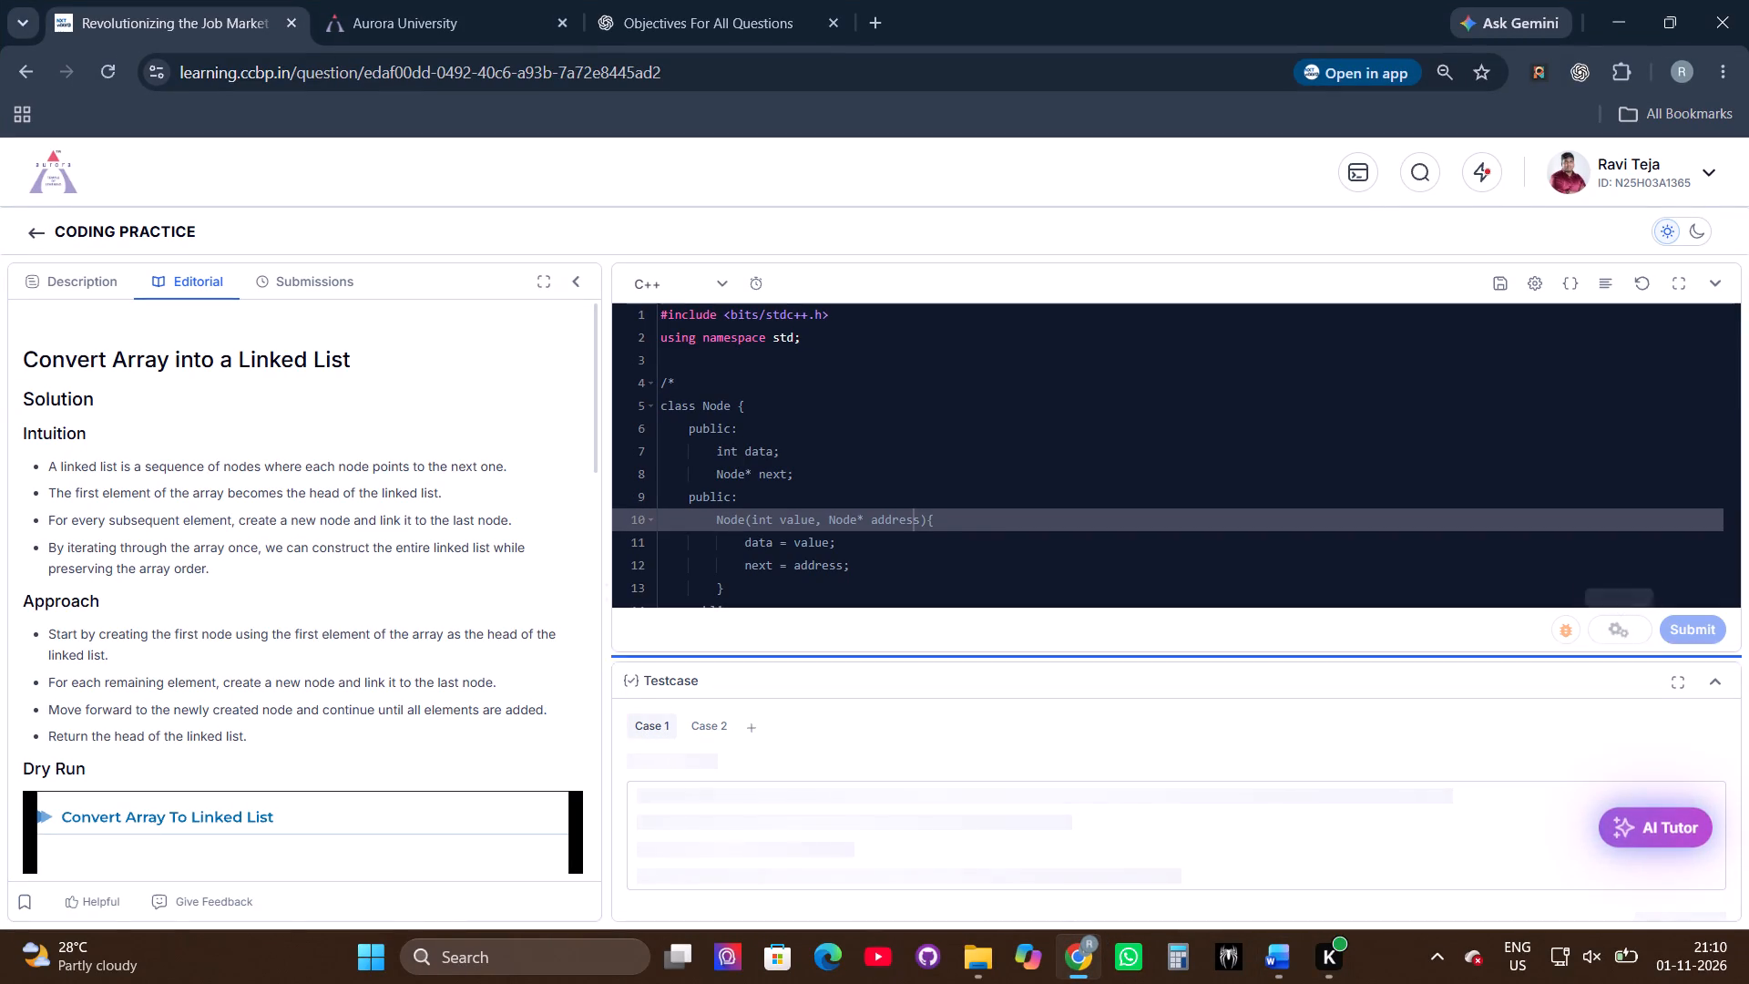
left_click_drag(1177, 652, 1184, 497)
key("Print")
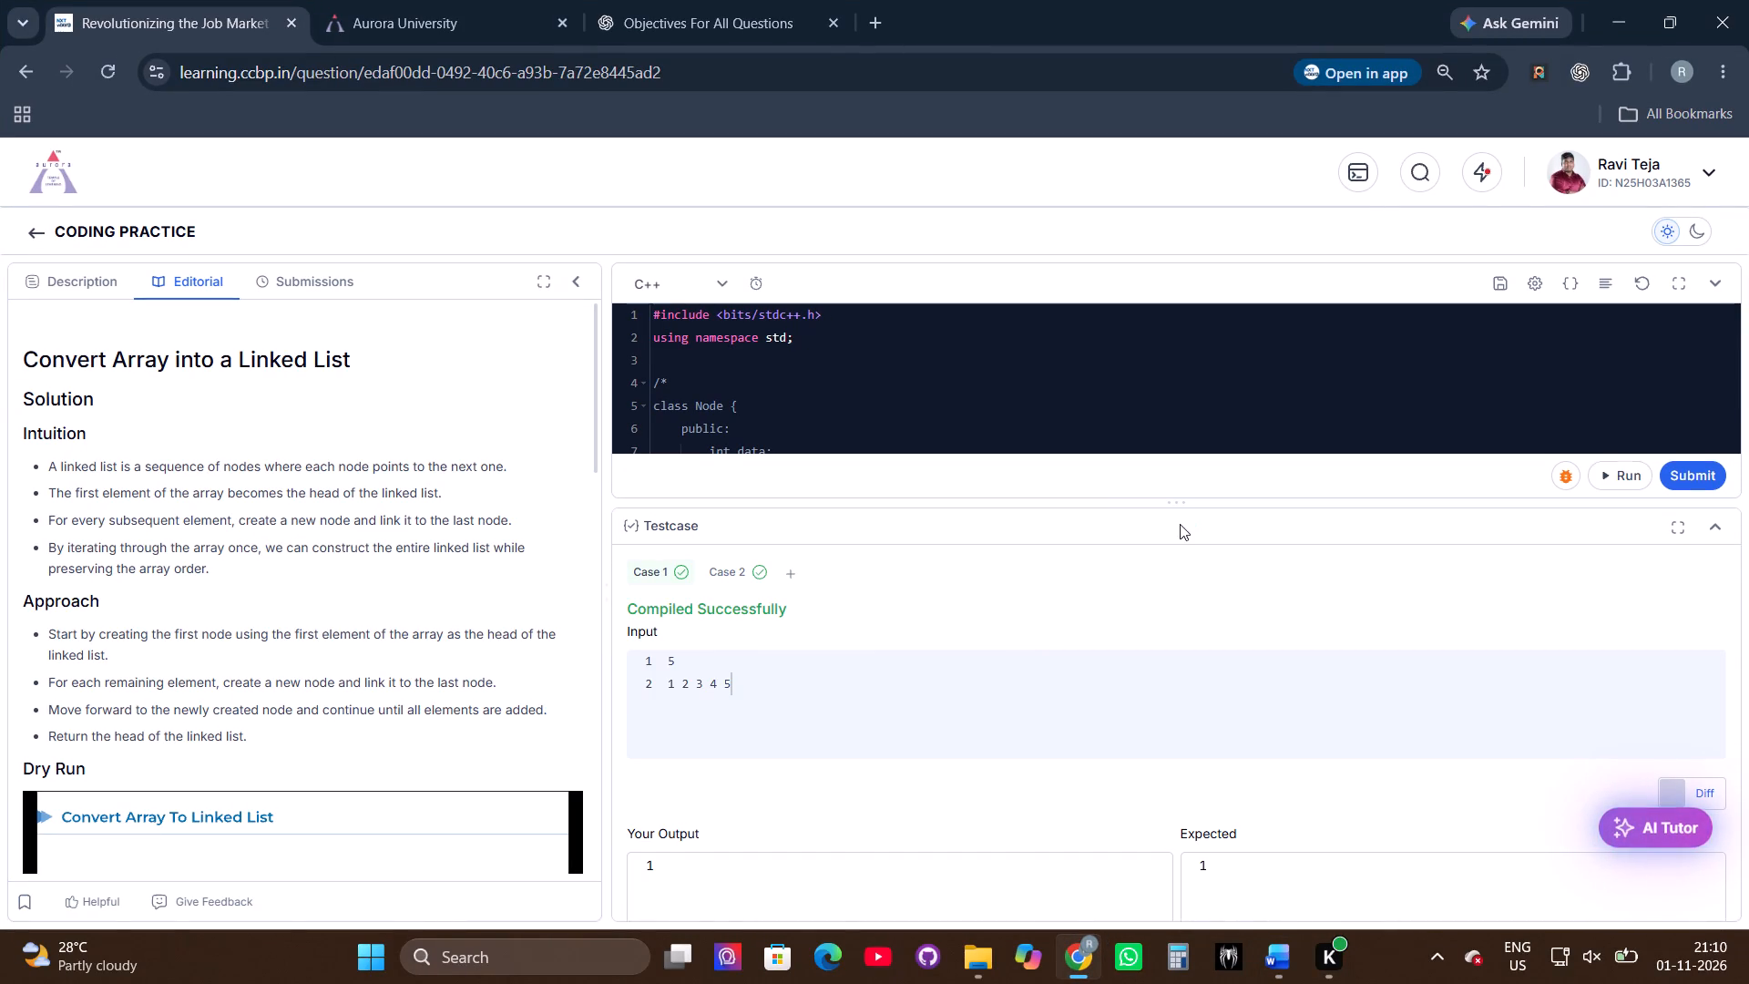
left_click_drag(0, 146, 1748, 638)
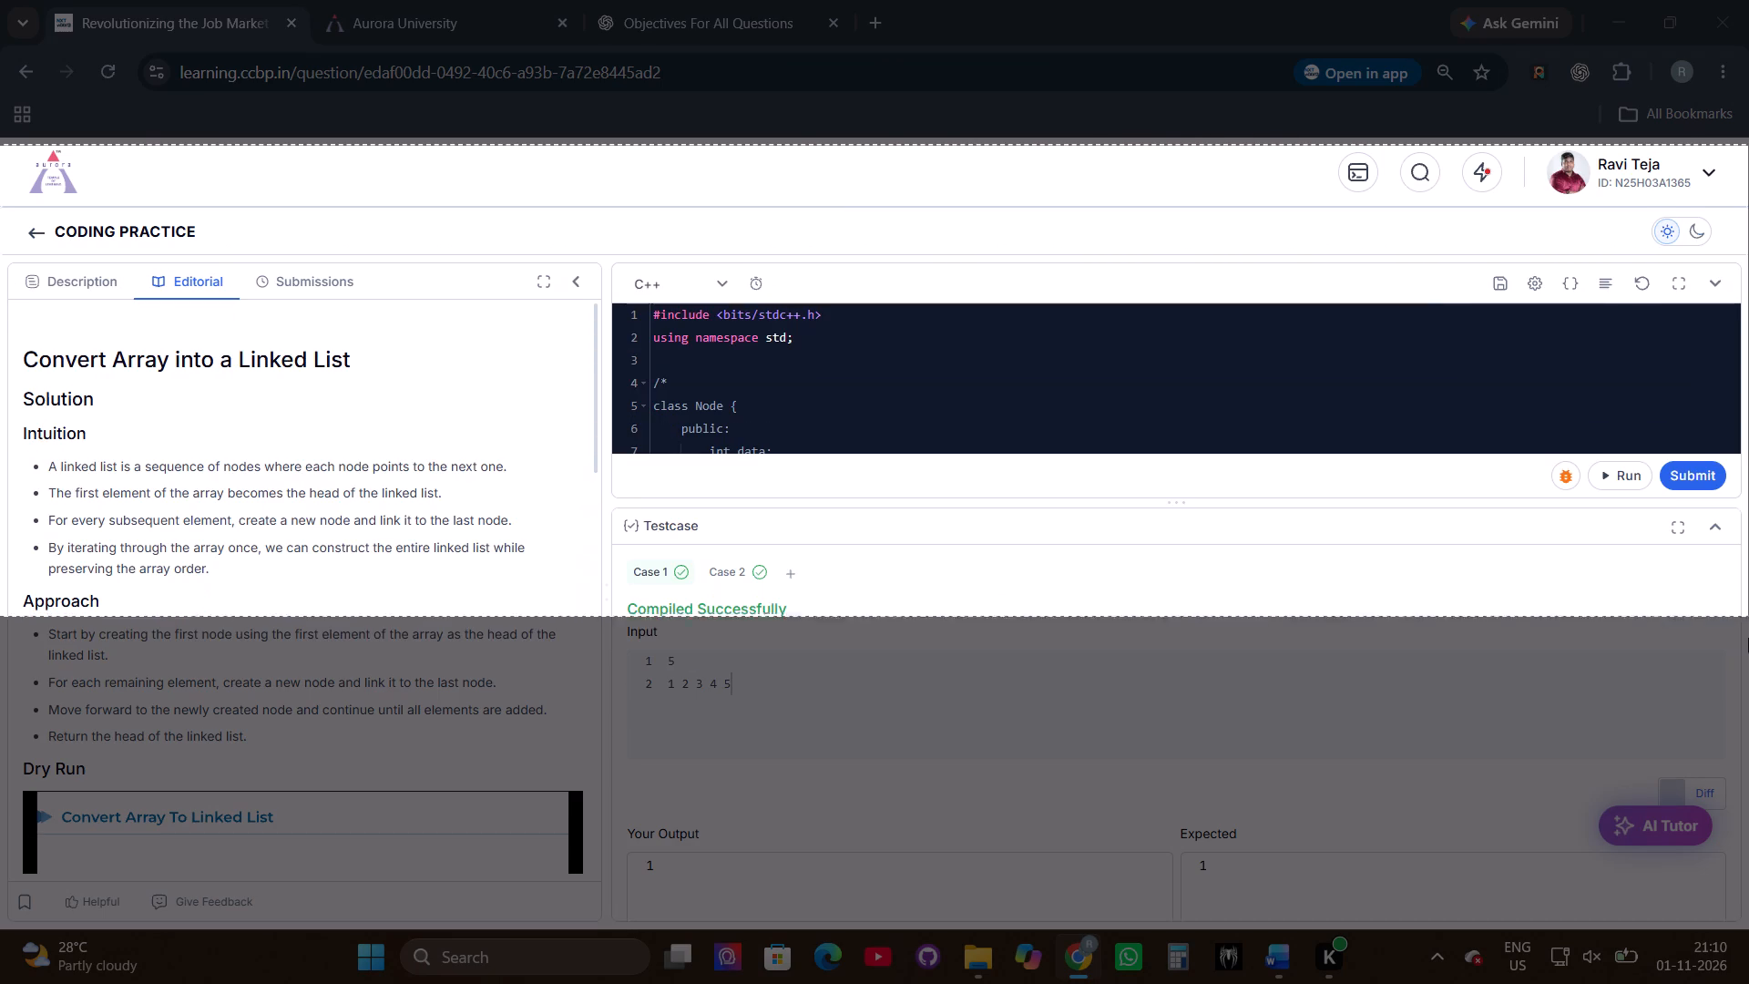
left_click_drag(1748, 638, 1748, 895)
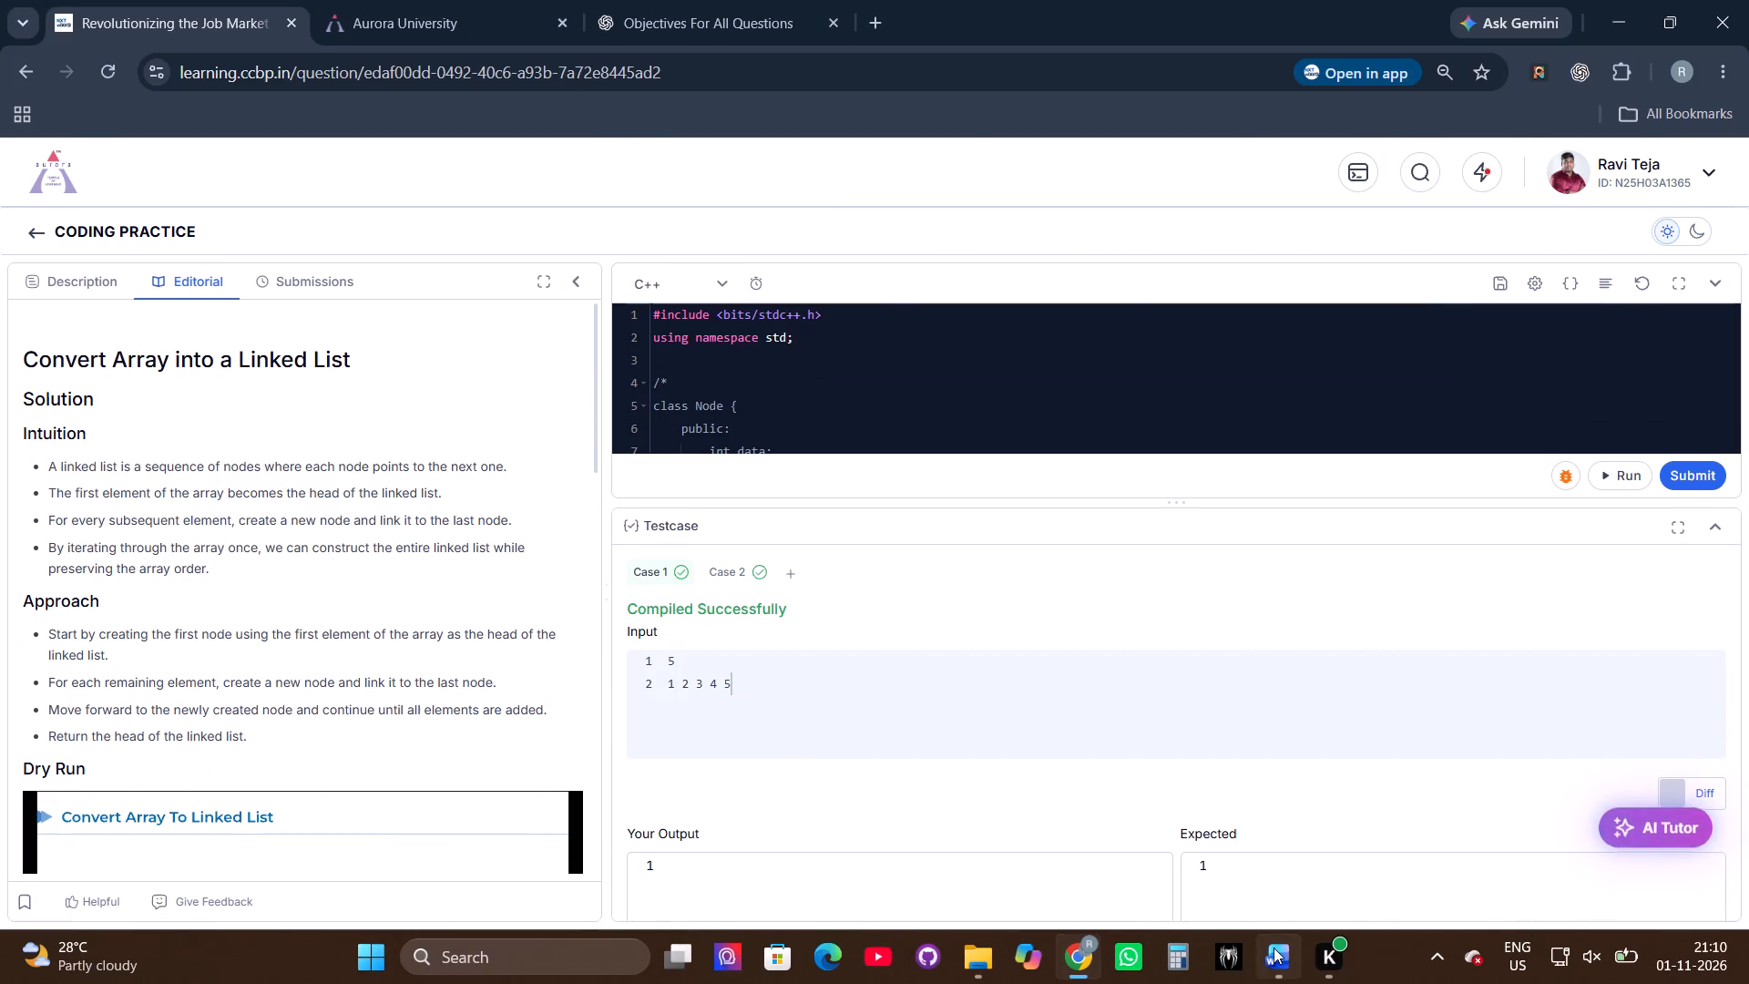
left_click(1273, 948)
key("ctrl+v")
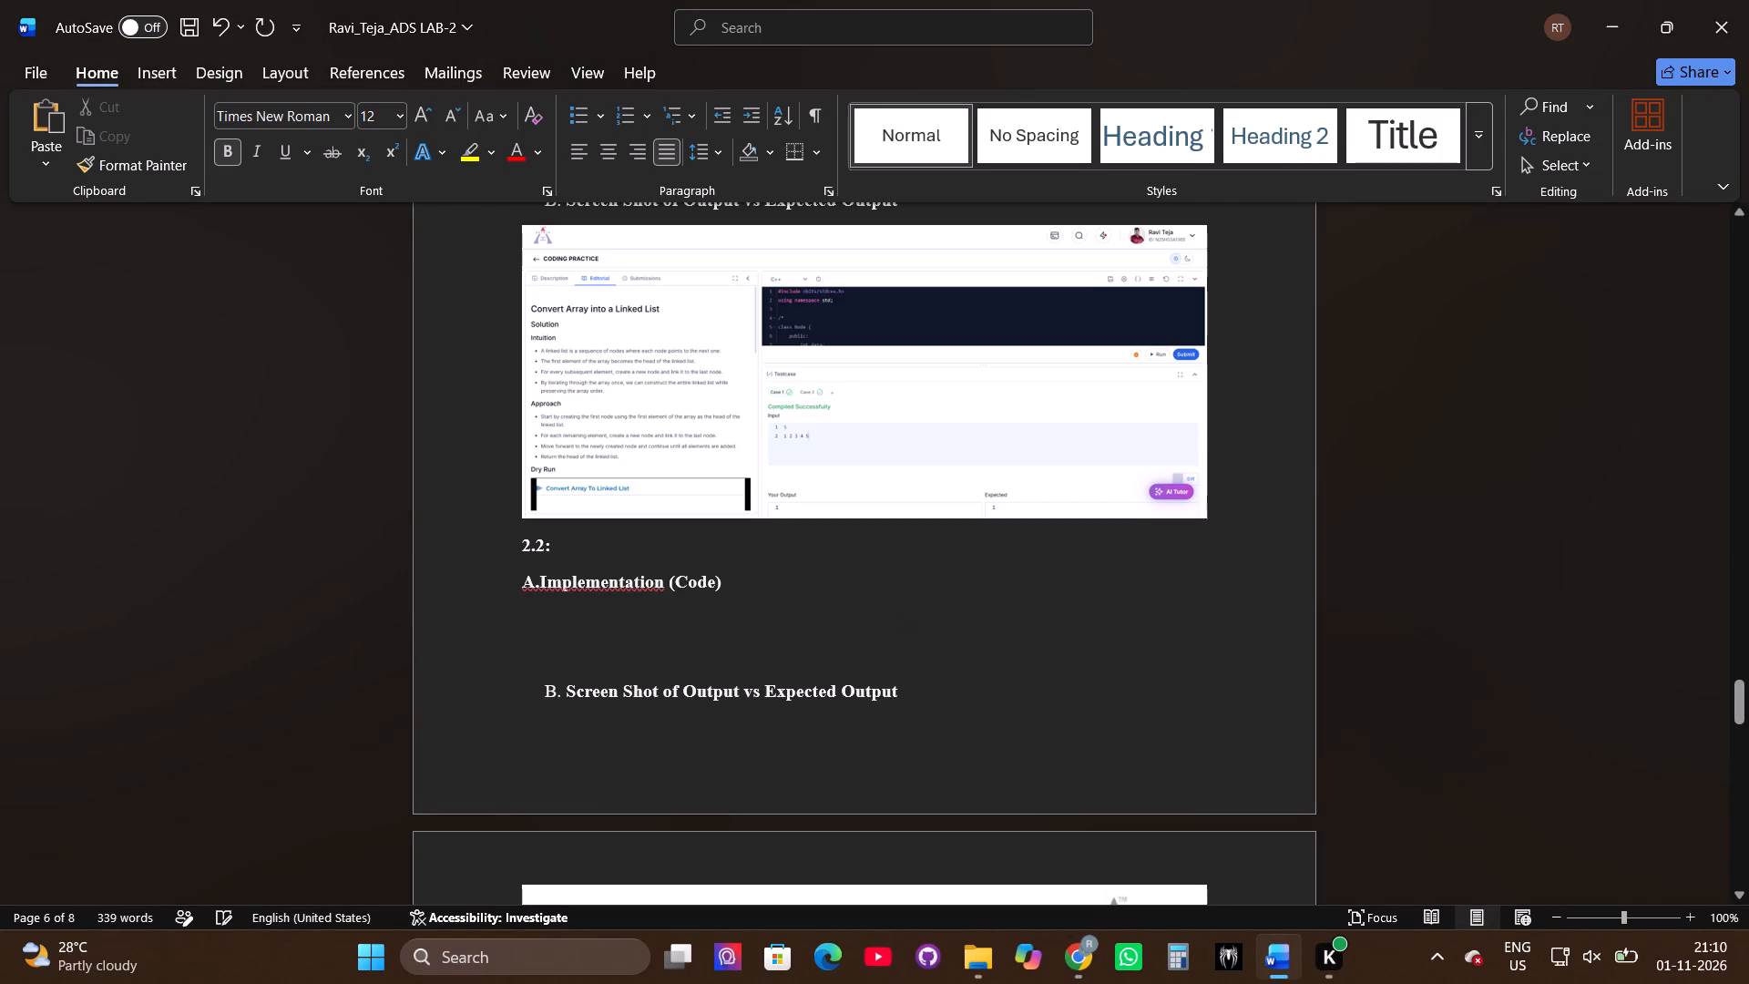
Insert five blank lines below 2.1's screenshot to push section 2.2 onto a new page.
key("Return")
key("Return")
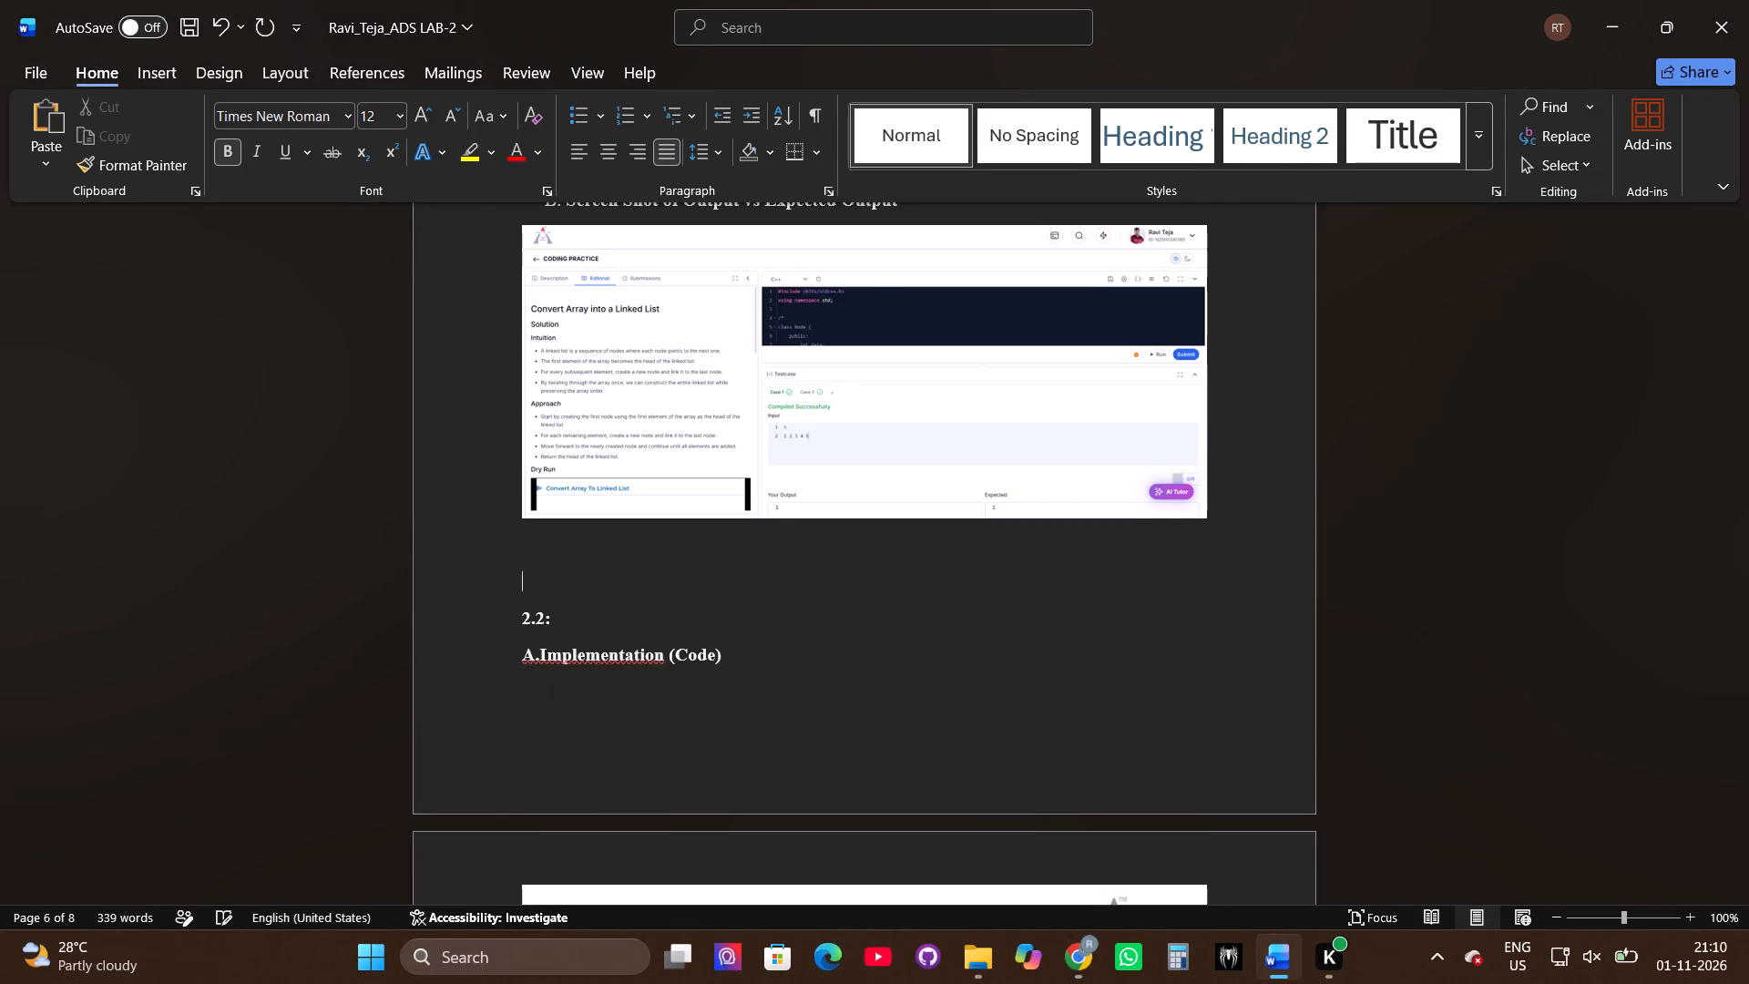
key("Return")
key("Return")
key("Return")
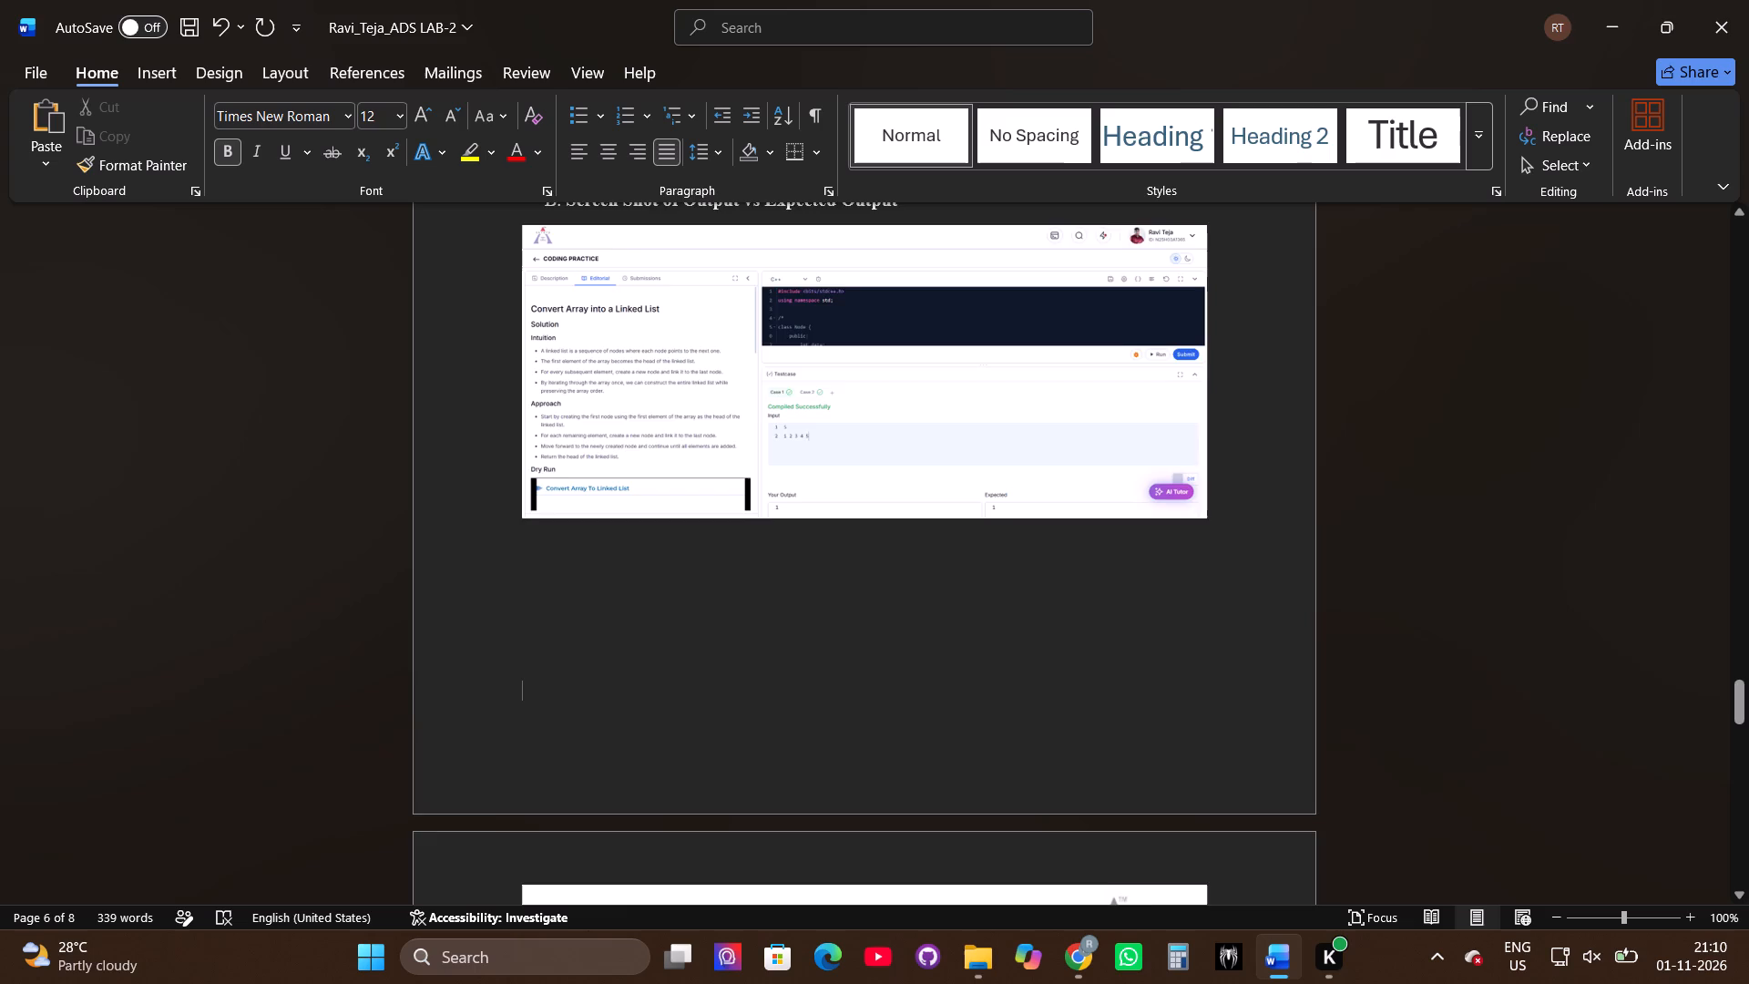
Place the cursor after the "2.2:" label, and open the Linked List Traversal coding practice question in Chrome.
scroll(1472, 565, "down", 1)
left_click(614, 480)
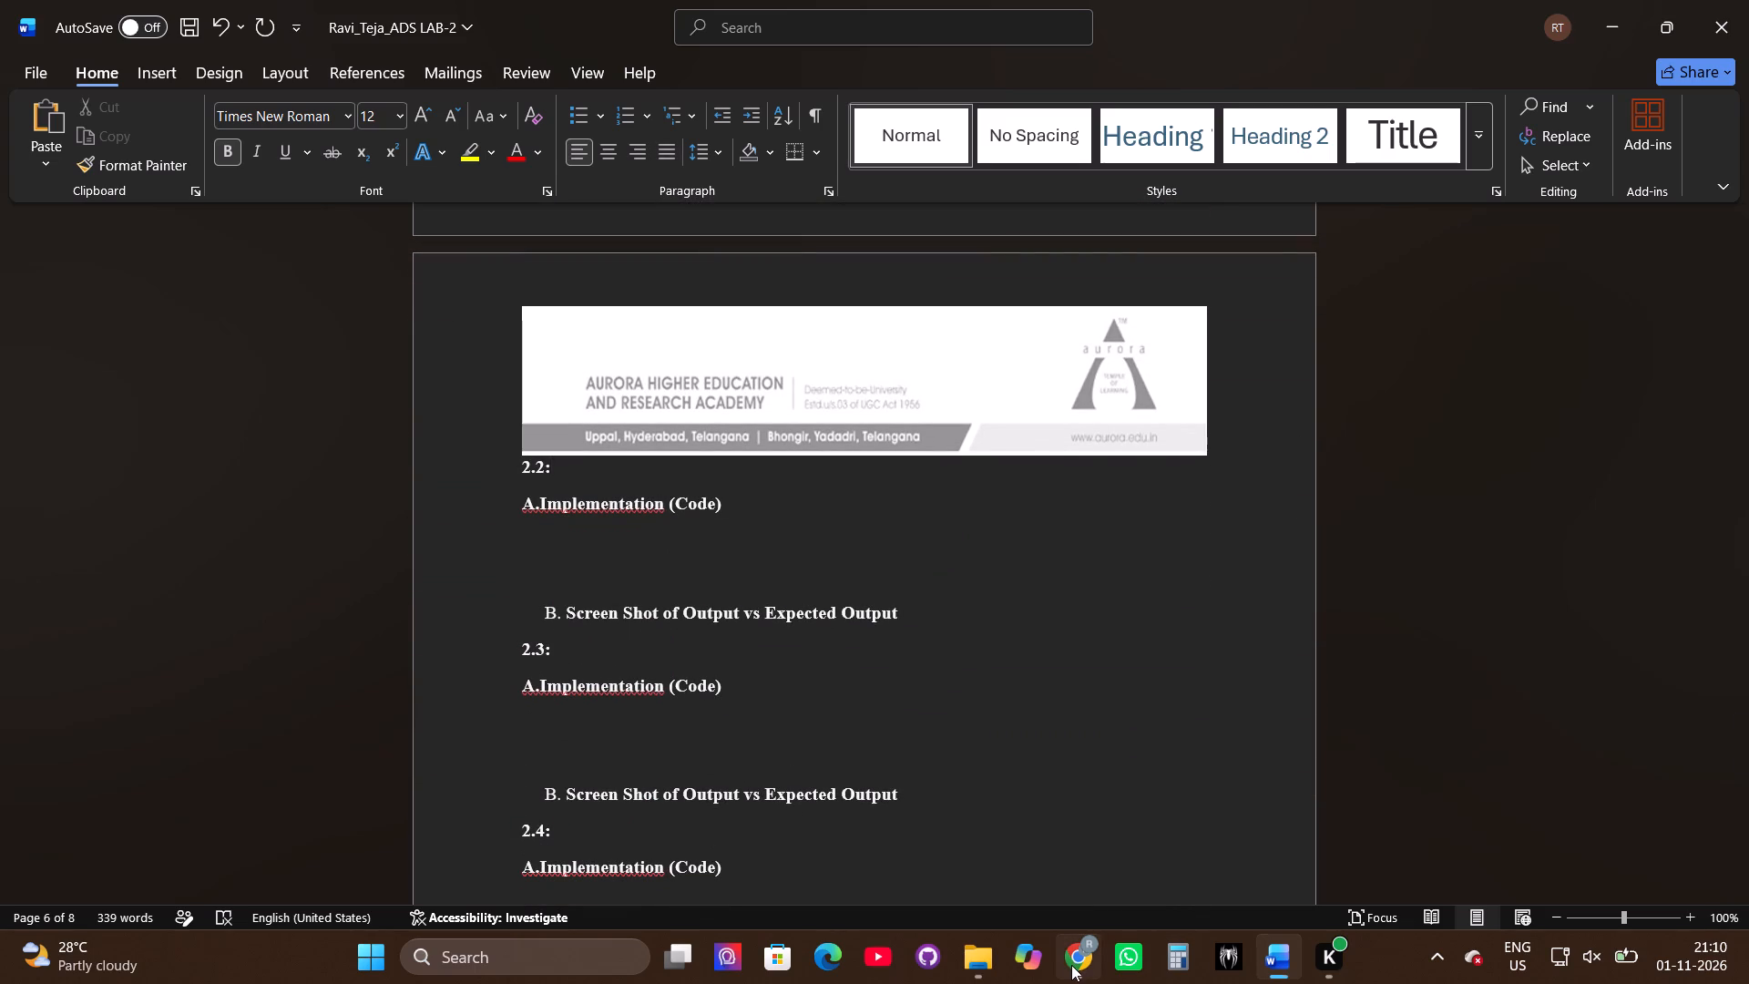
left_click(1071, 965)
left_click(34, 232)
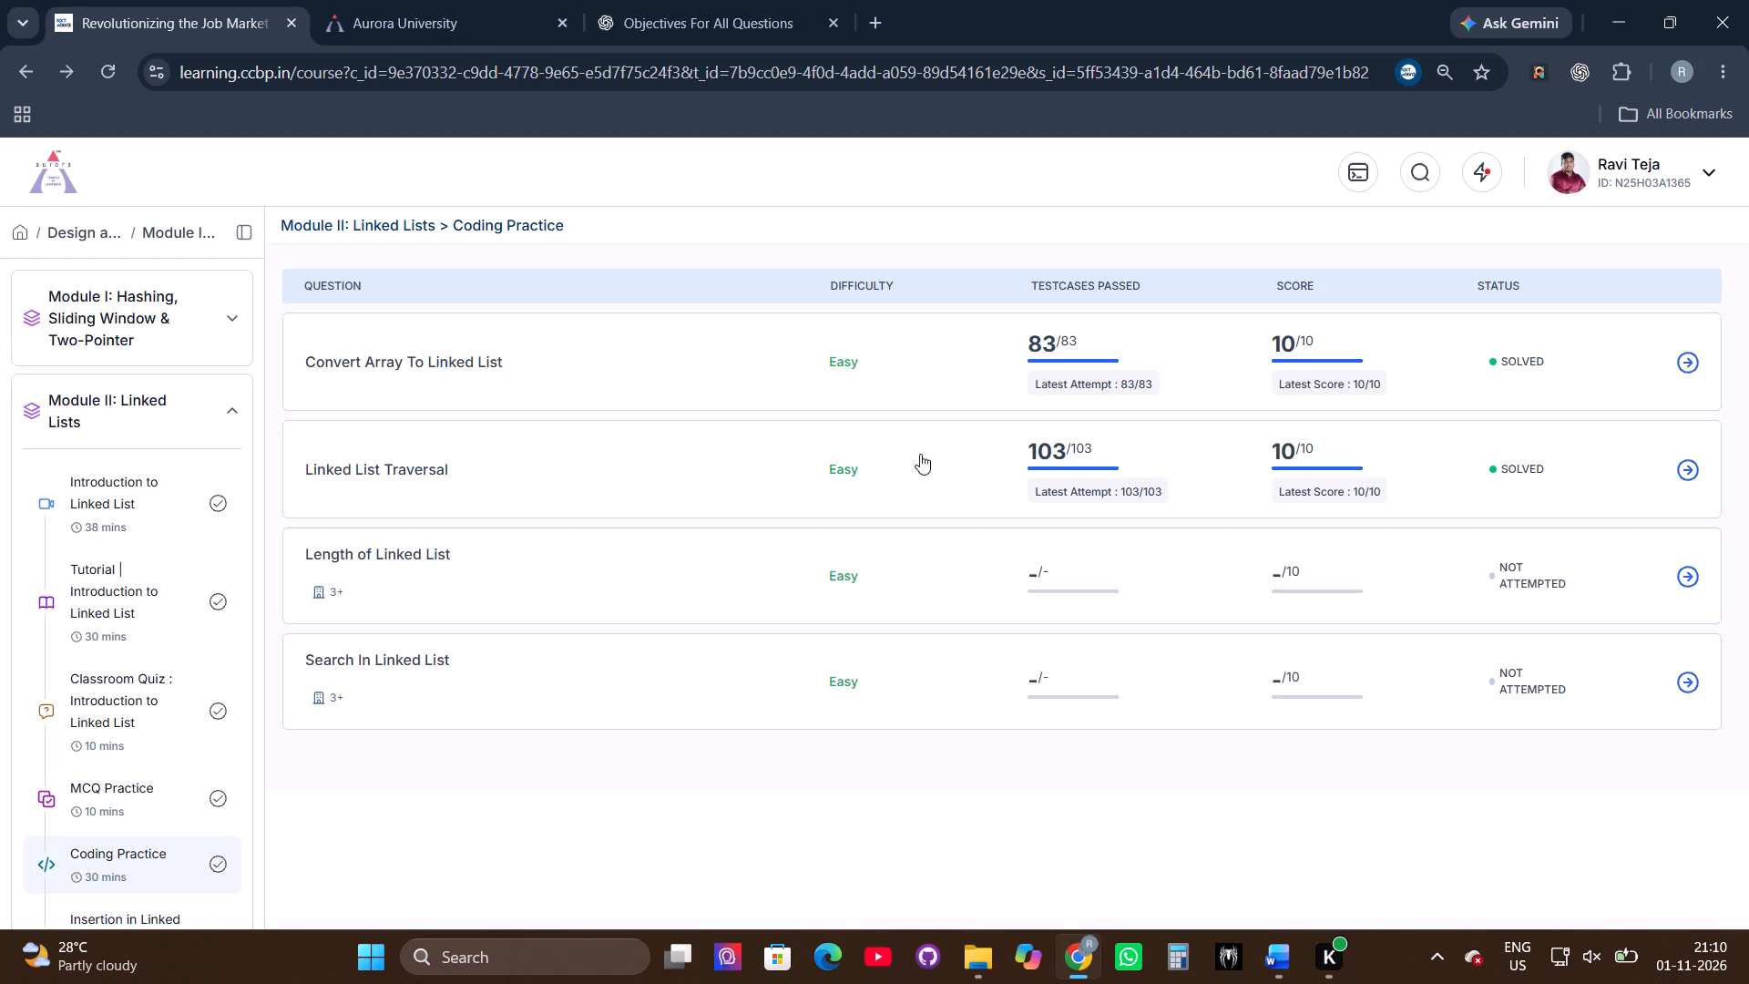
left_click(942, 454)
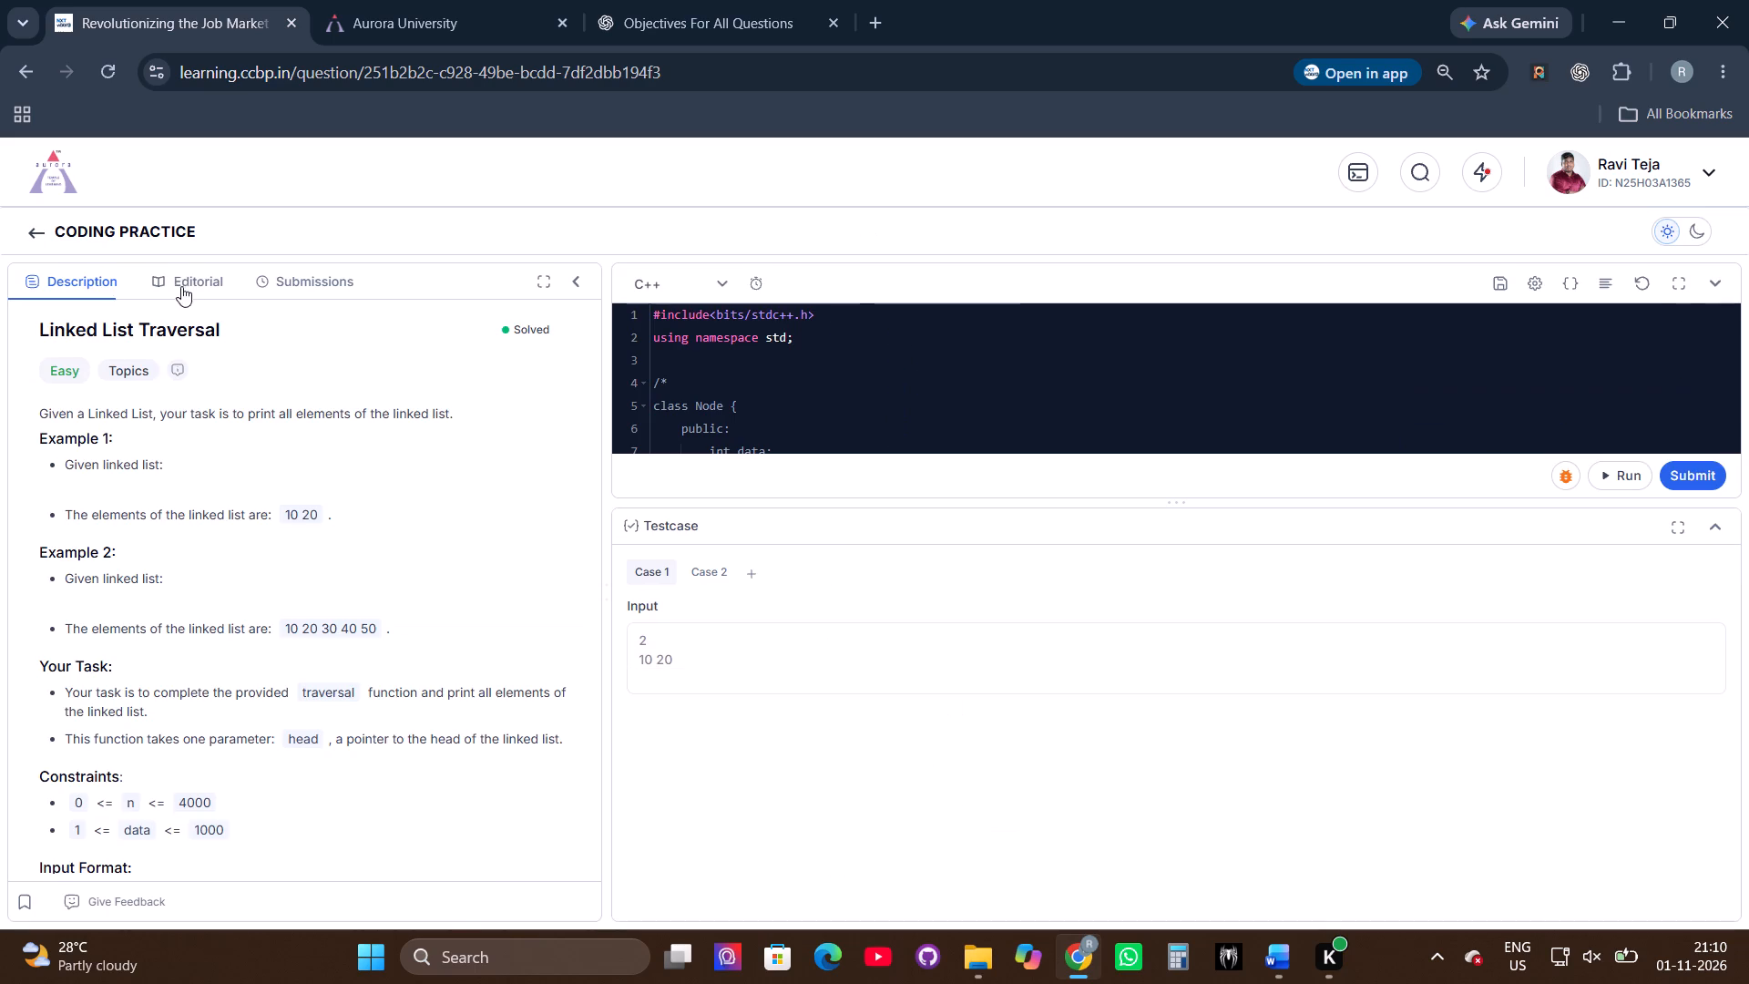
Copy the title "Linked List Traversal" from the question's editorial and paste it after the "2.2:" label in the Word report.
left_click(182, 285)
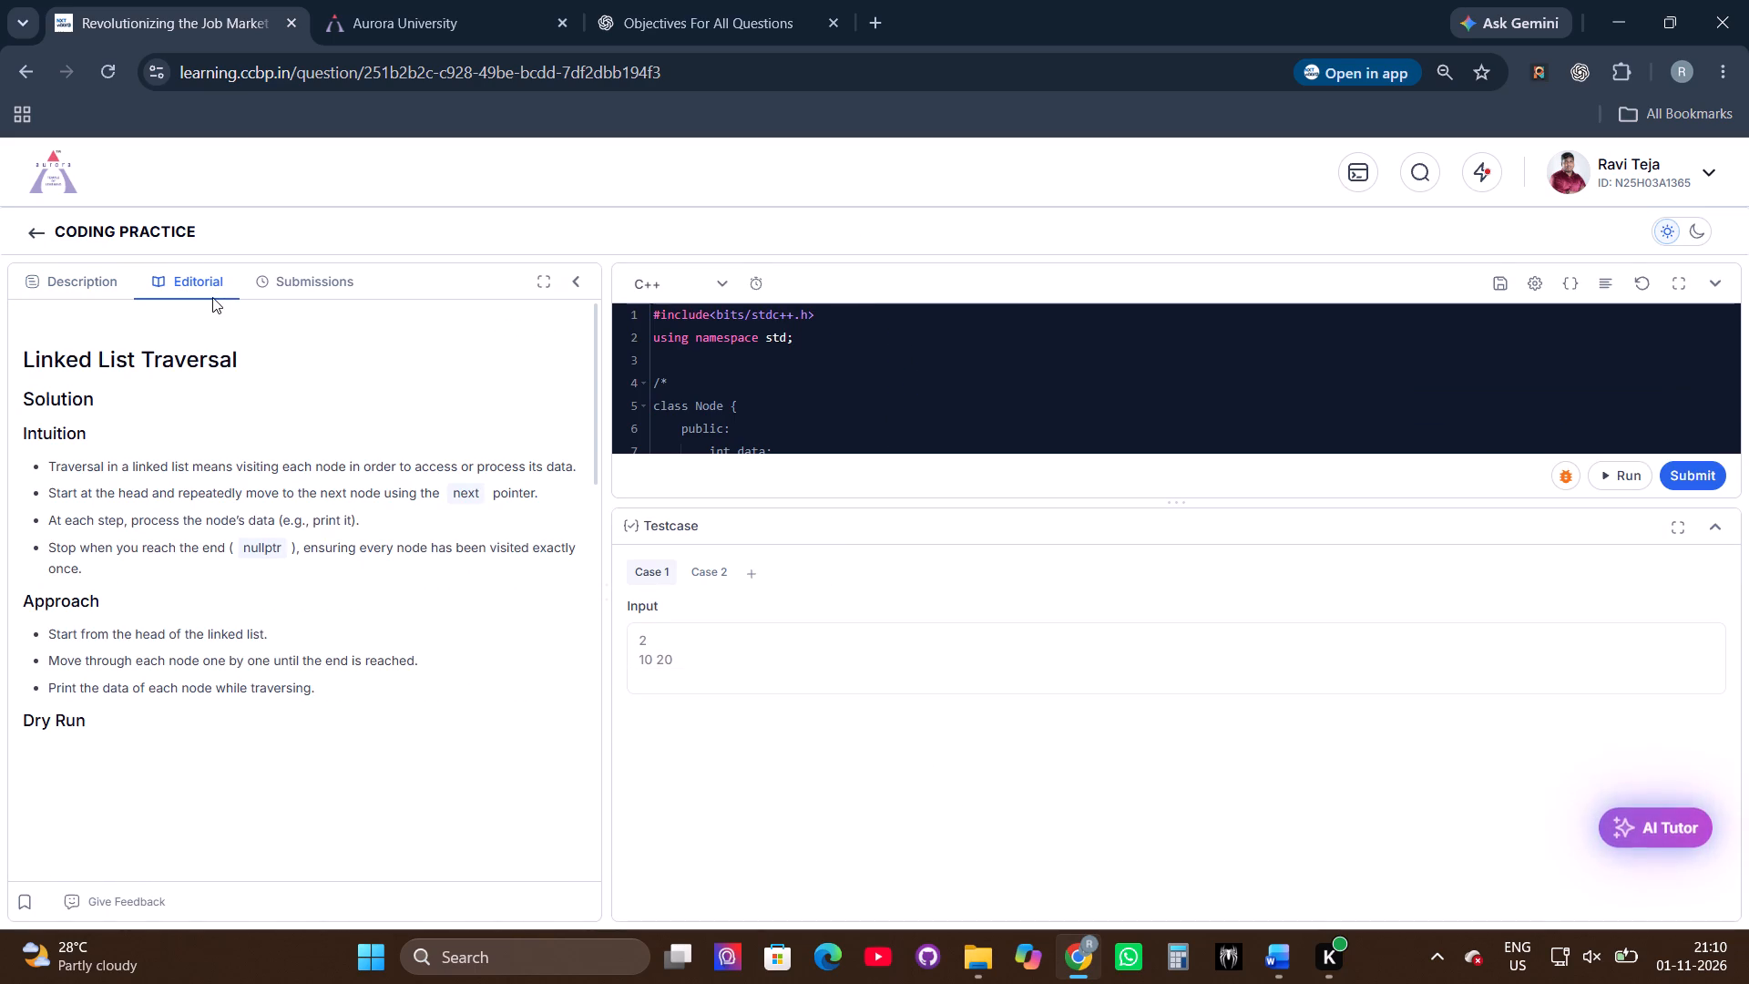
left_click_drag(256, 373, 34, 362)
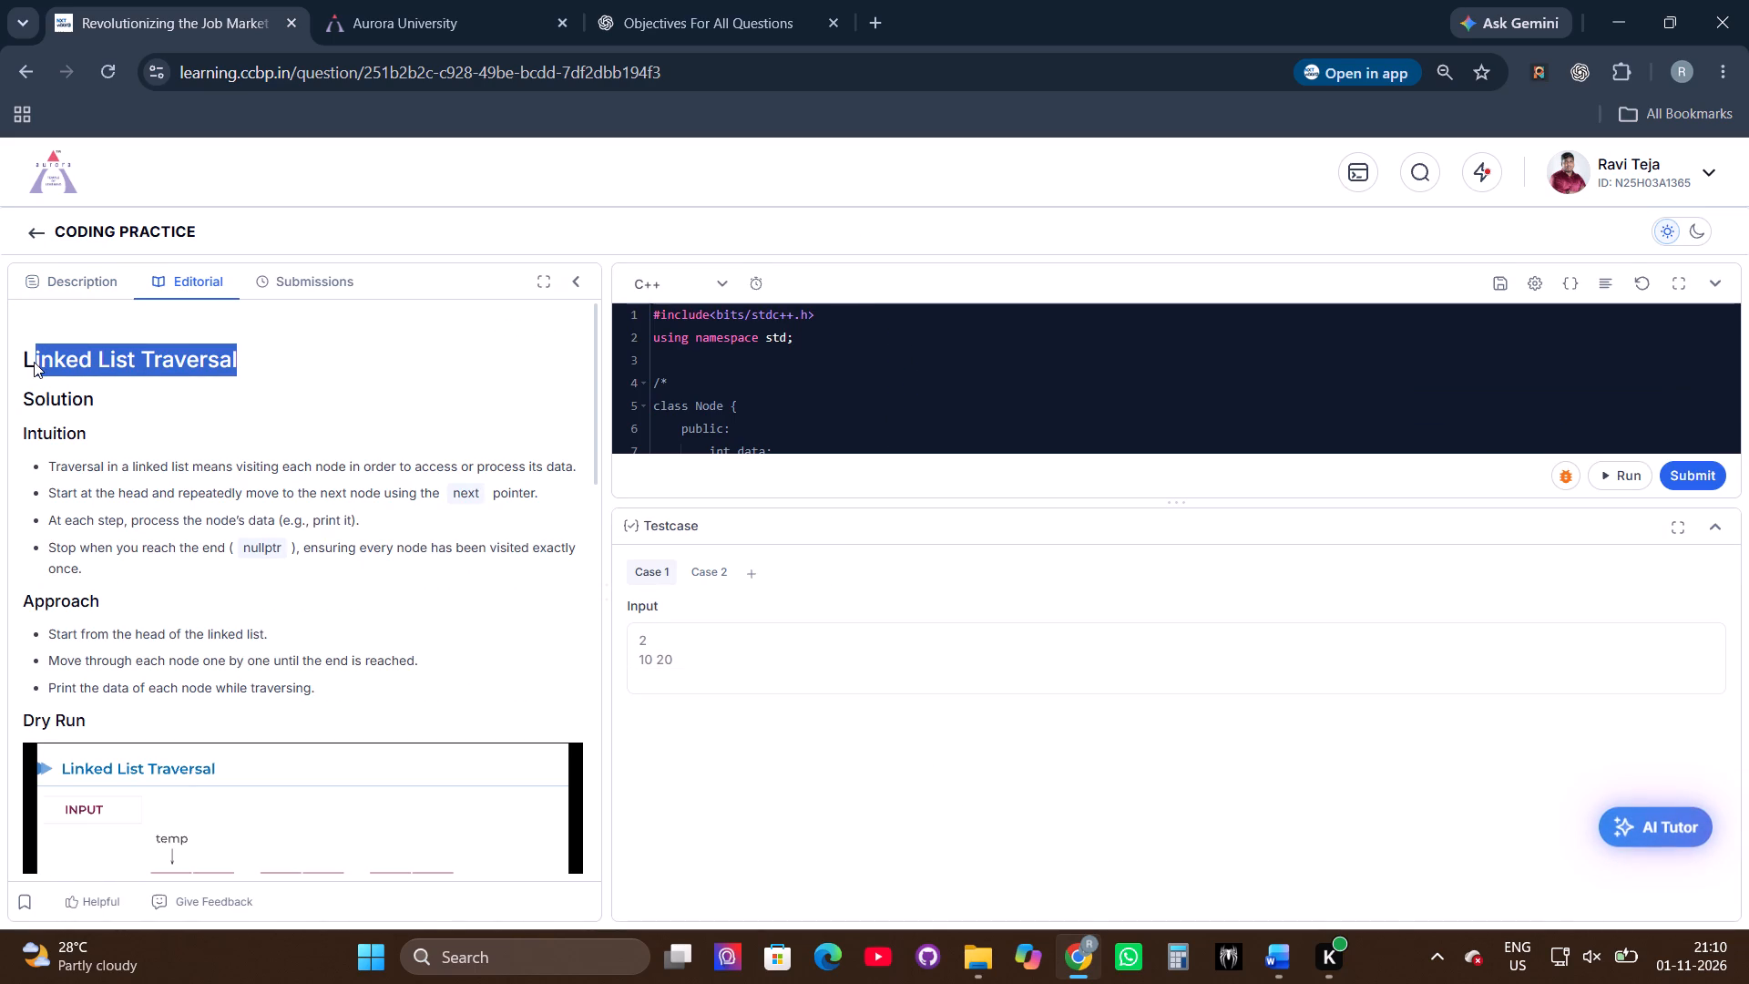
left_click_drag(34, 362, 26, 362)
key("ctrl+c")
left_click(89, 283)
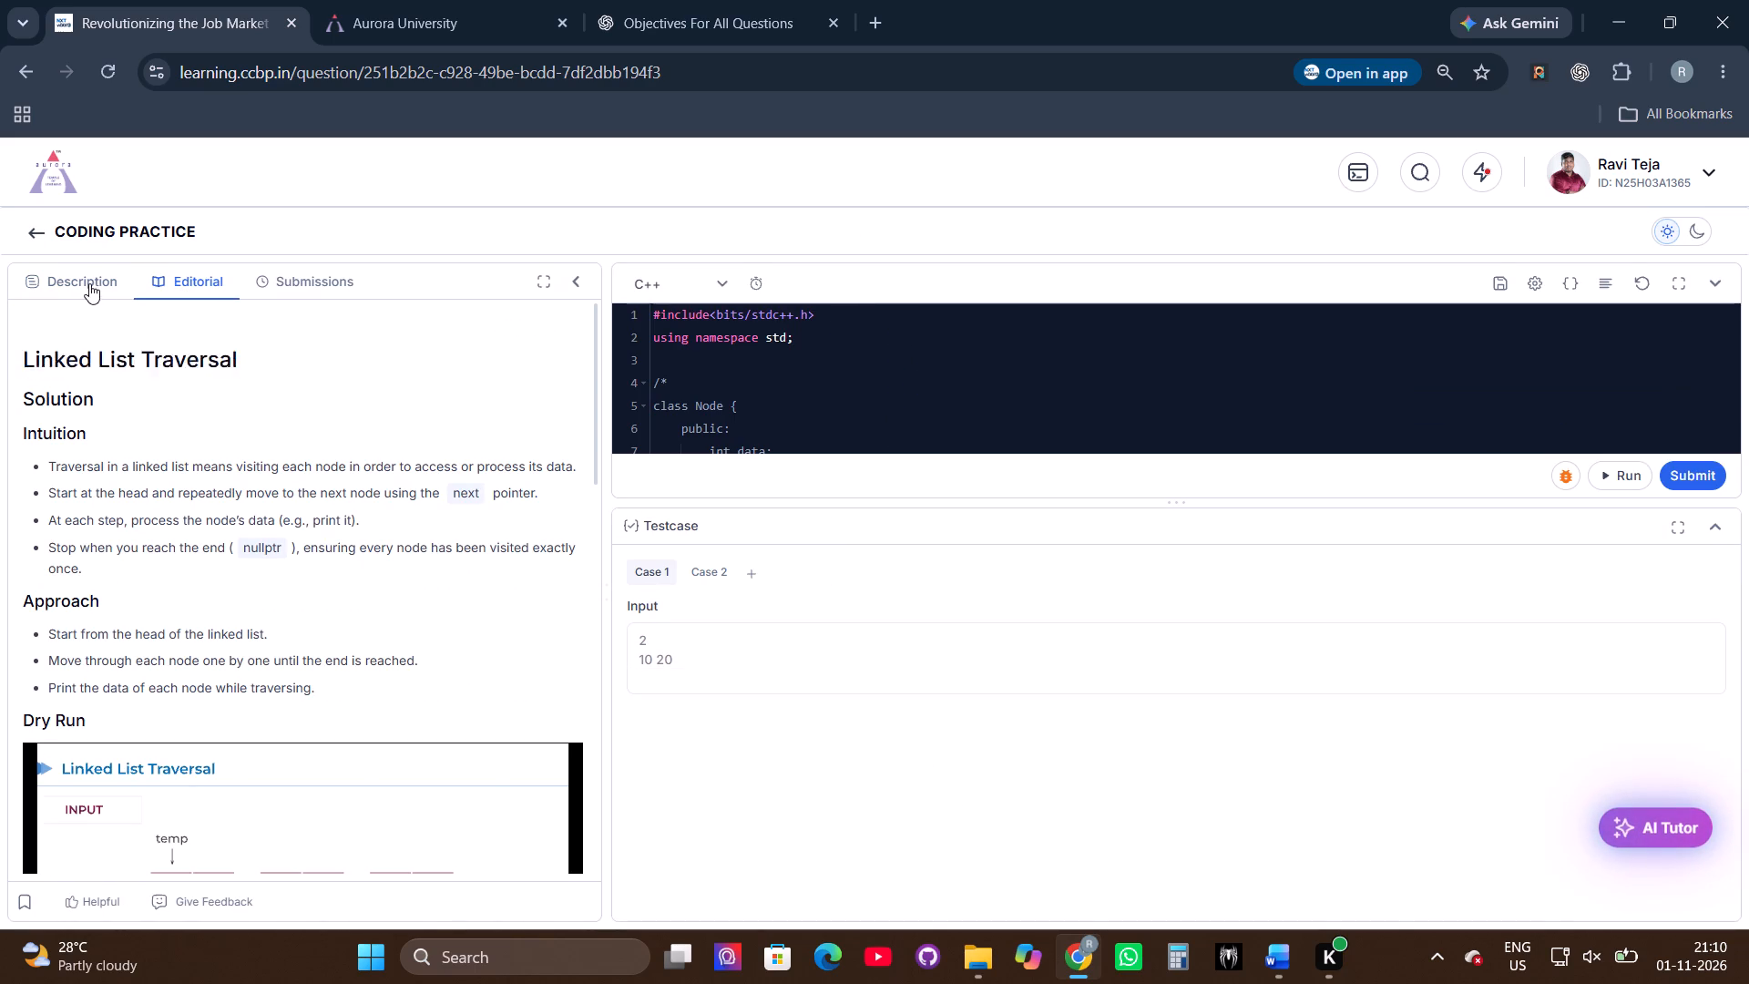
left_click(1265, 964)
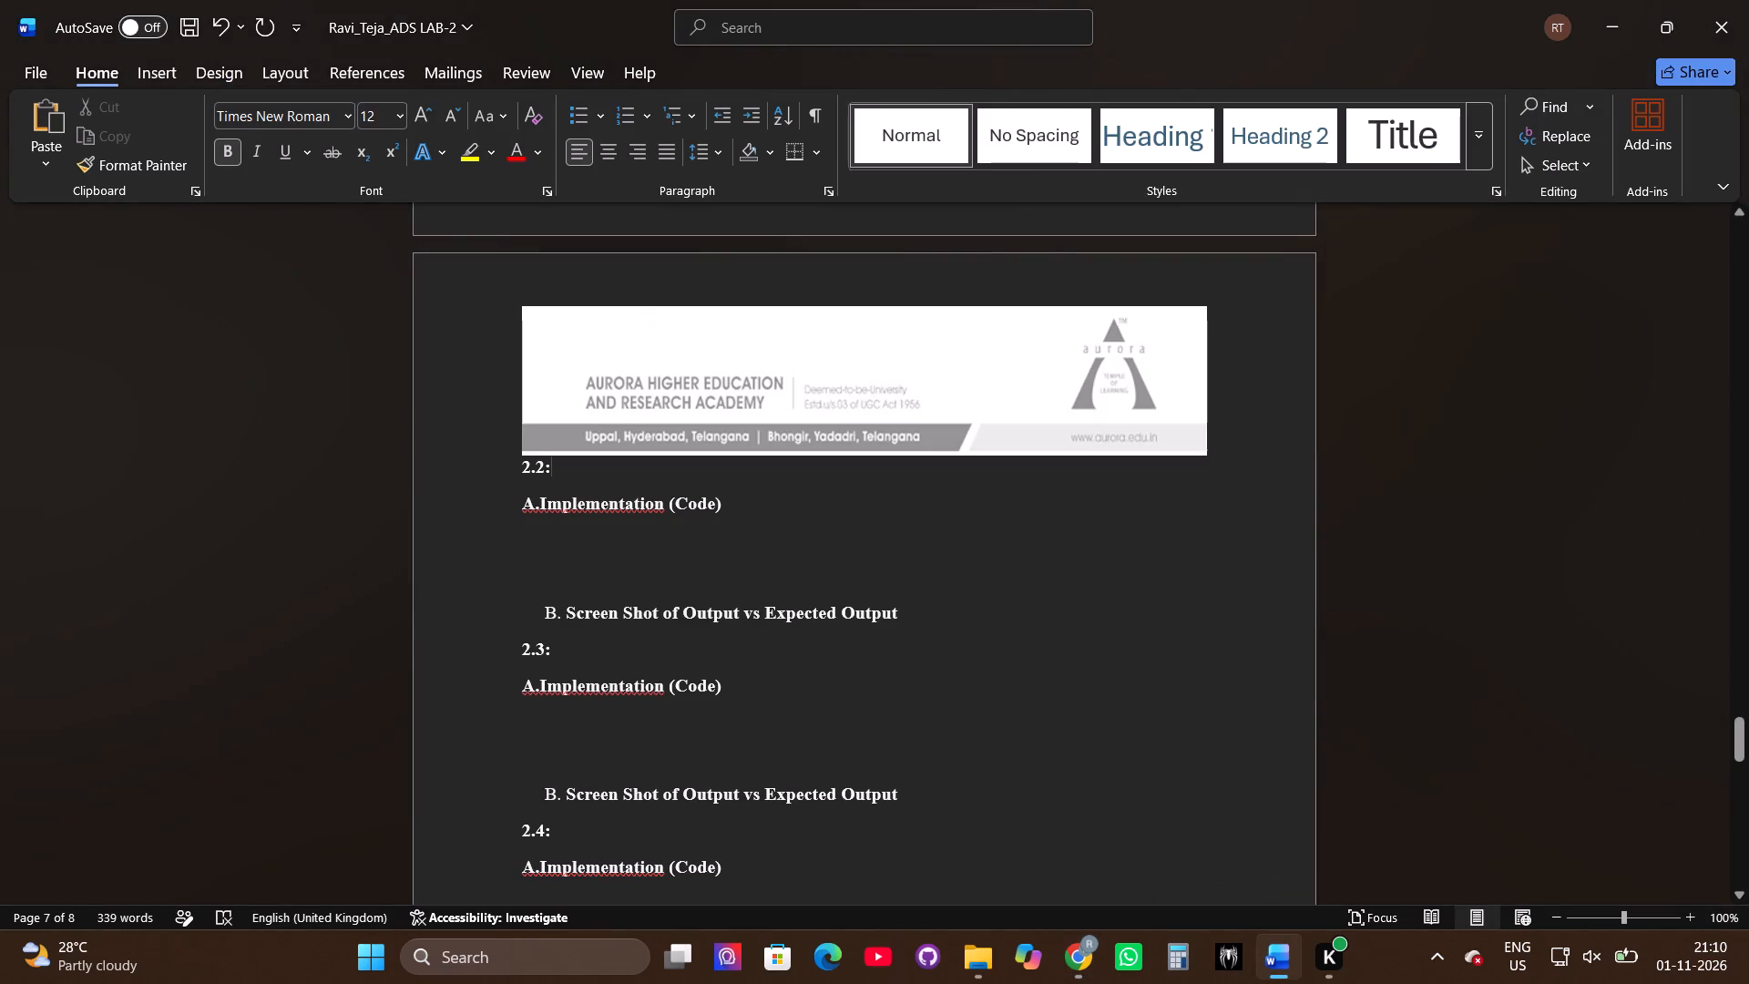
key("ctrl+v")
key("BackSpace")
Set the blank line under 2.2's "A.Implementation (Code)" heading to non-bold, font size 11.
left_click(639, 542)
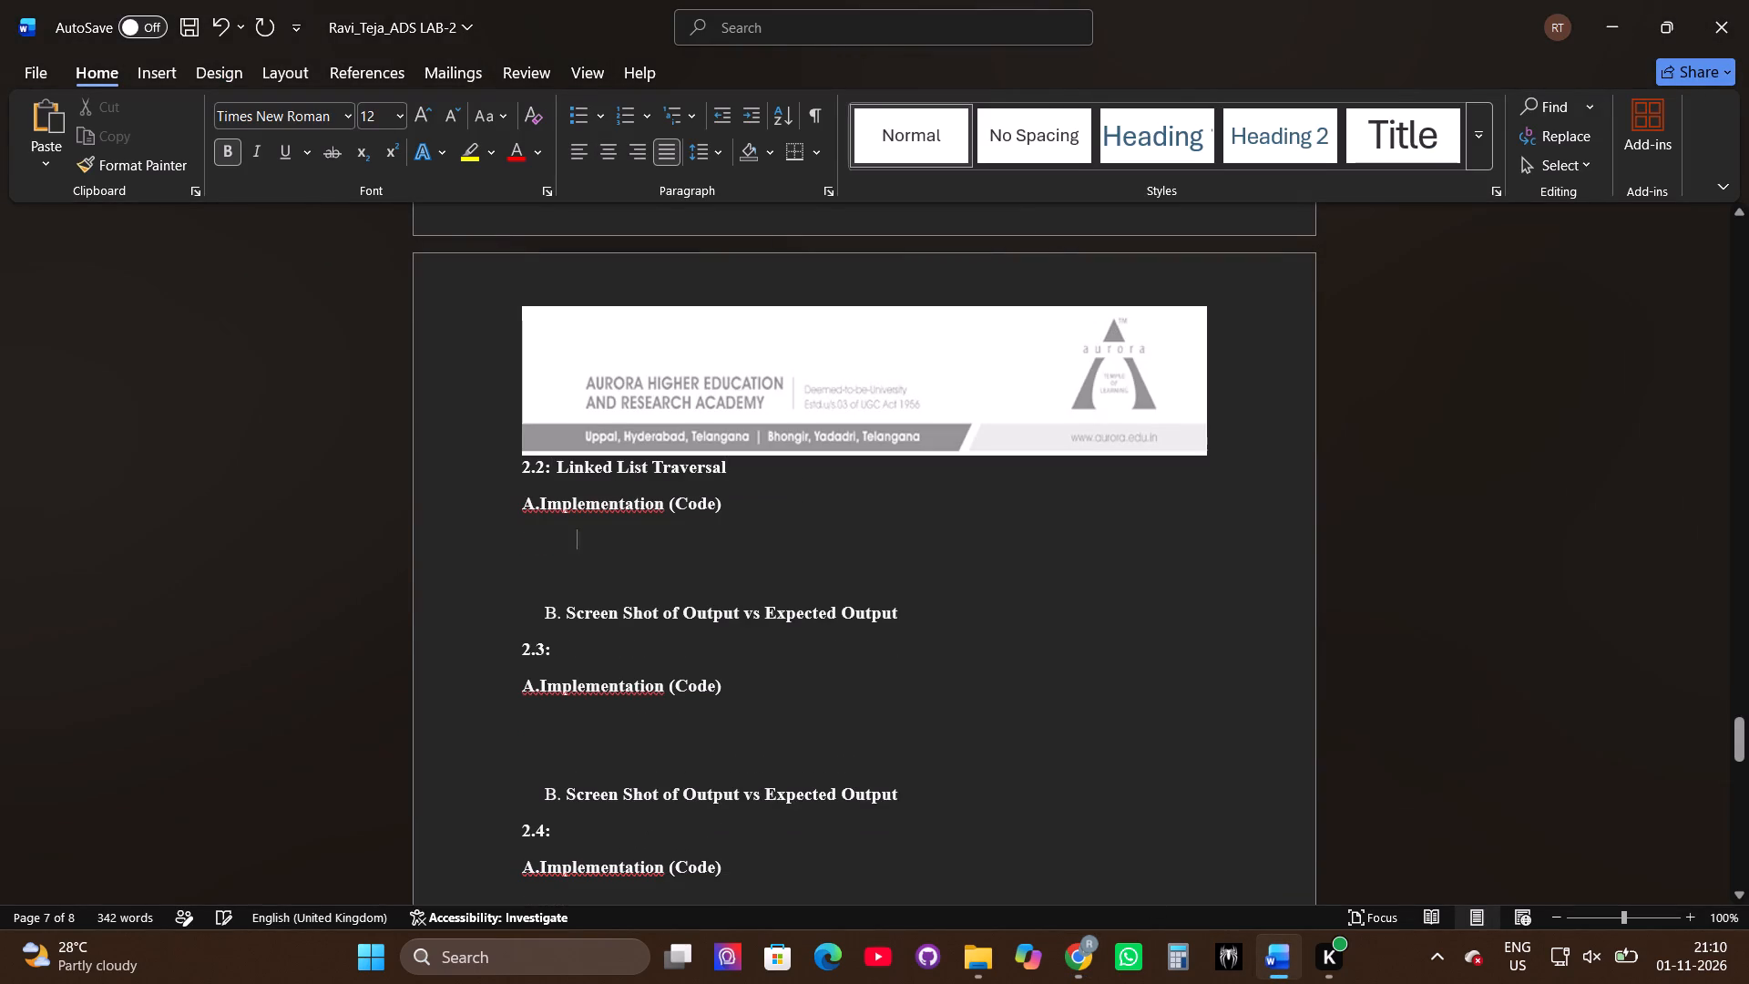
left_click(226, 144)
left_click(373, 116)
type("11")
key("Return")
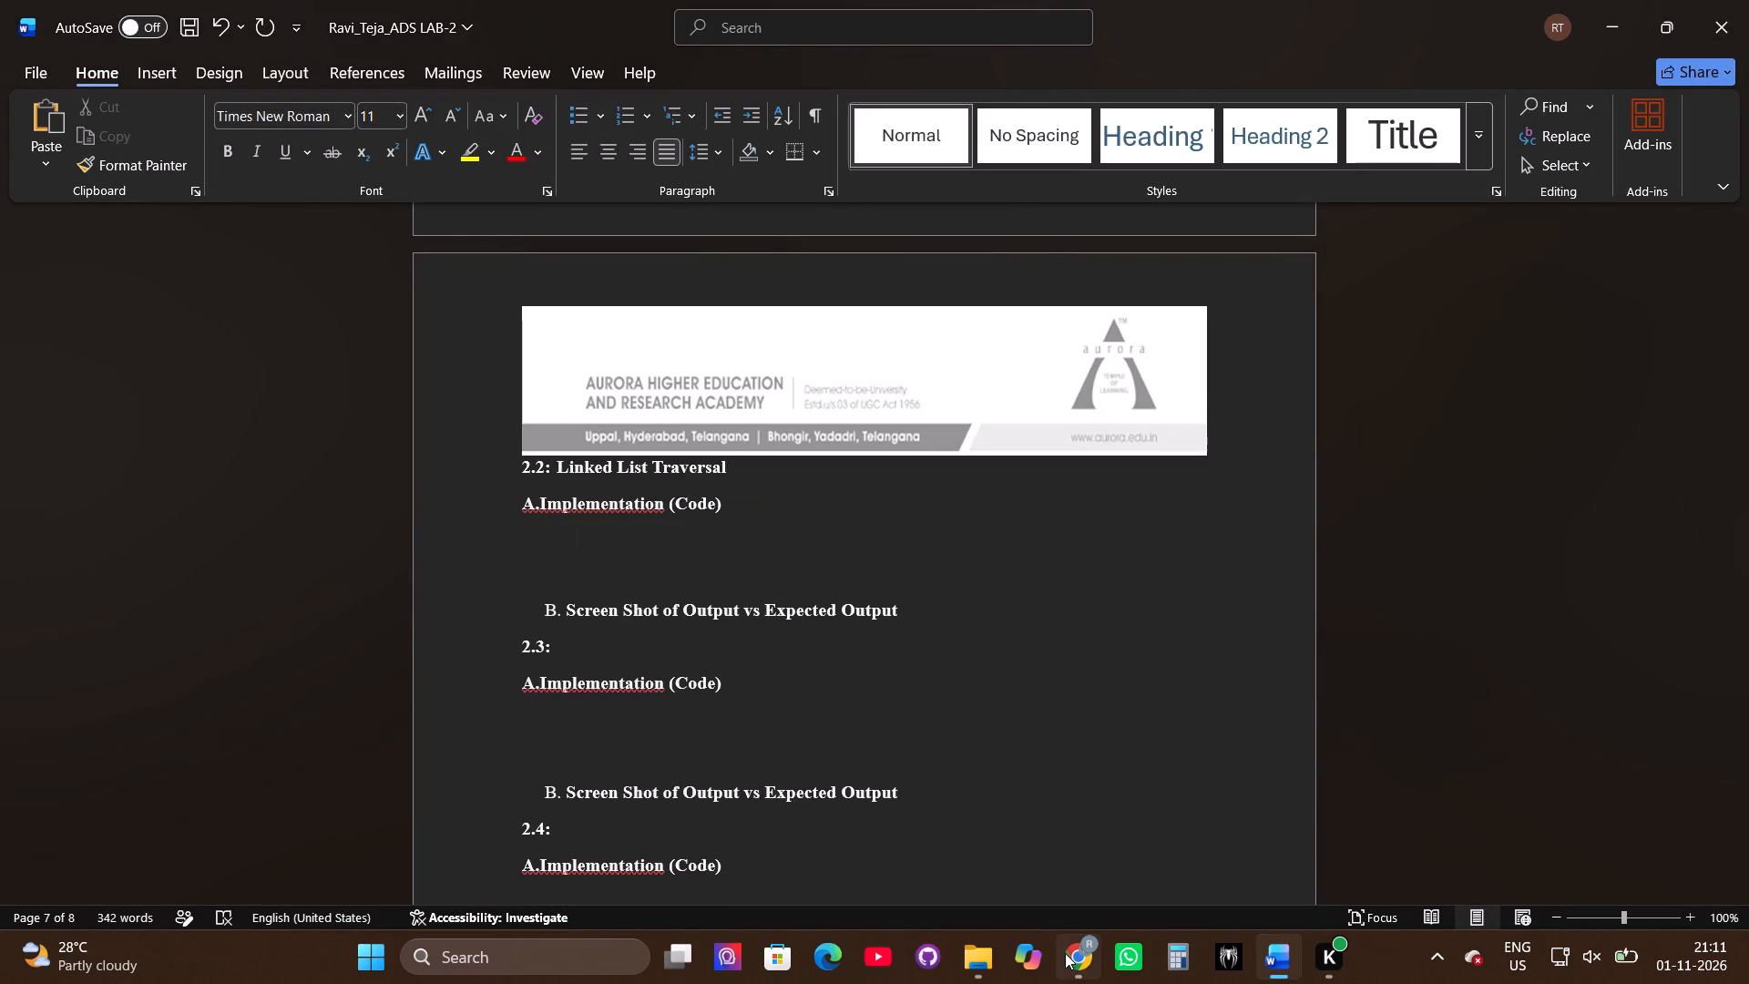
Switch to Chrome and copy the entire Linked List Traversal C++ solution, undoing the accidental paste over the code.
left_click(1065, 953)
left_click(723, 392)
key("ctrl+a")
key("ctrl+v")
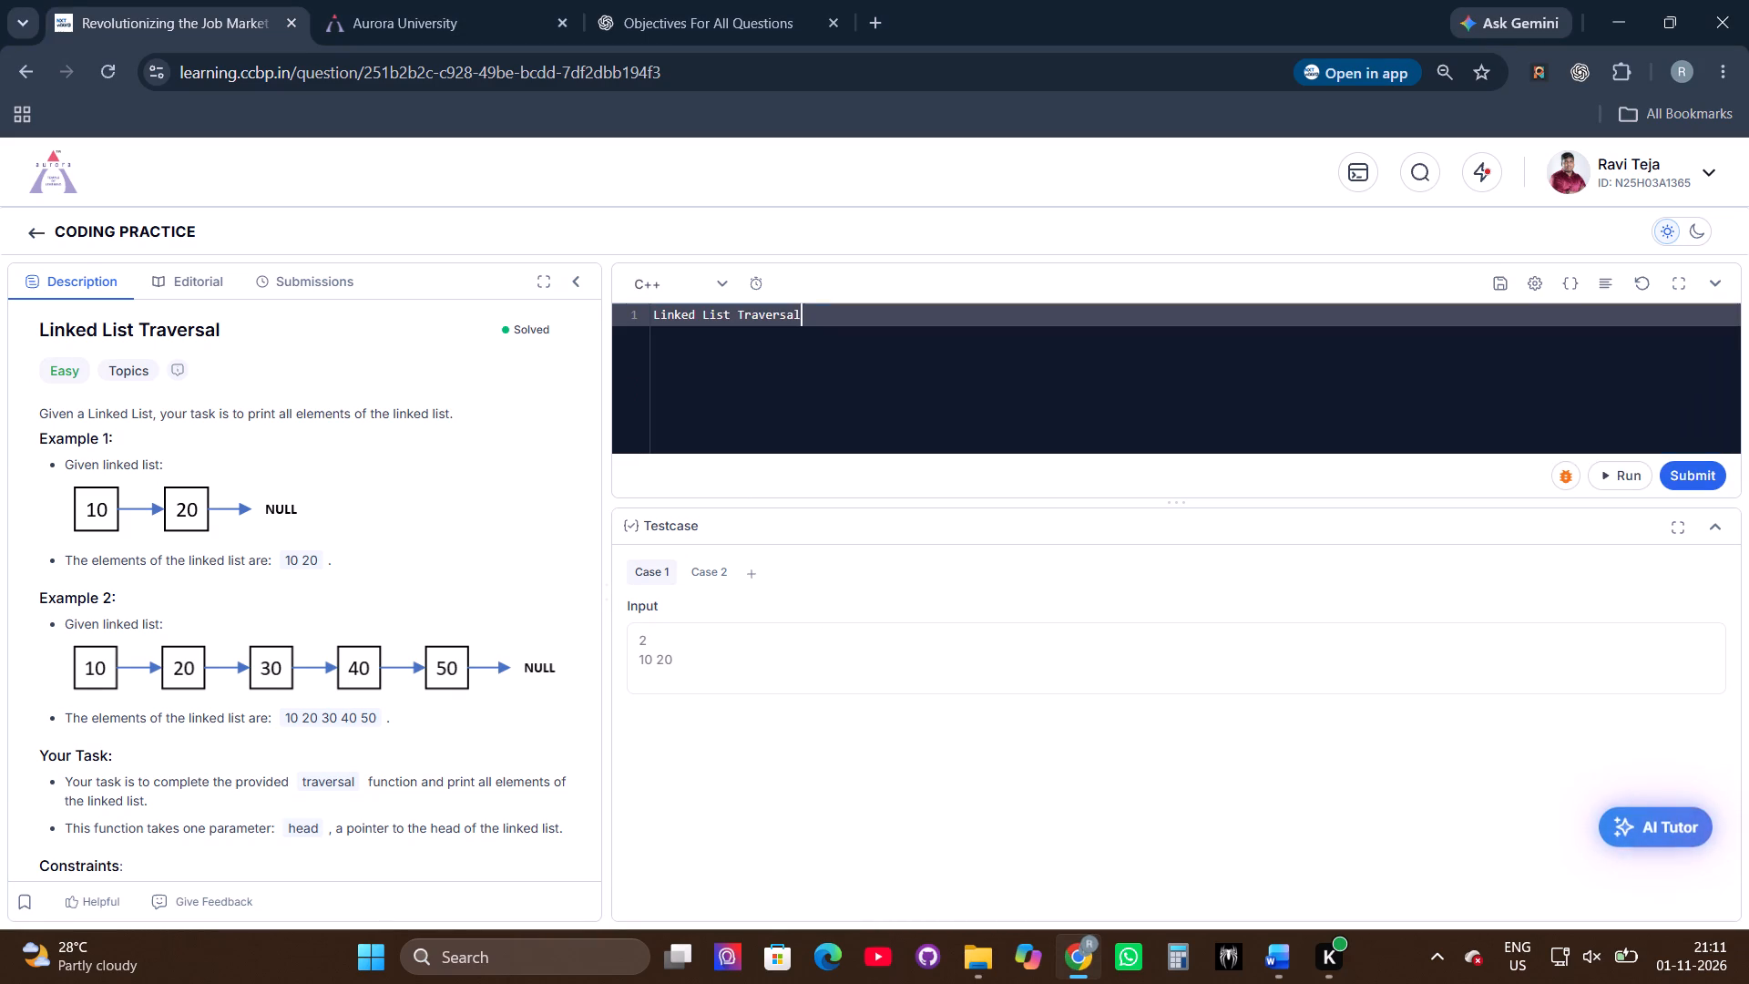
key("ctrl+z")
key("ctrl+c")
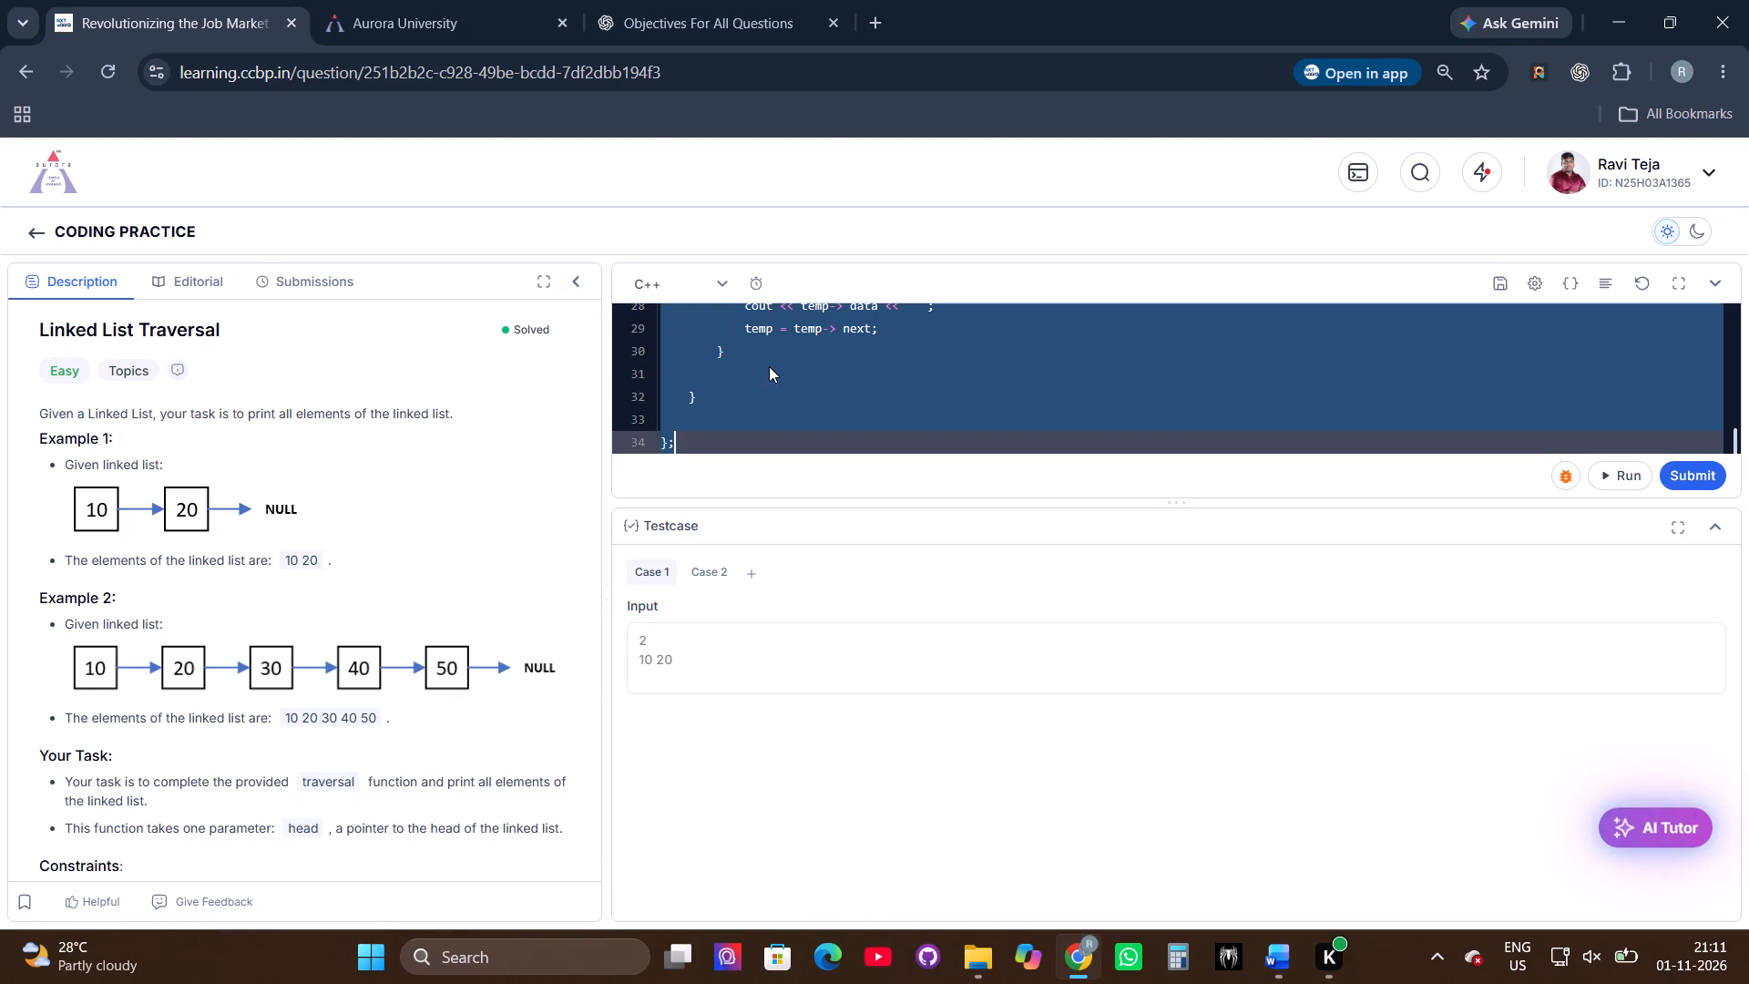
Run the Linked List Traversal solution against the test cases.
left_click(770, 366)
left_click(1548, 415)
left_click(1604, 473)
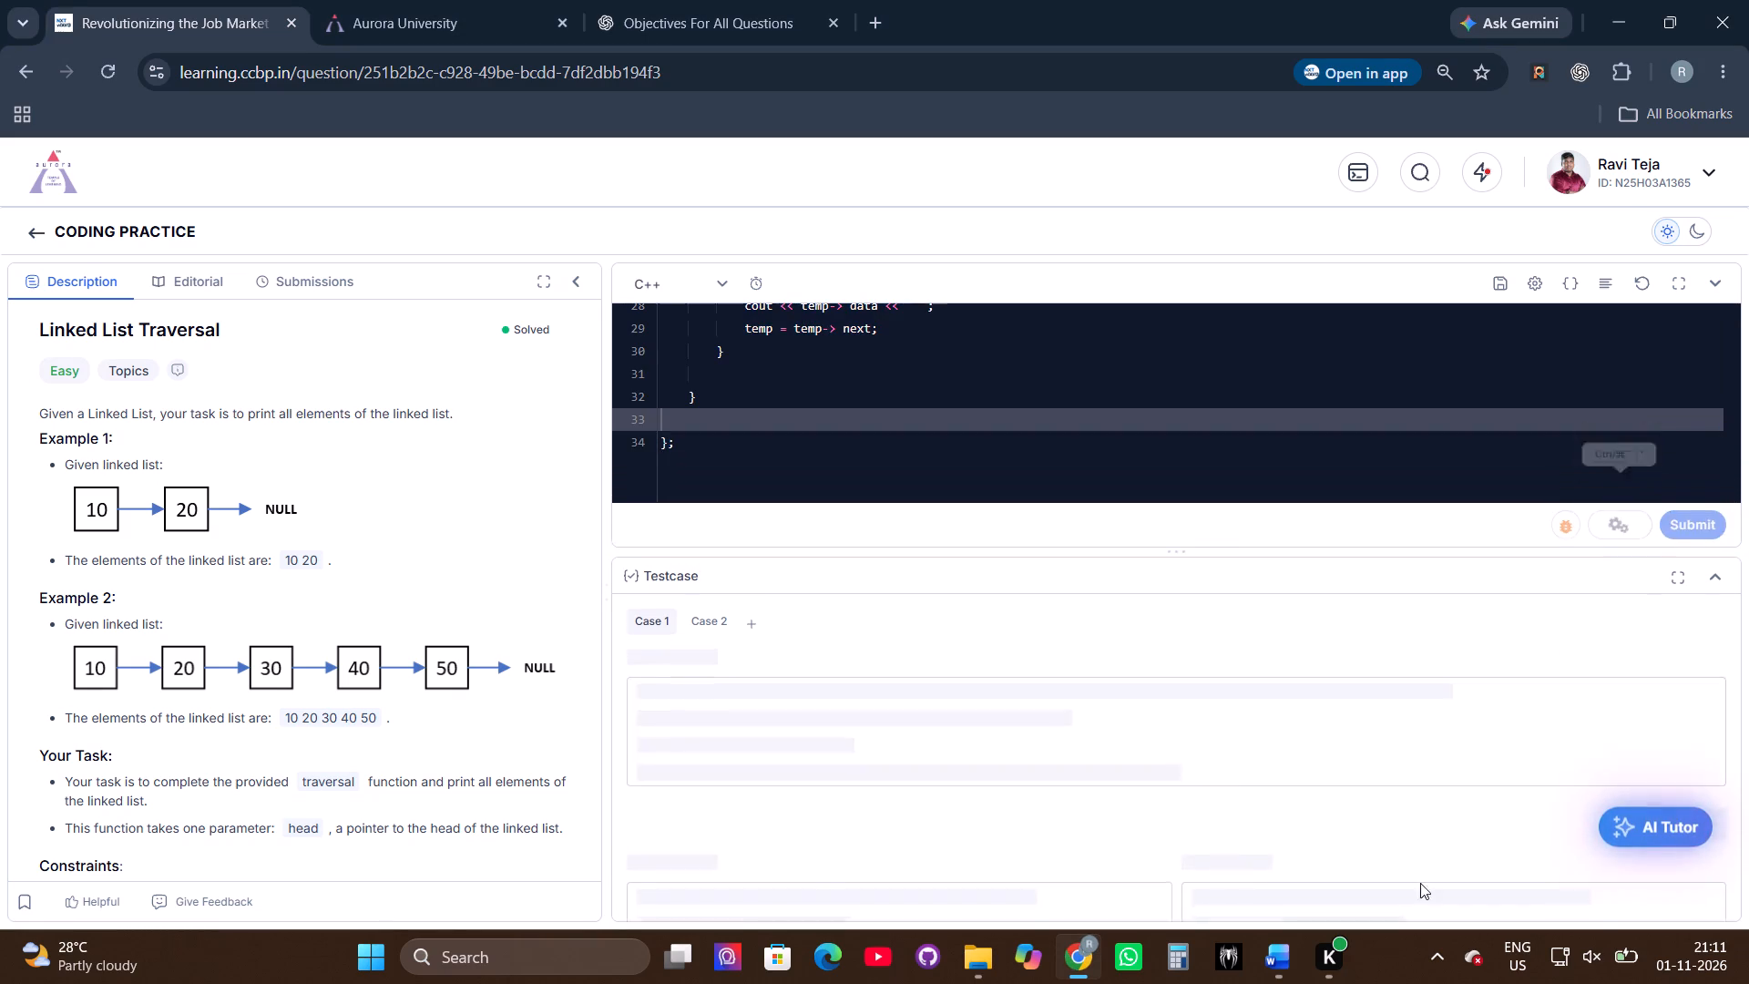
Return to Word and paste the copied C++ code under 2.2's "A.Implementation (Code)" heading.
left_click(1279, 964)
key("ctrl+v")
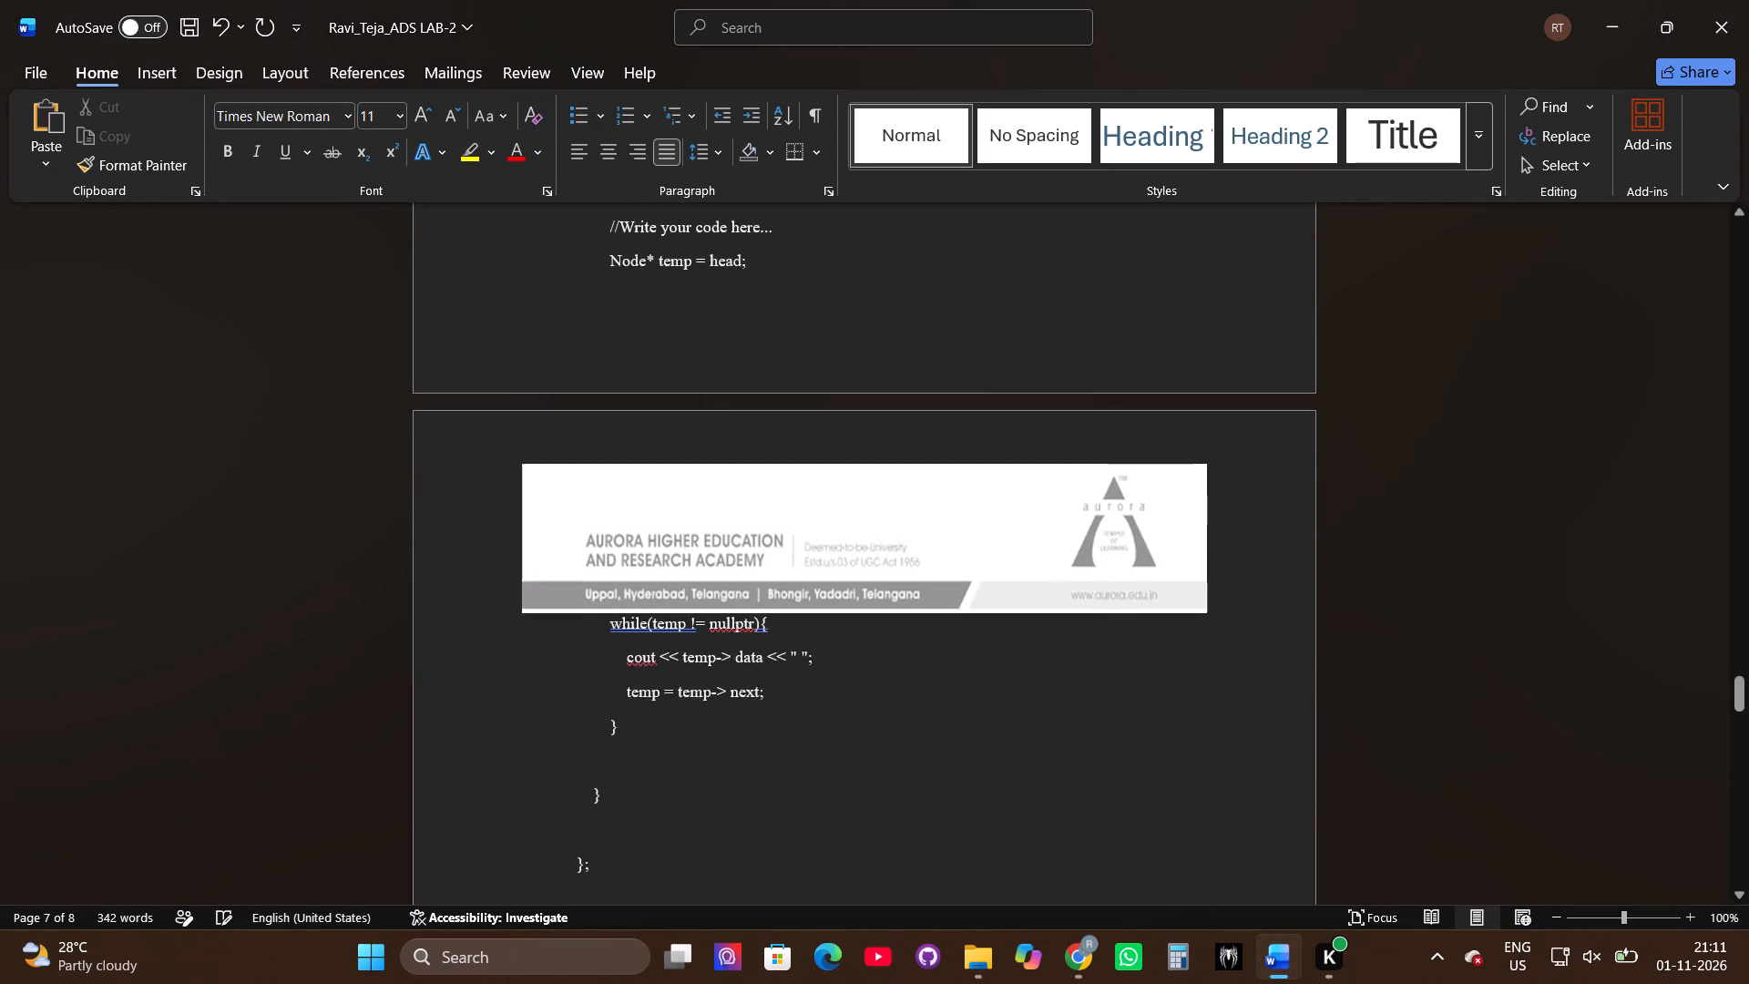
Add an unnumbered blank line below 2.2's "B. Screen Shot of Output vs Expected Output" heading, undoing the automatic list numbering.
scroll(876, 771, "down", 1)
left_click(1005, 664)
key("Return")
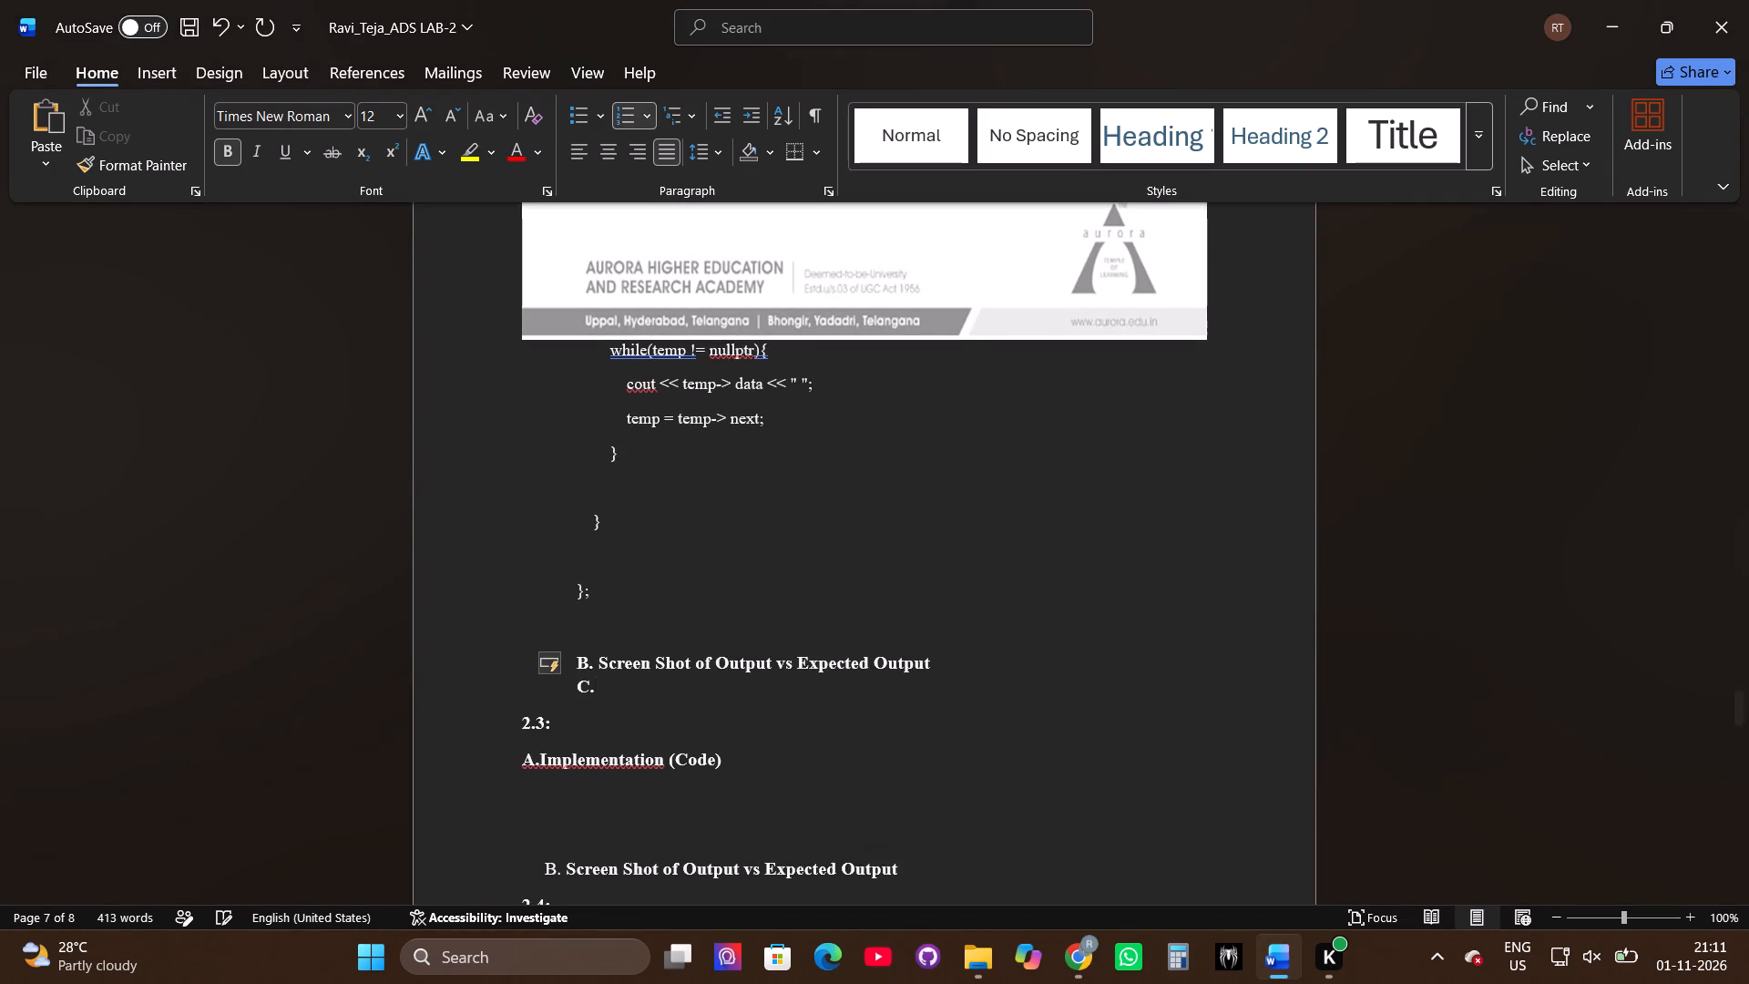
key("ctrl+z")
left_click(1091, 954)
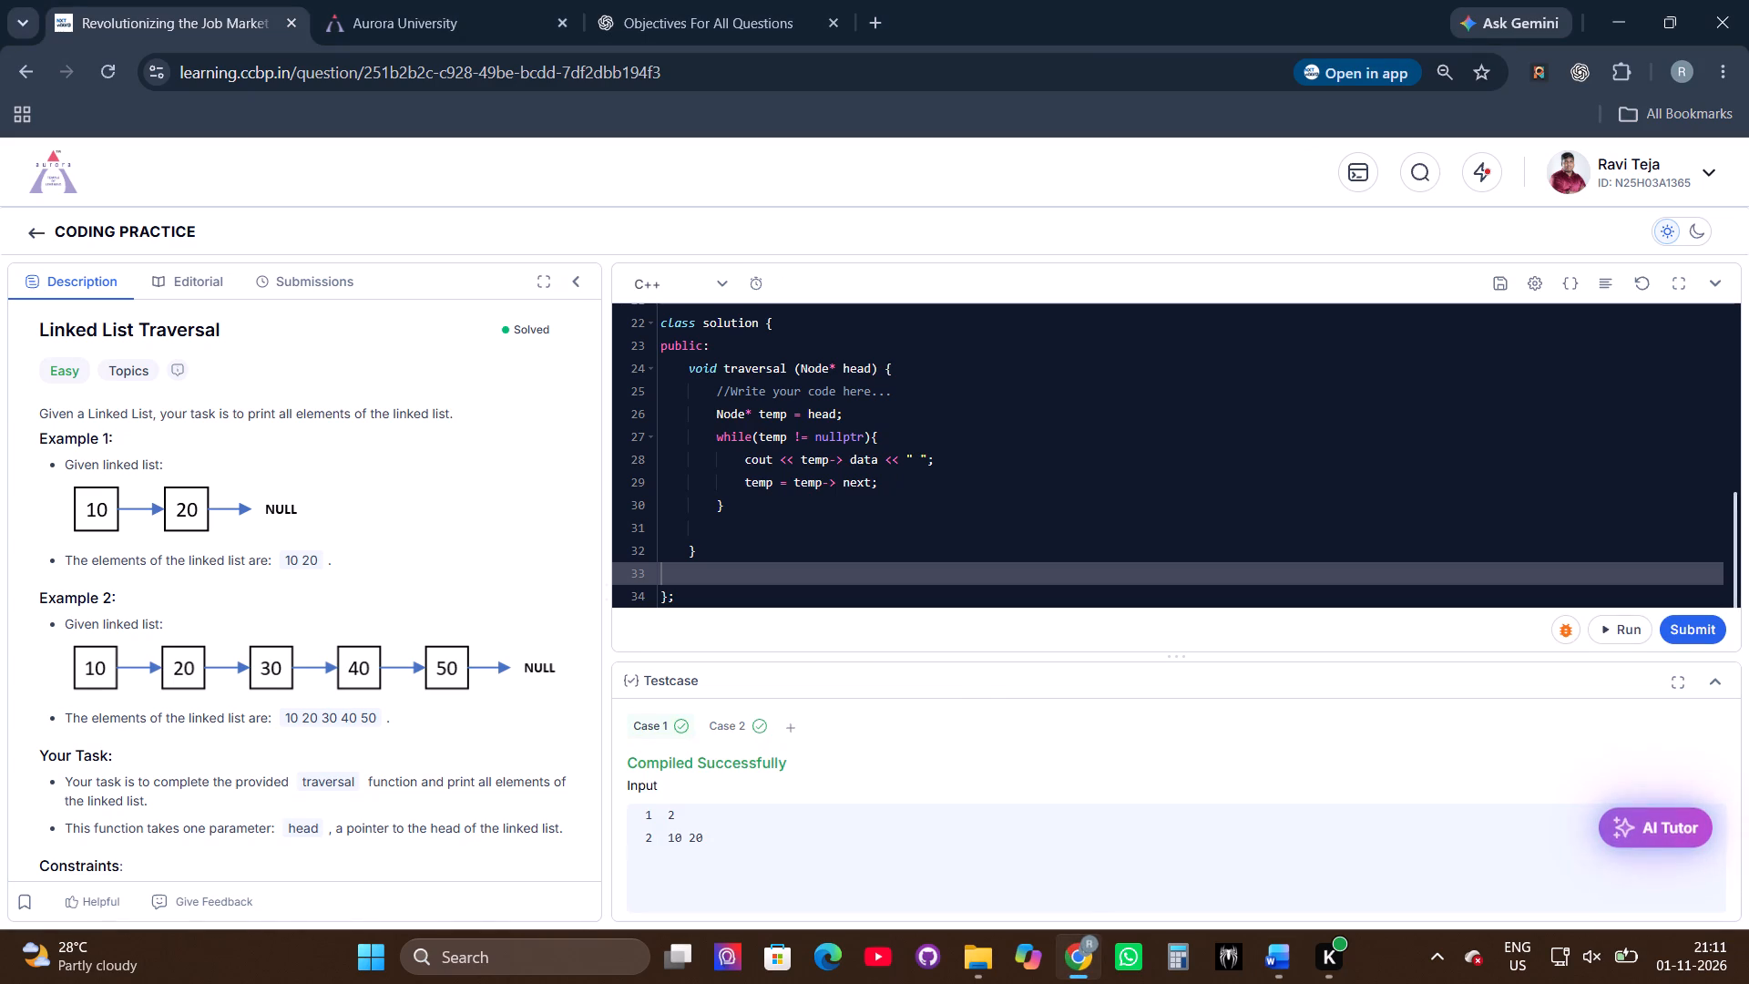
left_click_drag(897, 655, 902, 611)
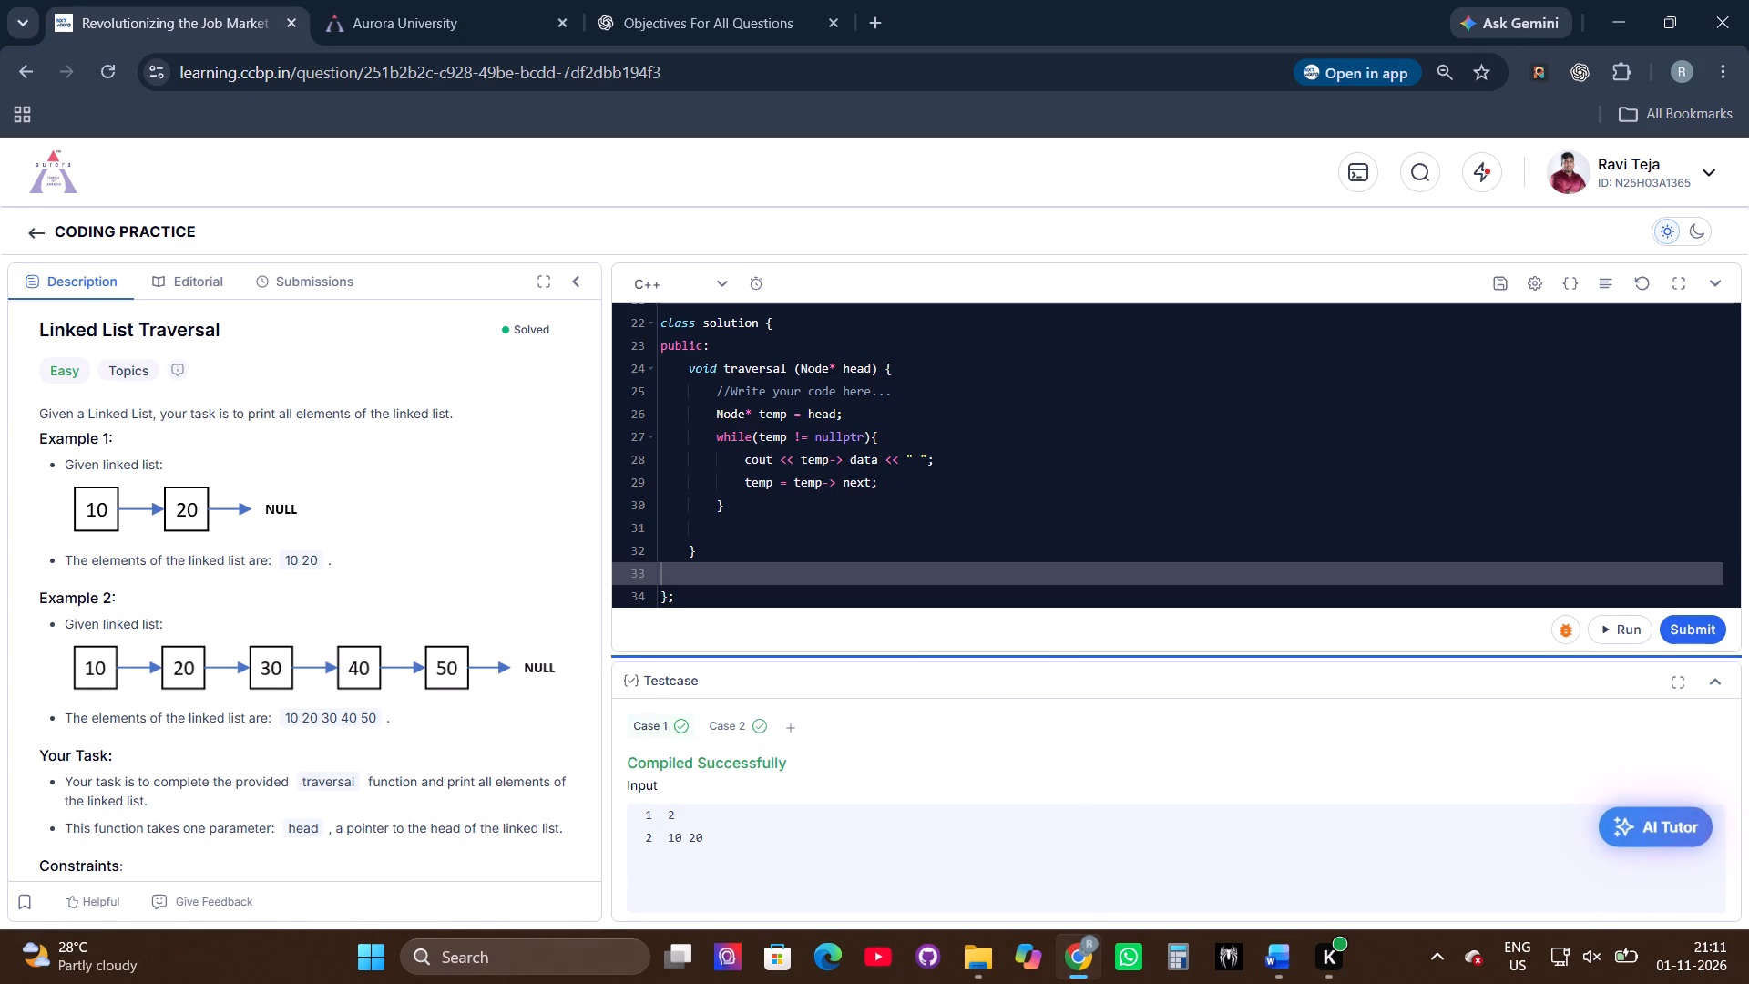
left_click_drag(902, 611, 921, 476)
key("Print")
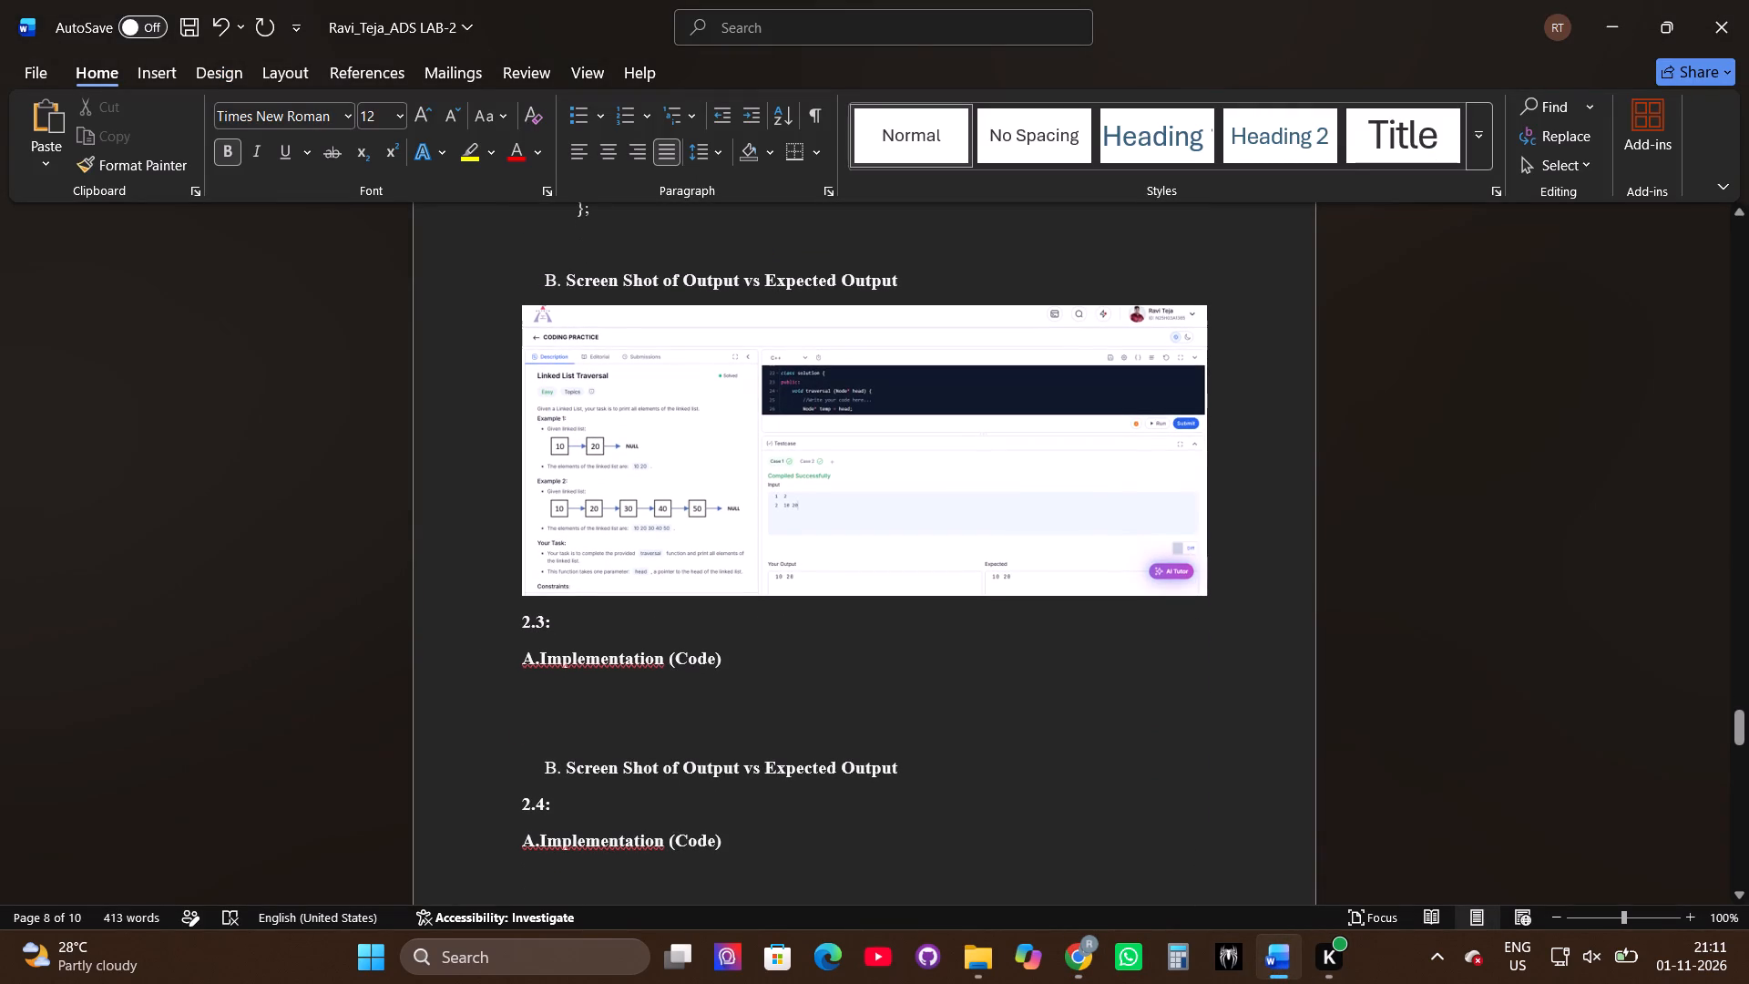
left_click(646, 629)
scroll(1128, 599, "down", 2)
scroll(941, 611, "up", 1)
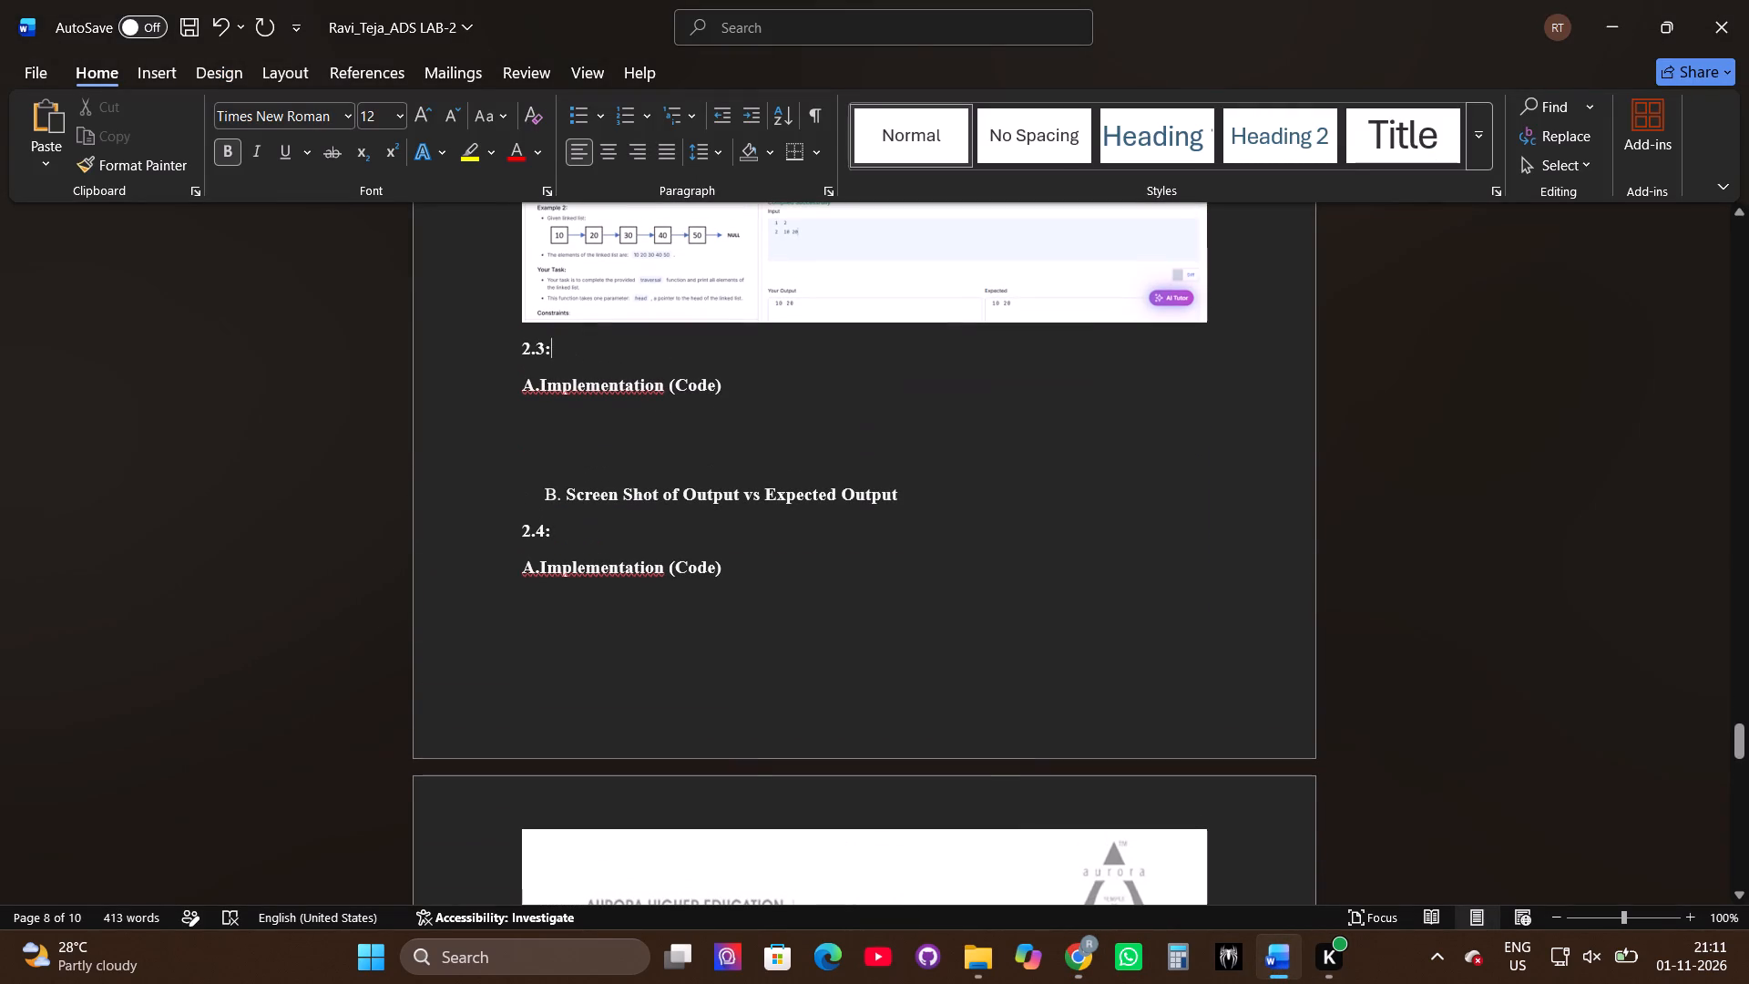
left_click(1065, 962)
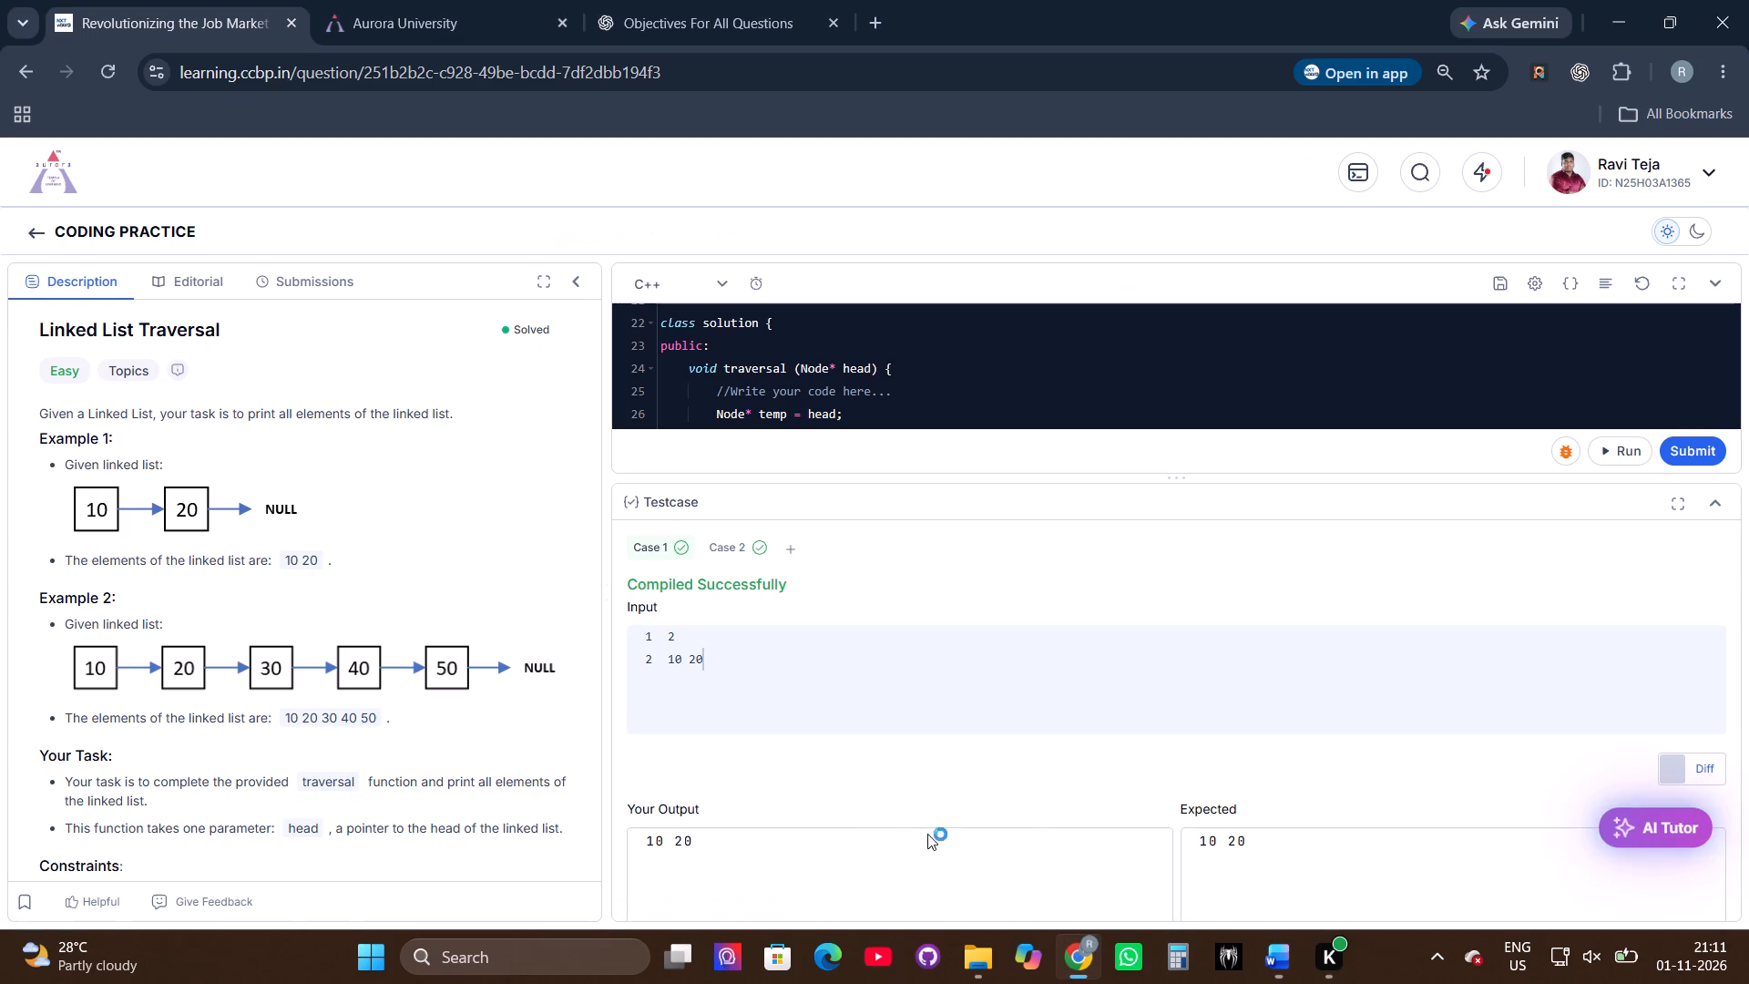
left_click(38, 240)
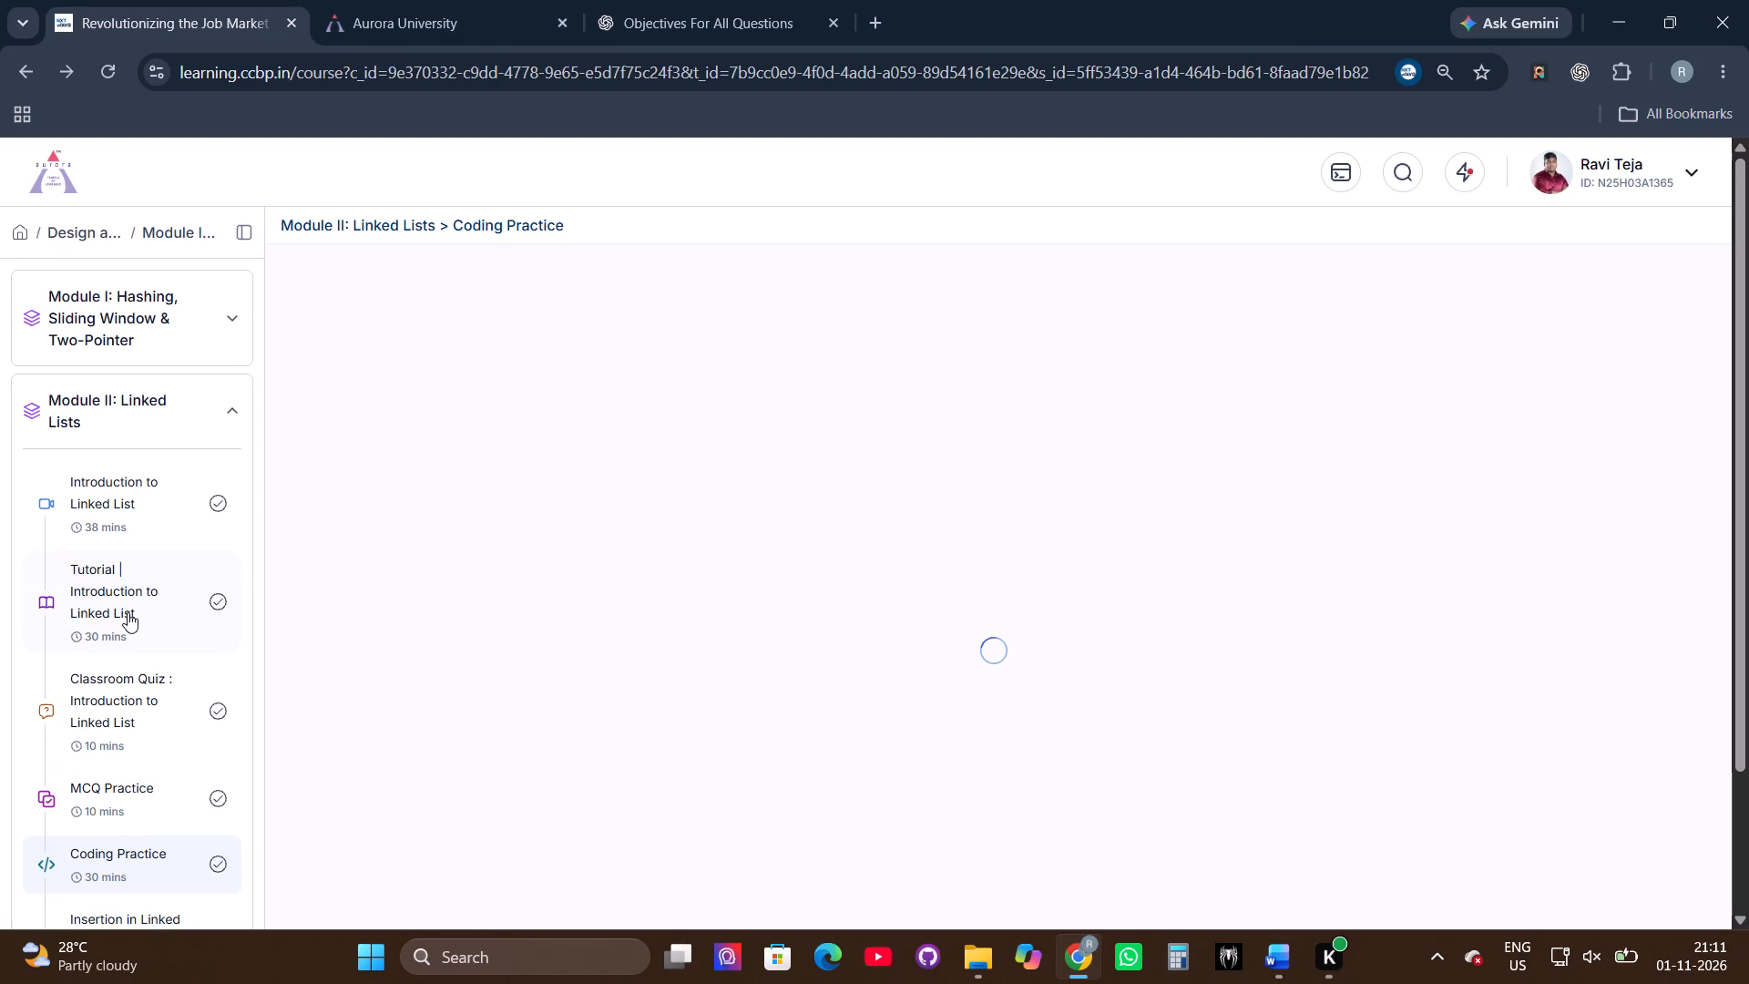
scroll(128, 612, "down", 4)
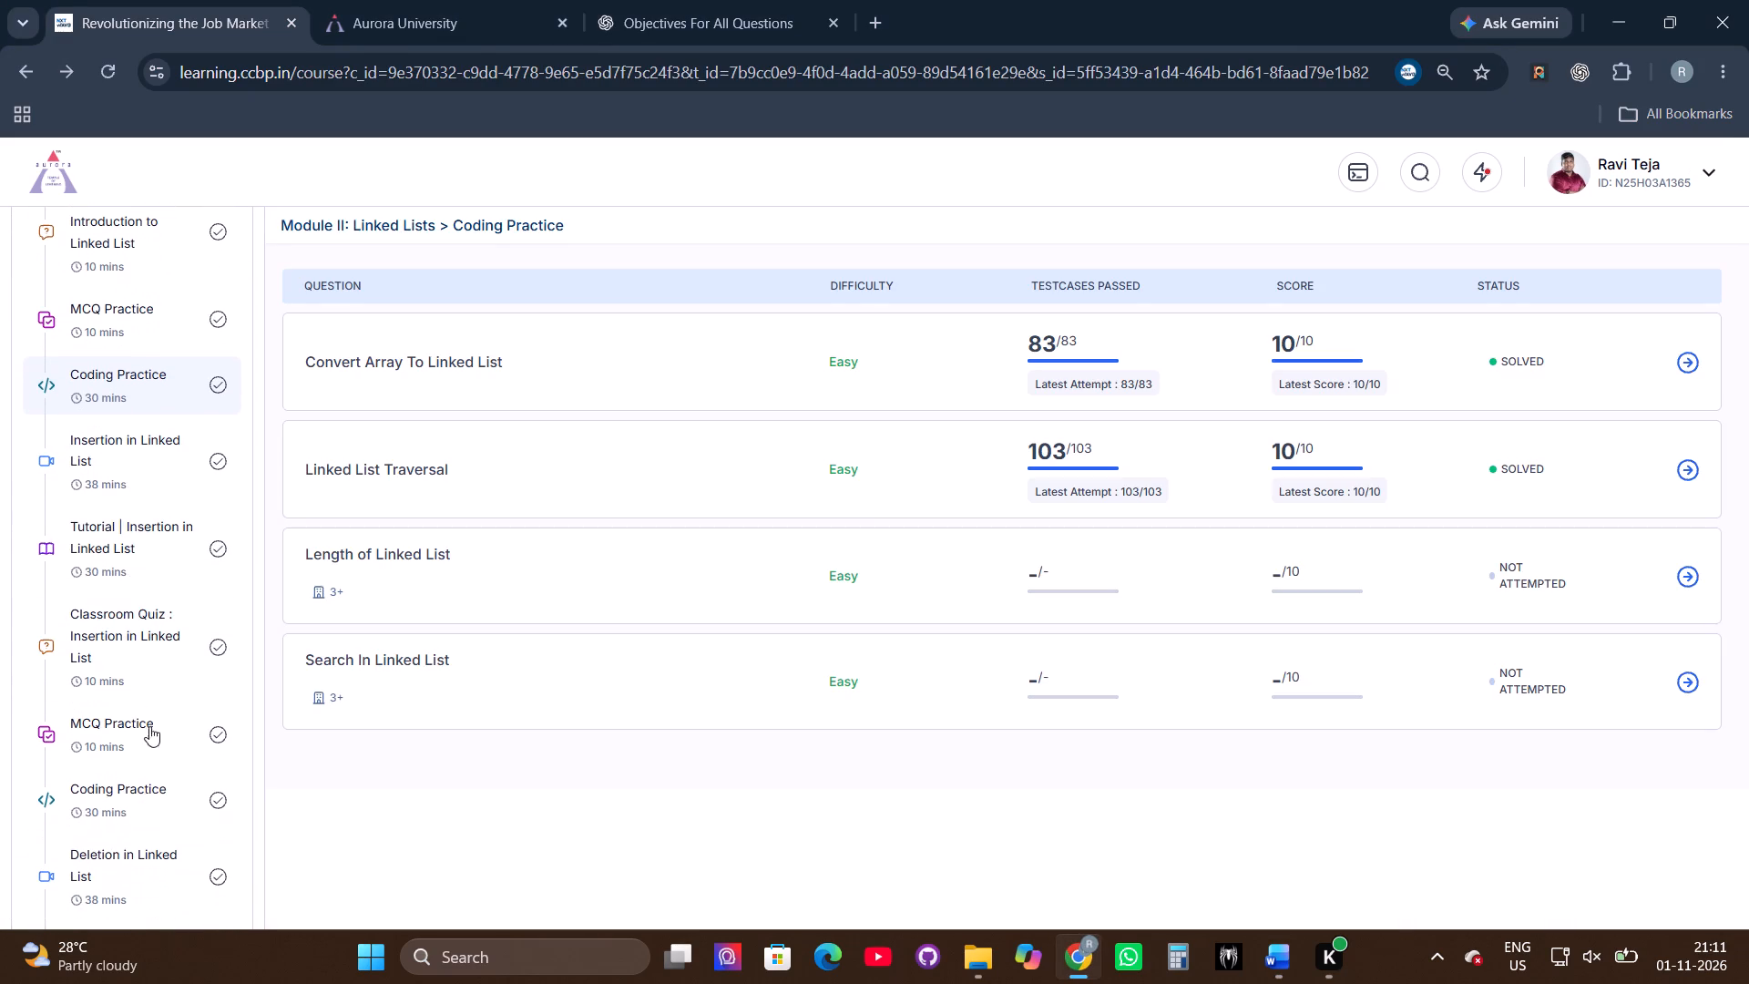
scroll(149, 726, "down", 1)
left_click(141, 784)
scroll(148, 778, "down", 2)
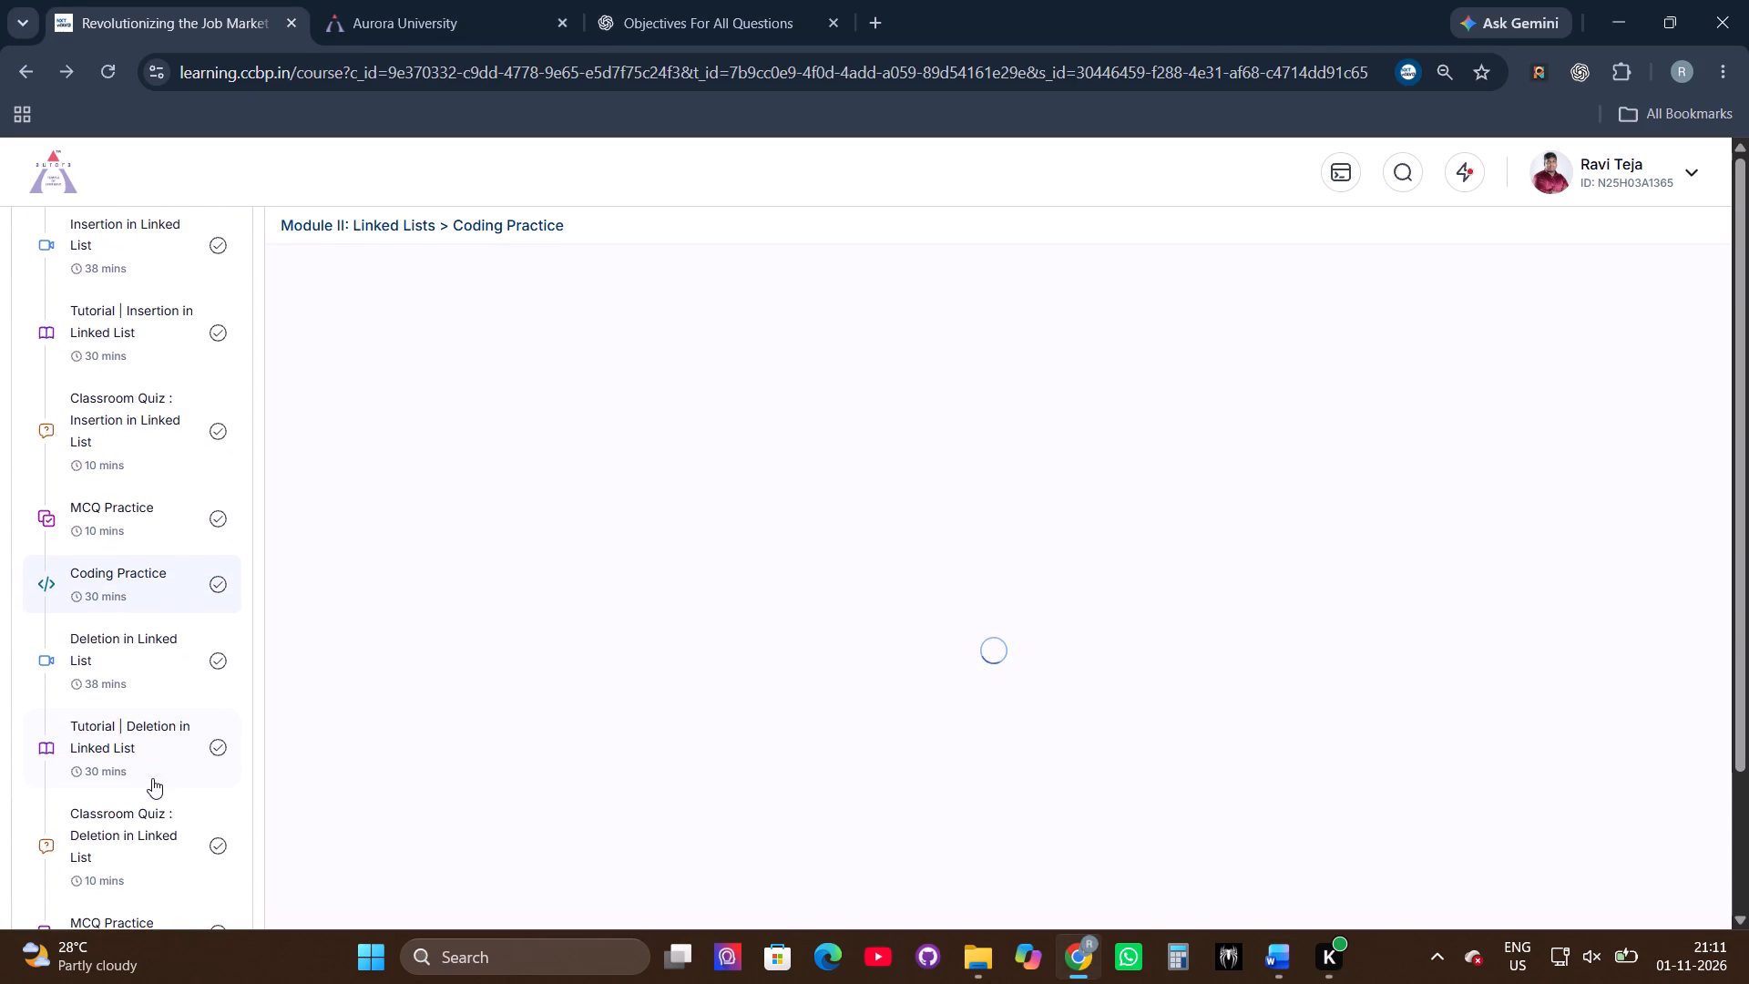
scroll(152, 778, "down", 1)
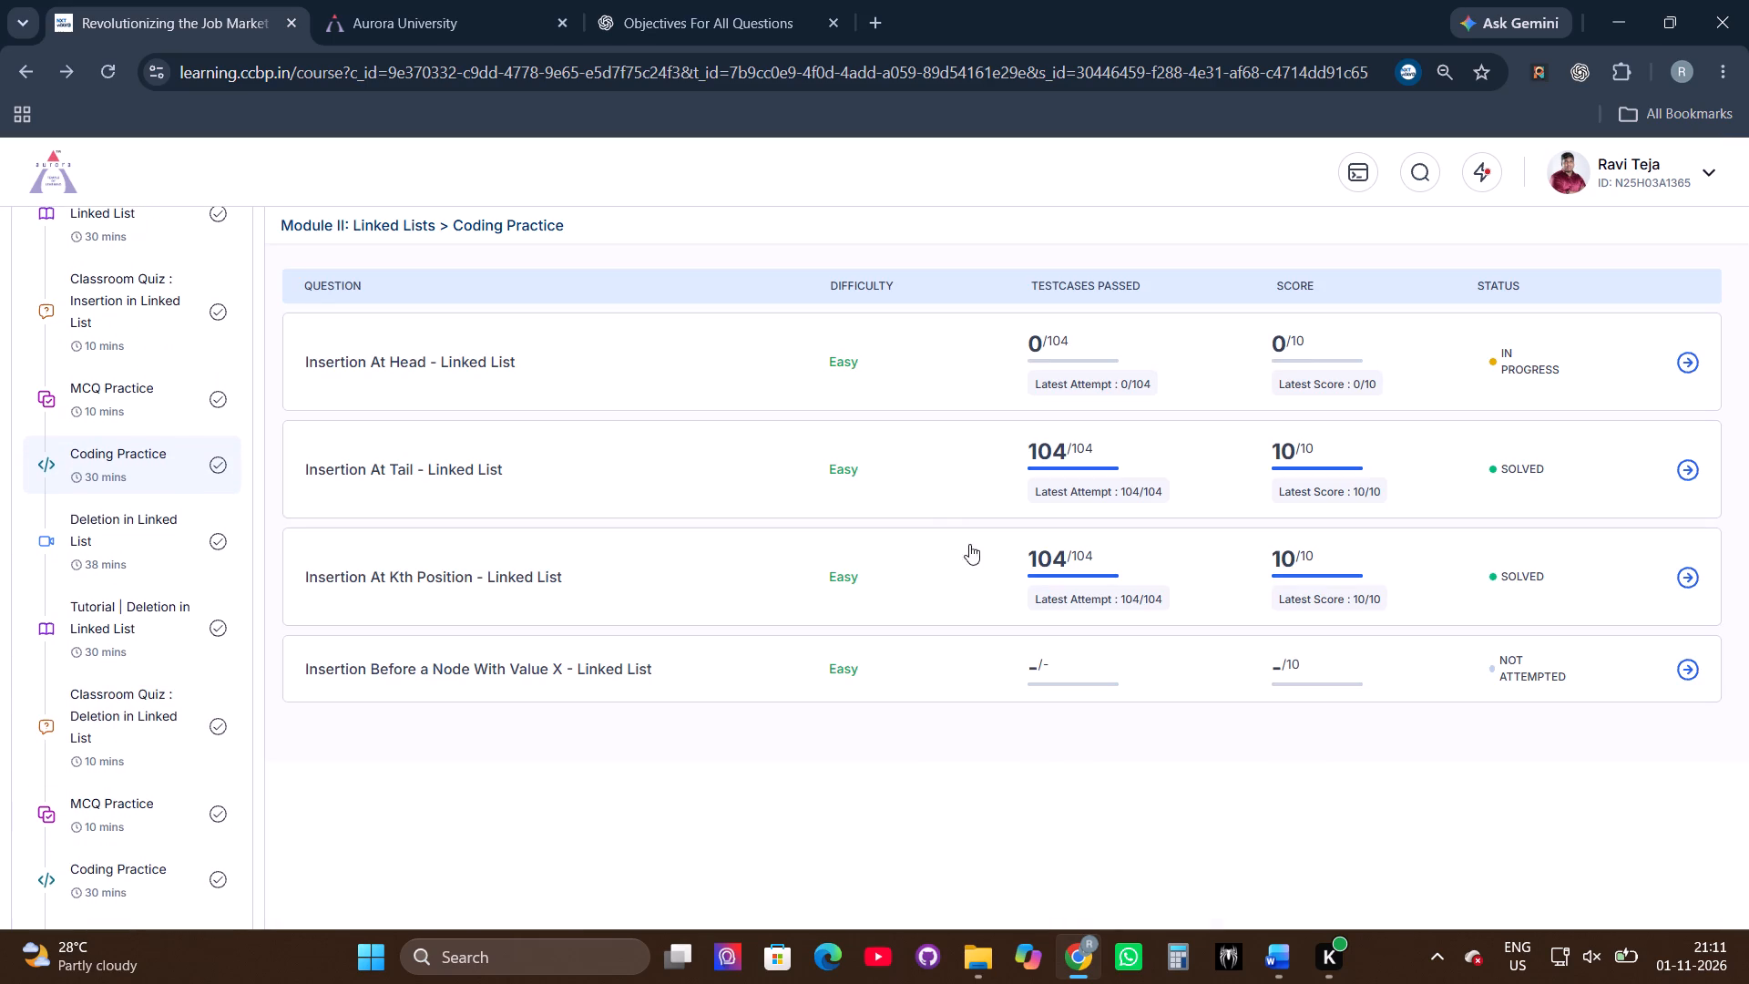
left_click(912, 478)
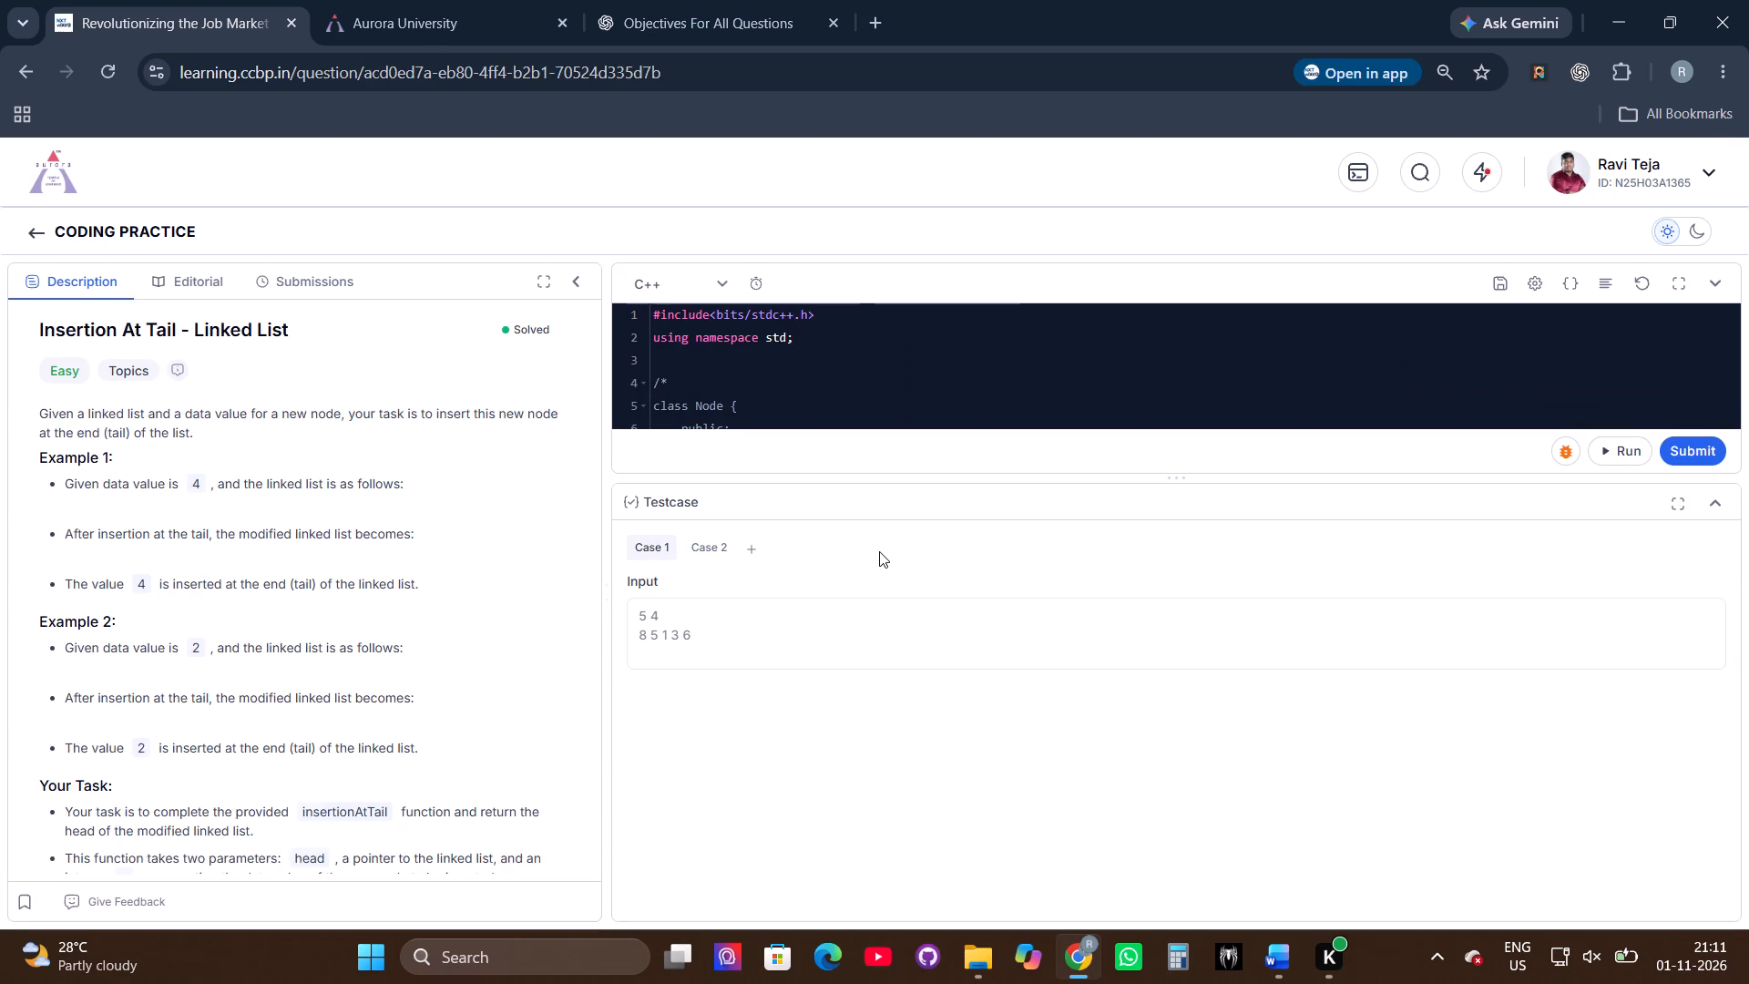
Copy the editorial title "Insert at the Tail" and paste it after the "2.3:" label in Word, without an extra line.
left_click(127, 274)
left_click(176, 275)
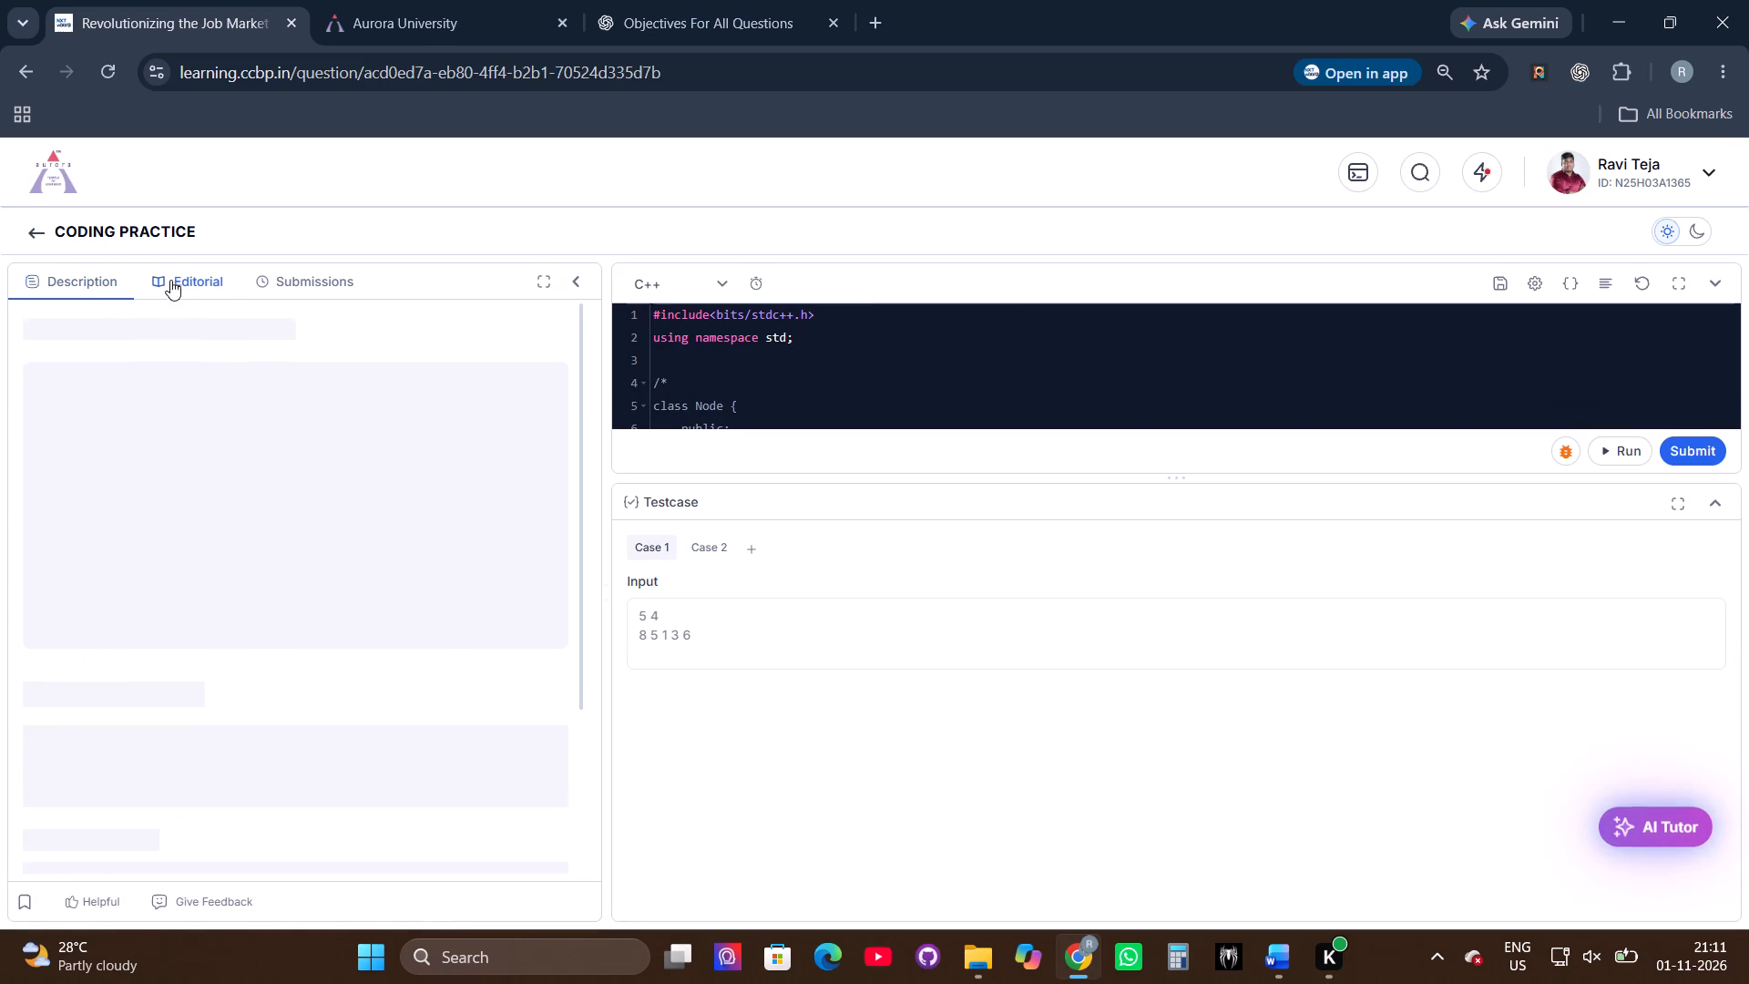
left_click_drag(195, 360, 188, 360)
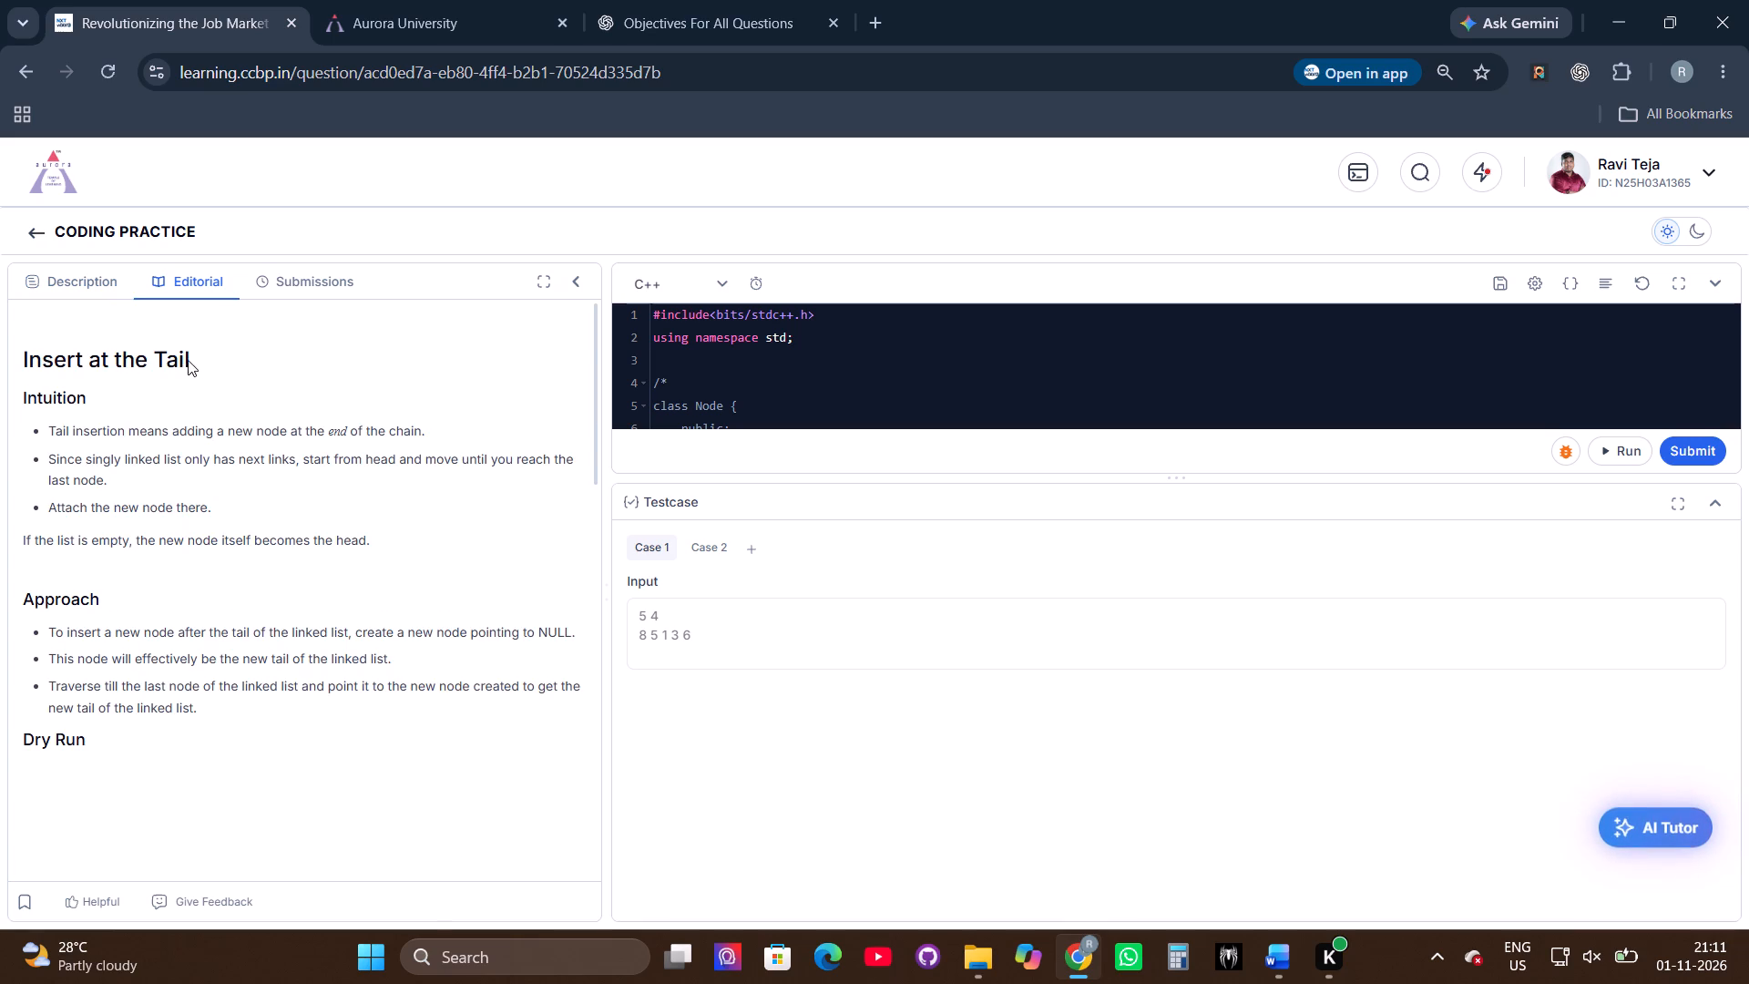
left_click_drag(188, 360, 26, 369)
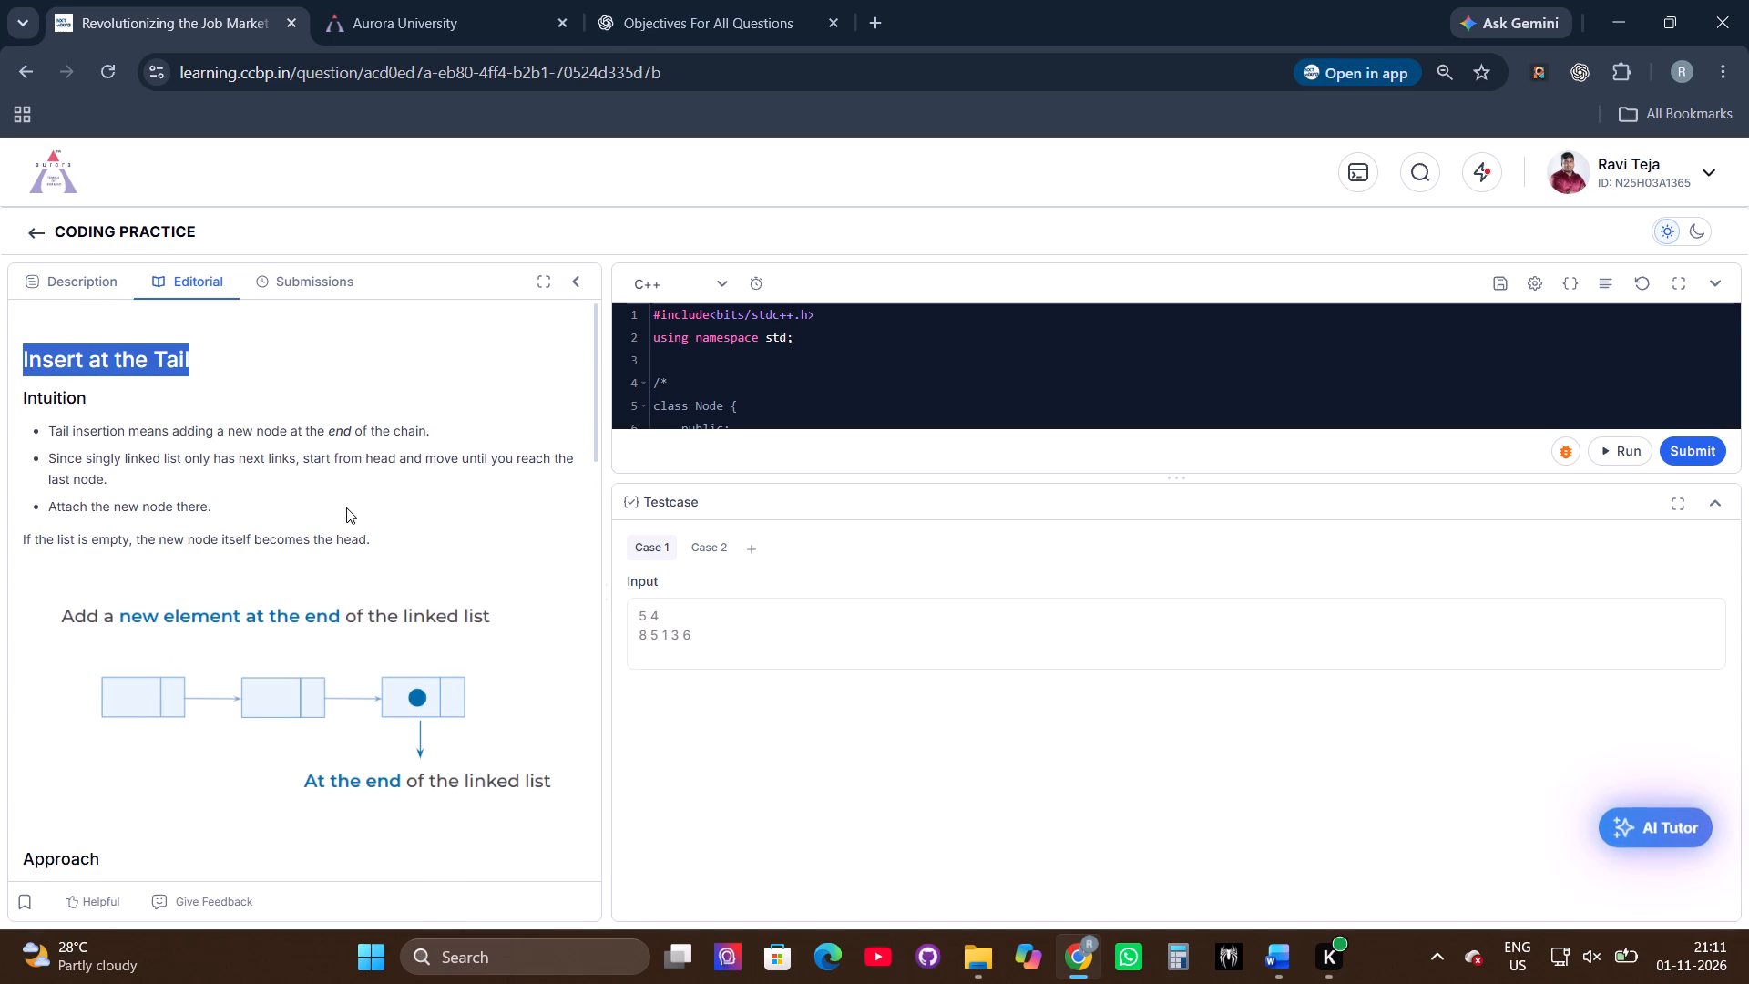
key("ctrl+c")
left_click(51, 281)
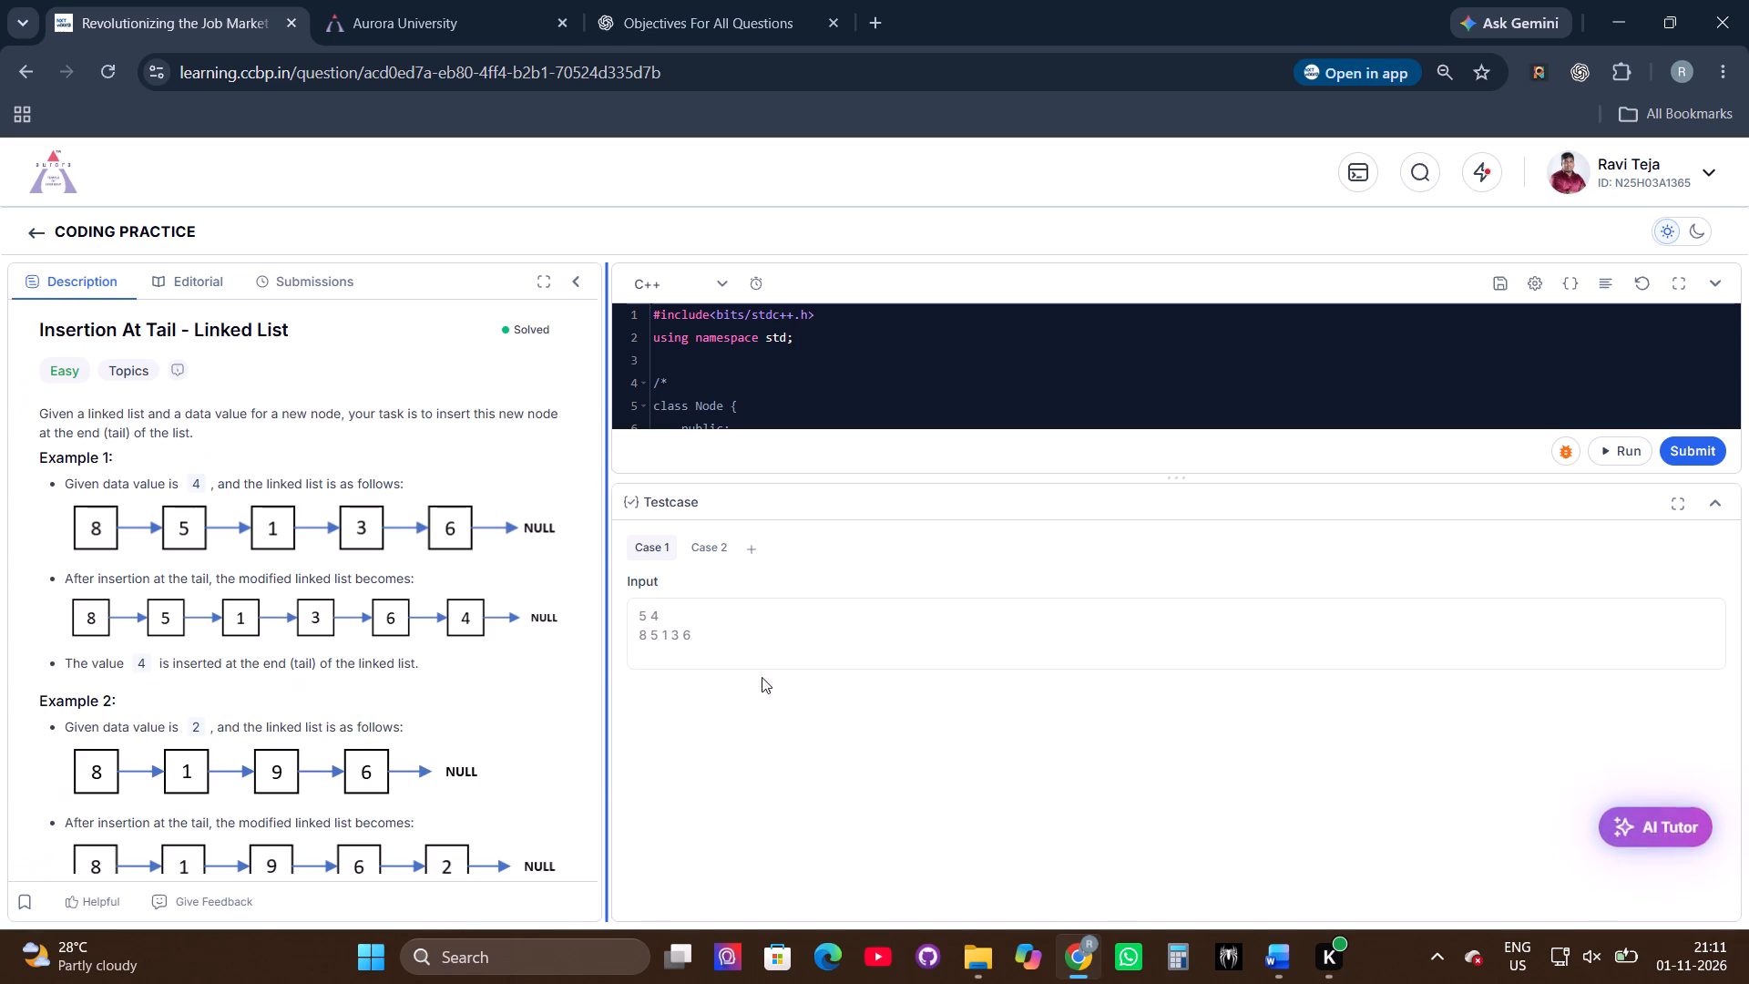
left_click(1258, 949)
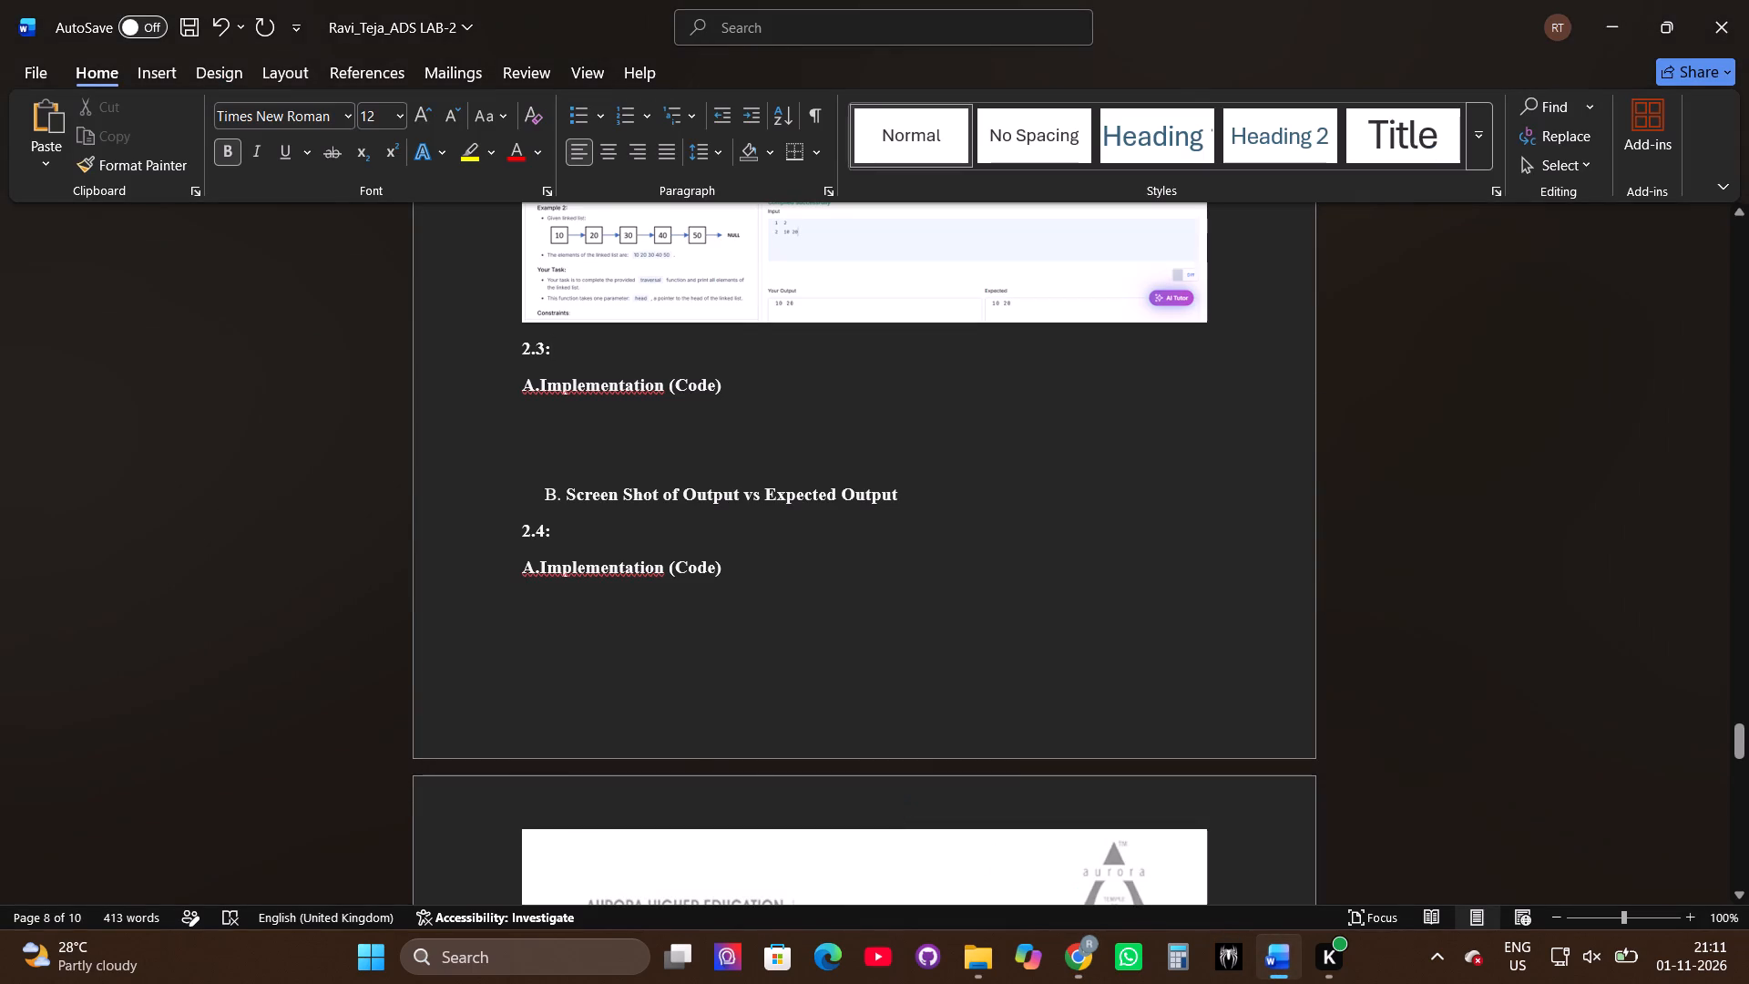
key("ctrl+v")
key("BackSpace")
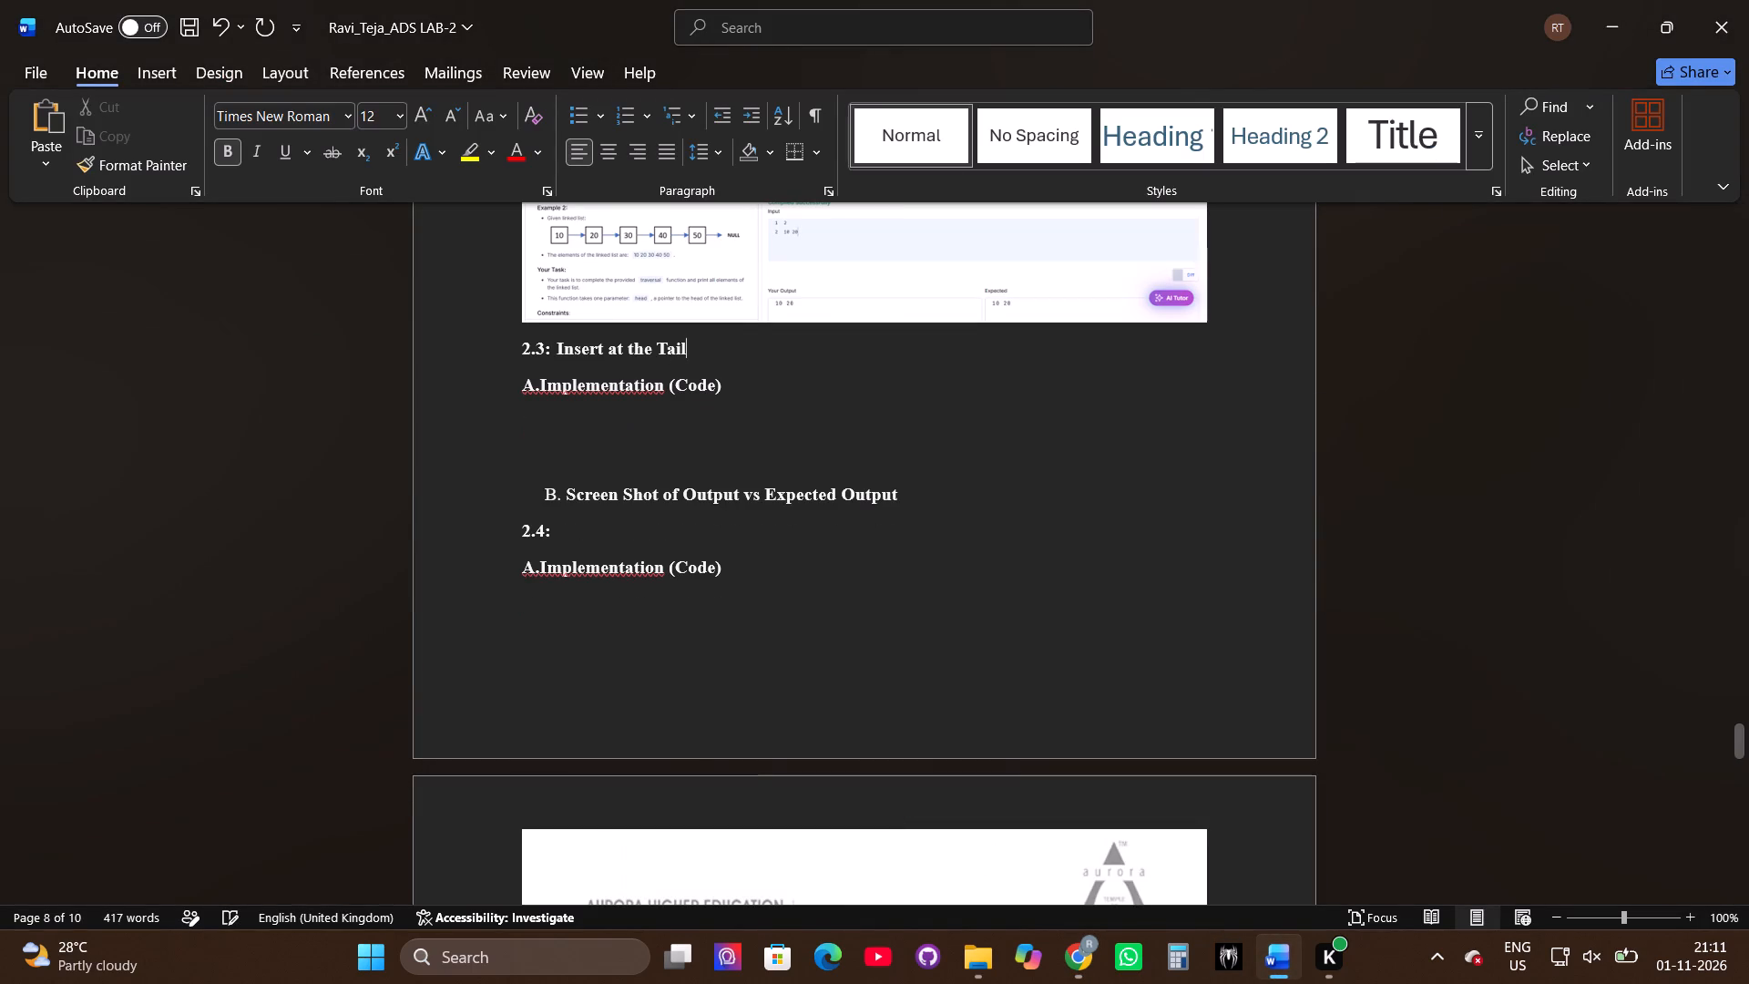
Copy the full Insertion At Tail C++ code from Chrome into Word under 2.3's "A.Implementation (Code)" heading, in non-bold size 11 text.
left_click(584, 429)
left_click(220, 154)
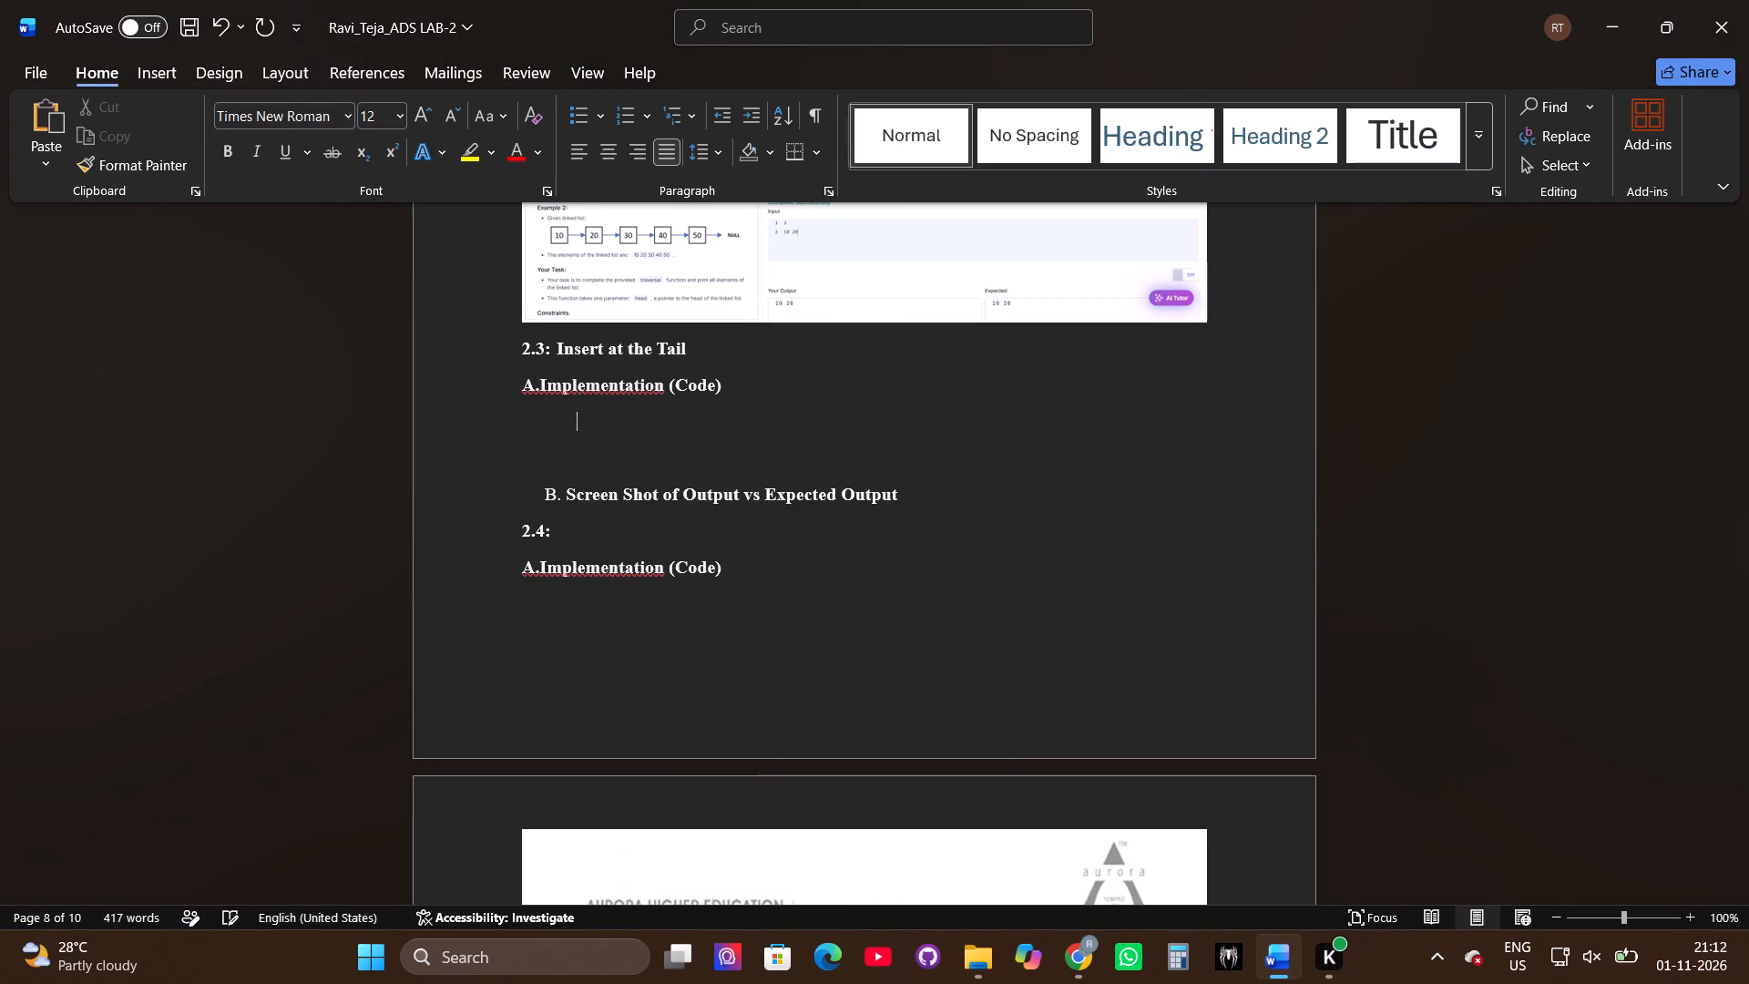
left_click(366, 118)
type("11")
key("Return")
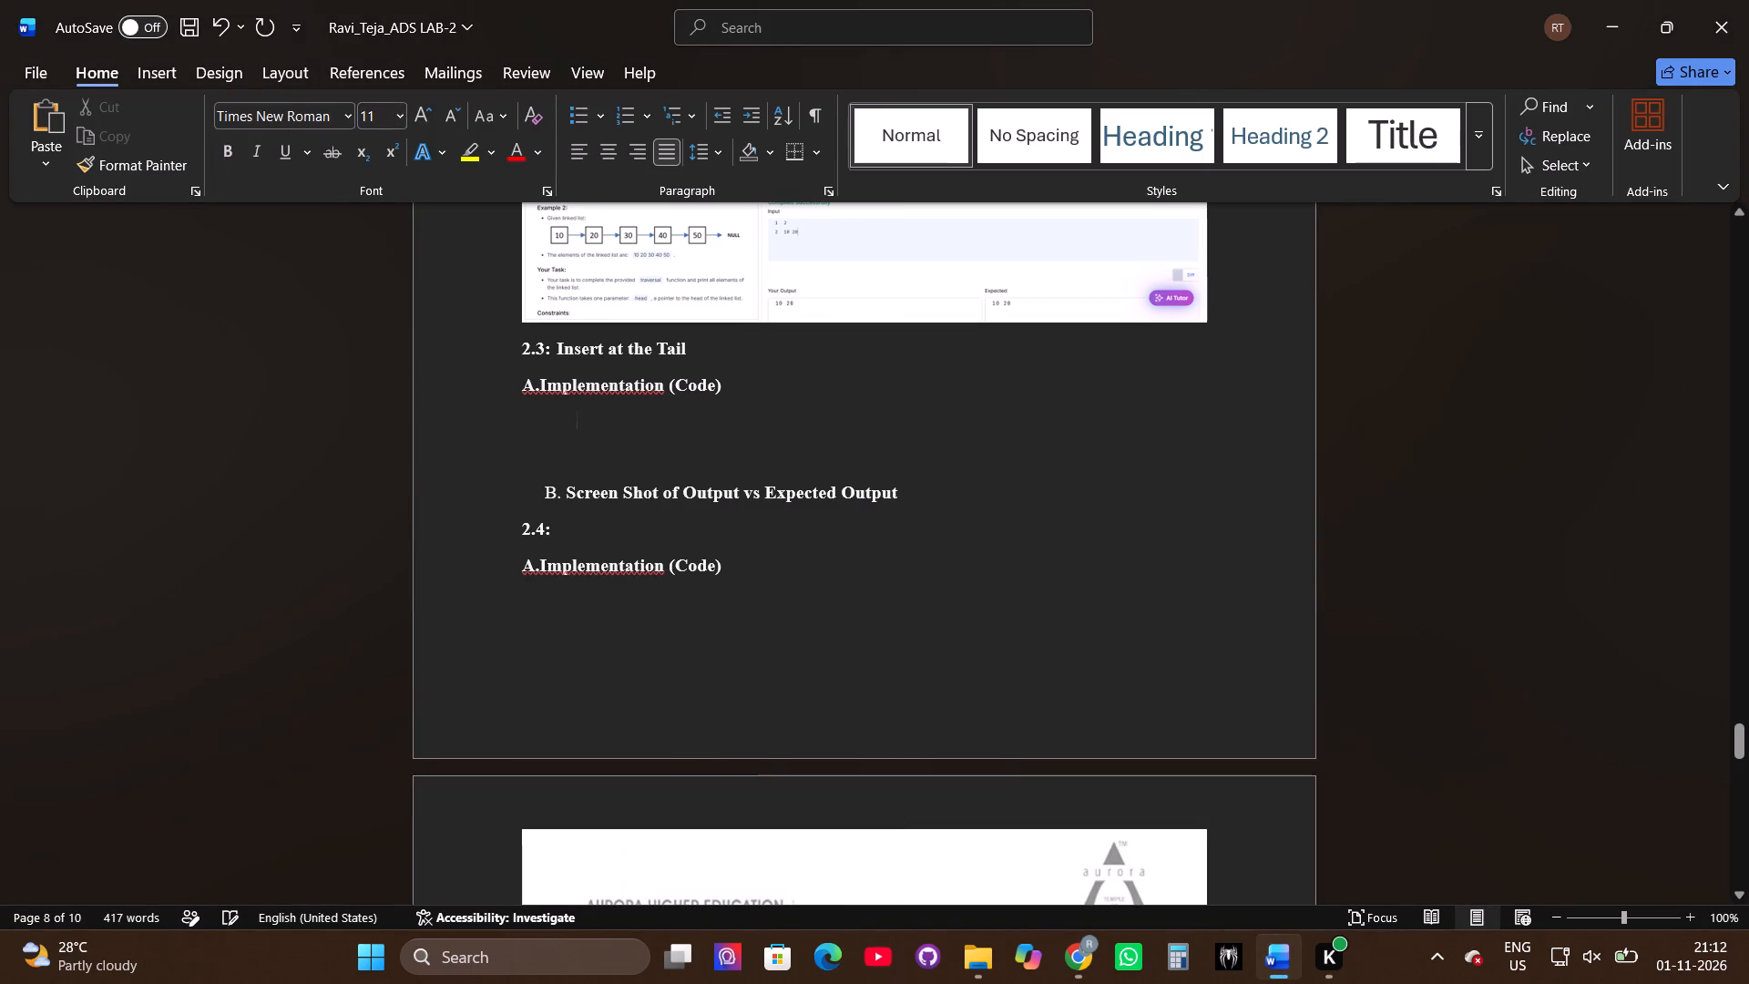
left_click(1078, 936)
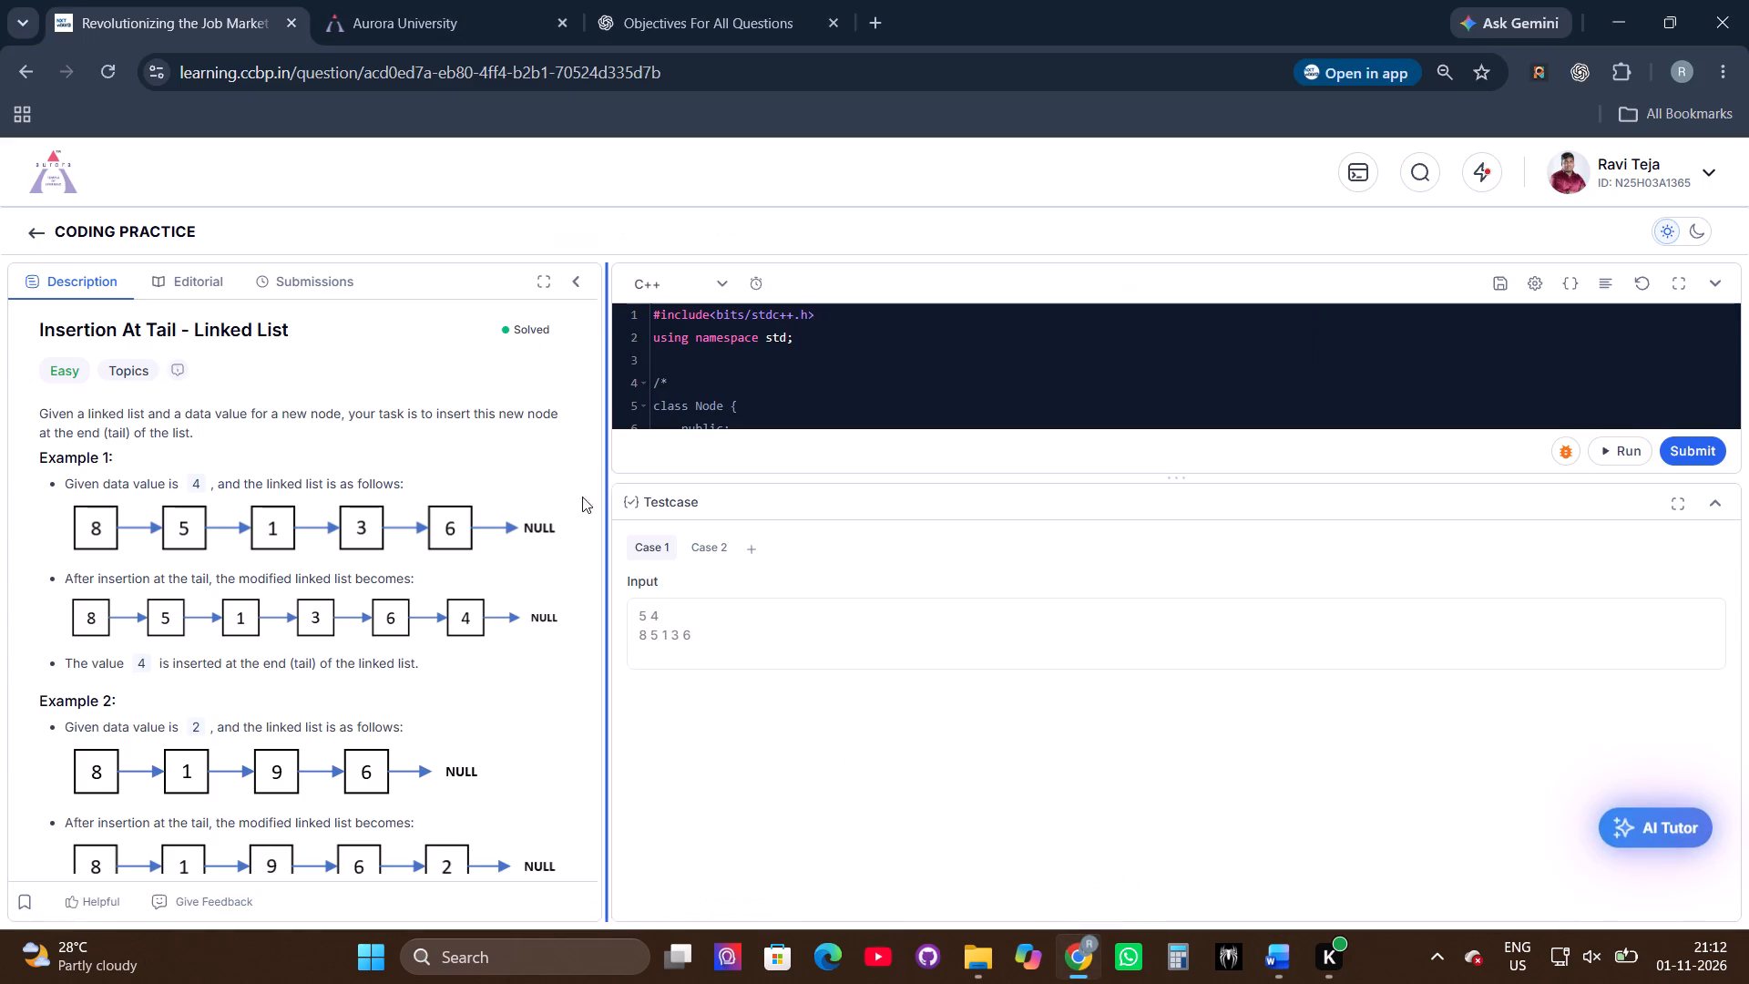
left_click(680, 358)
key("ctrl+a")
key("ctrl+c")
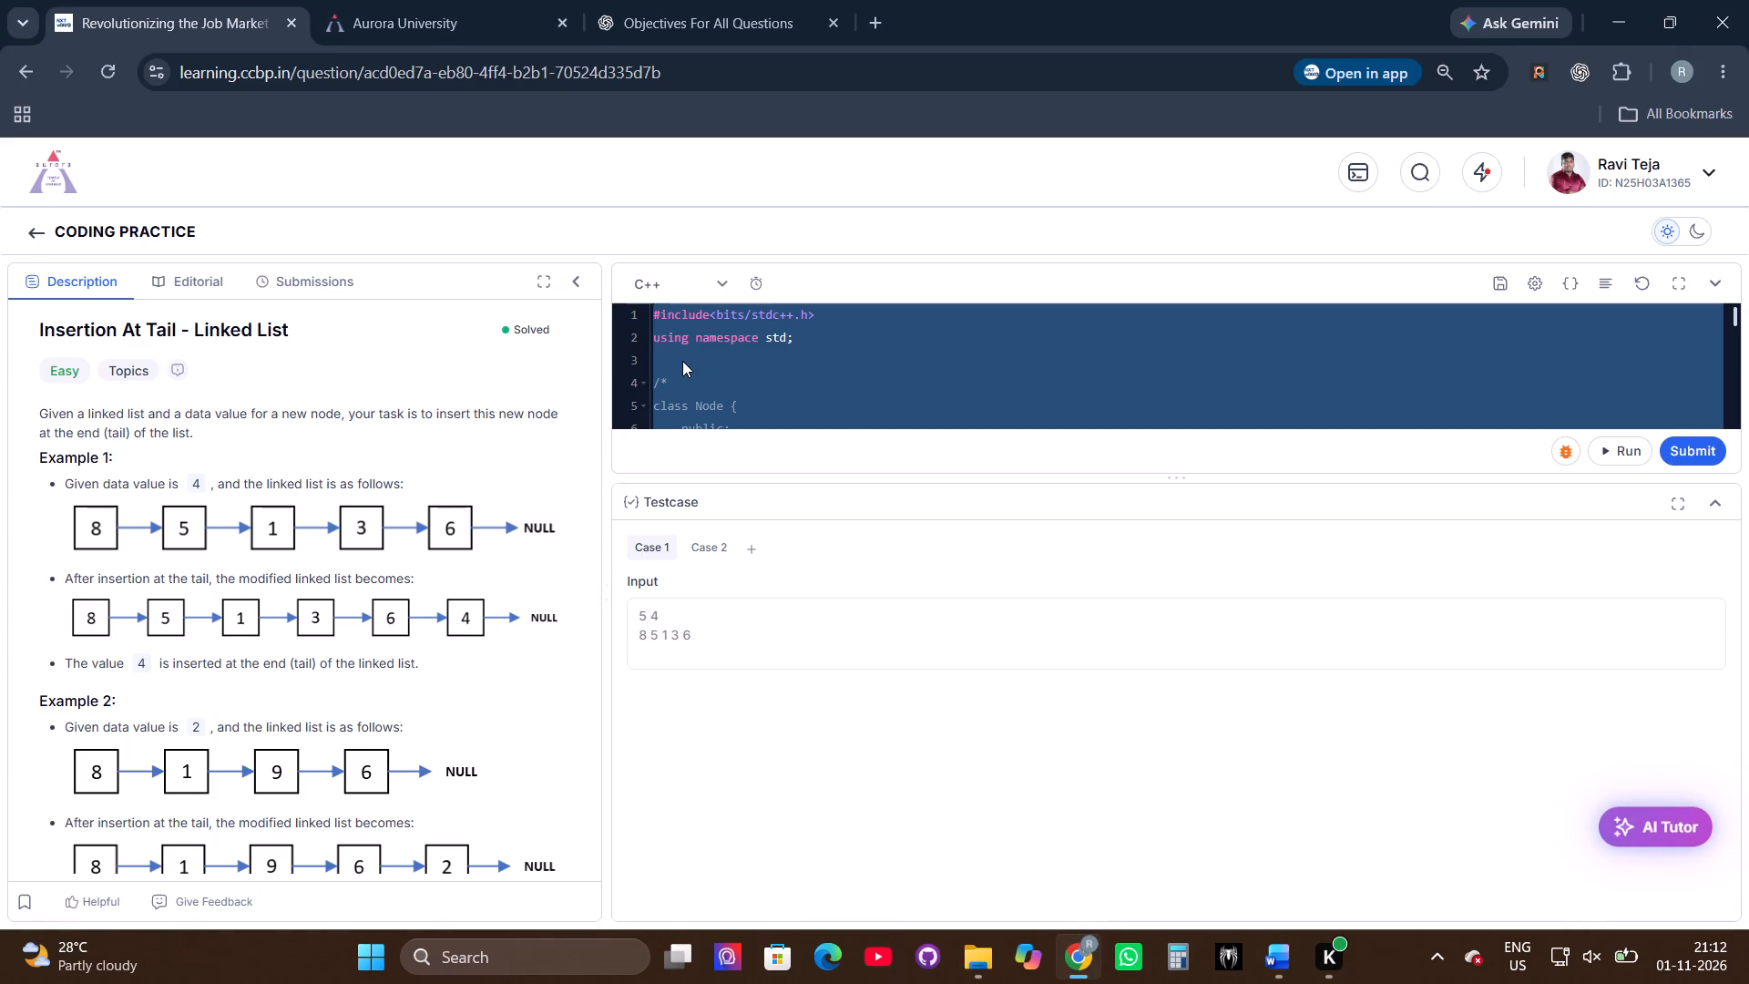
left_click(1290, 971)
key("ctrl+v")
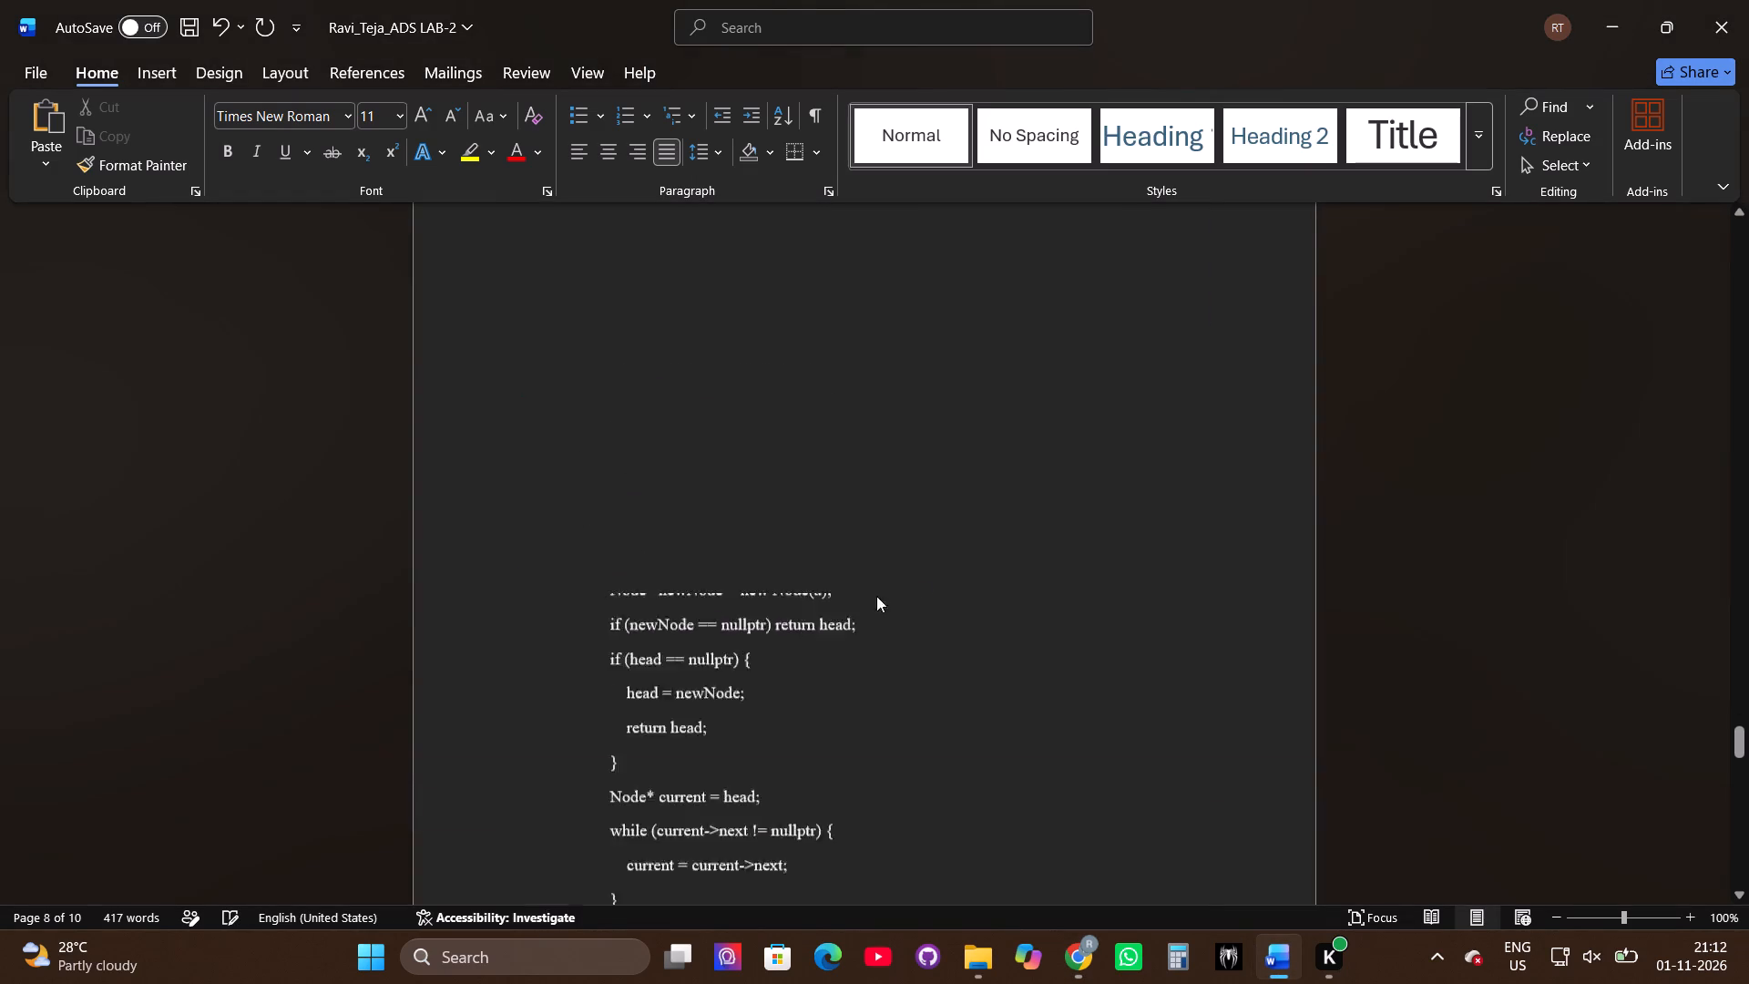
Add an unnumbered blank line below 2.3's "B. Screen Shot of Output vs Expected Output" heading, undoing the automatic list numbering.
scroll(771, 596, "down", 1)
left_click(933, 665)
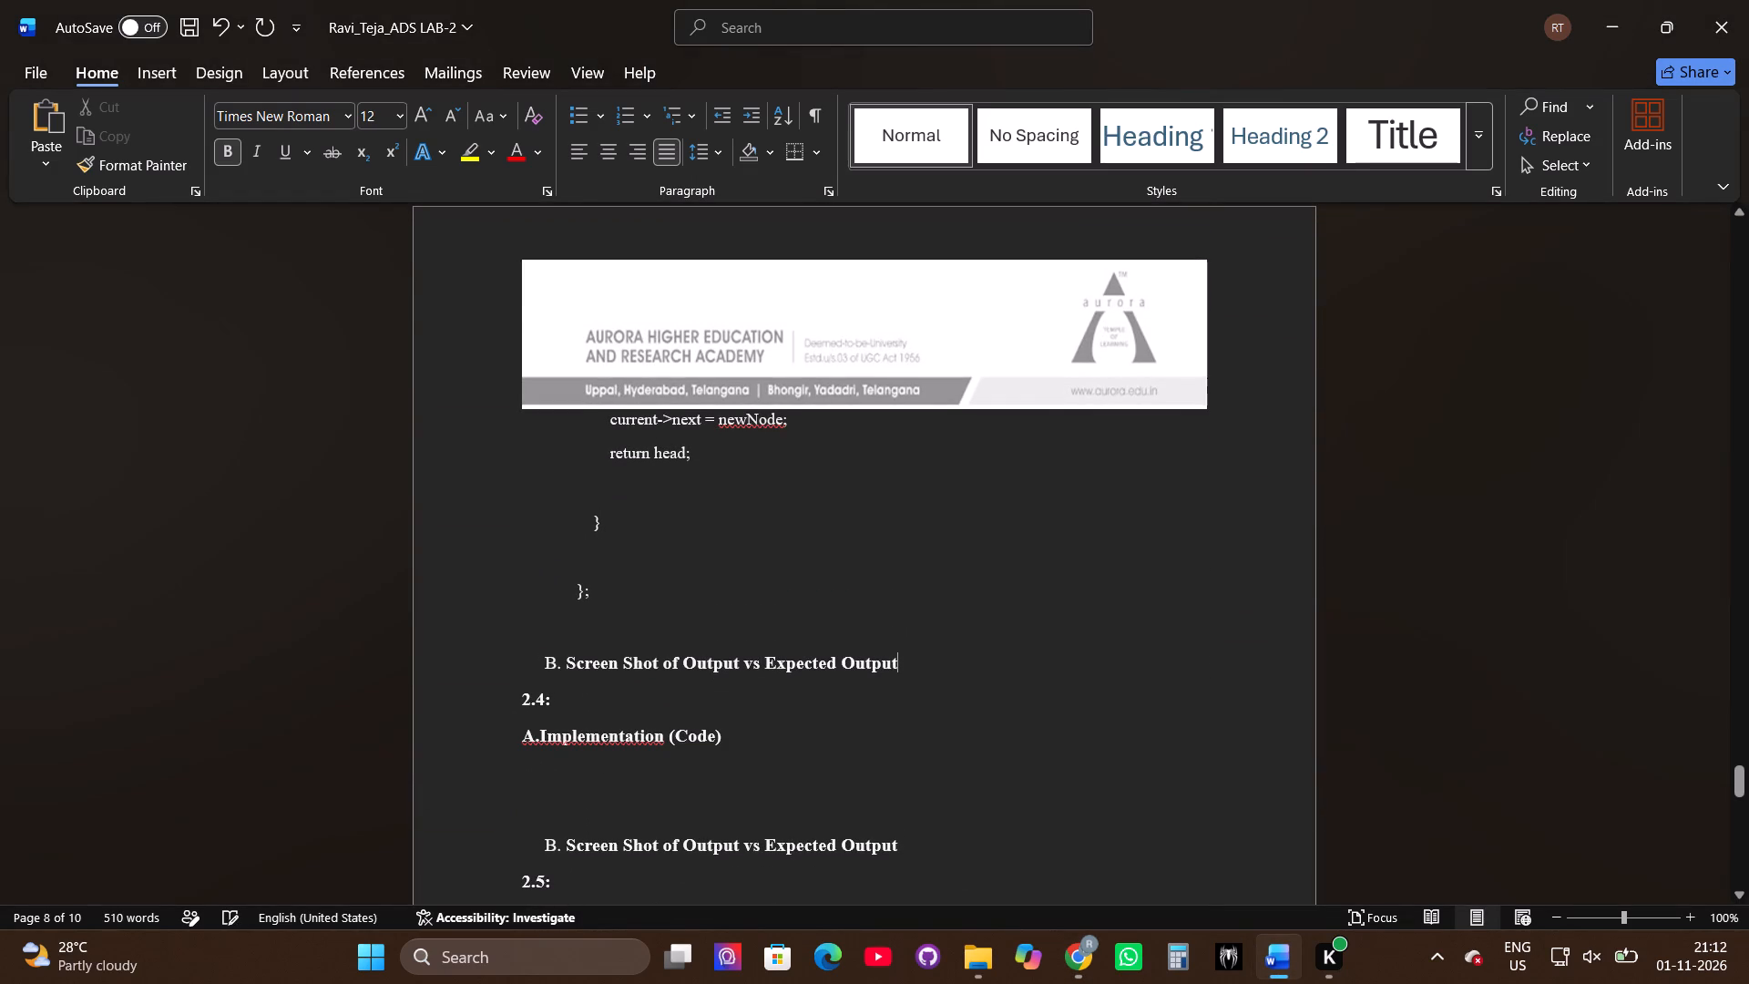
key("Return")
key("ctrl+z")
Run the Insertion At Tail code in Chrome and enlarge the test case pane to show both outputs.
left_click(1061, 983)
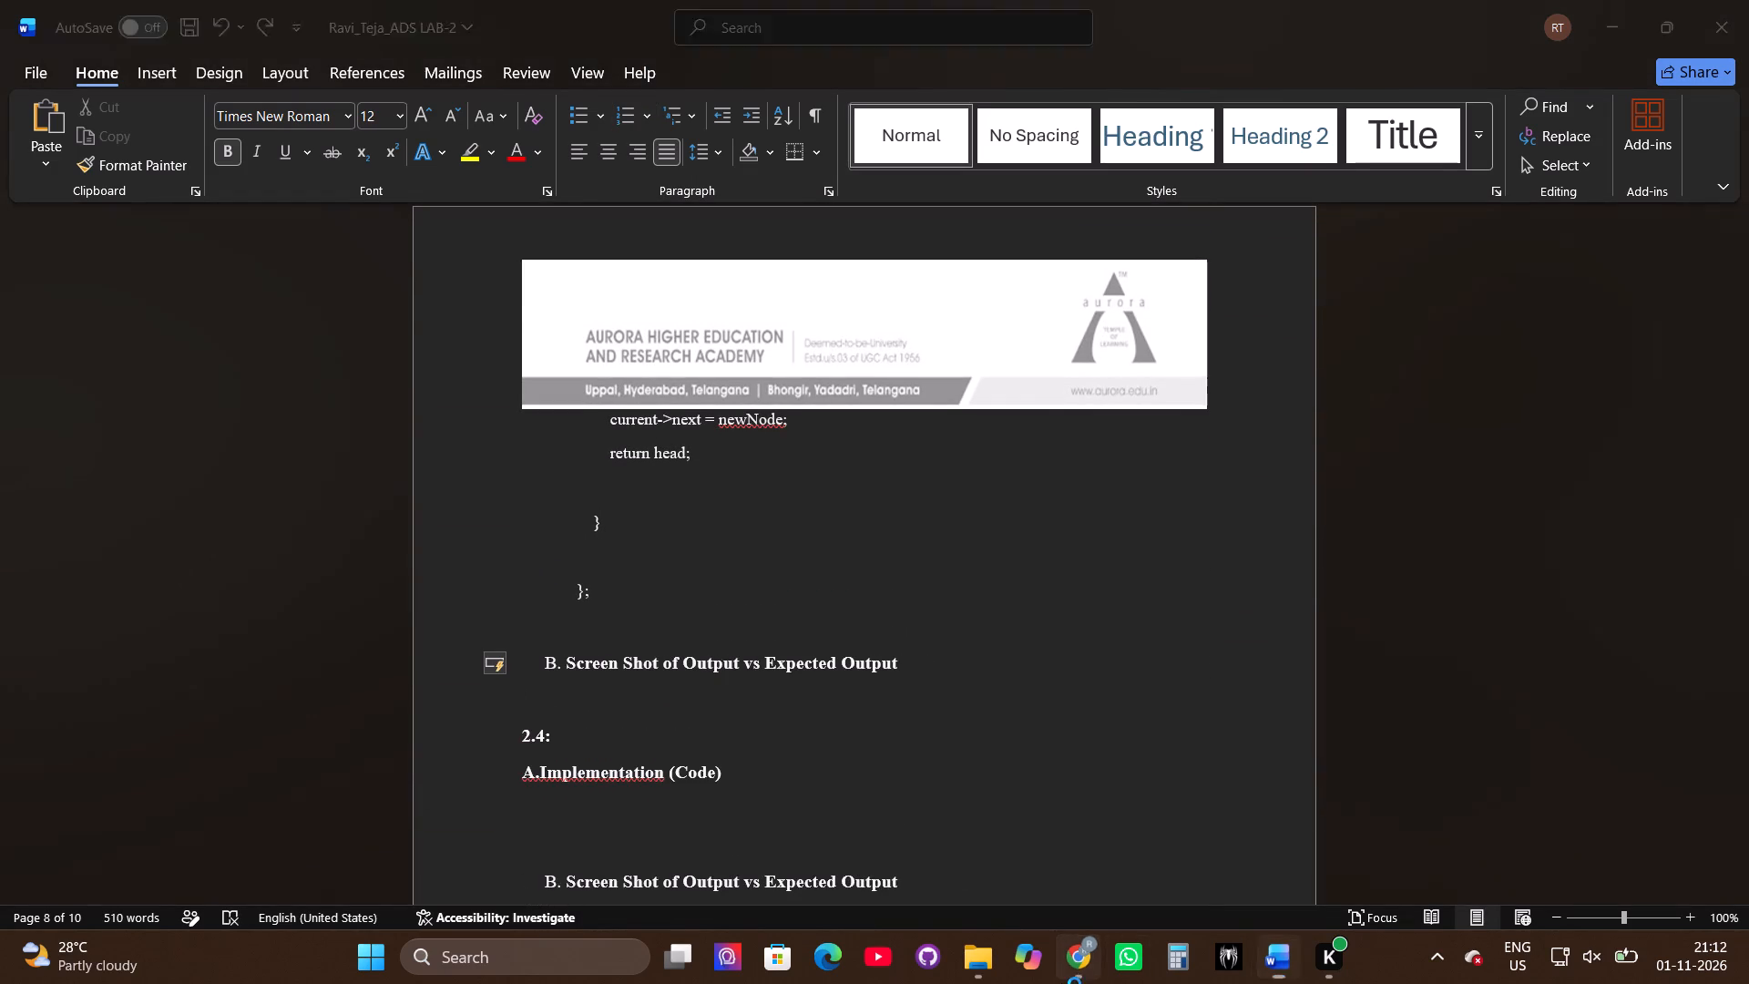
left_click(1573, 418)
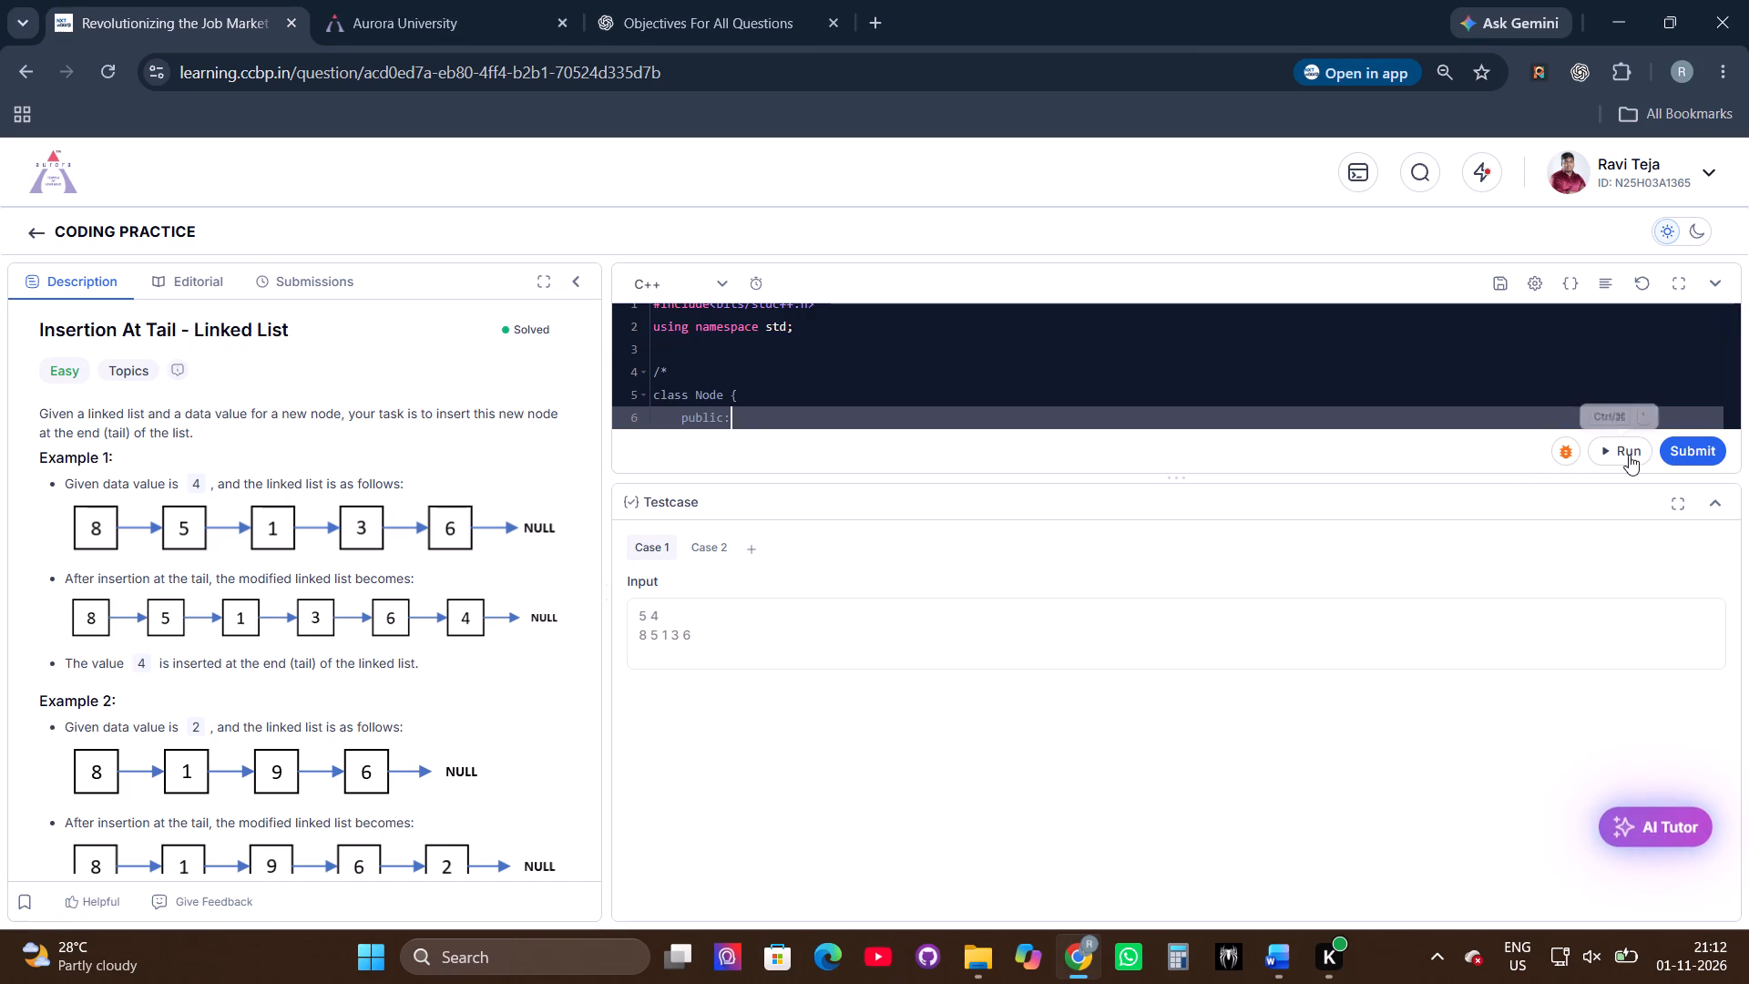
left_click(1619, 448)
left_click_drag(1049, 657, 1048, 451)
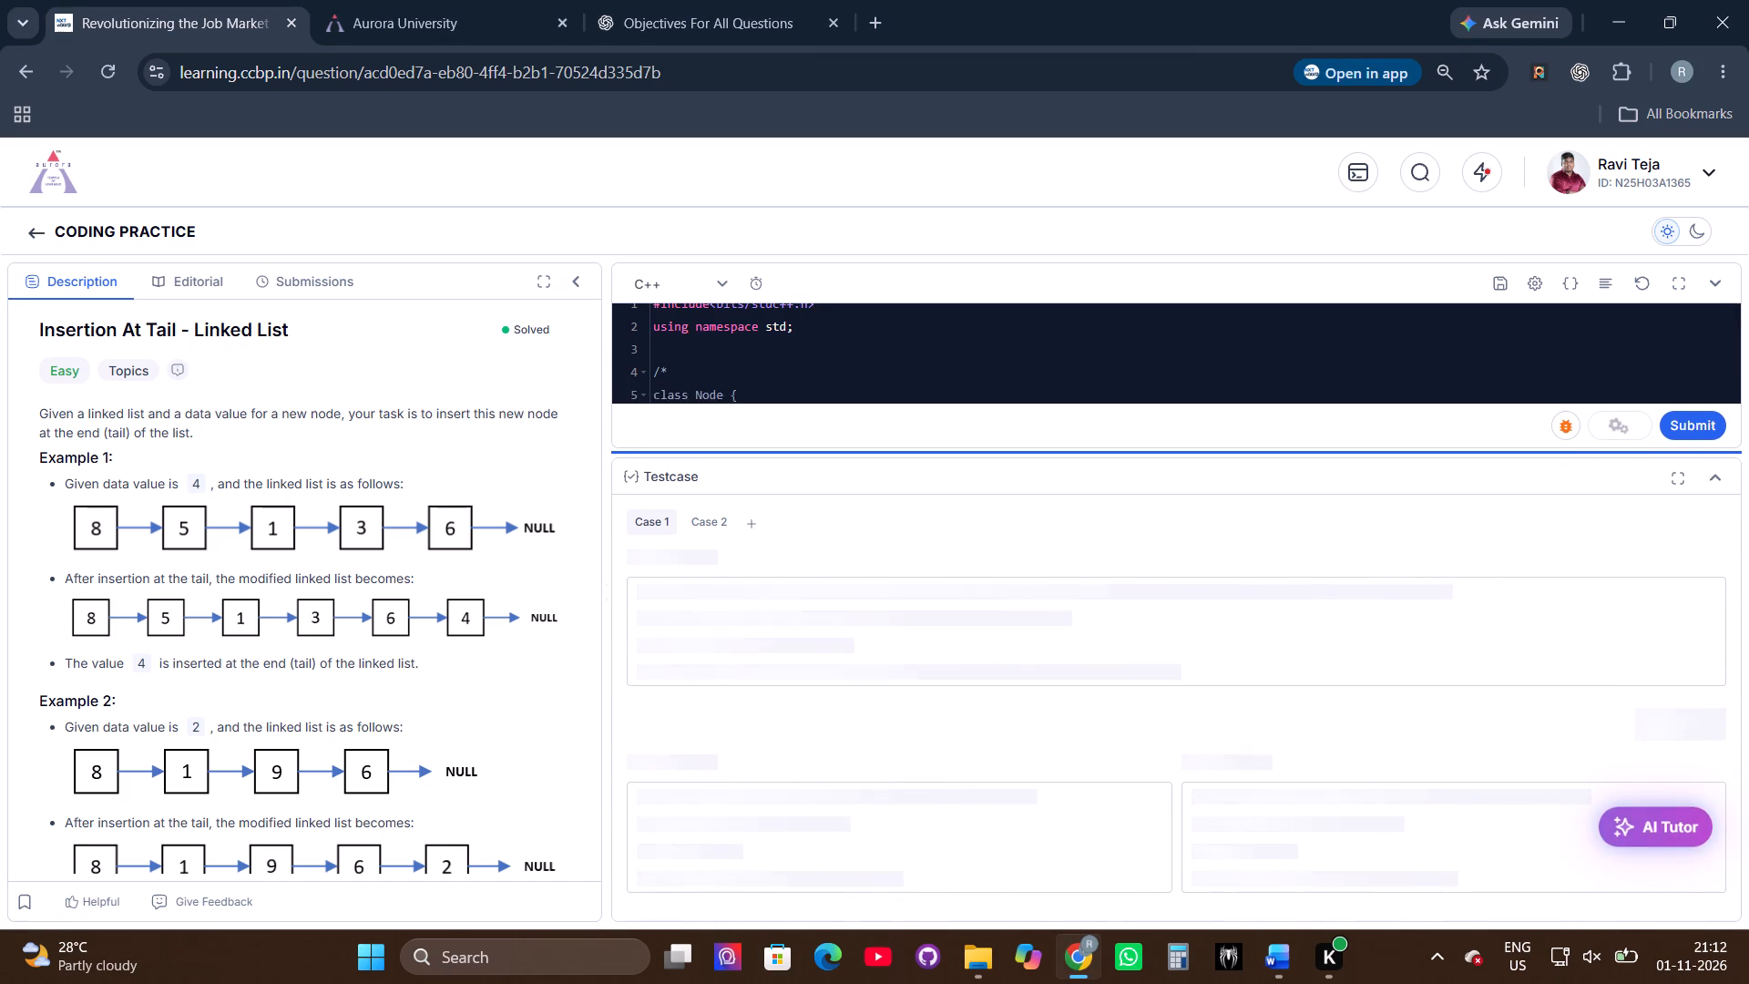
left_click_drag(1048, 451, 1050, 446)
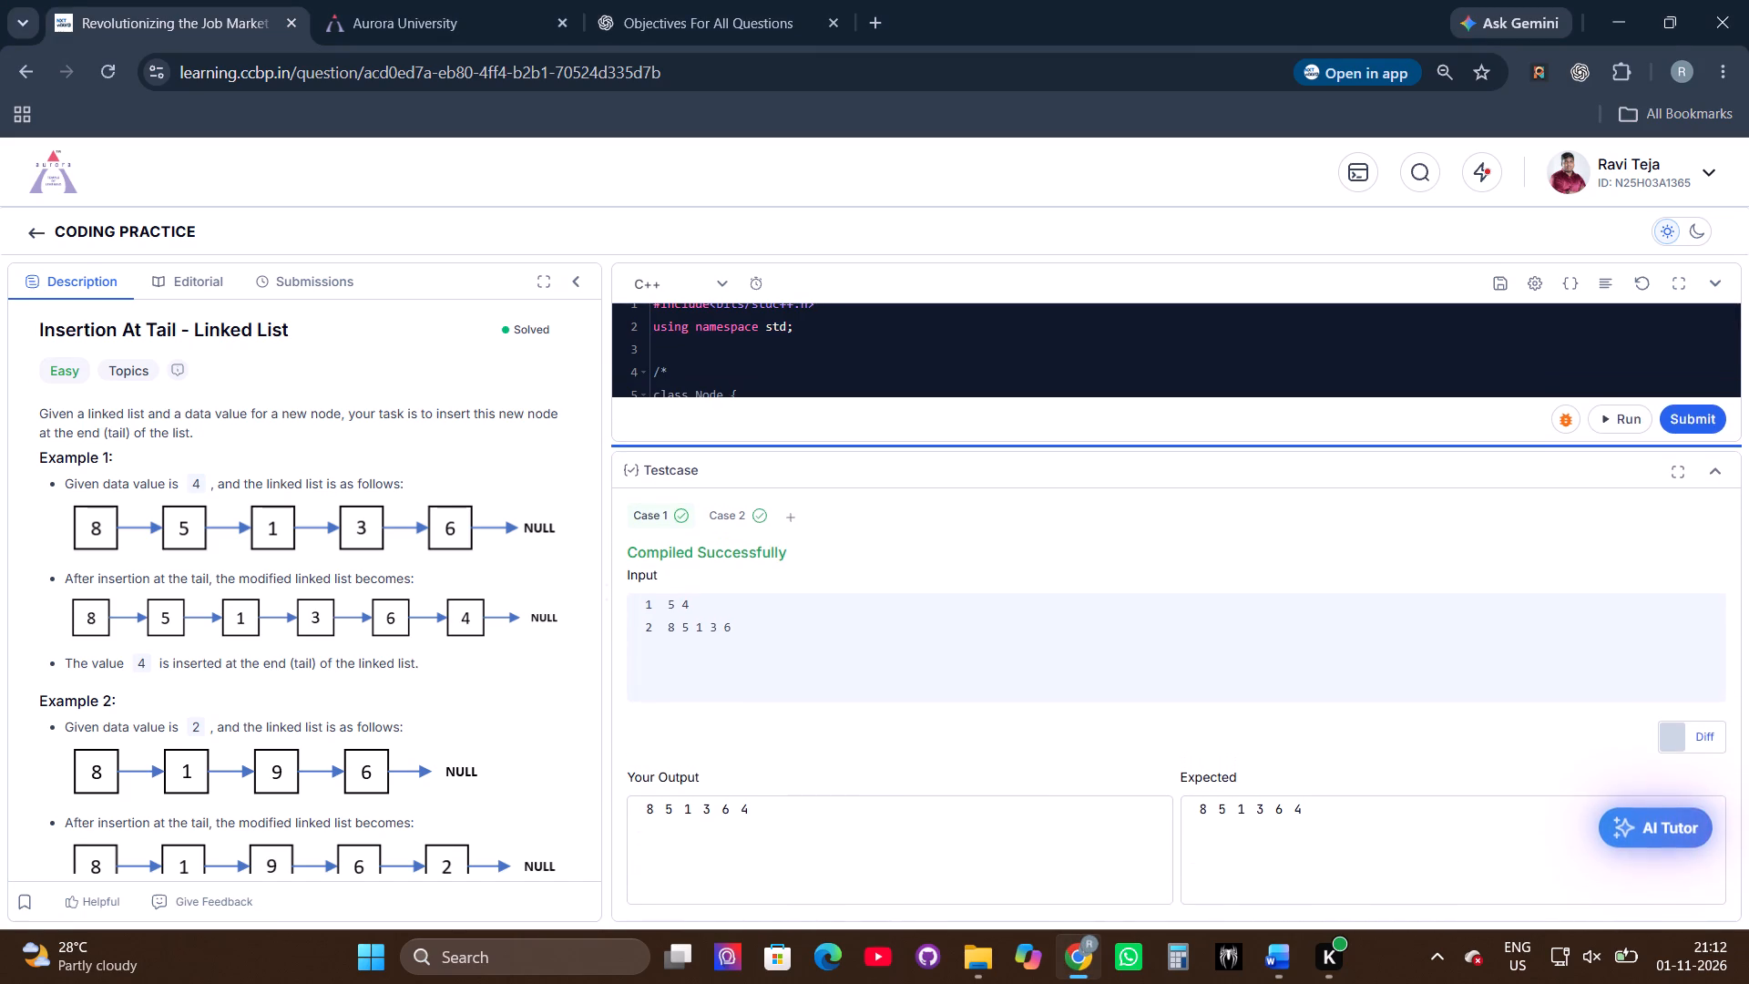
left_click_drag(1050, 446, 1050, 446)
Capture the Insertion At Tail page with its outputs, excluding the browser bar and taskbar, and paste it under 2.3's B heading in Word.
key("Print")
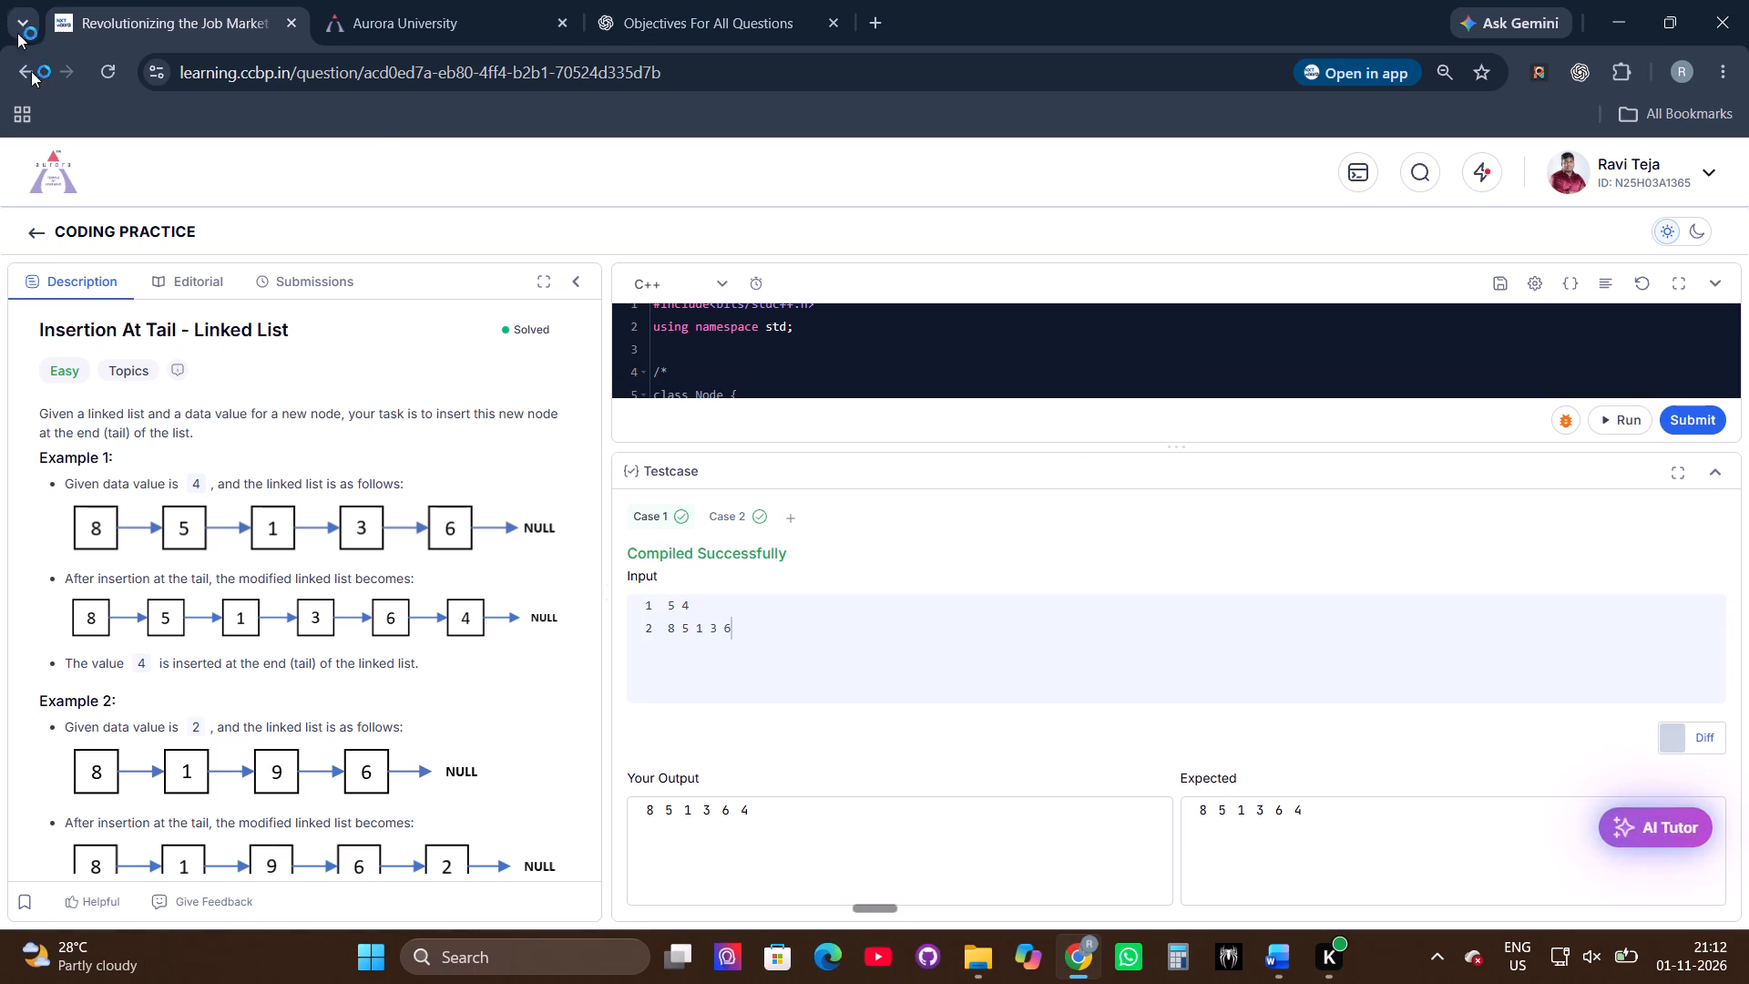
left_click_drag(0, 147, 1748, 983)
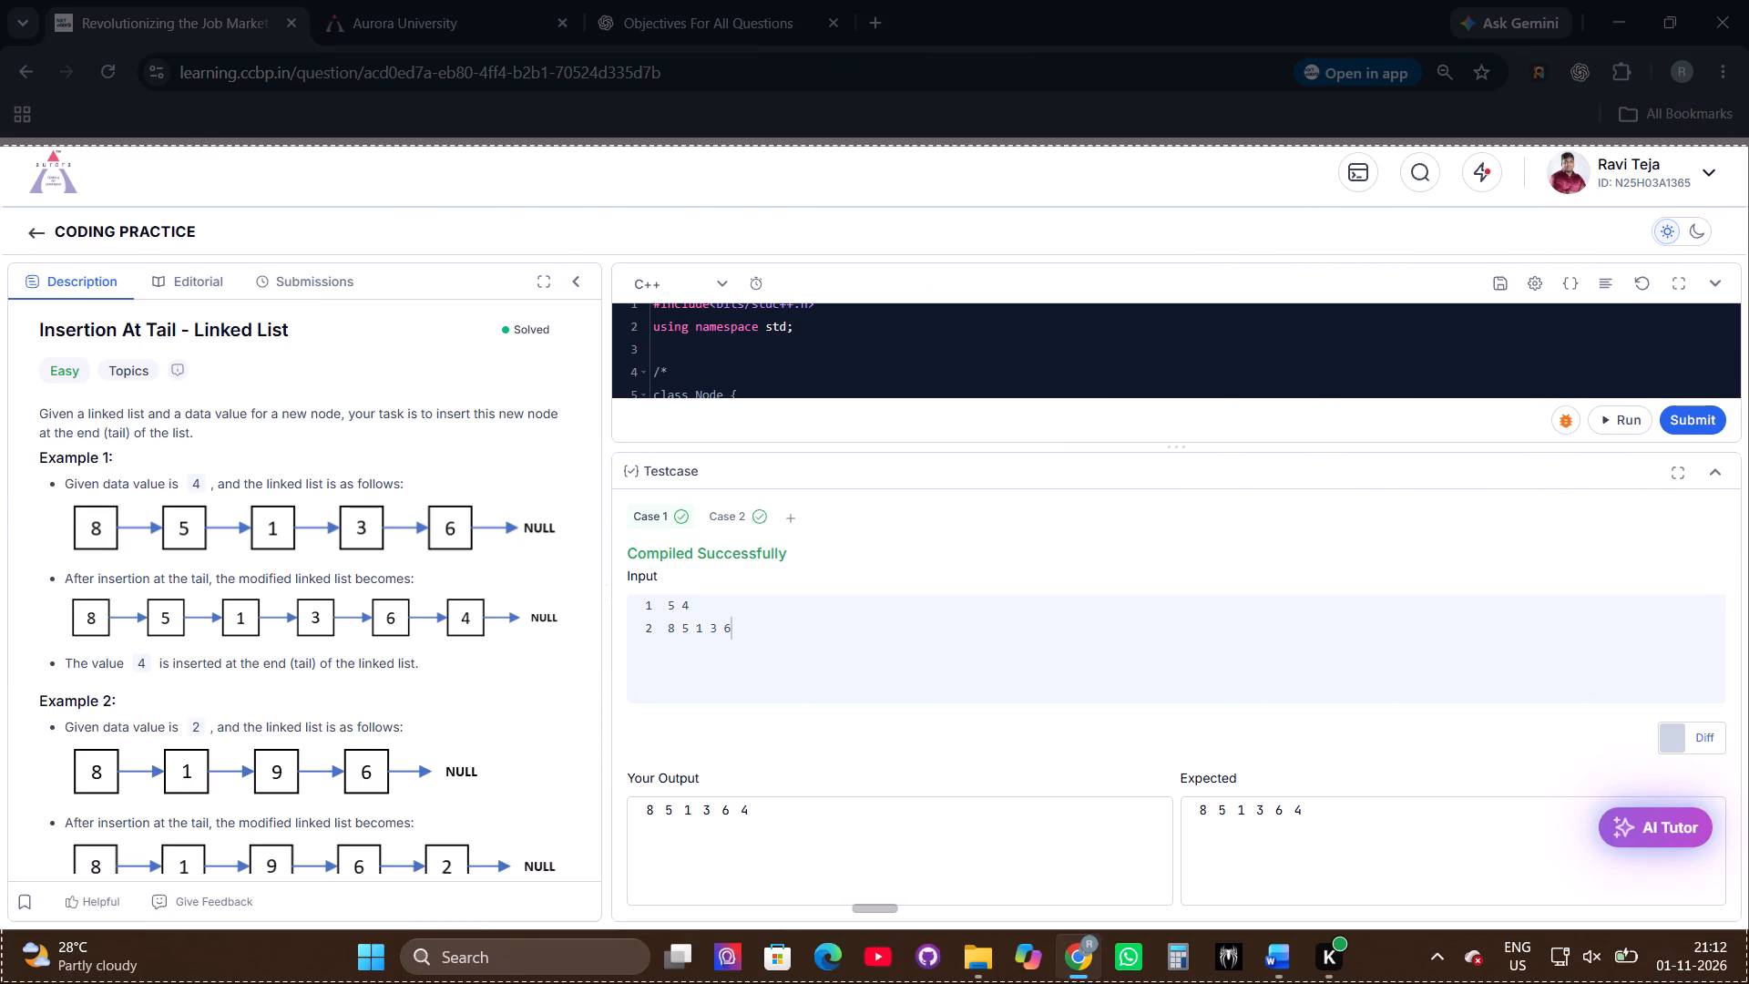
left_click_drag(1748, 983, 1744, 869)
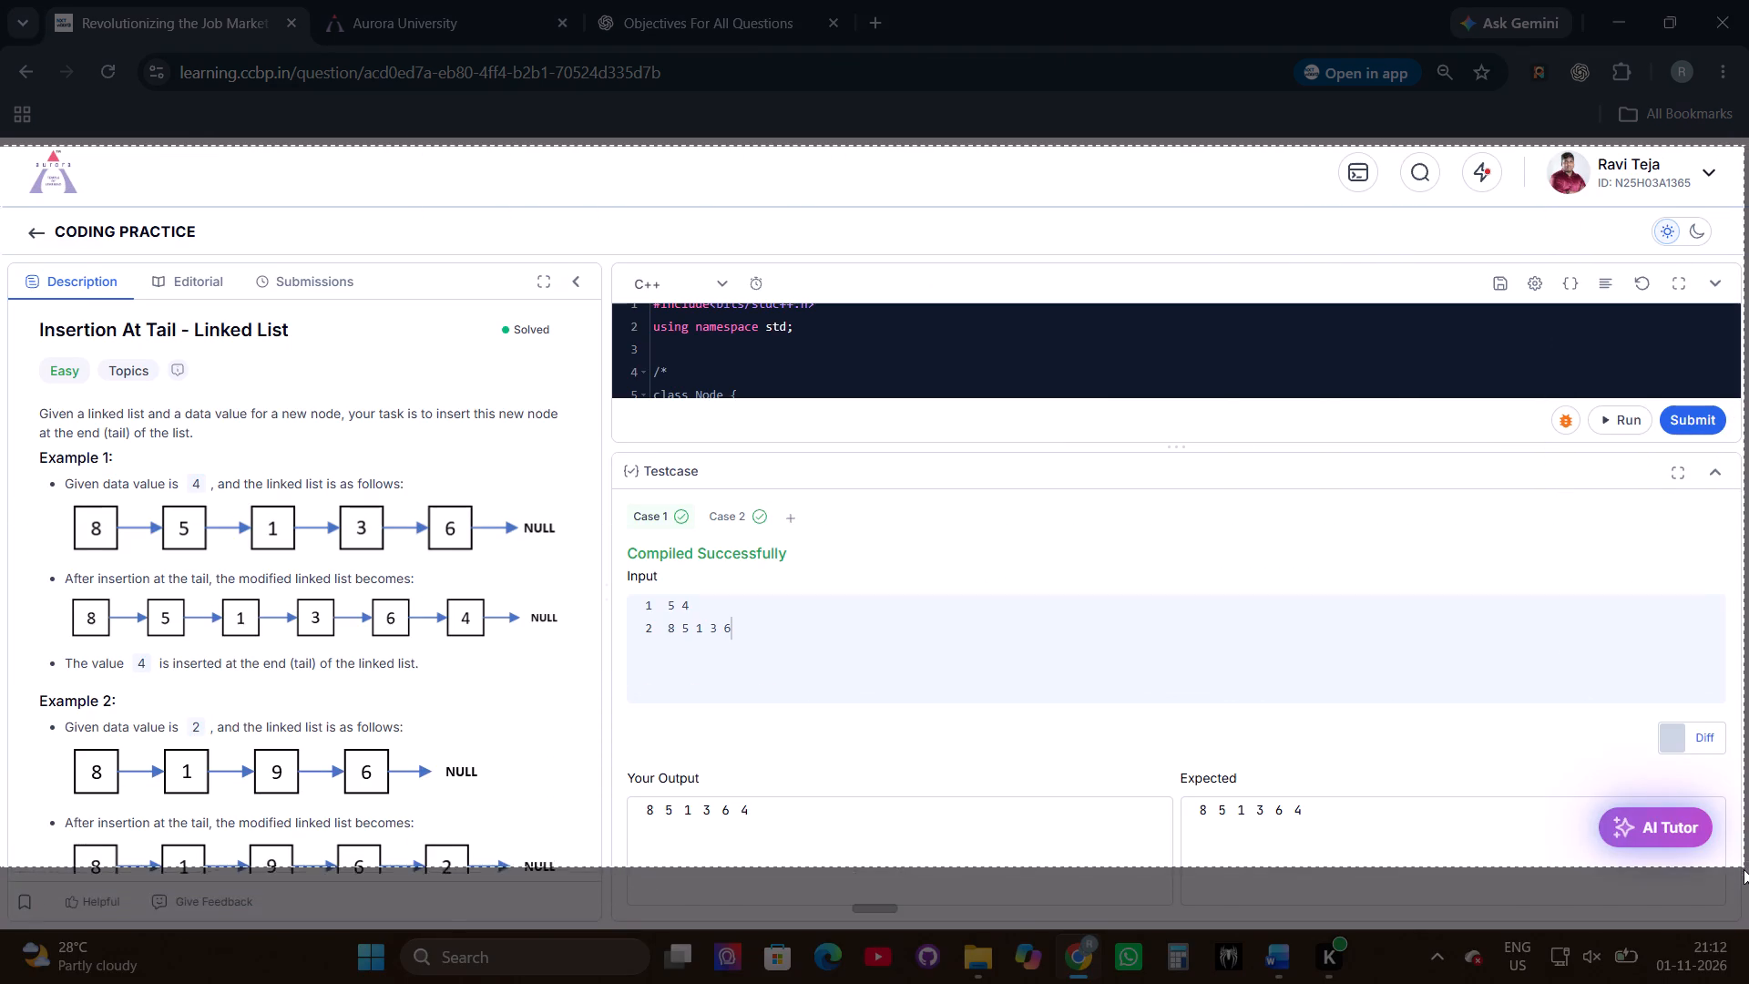
left_click_drag(1744, 869, 1748, 901)
left_click(1263, 962)
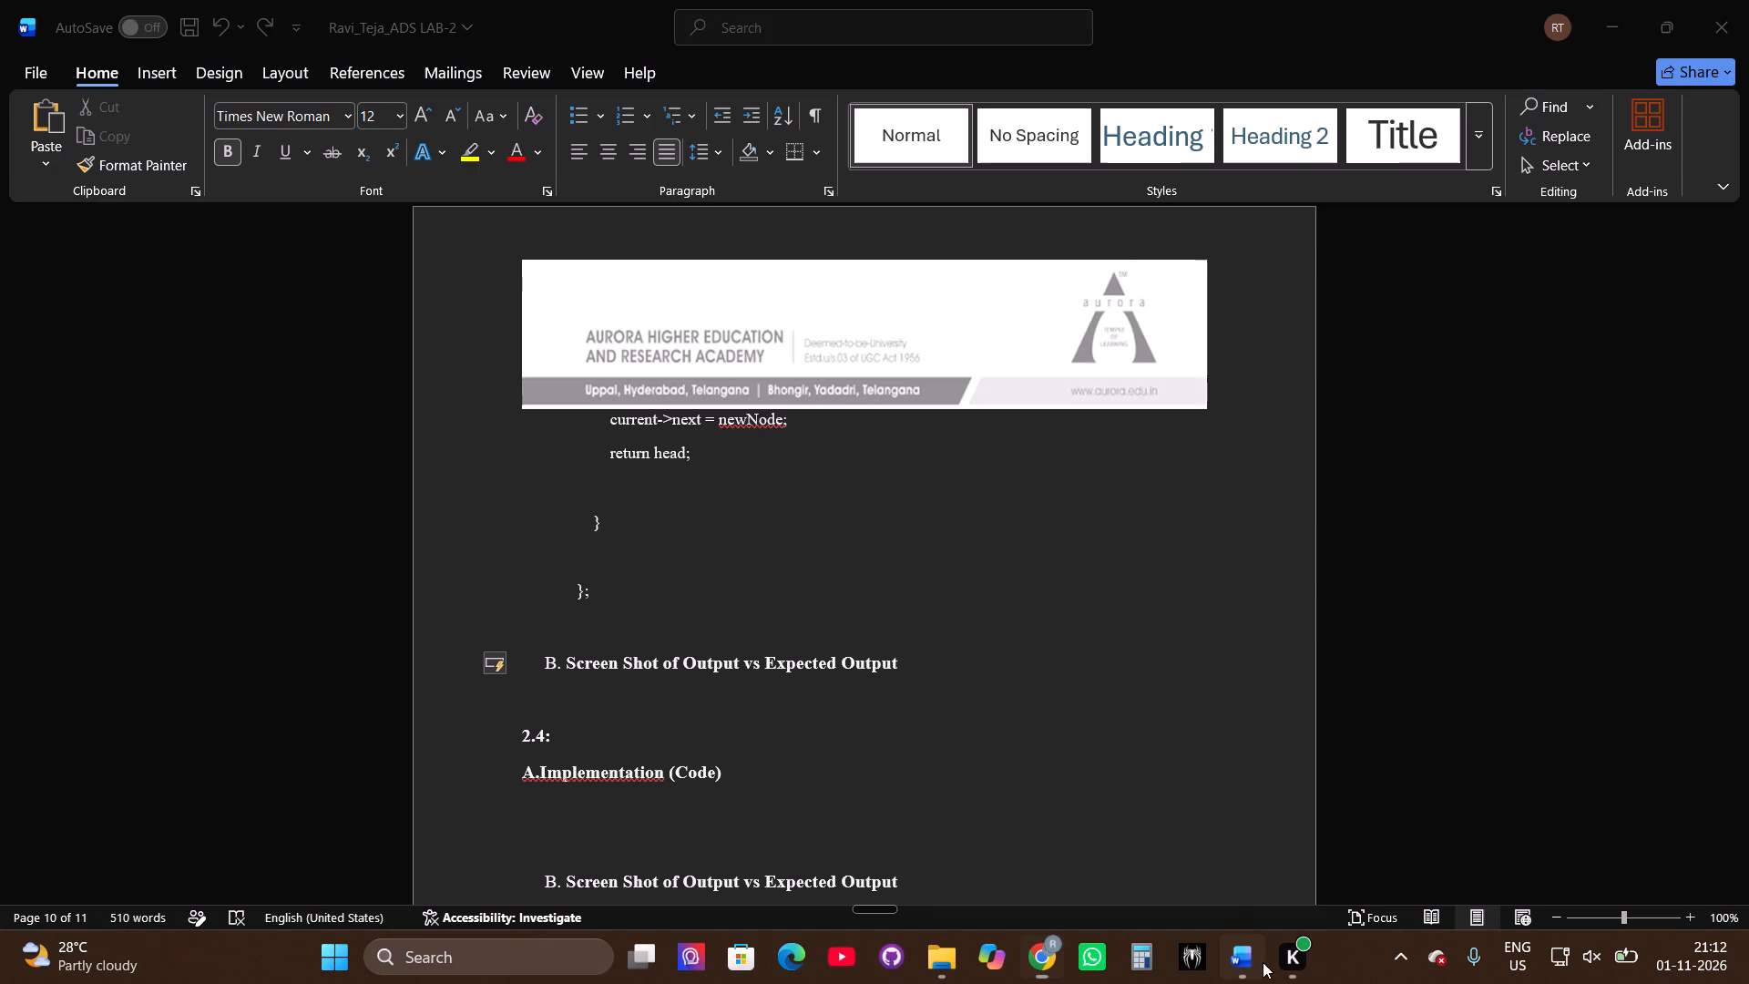
key("ctrl+v")
Place the cursor after the "2.4:" label, and open Insertion At Kth Position - Linked List from the coding practice in Chrome.
scroll(861, 794, "down", 1)
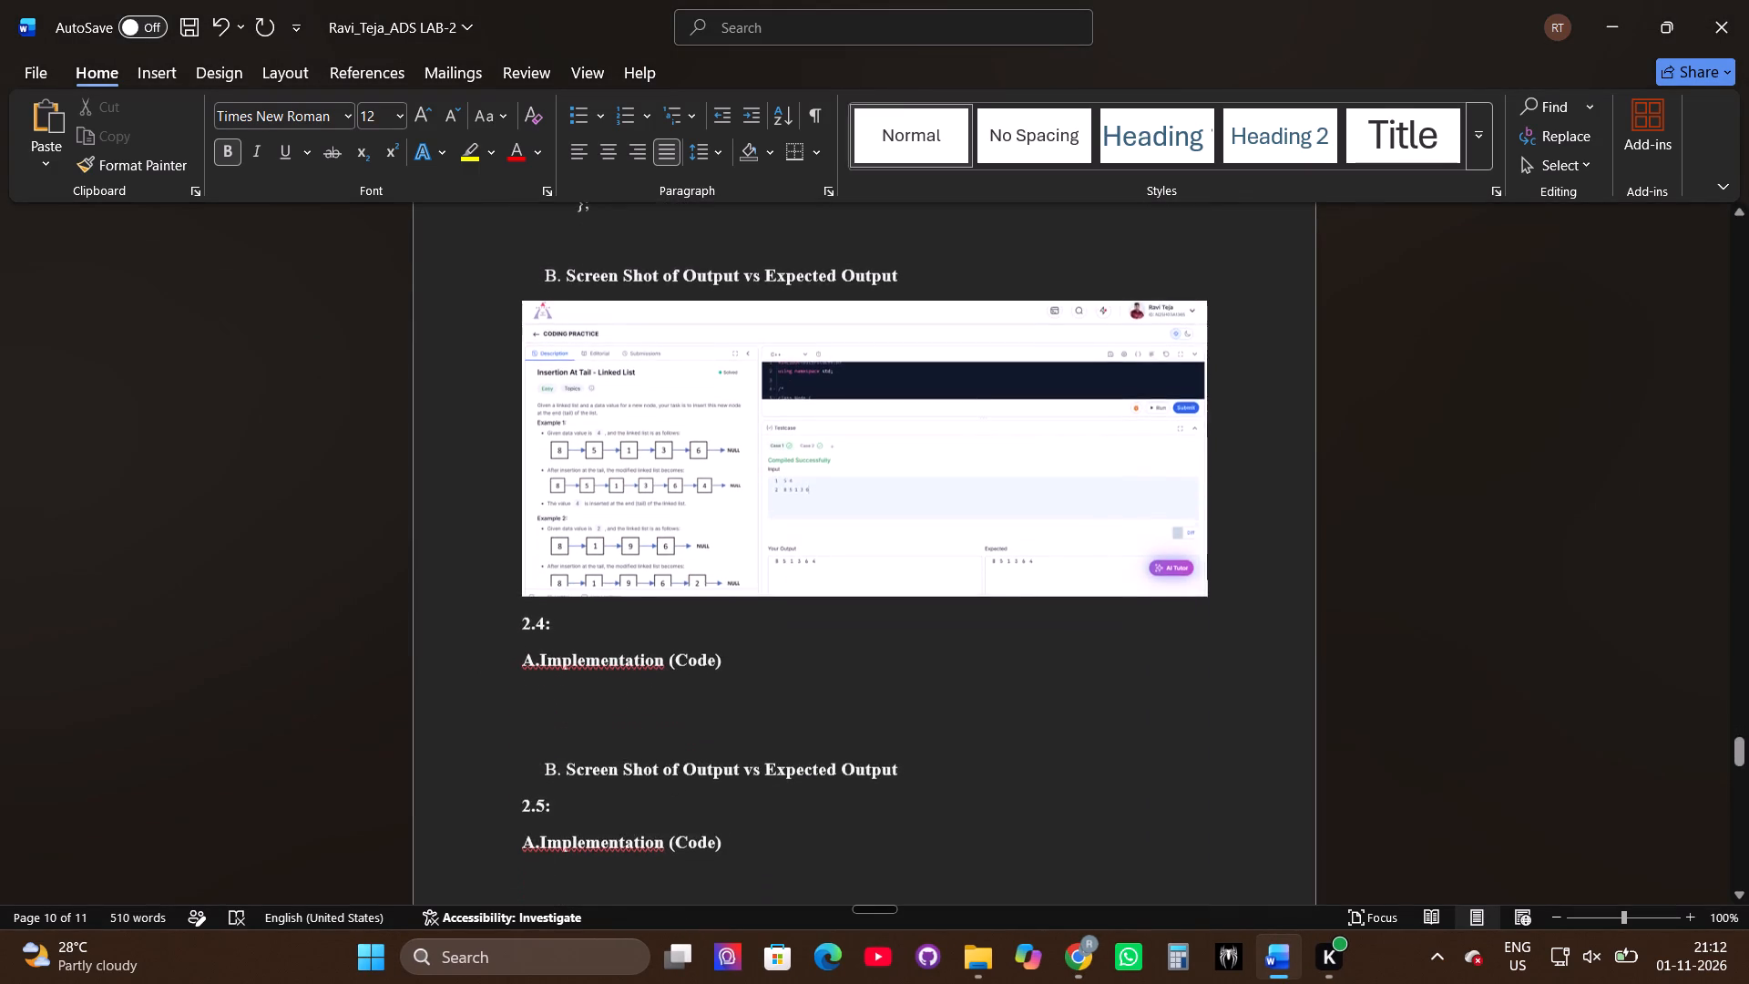
scroll(859, 781, "down", 1)
left_click(641, 358)
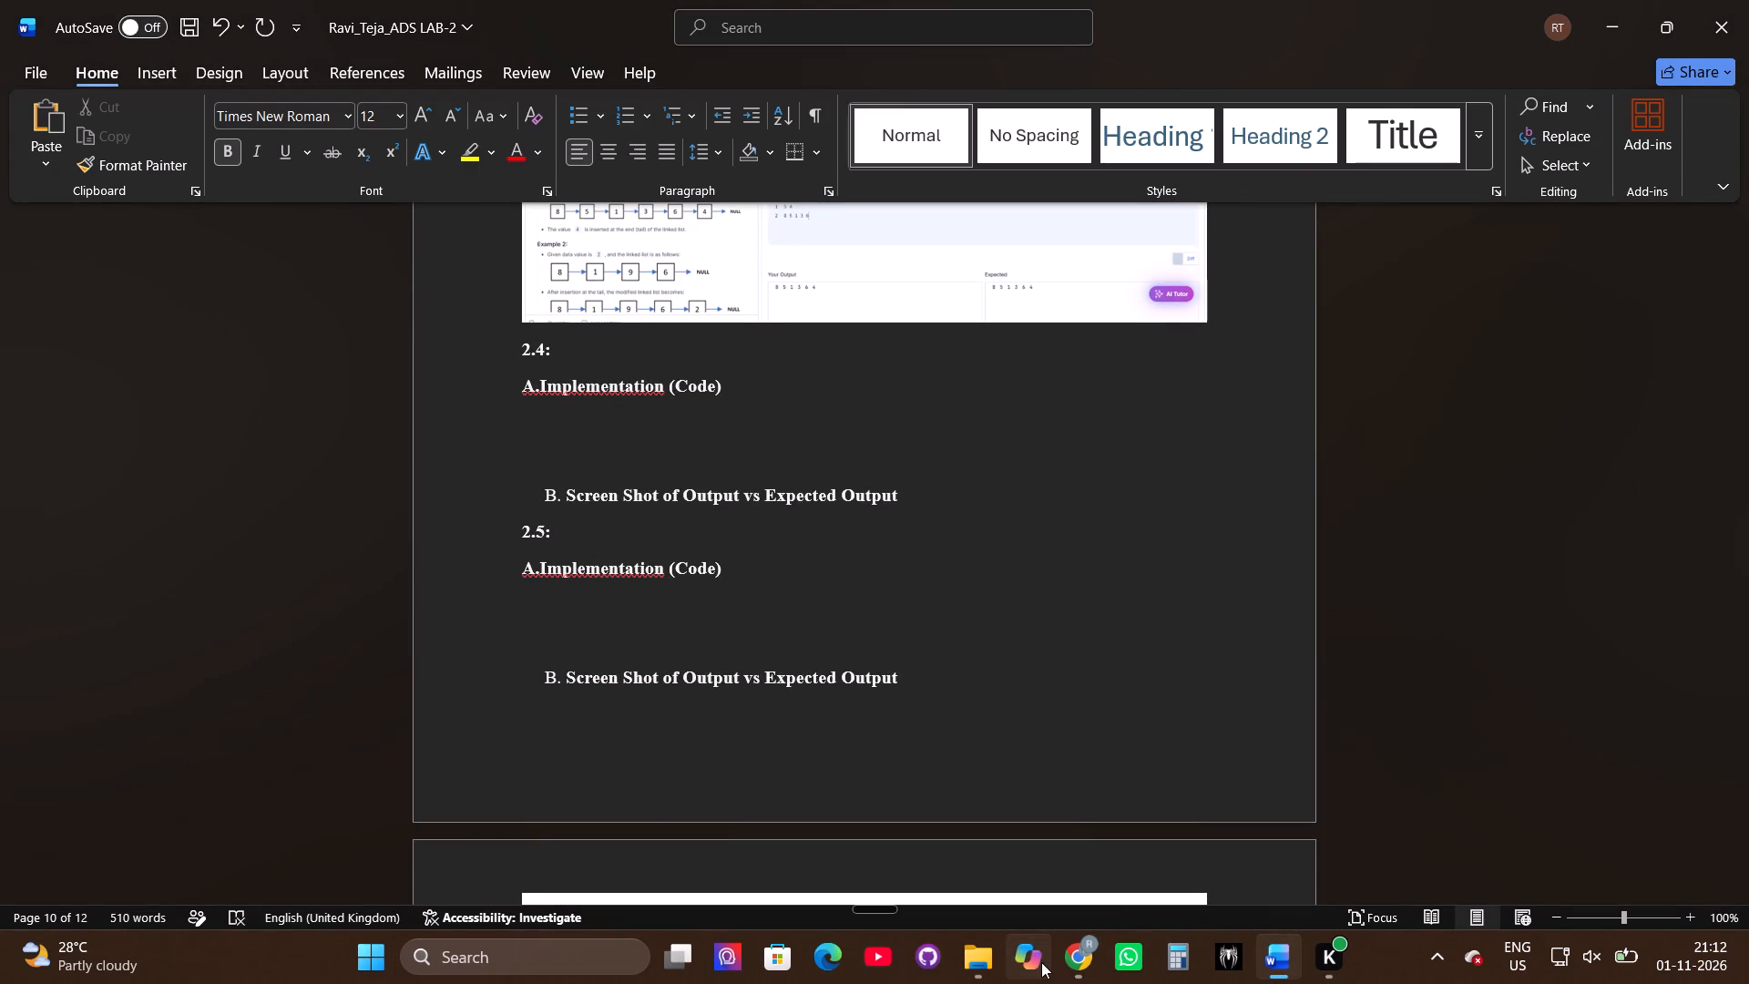
left_click(1079, 961)
left_click(26, 233)
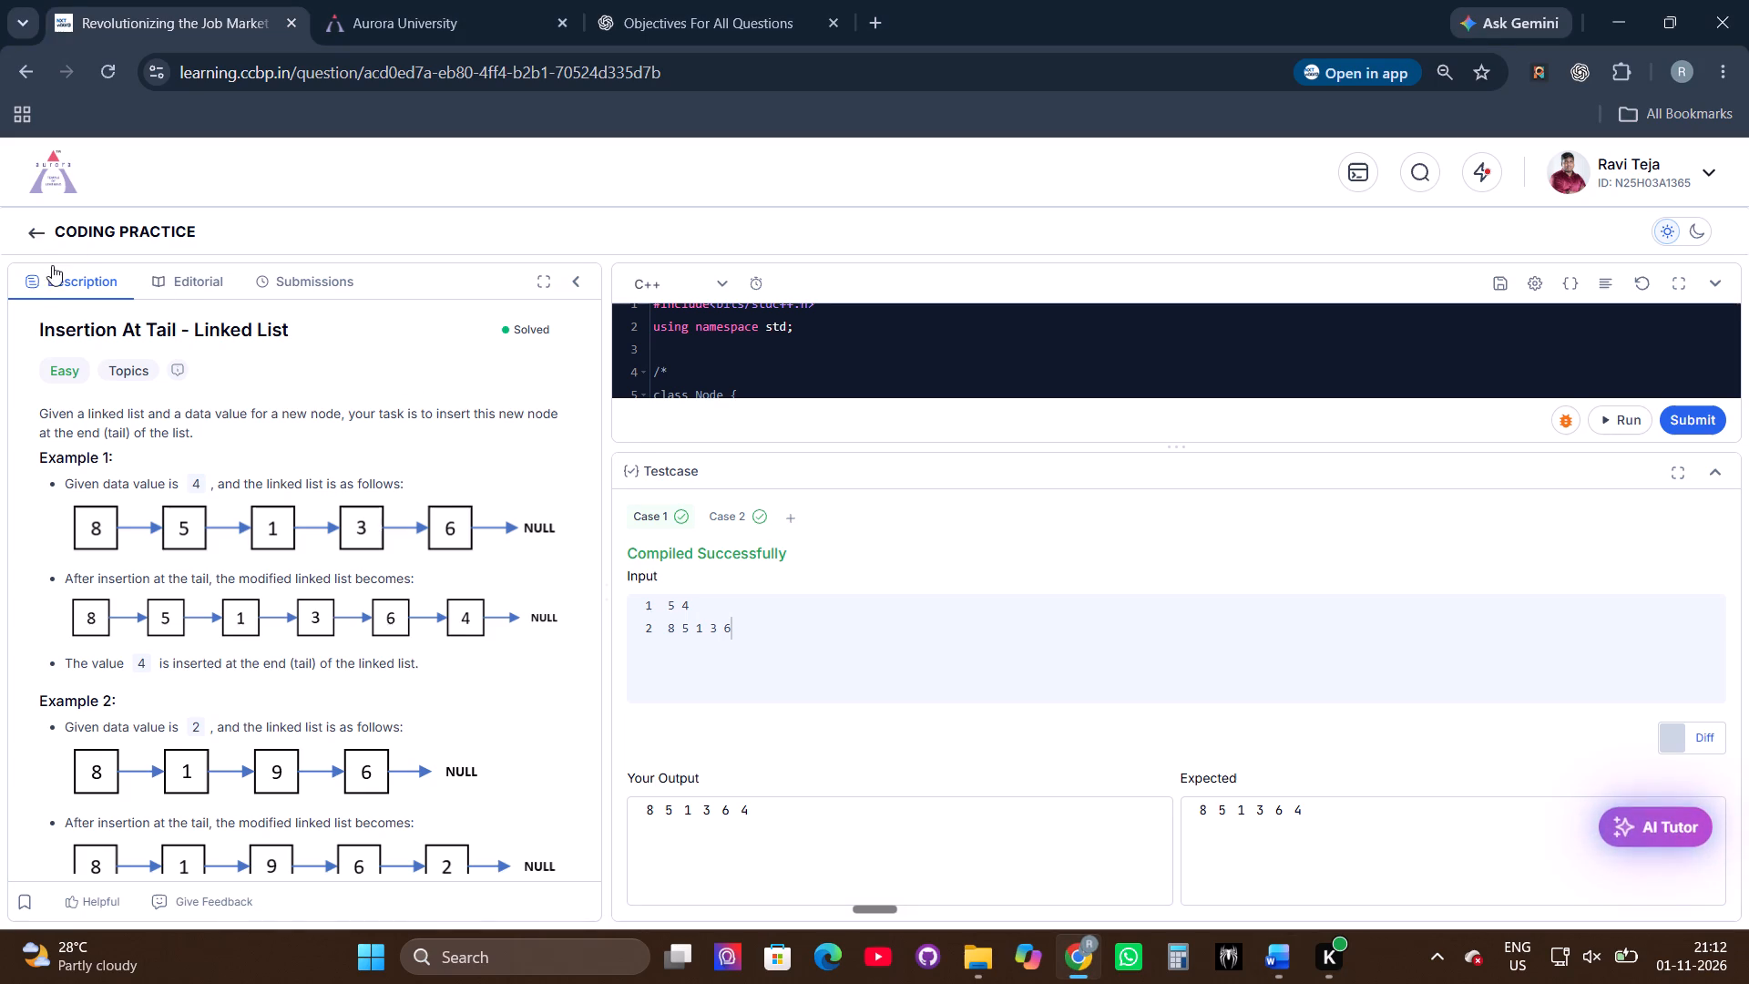
left_click(32, 236)
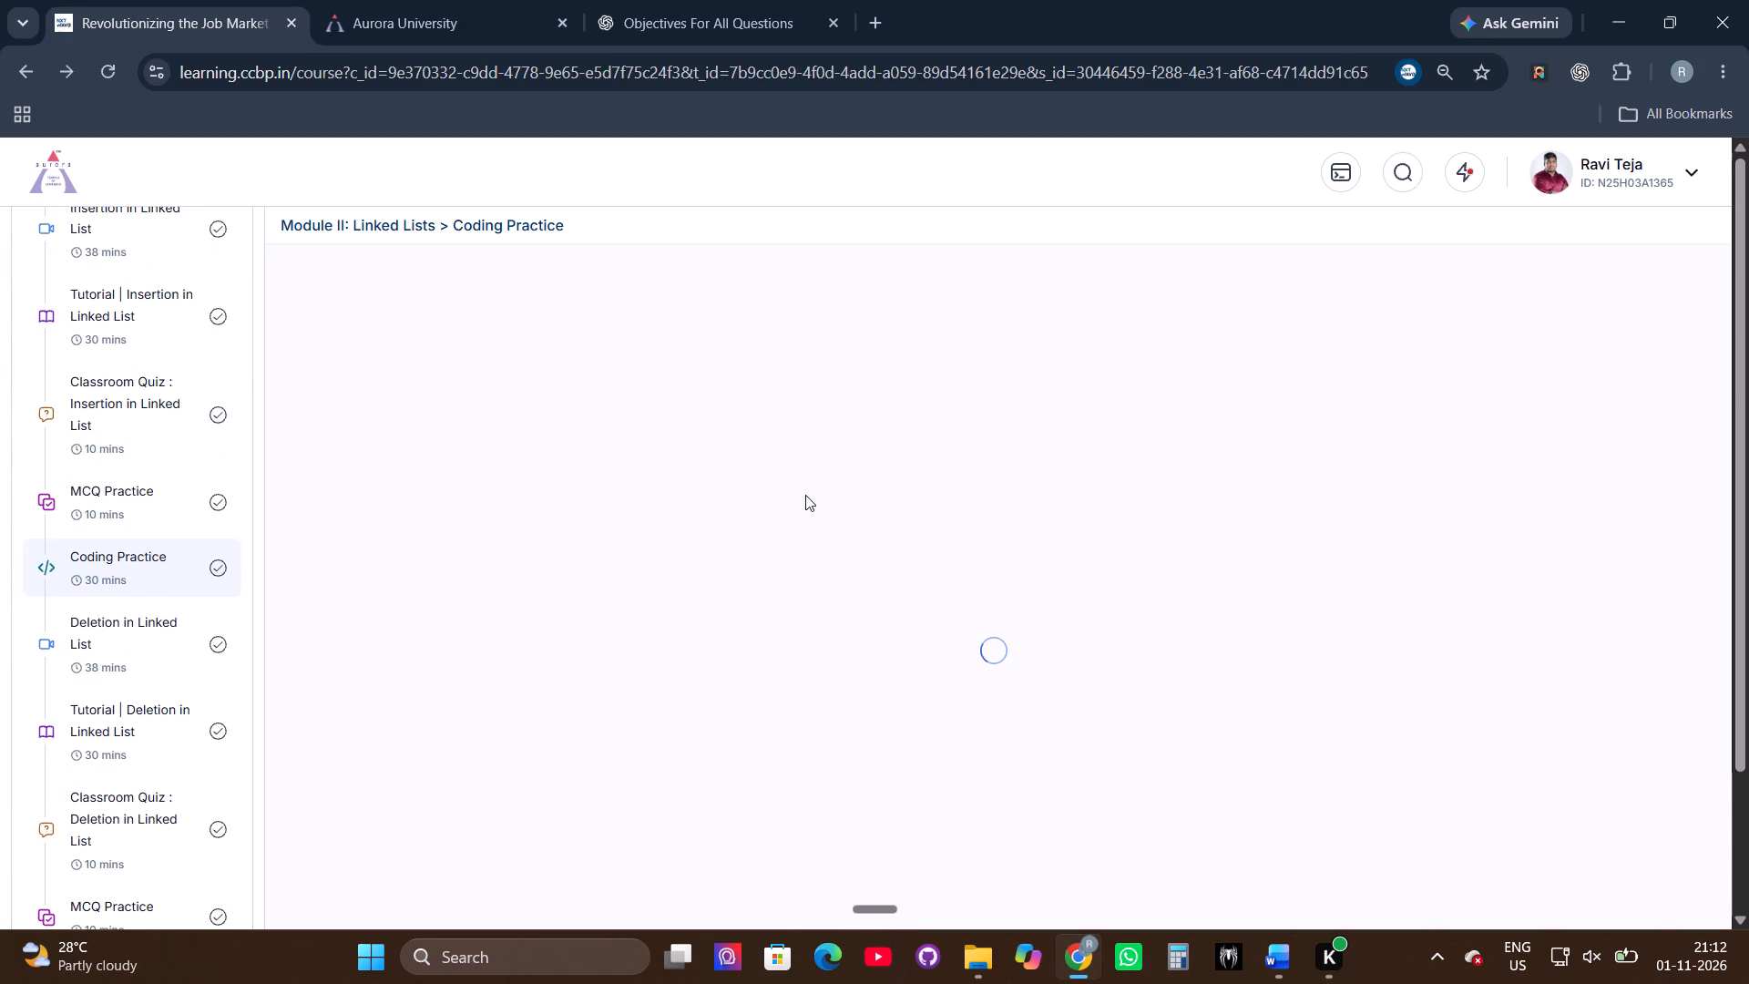
left_click(863, 588)
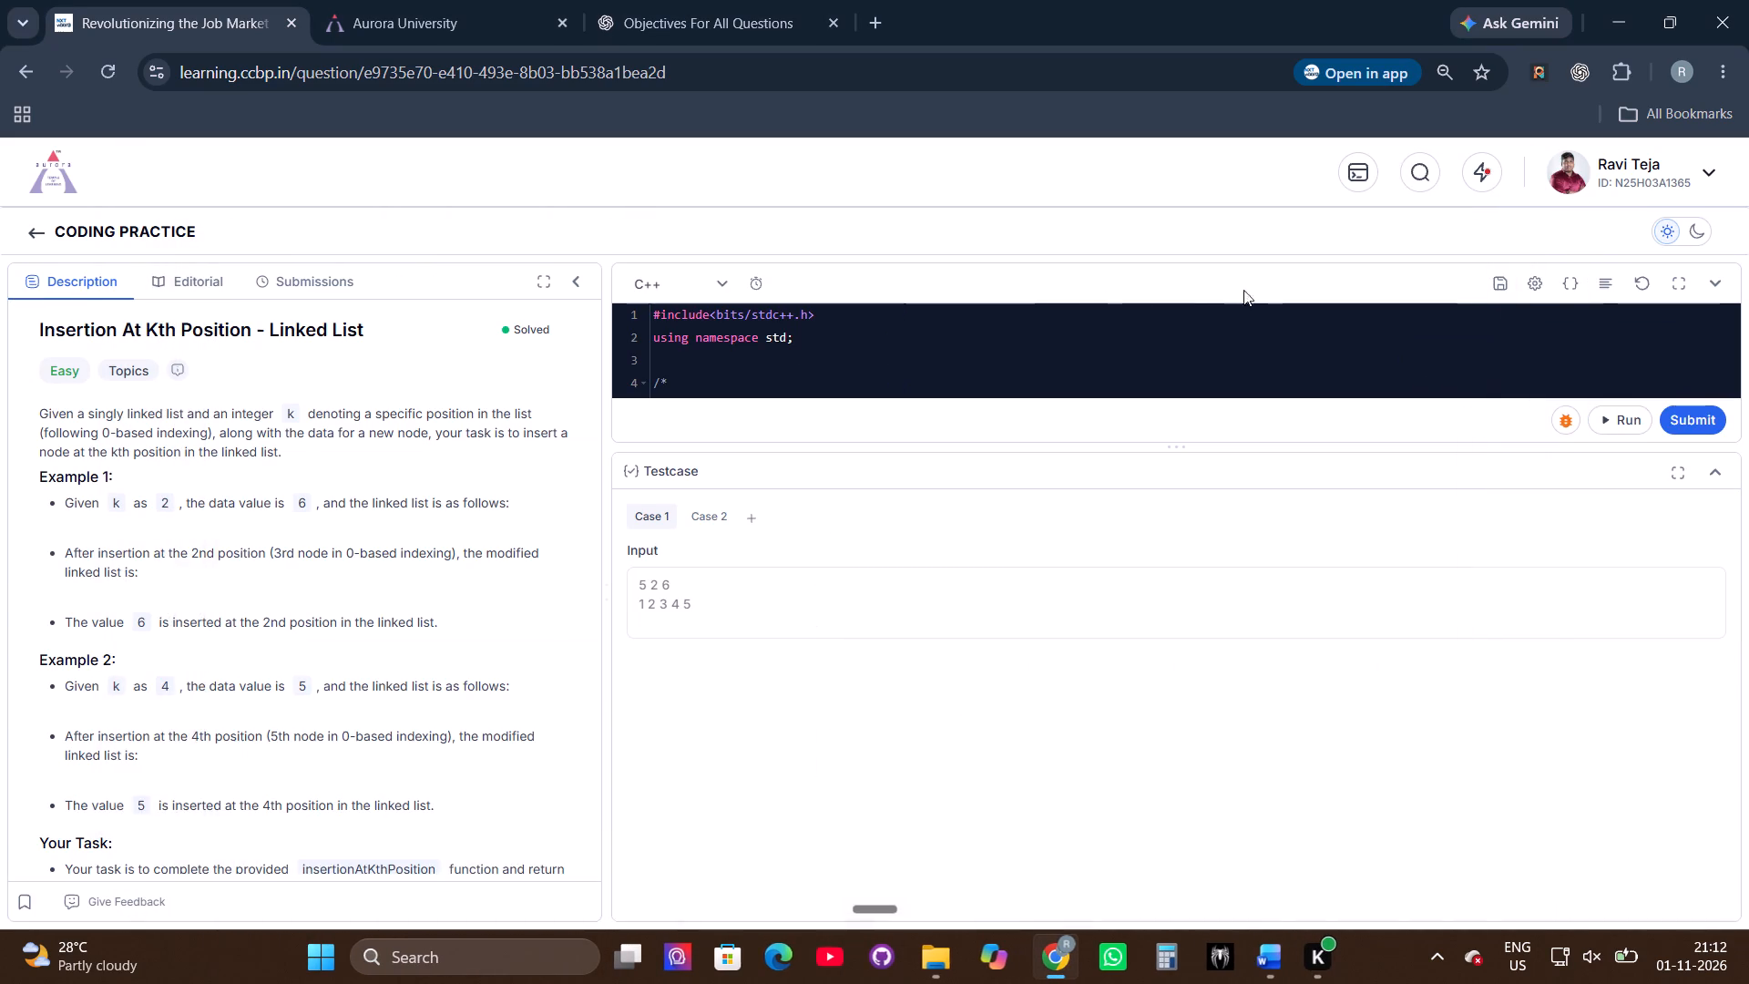
Copy the editorial title "Insert at the Kth Position" and paste it after the "2.4:" label in Word, without an extra line.
left_click(200, 282)
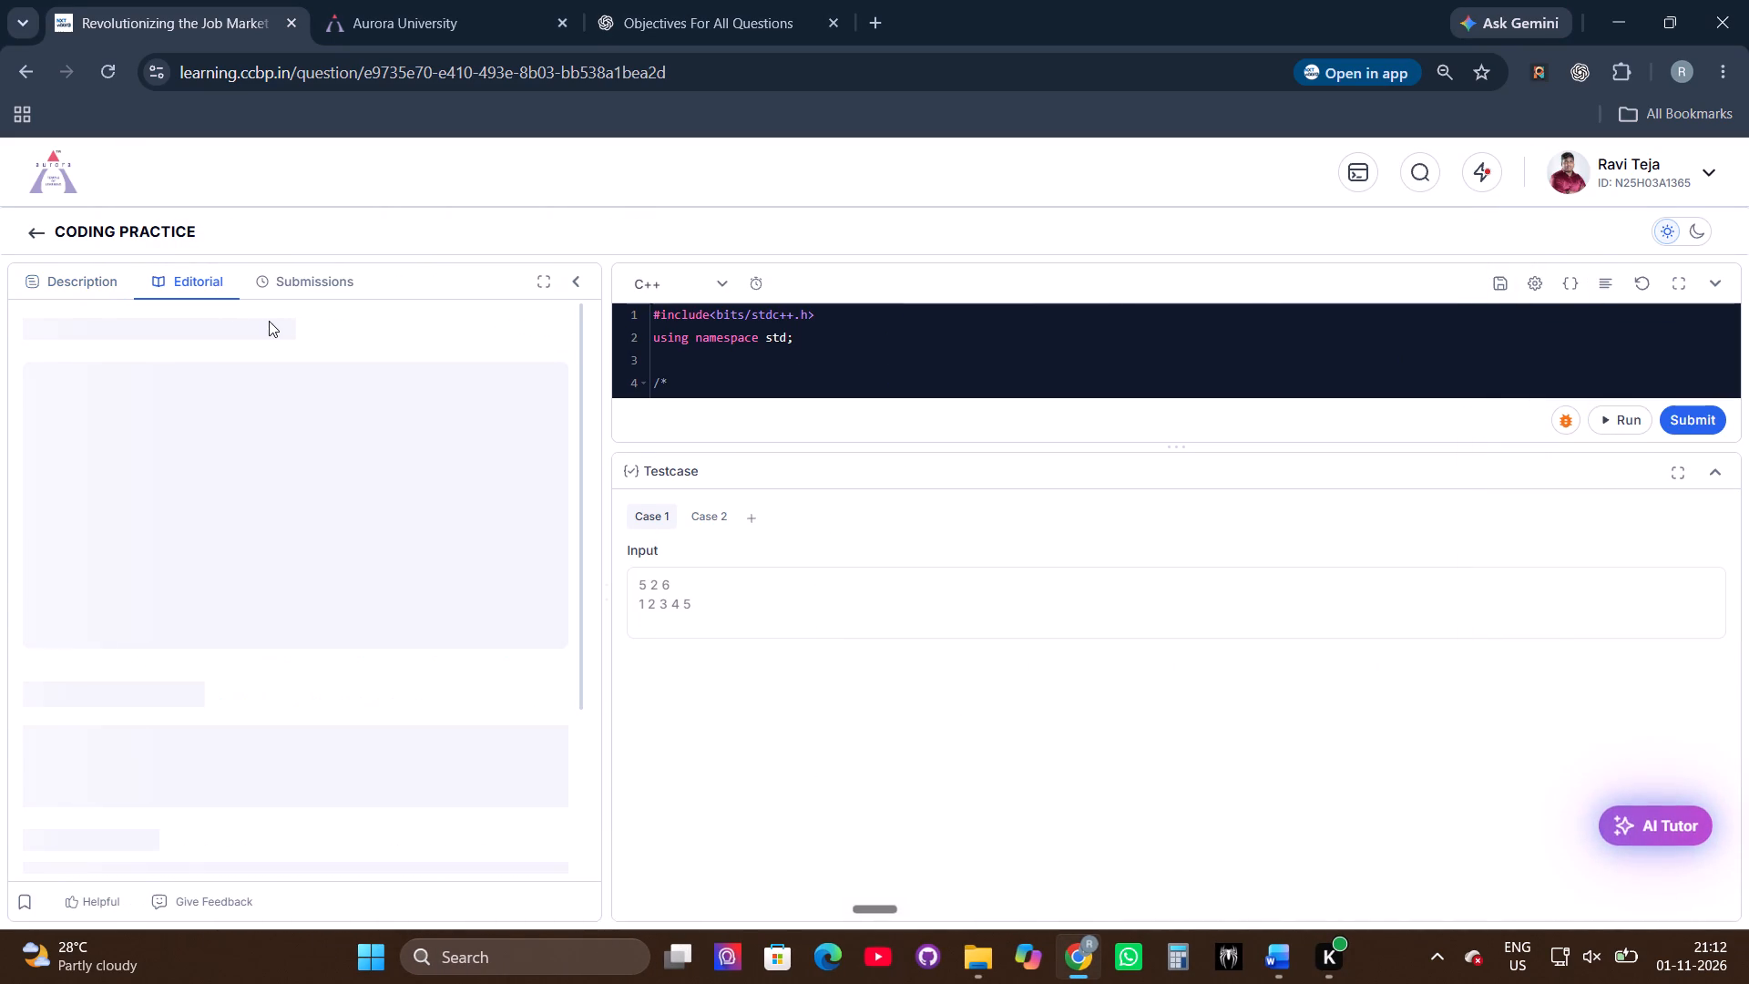
left_click_drag(287, 357, 23, 351)
key("ctrl+c")
left_click(77, 280)
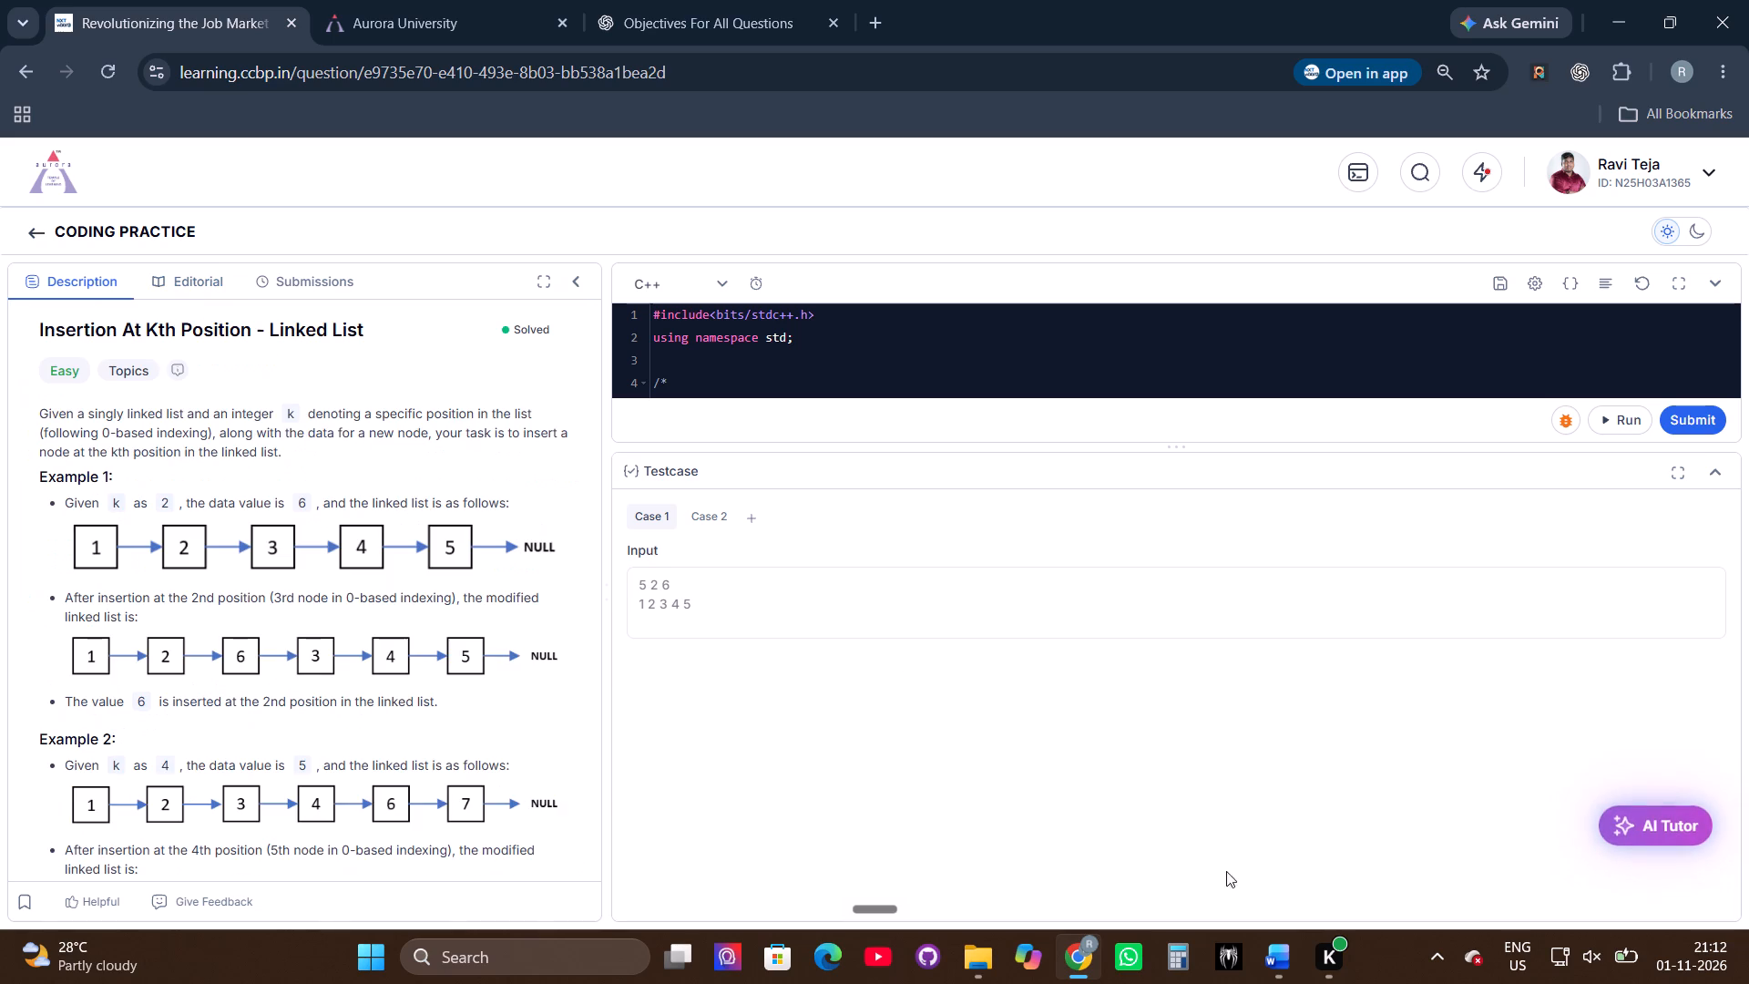
left_click(1273, 937)
key("ctrl+v")
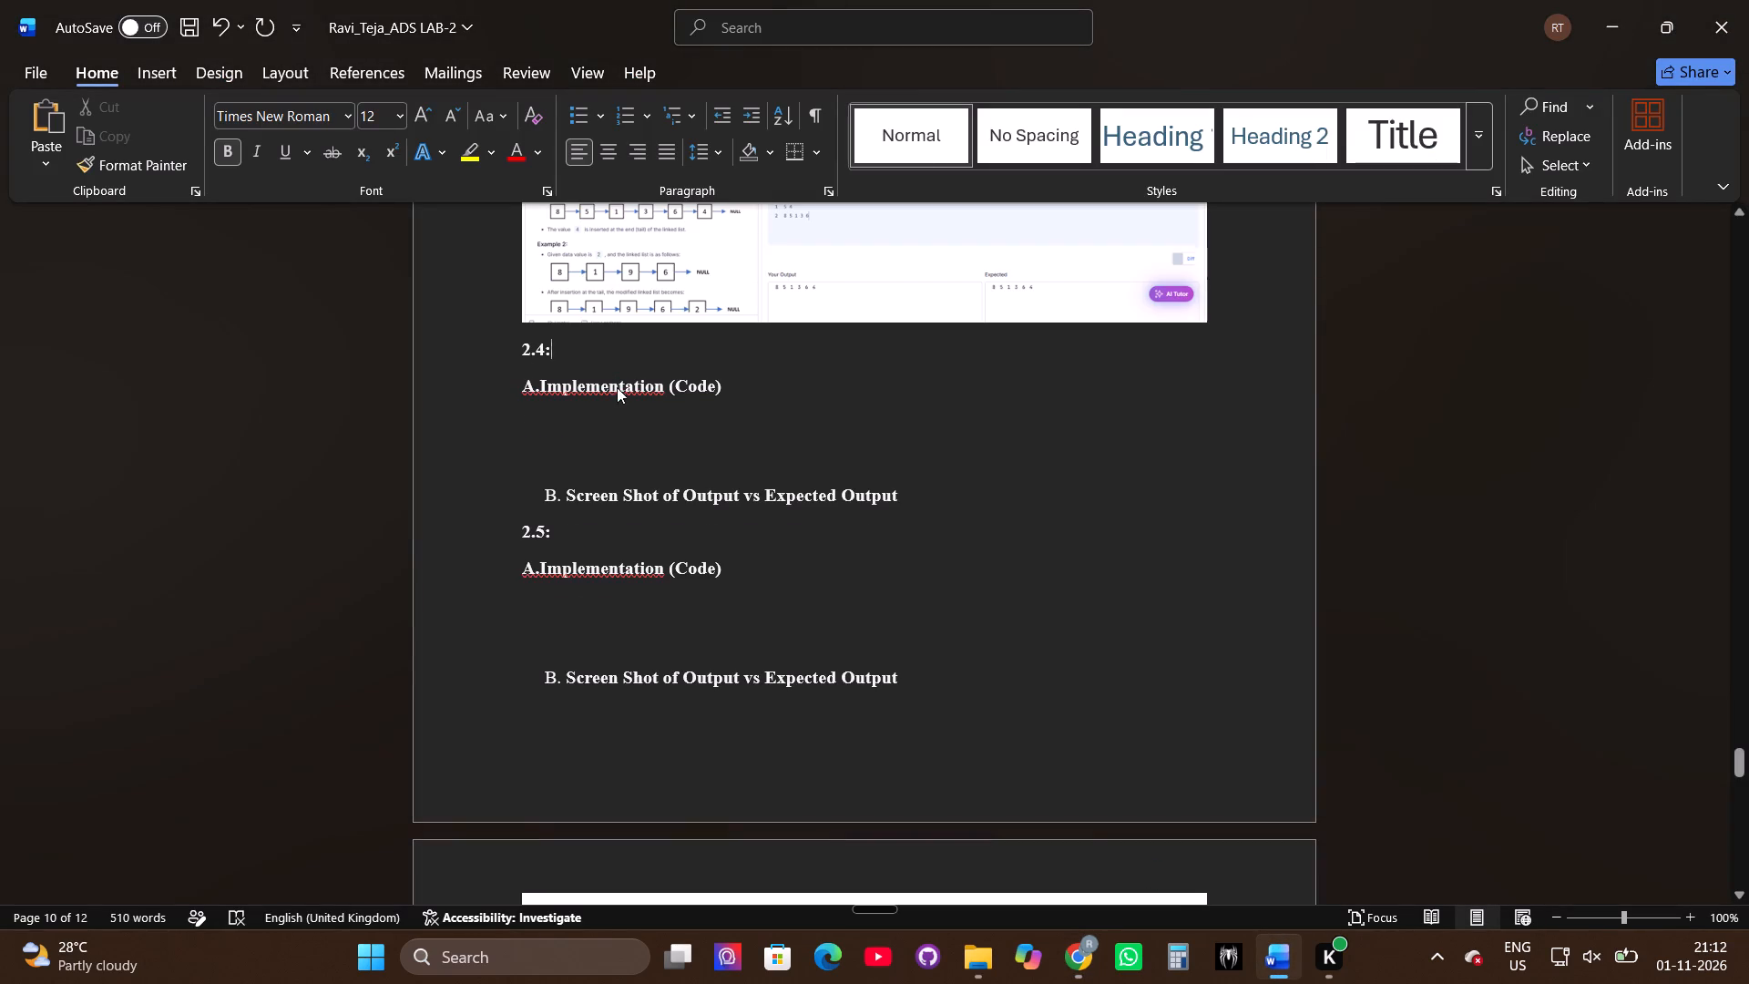
key("BackSpace")
Copy the full Insertion At Kth Position C++ code from Chrome into Word under 2.4's "A.Implementation (Code)" heading, in non-bold size 11 text.
left_click(593, 410)
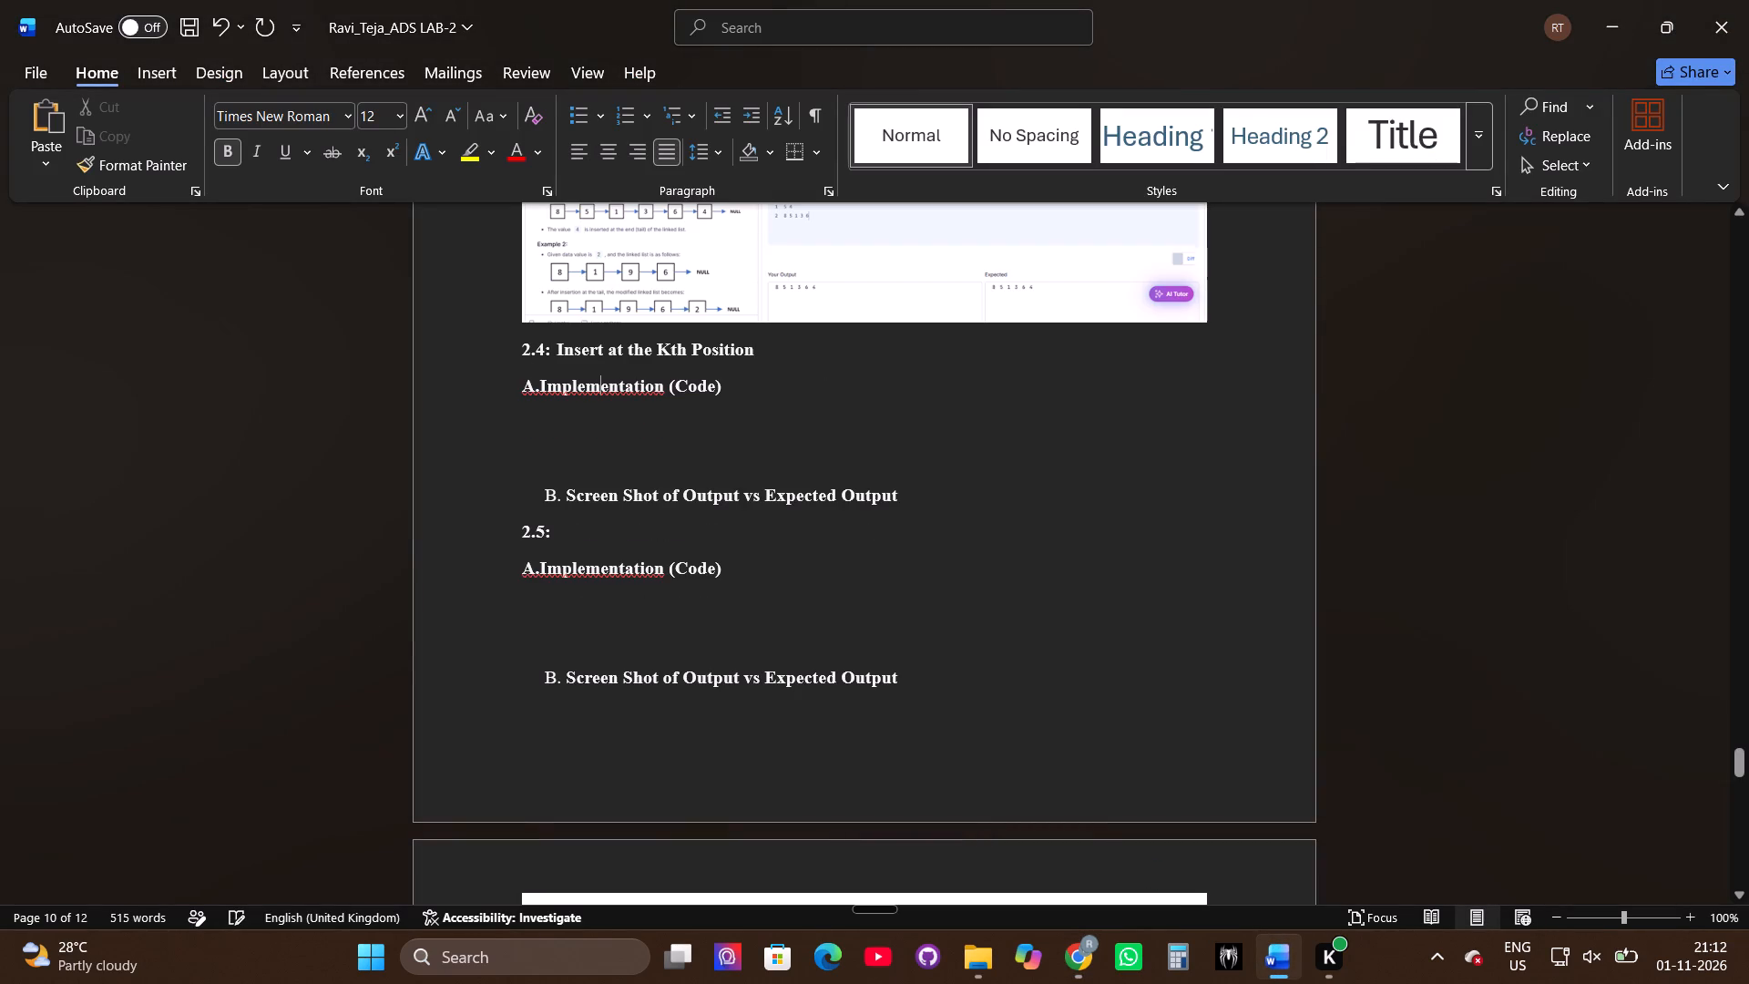
left_click(554, 422)
left_click(220, 159)
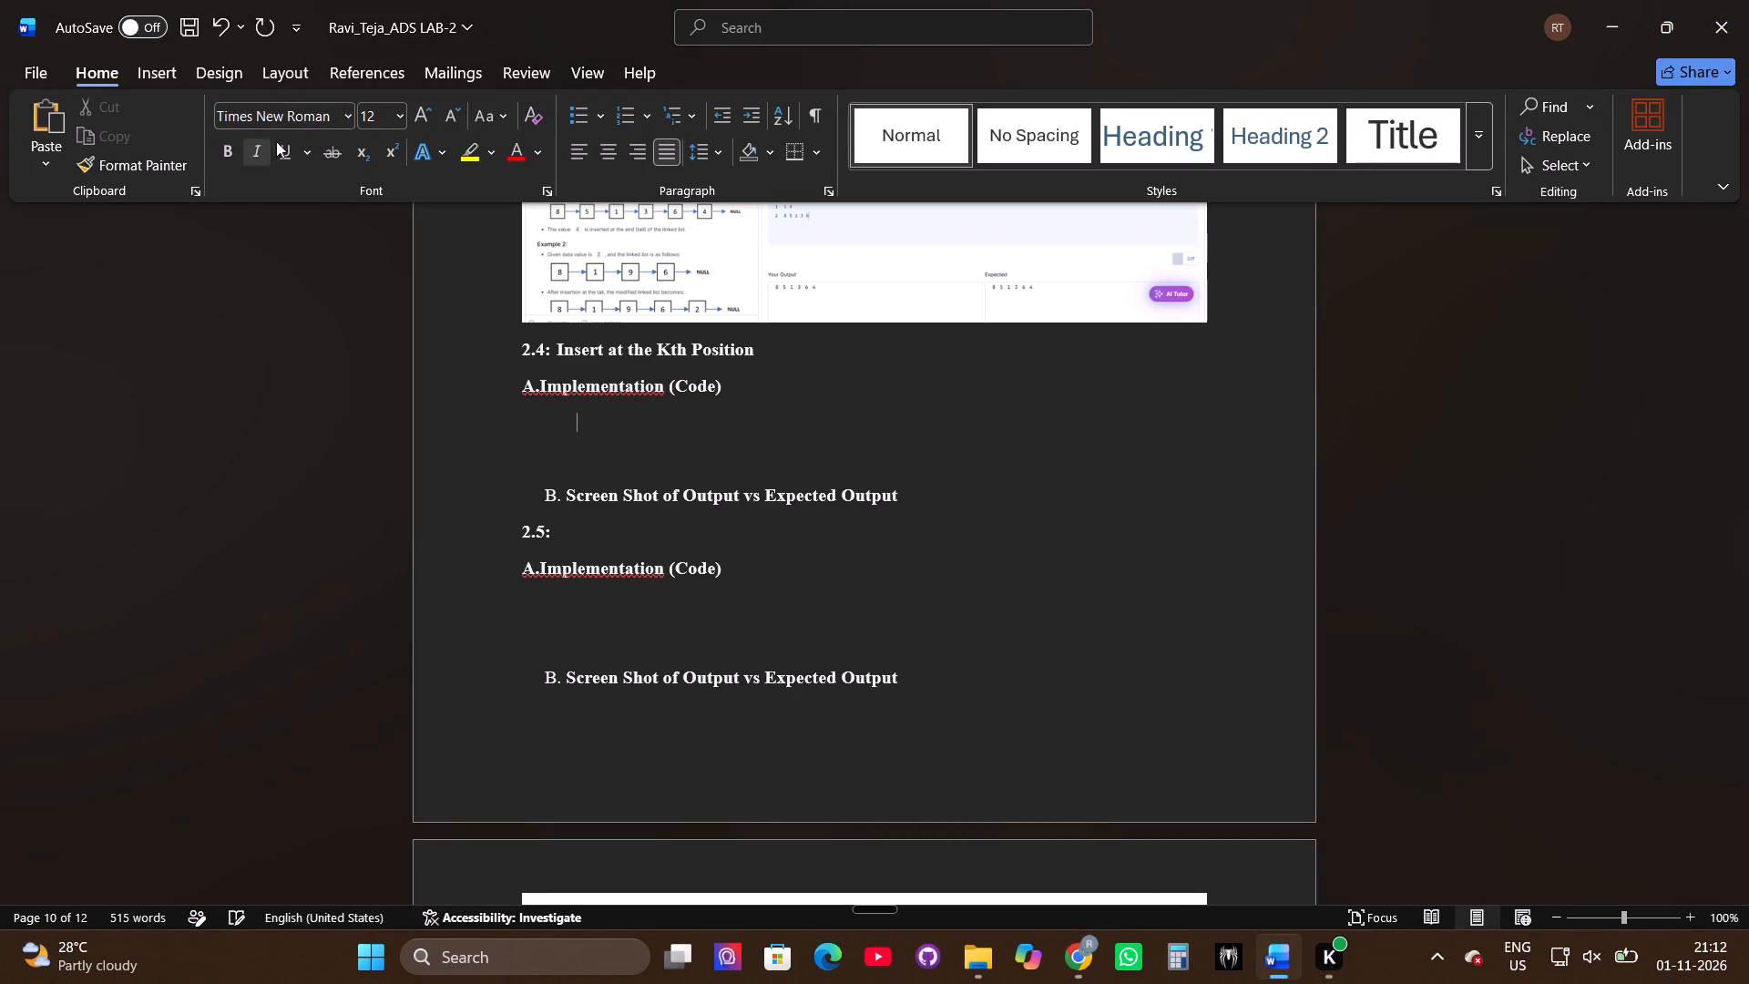
left_click(381, 113)
type("11")
key("Return")
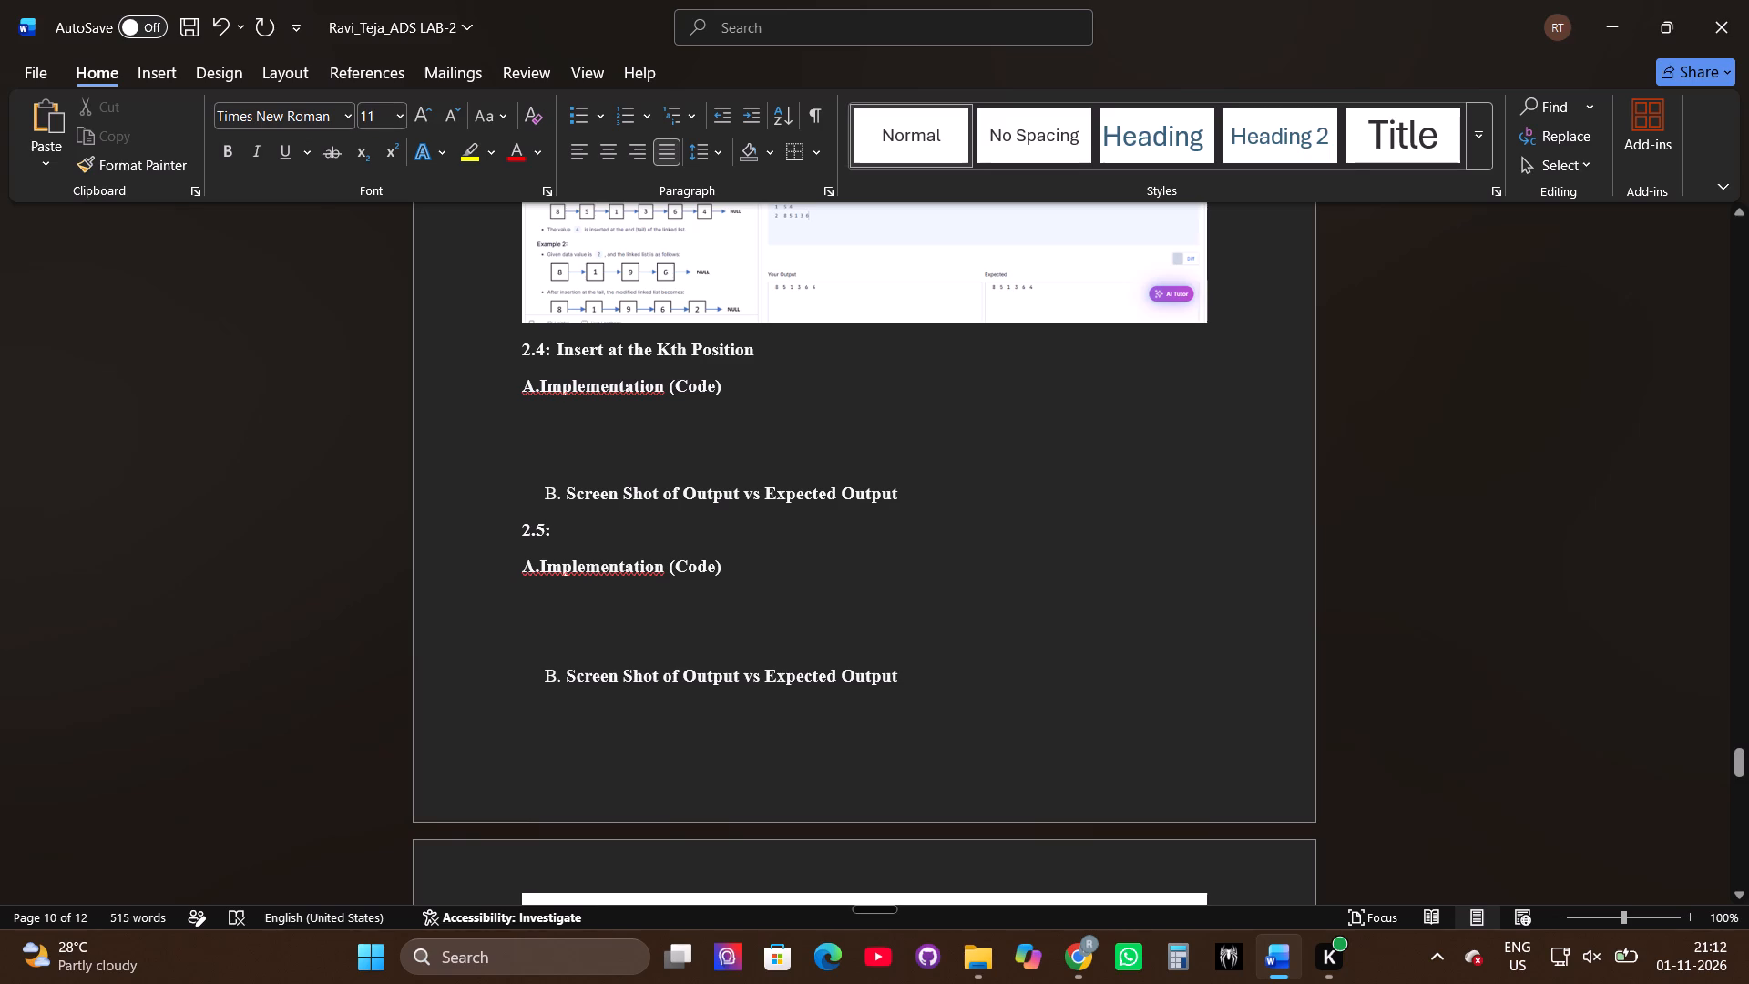
left_click(1082, 969)
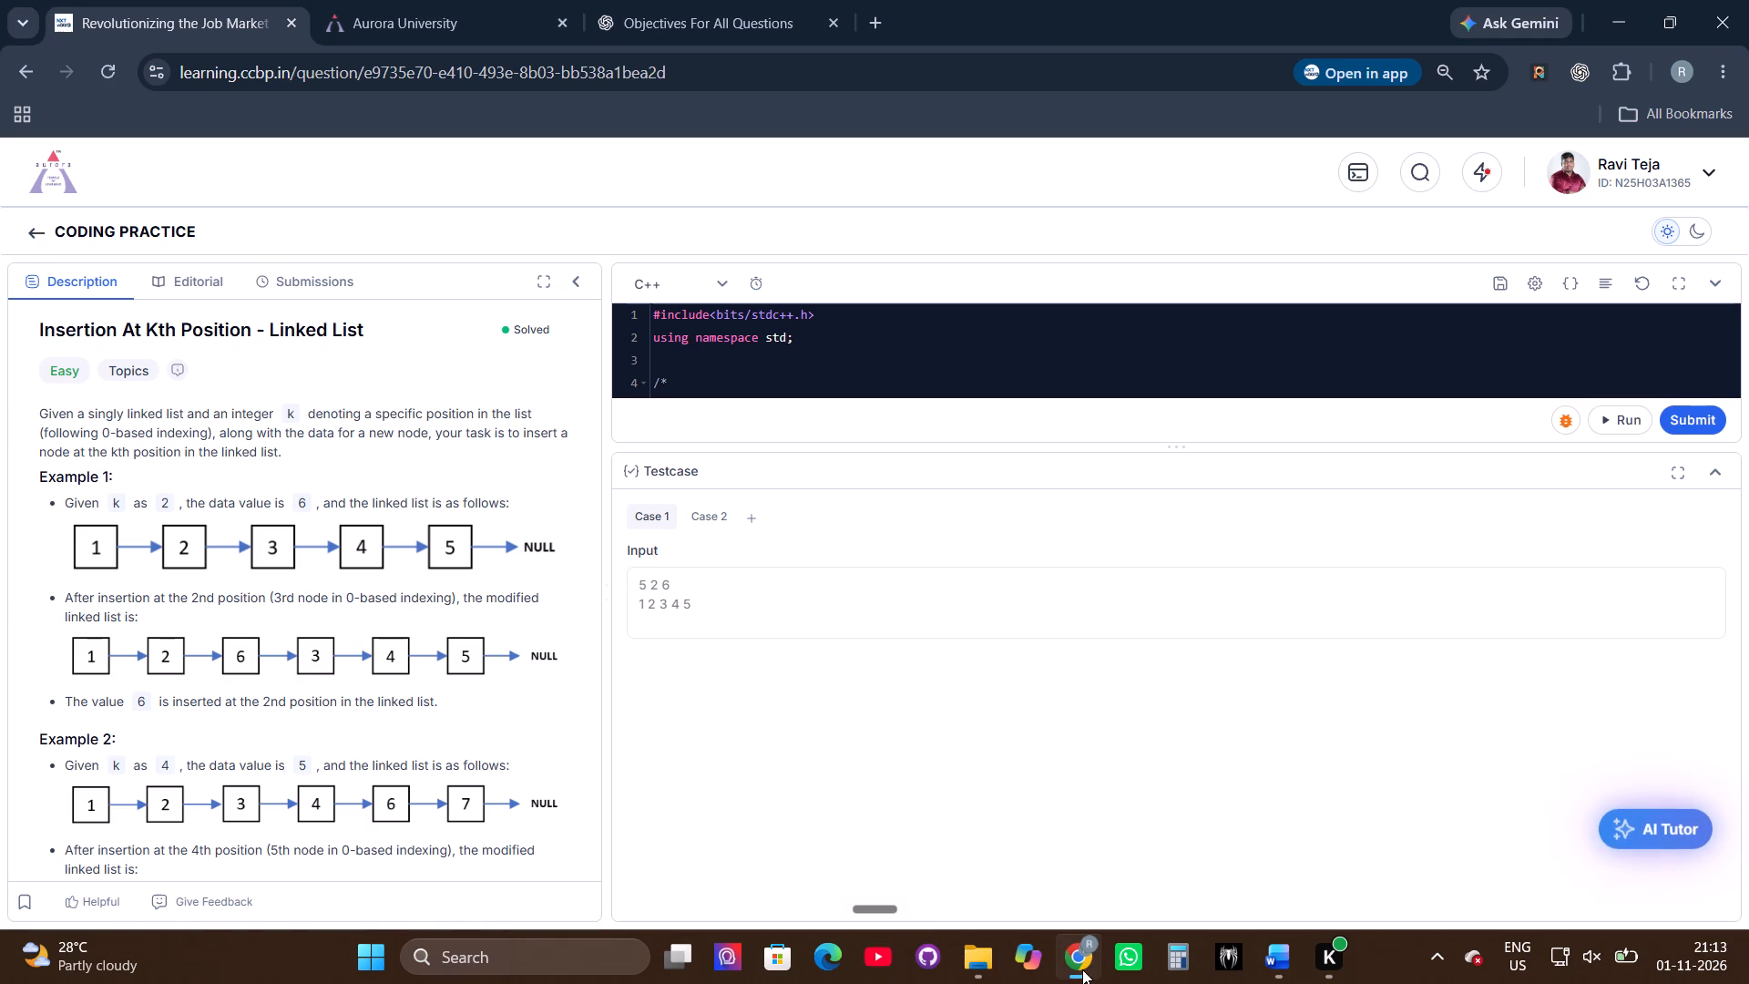
left_click(827, 374)
key("ctrl+a")
key("ctrl+c")
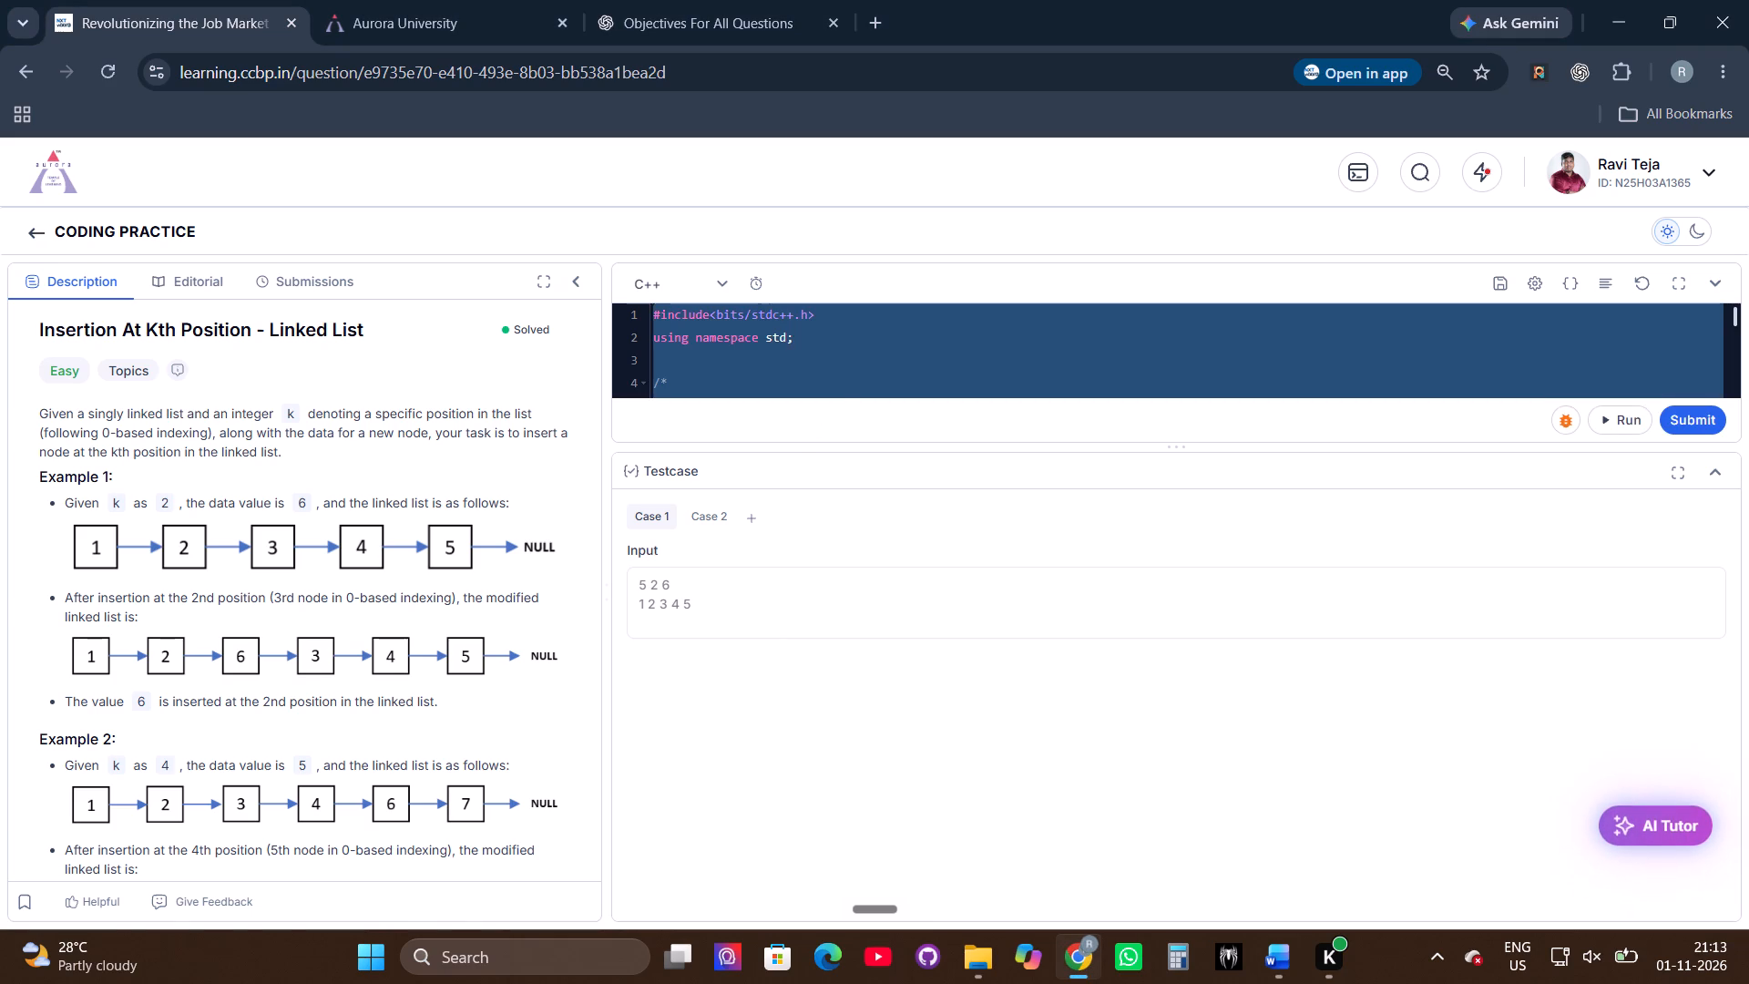
left_click(1273, 957)
key("ctrl+v")
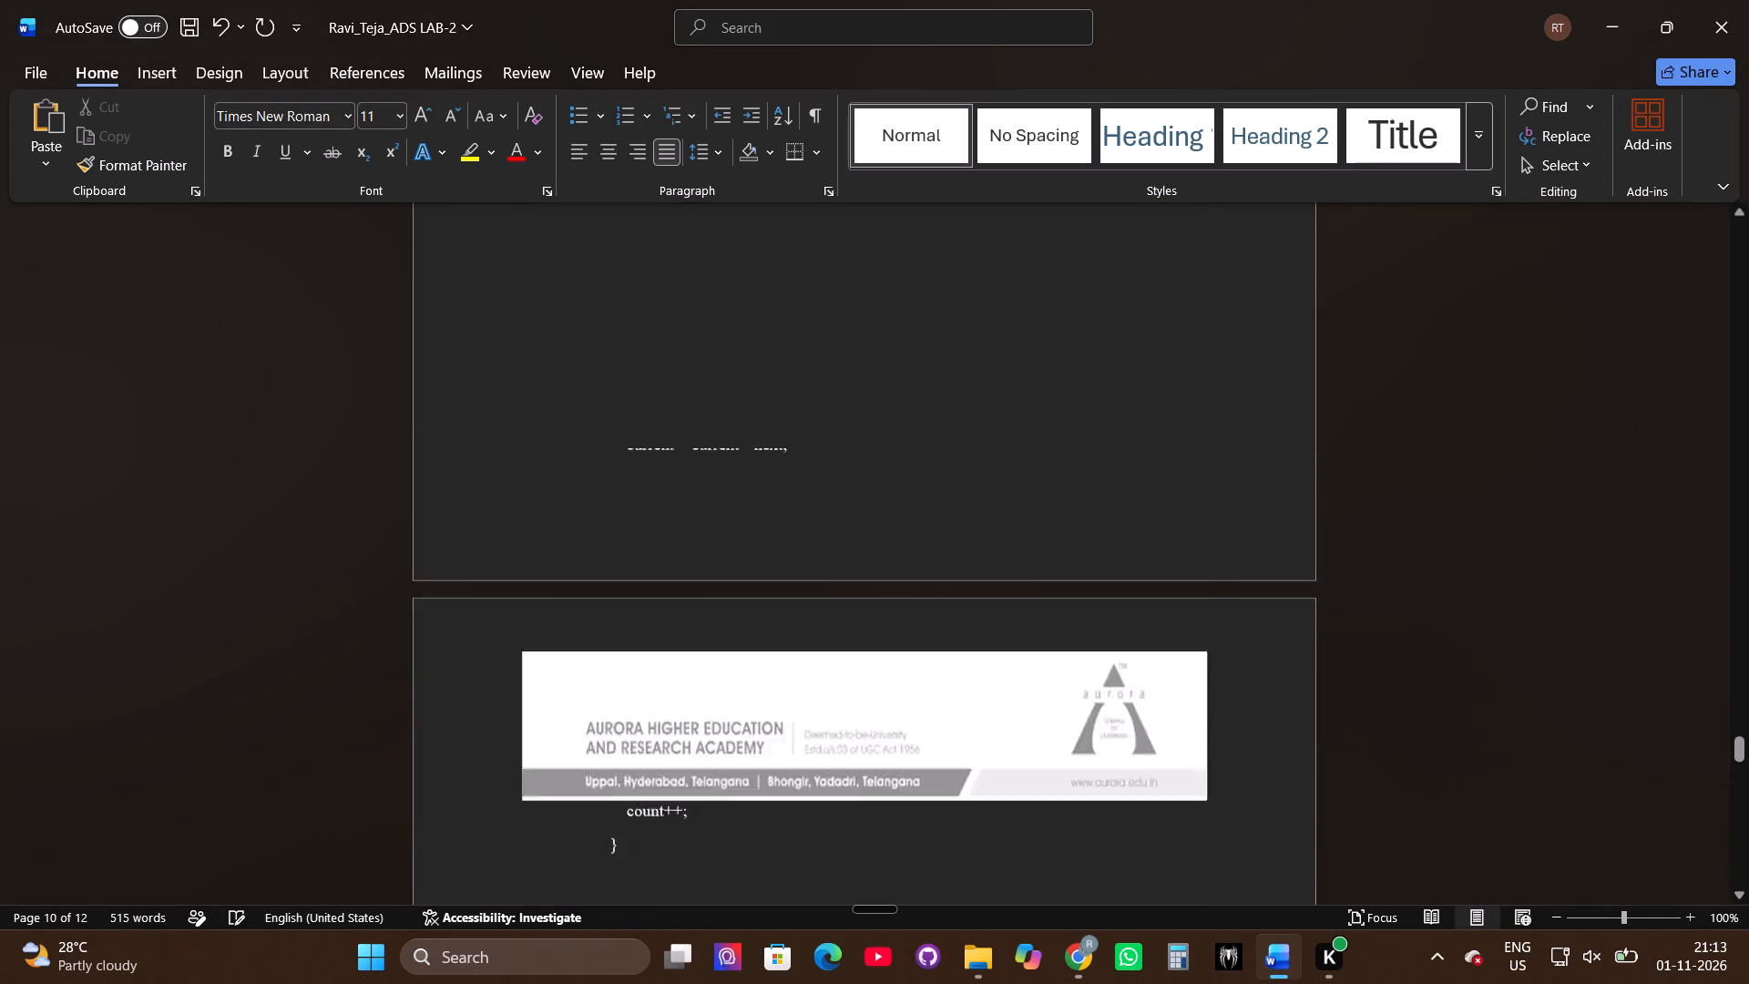
Add an unnumbered blank line under 2.4's "B. Screen Shot of Output vs Expected Output" heading in Word.
scroll(759, 568, "down", 2)
left_click(970, 395)
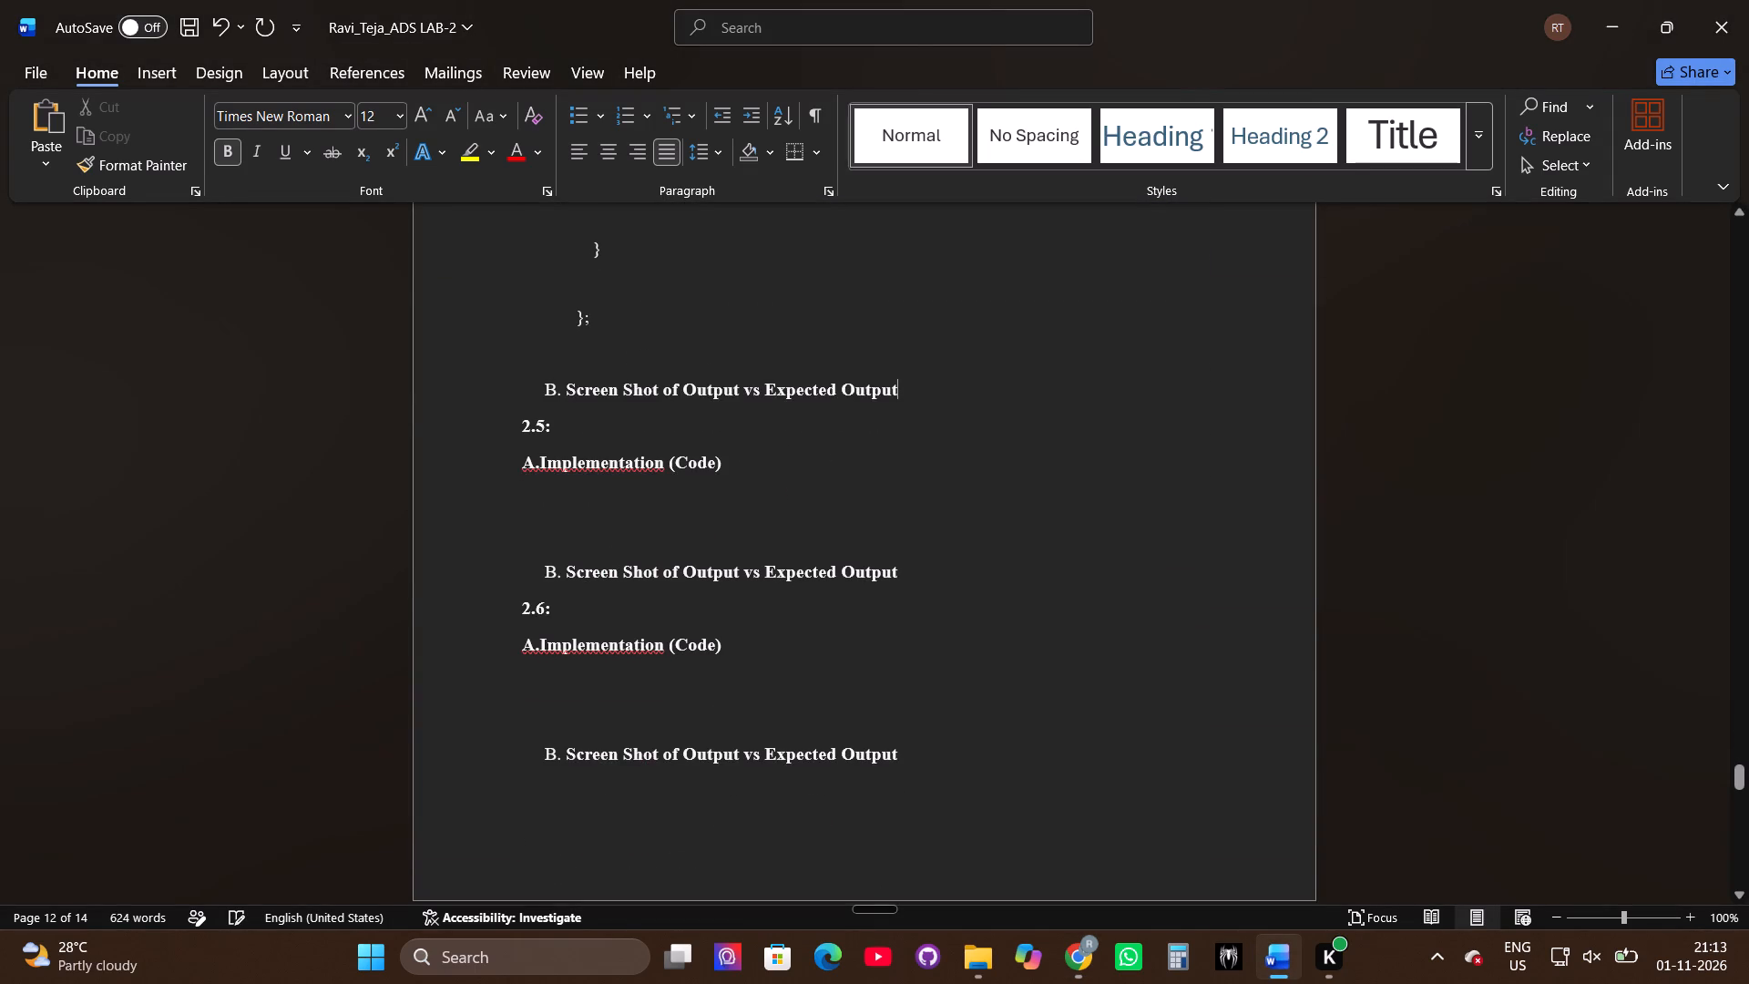
key("Return")
key("ctrl+z")
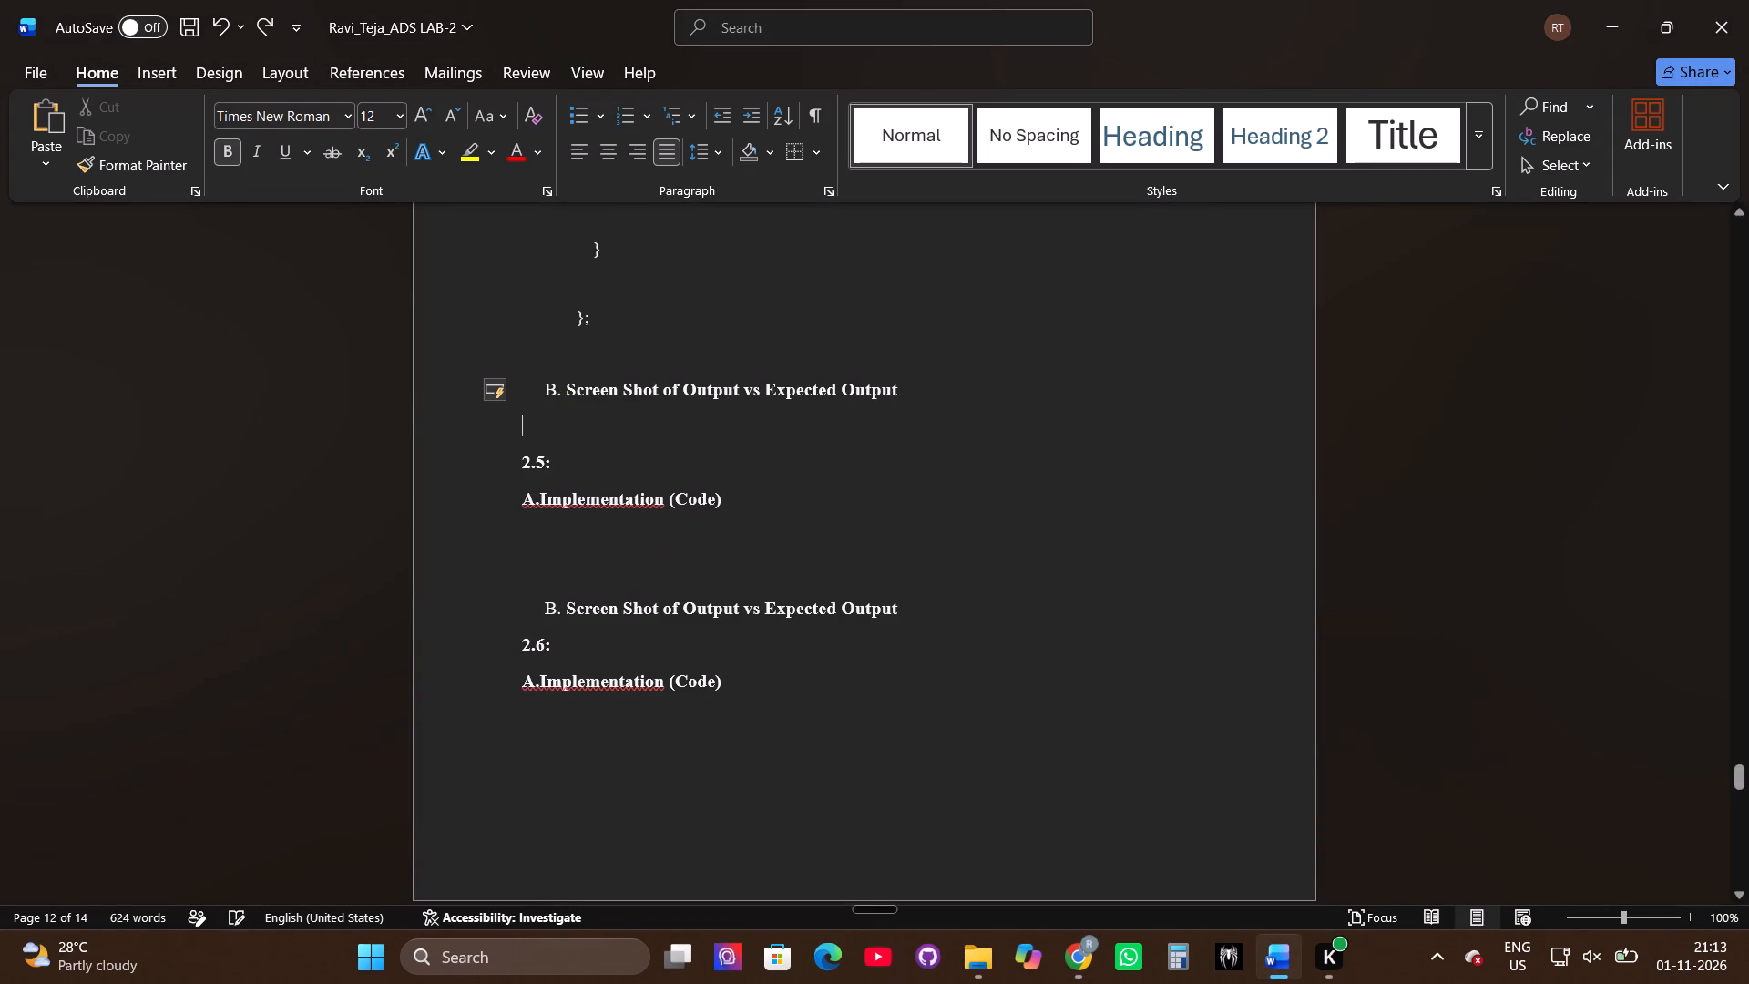
Run the Insertion At Kth Position code in Chrome, enlarge the test case results, and capture the page without the browser bar and taskbar.
left_click(1069, 958)
left_click(1376, 360)
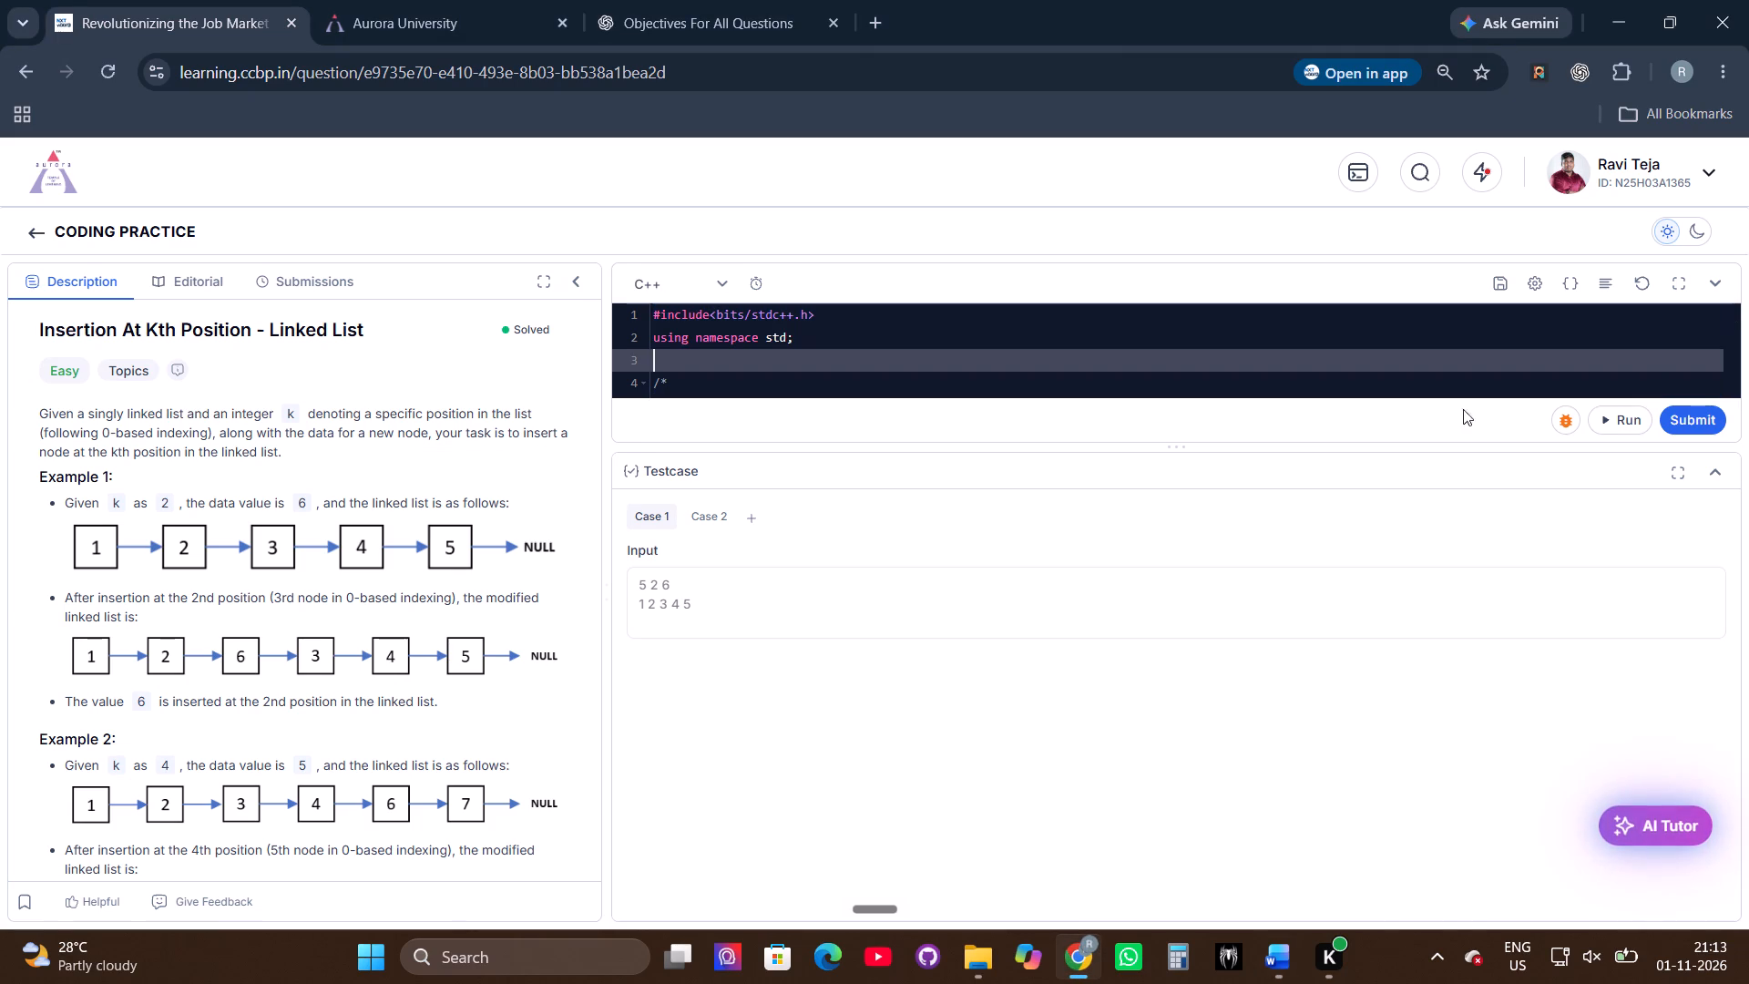
left_click(1613, 424)
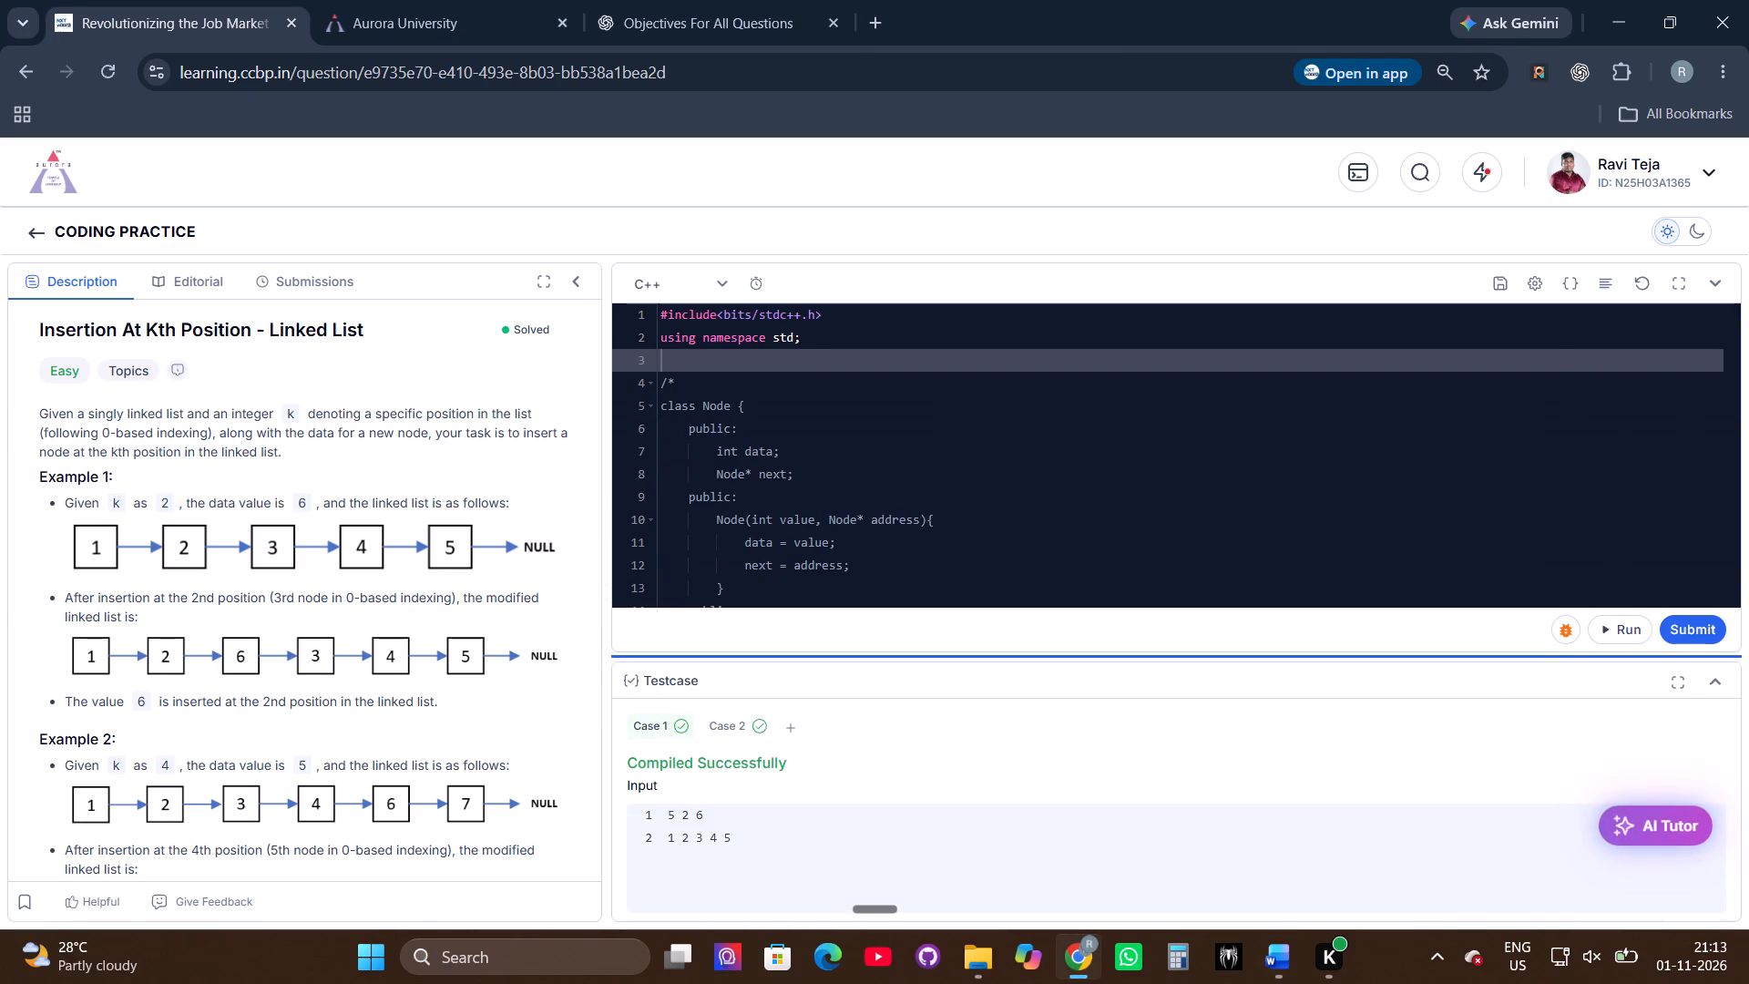
left_click_drag(1180, 657, 1181, 461)
key("Print")
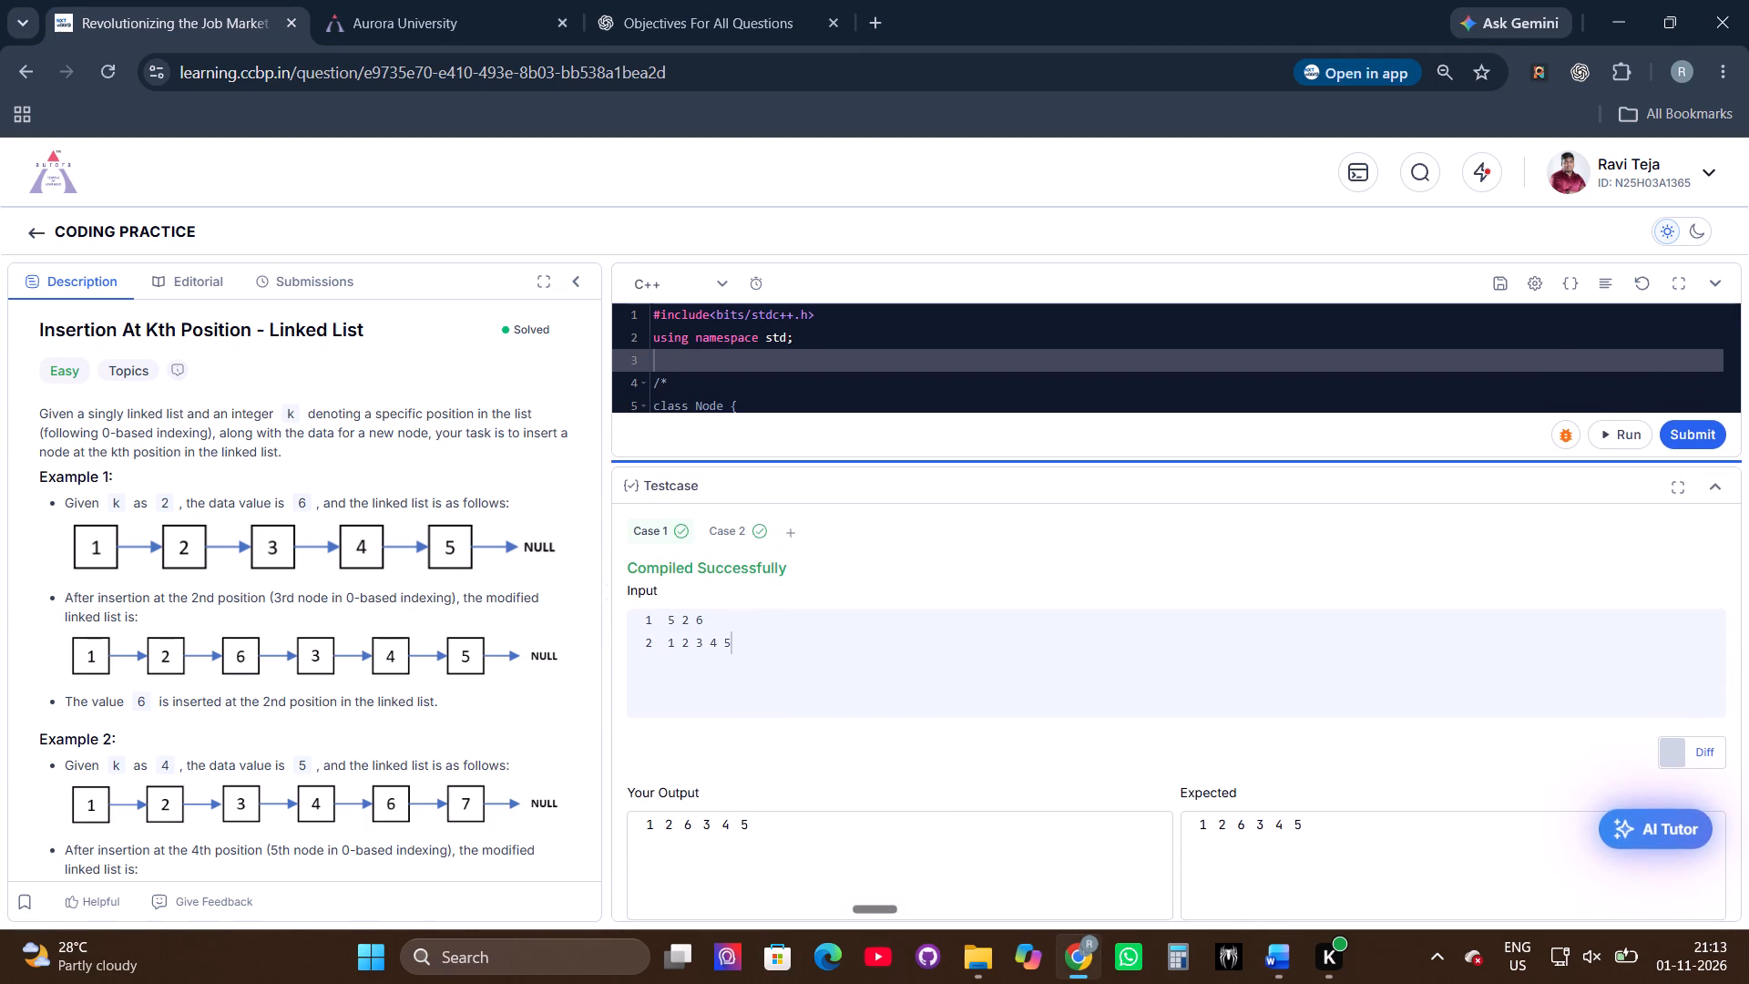
left_click_drag(0, 137, 1748, 983)
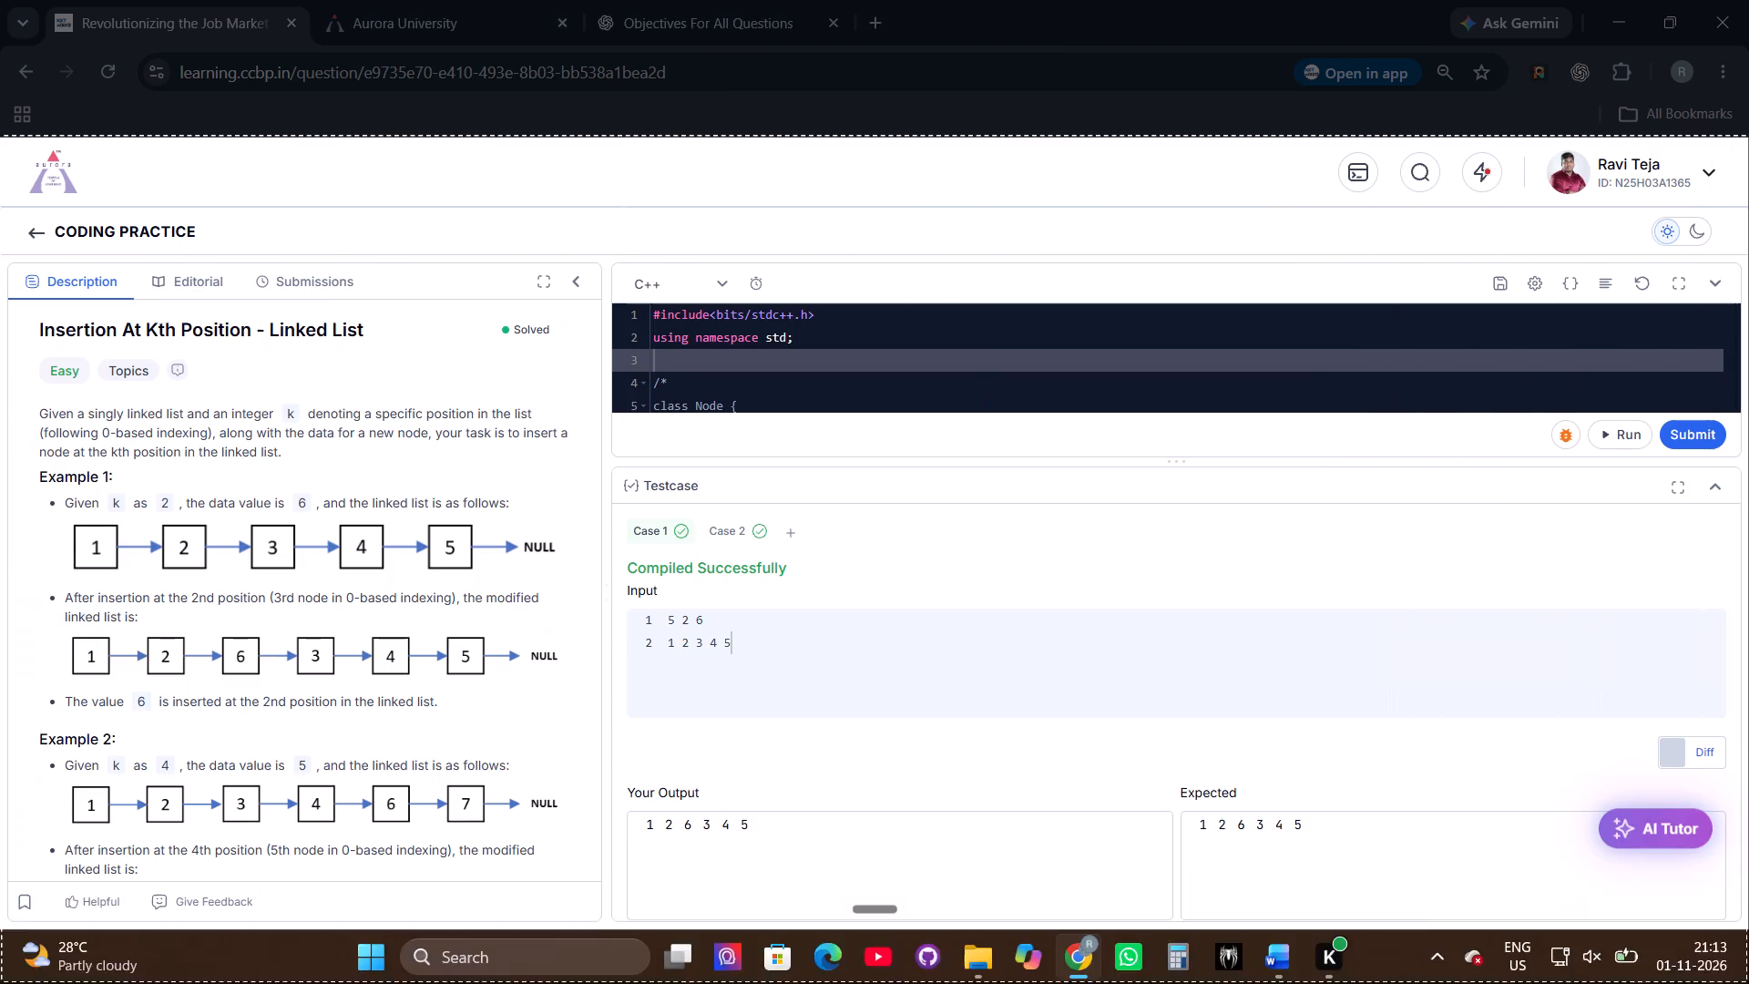
left_click_drag(1748, 983, 1748, 912)
Paste the capture under 2.4's B heading in Word and add two line breaks after it, moving the 2.5 section to the next page.
left_click(1278, 975)
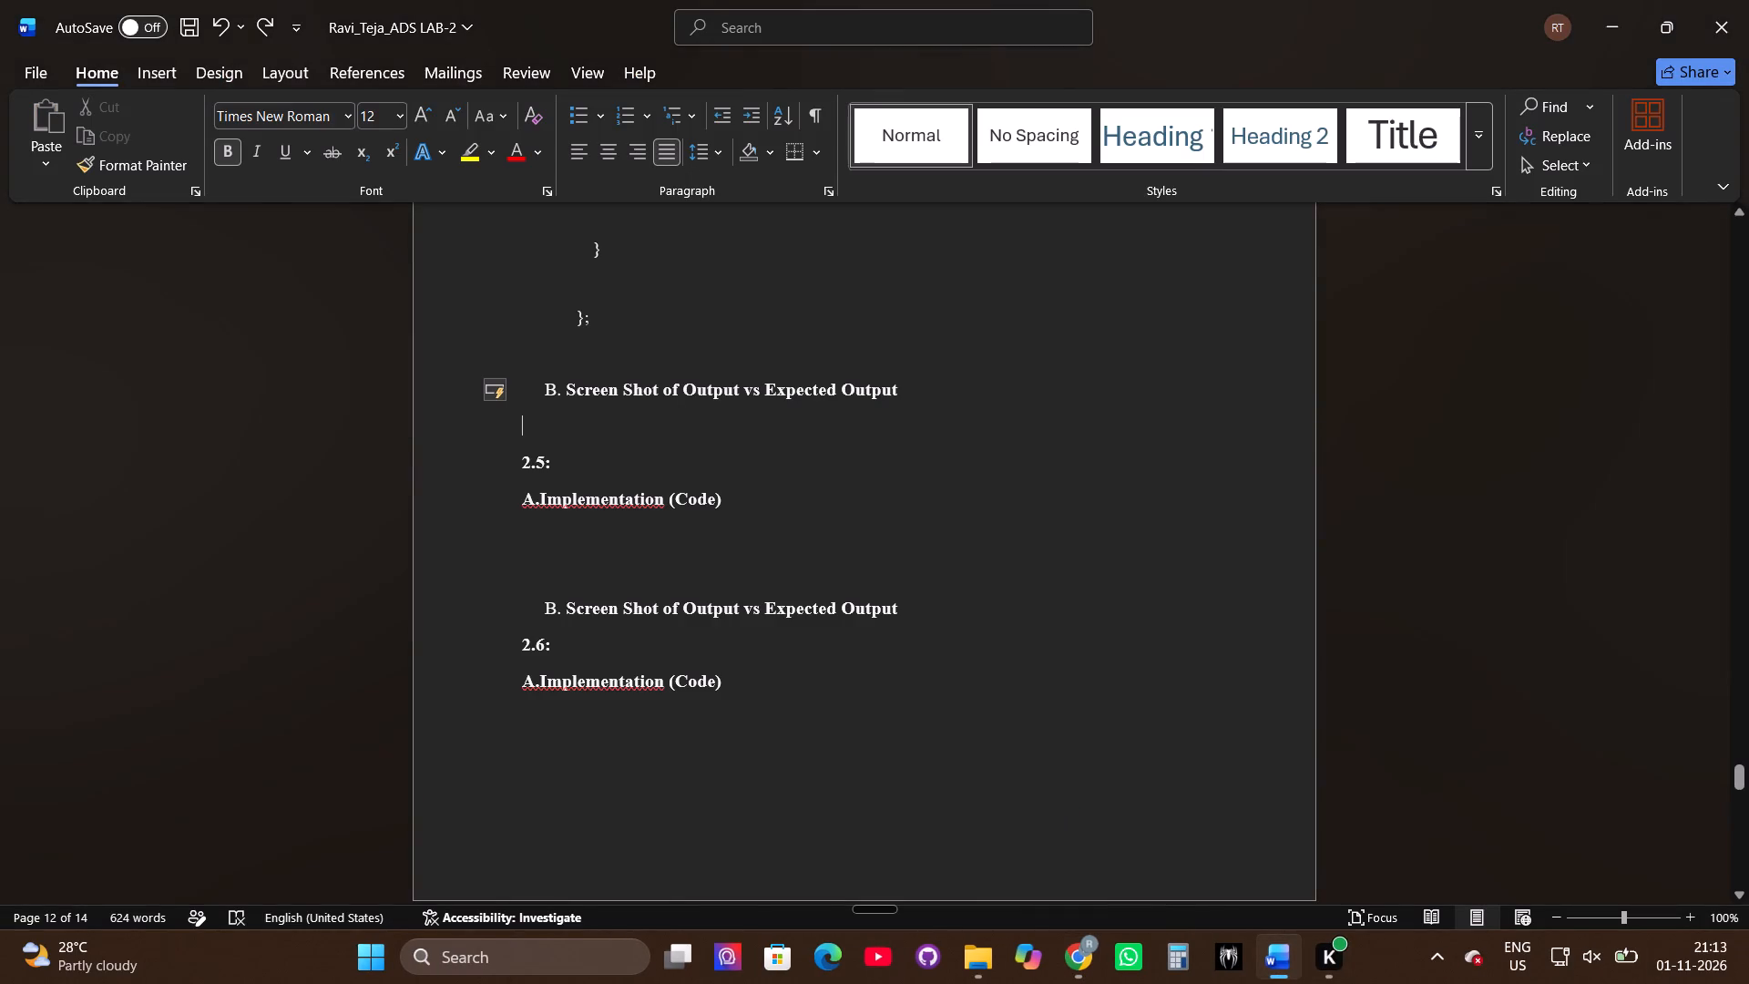
key("ctrl+v")
left_click(1000, 410)
left_click(789, 427)
key("ctrl+v")
scroll(905, 610, "down", 1)
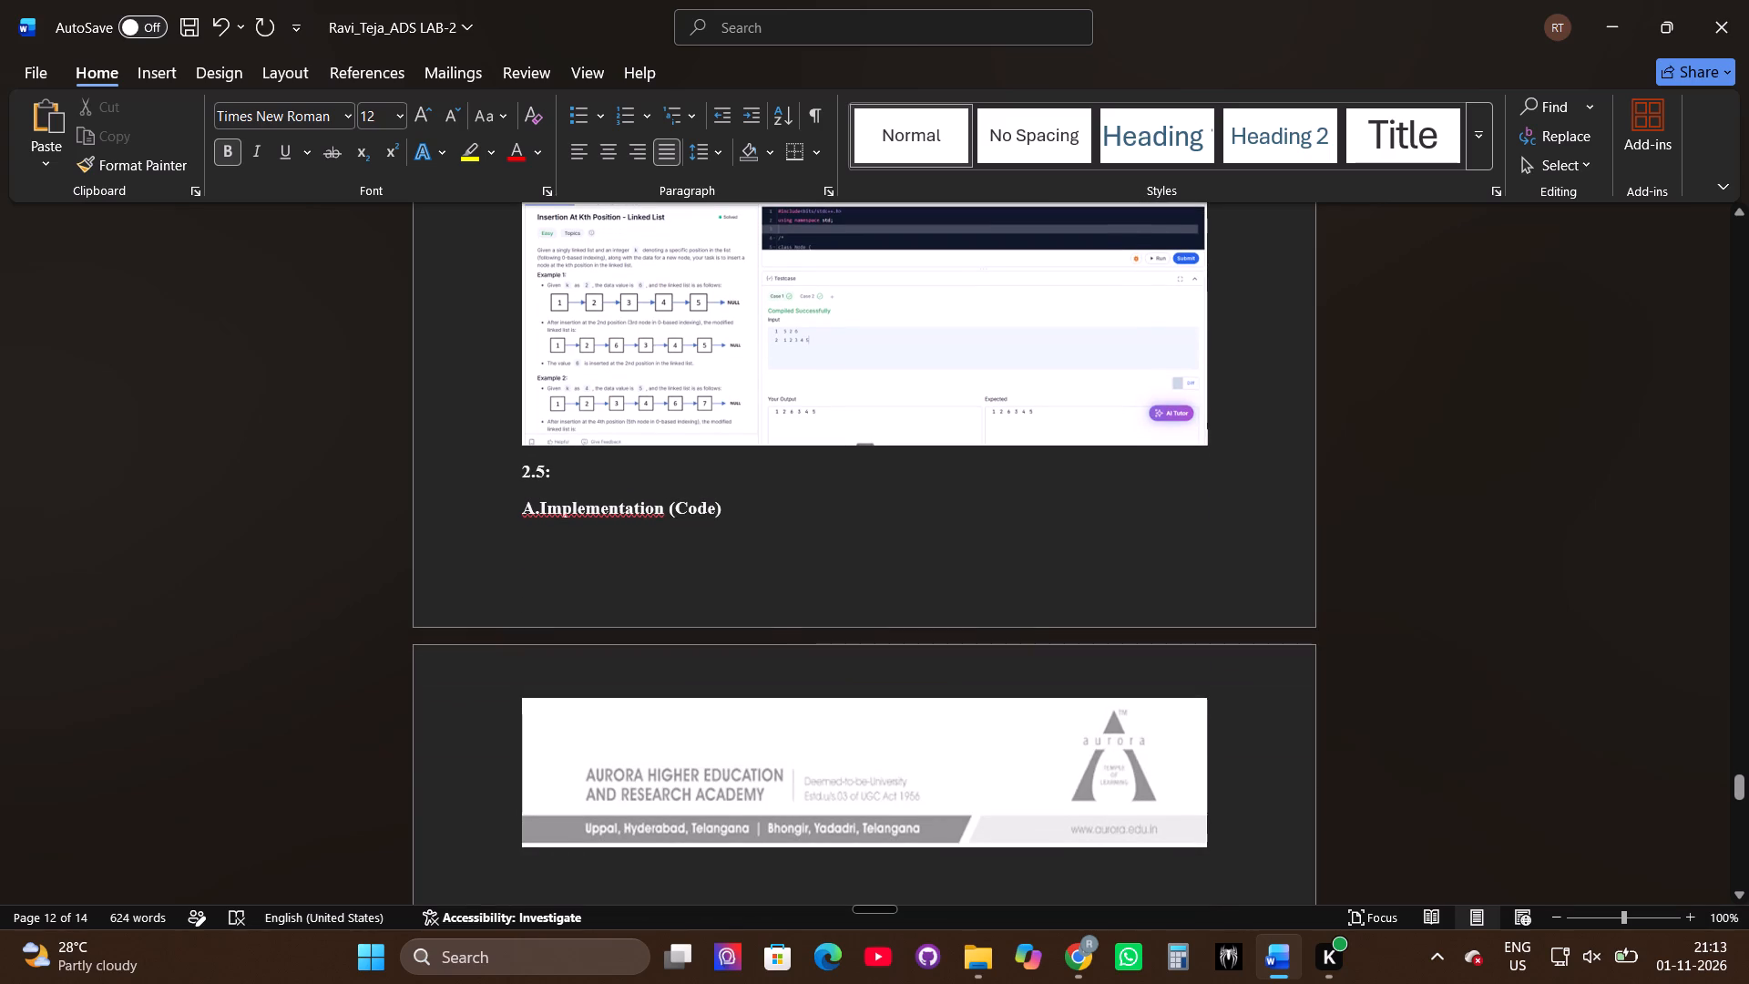
key("Return")
key("Return")
scroll(1222, 521, "down", 1)
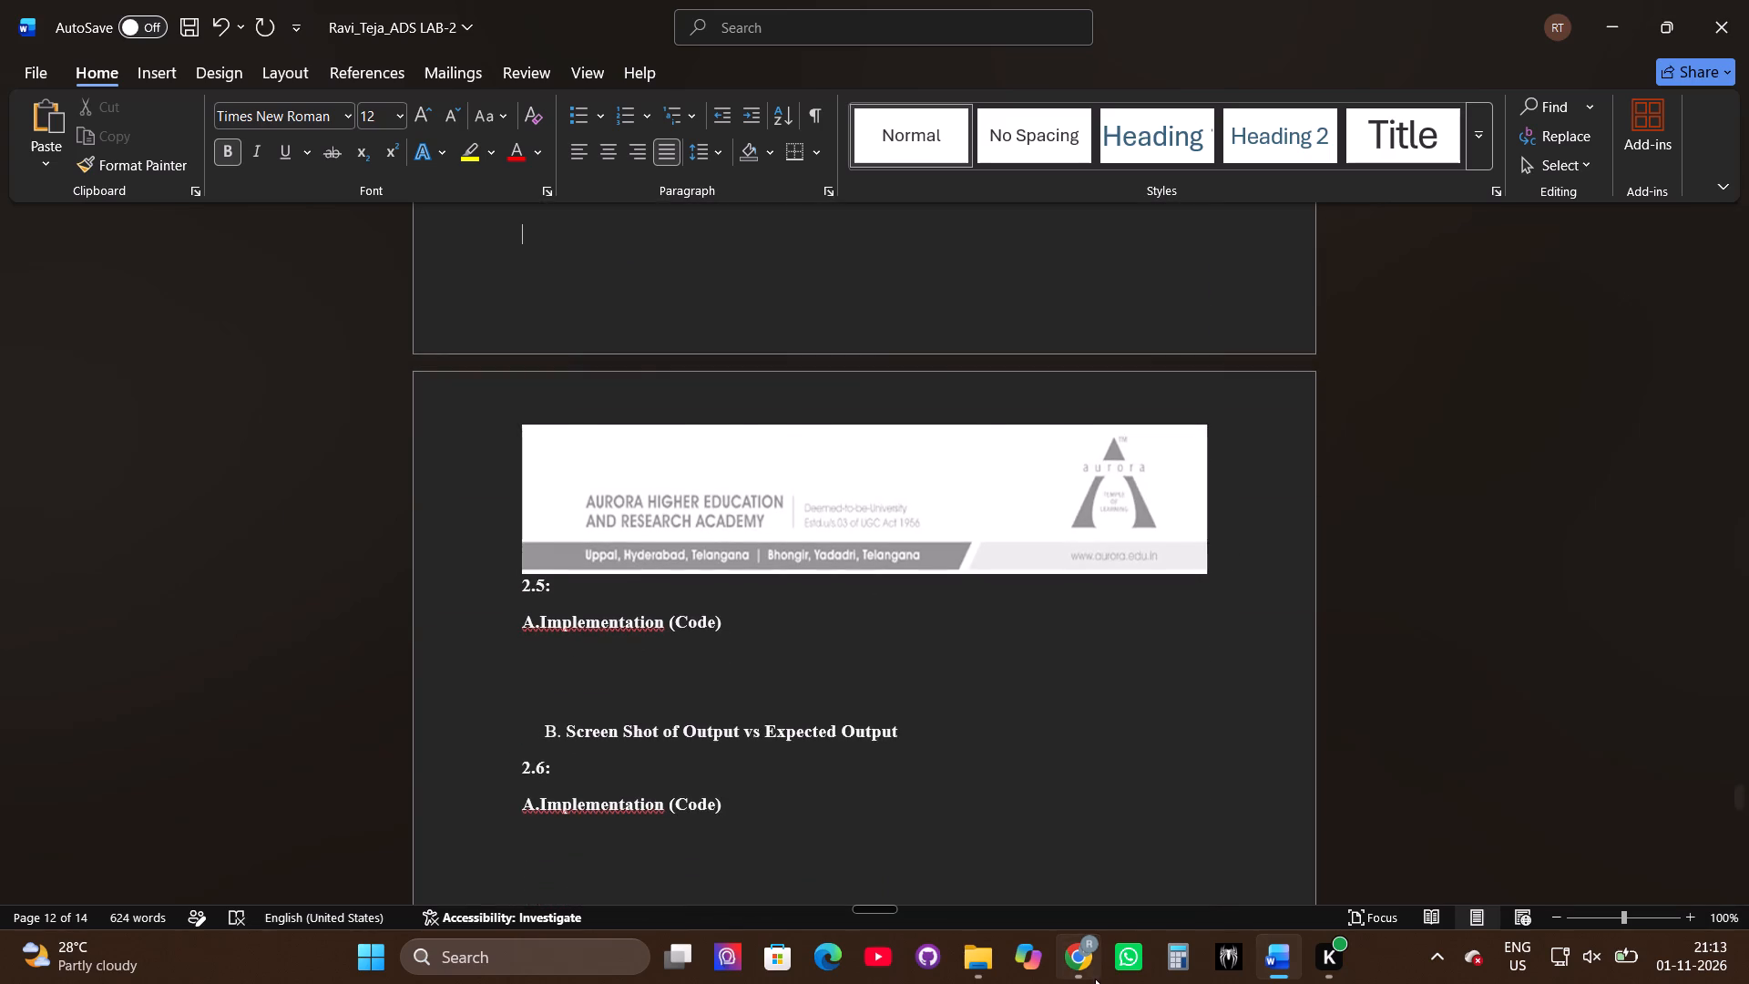
Open Delete Head of the Linked List from the deletion section's coding practice in Chrome.
left_click(1095, 979)
left_click(28, 231)
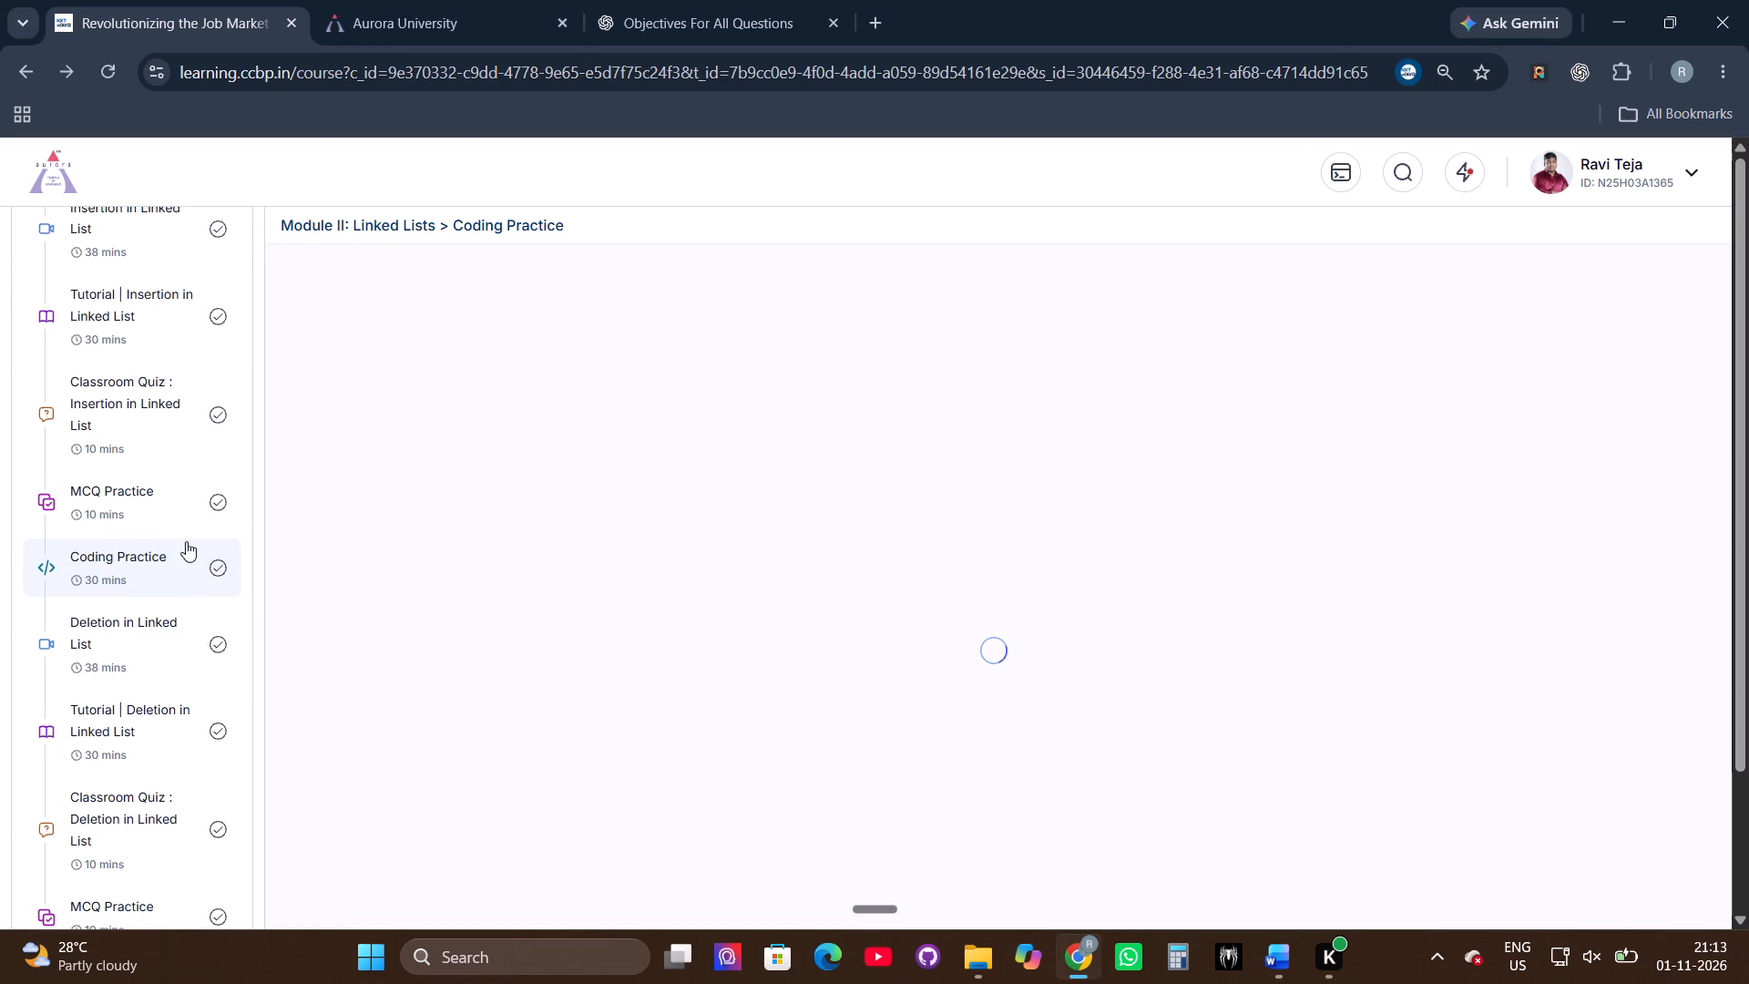
scroll(117, 604, "down", 2)
left_click(165, 862)
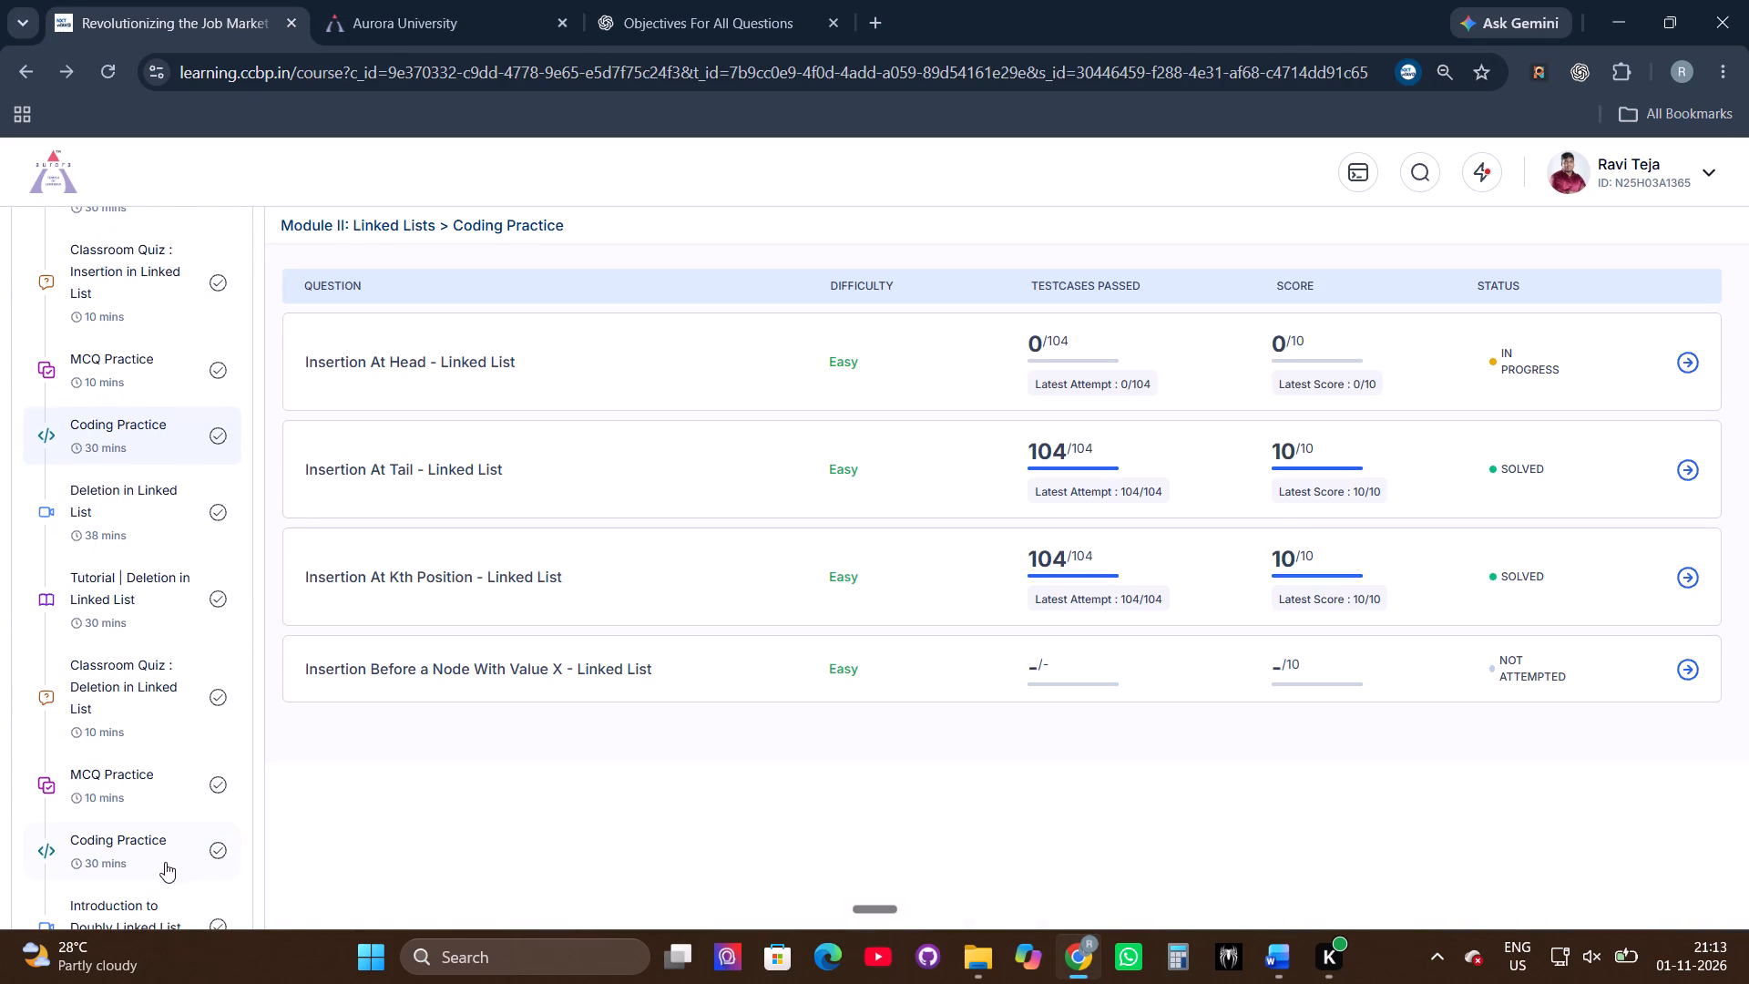
scroll(173, 817, "down", 2)
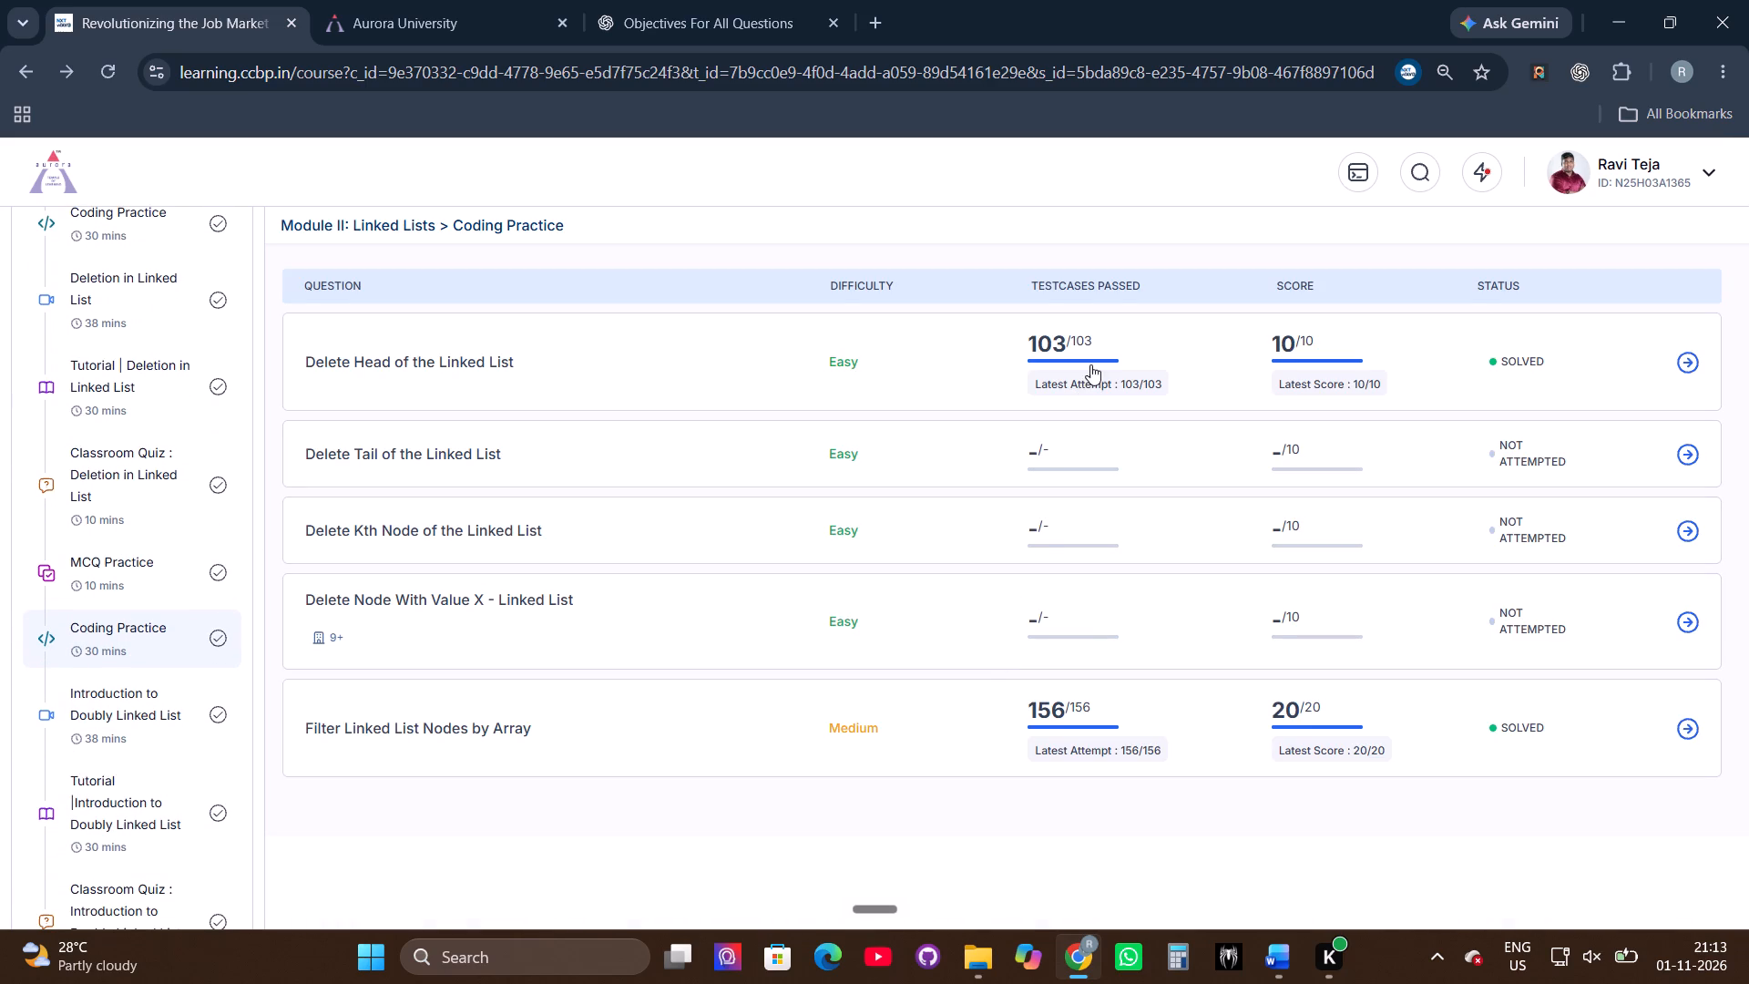
left_click(1153, 349)
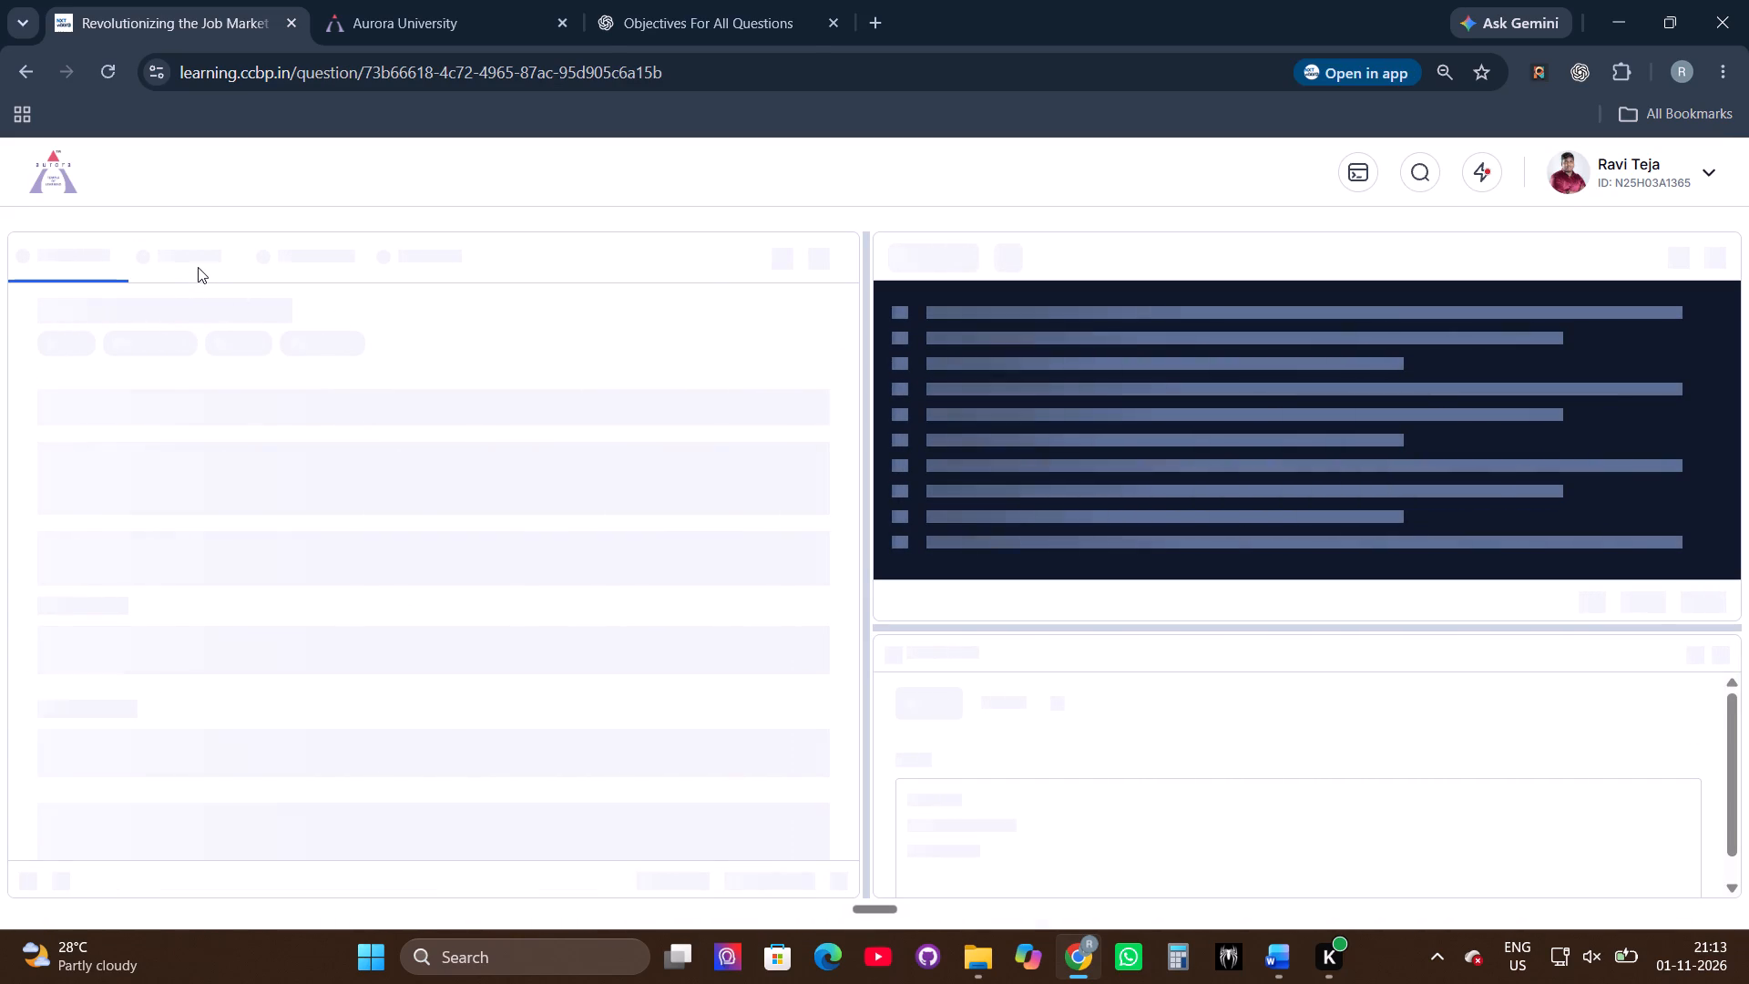
Copy the editorial title "Delete Head" and paste it after the "2.5:" label in Word, without an extra line.
left_click(198, 281)
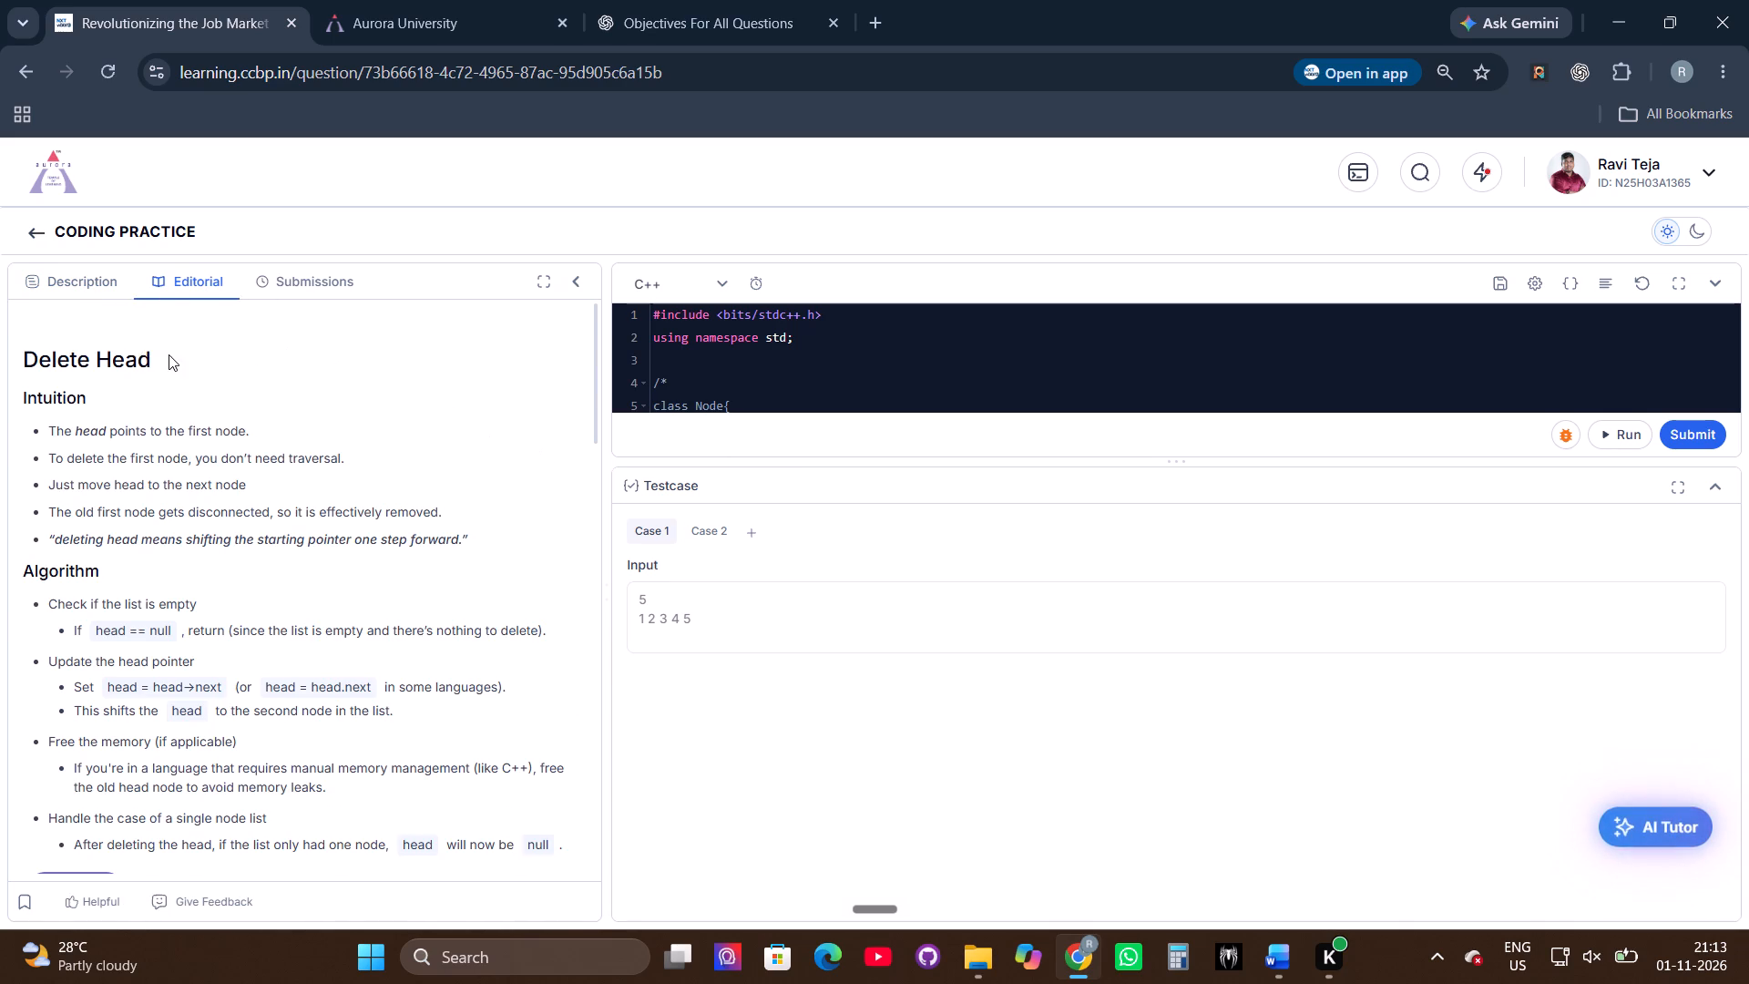
left_click_drag(167, 357, 26, 373)
key("ctrl+c")
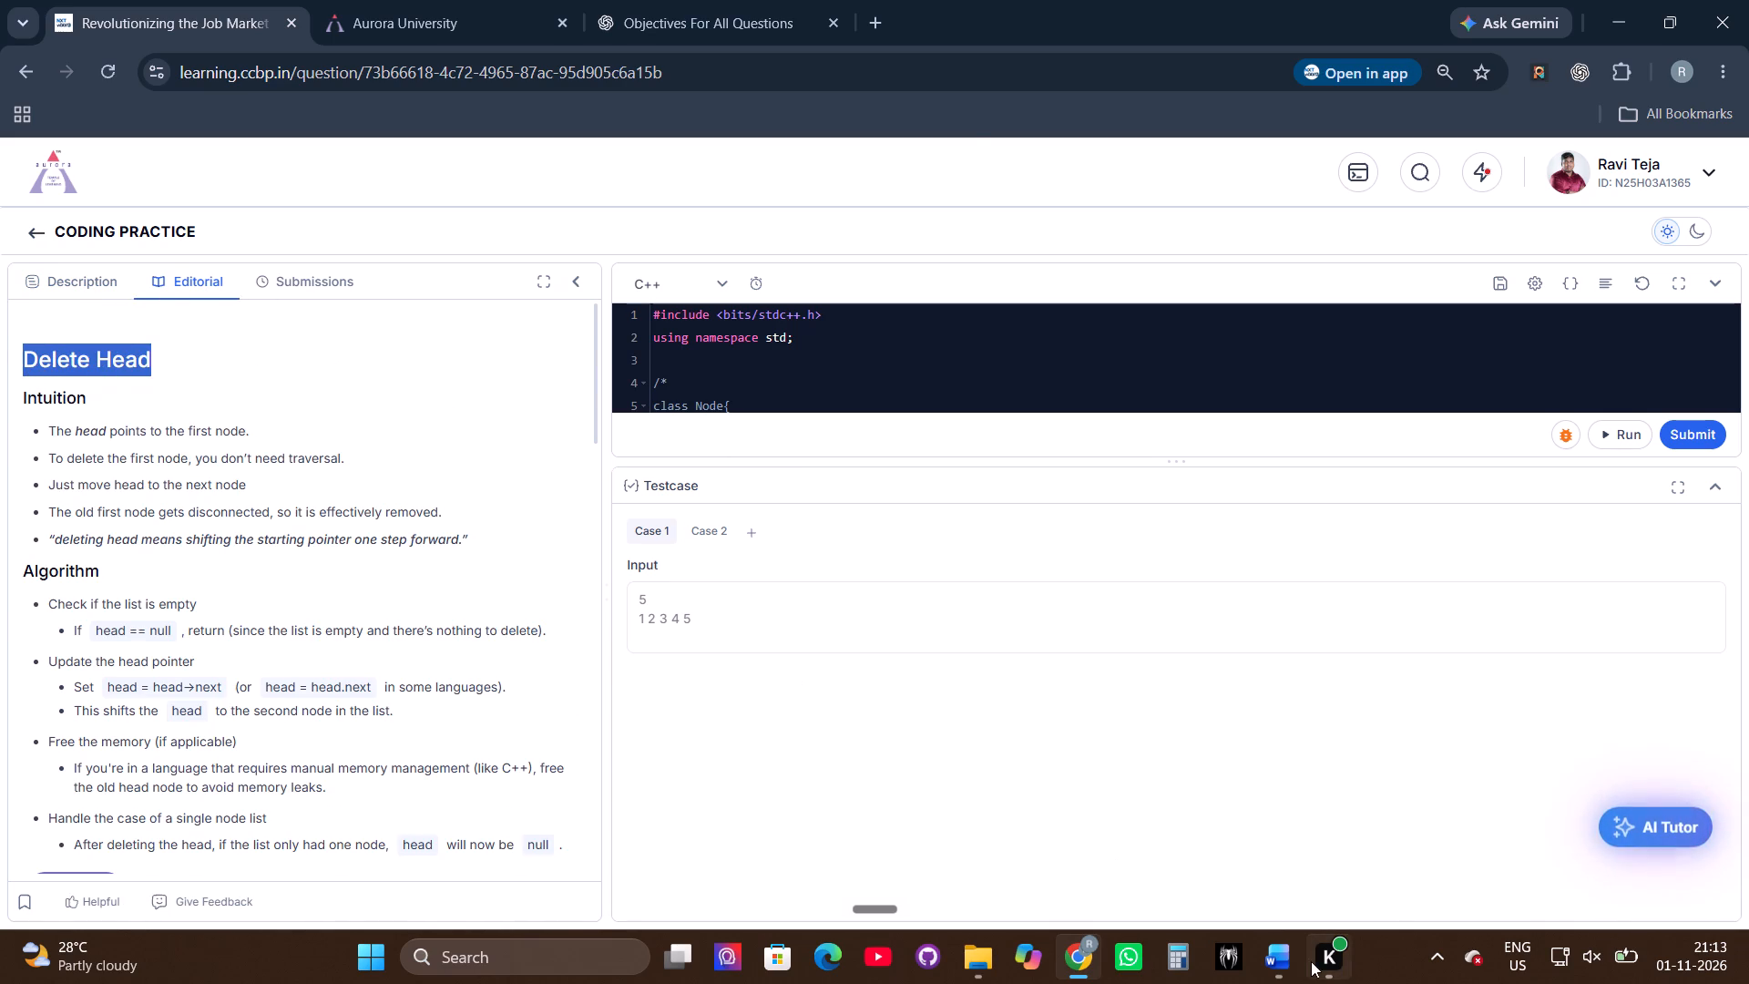
left_click(1286, 961)
left_click(642, 598)
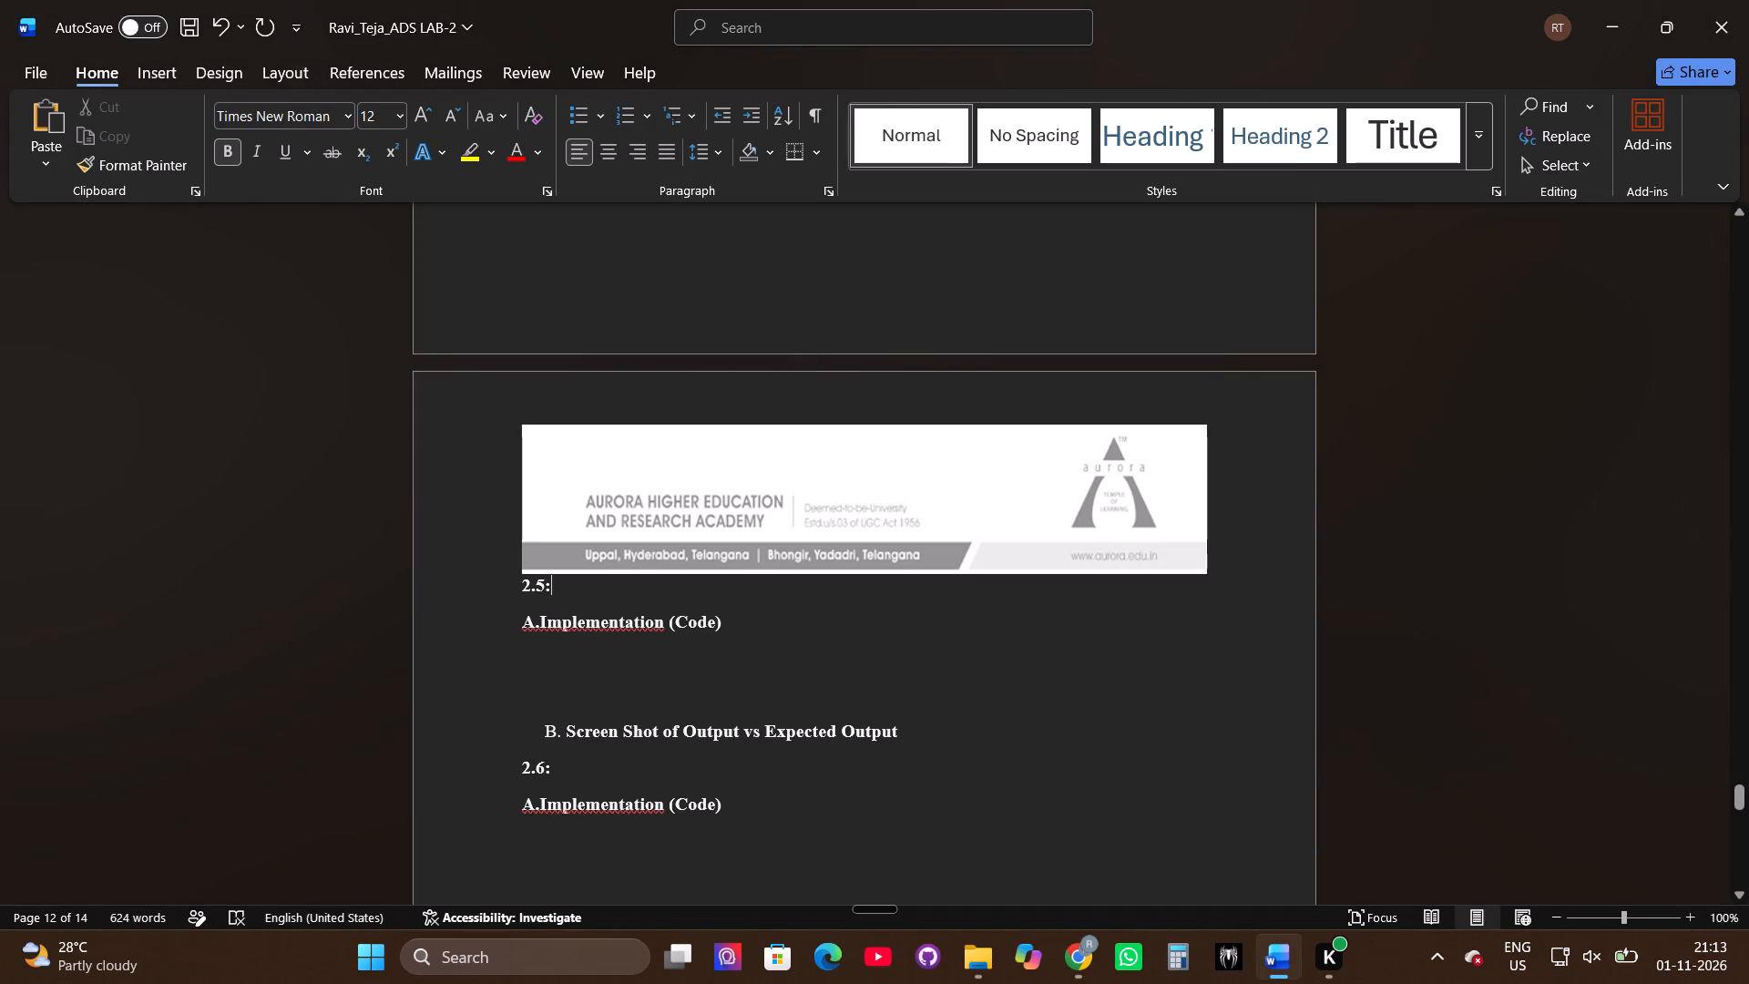
key("ctrl+v")
key("BackSpace")
Copy the full Delete Head C++ code, run it in Chrome, and paste it under 2.5's "A.Implementation (Code)" heading in Word in non-bold size 11 text.
left_click(629, 661)
left_click(233, 150)
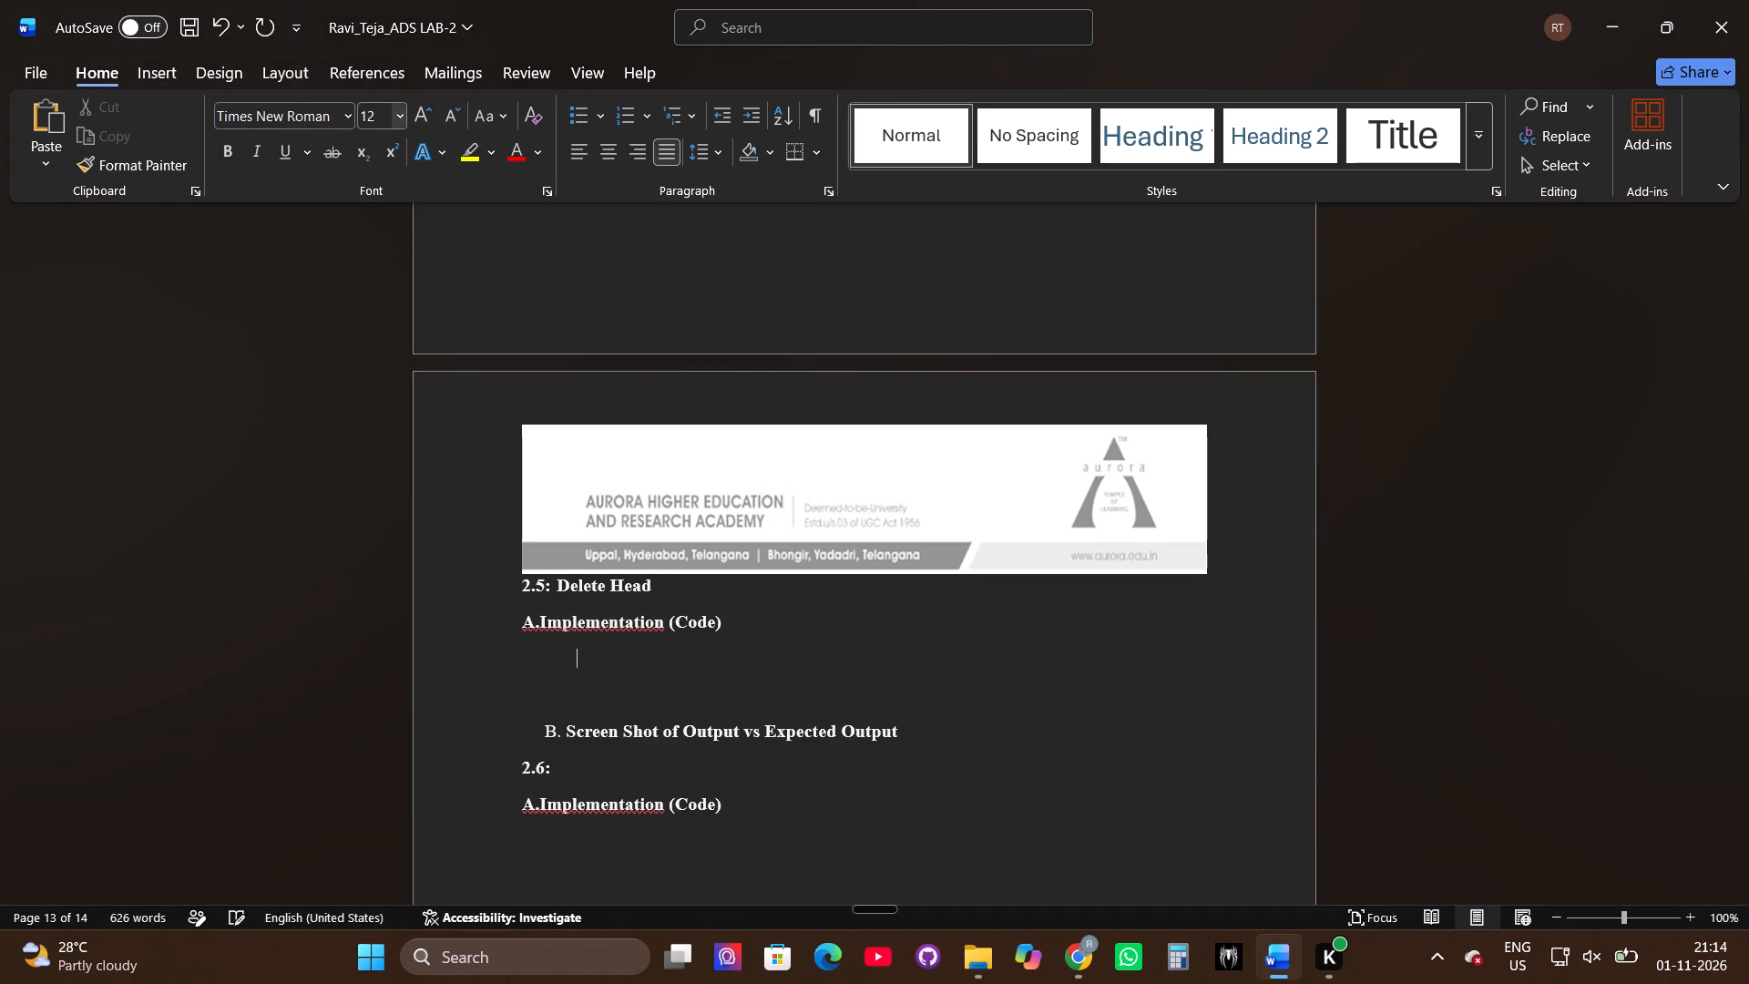
left_click(387, 123)
type("11")
key("Return")
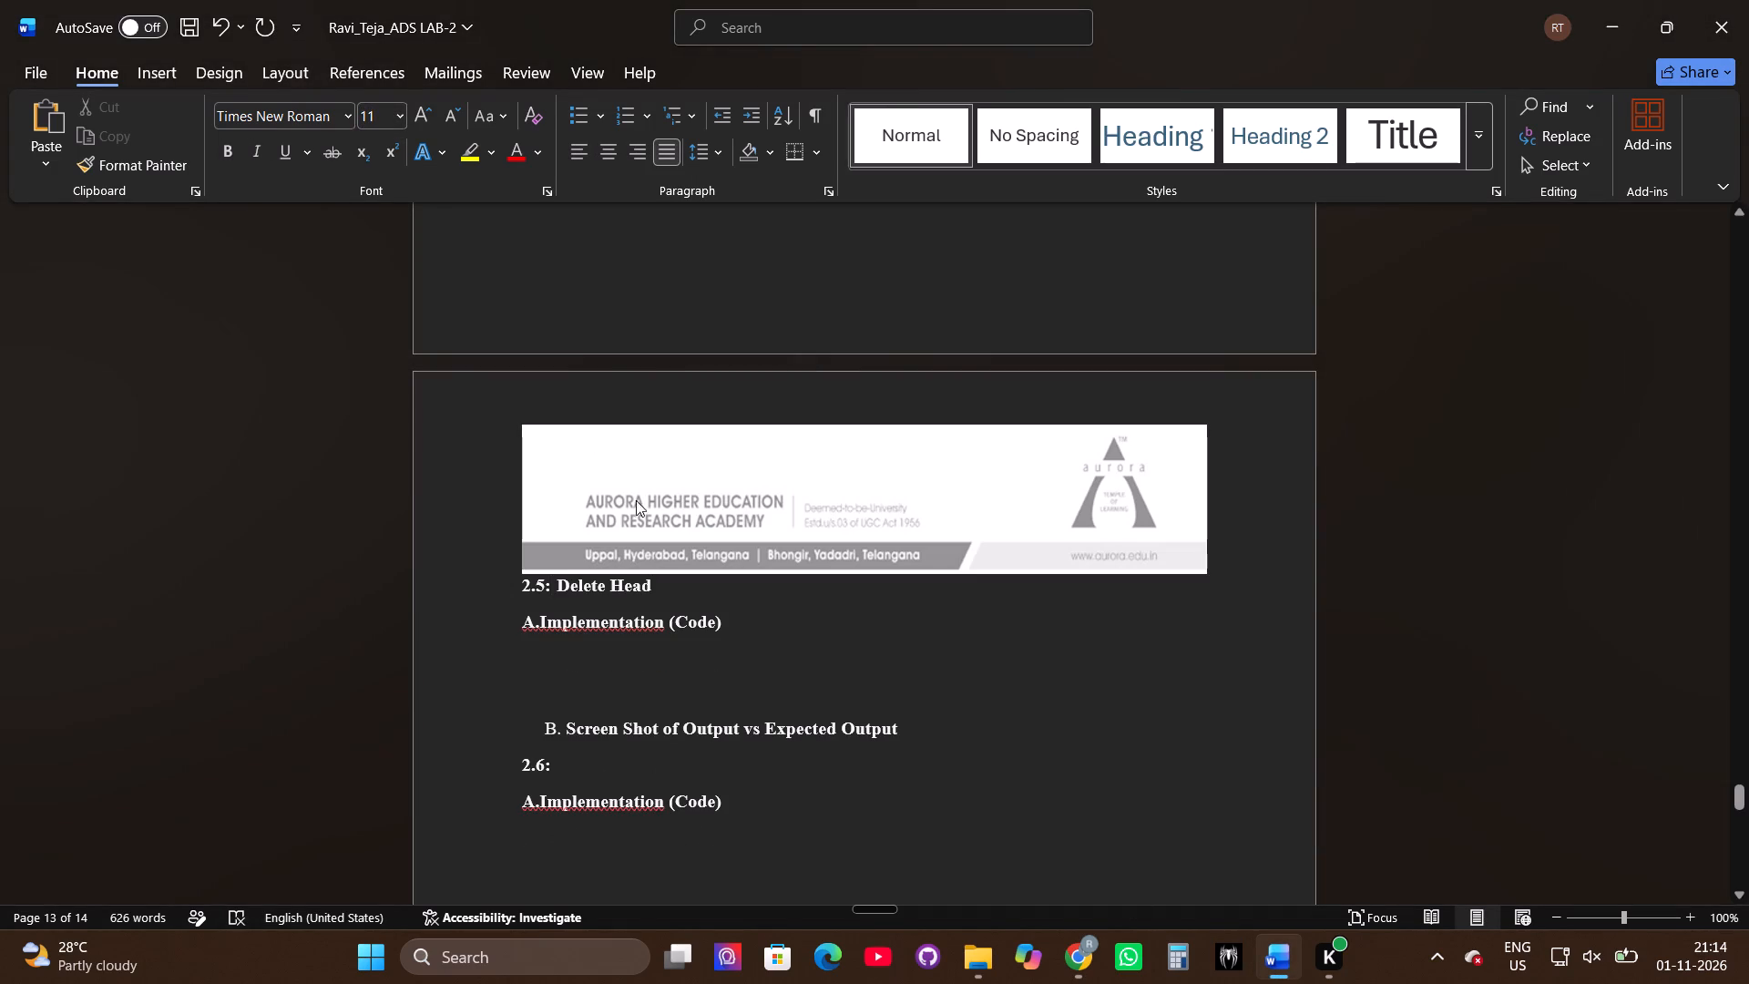
left_click(1064, 973)
left_click(693, 362)
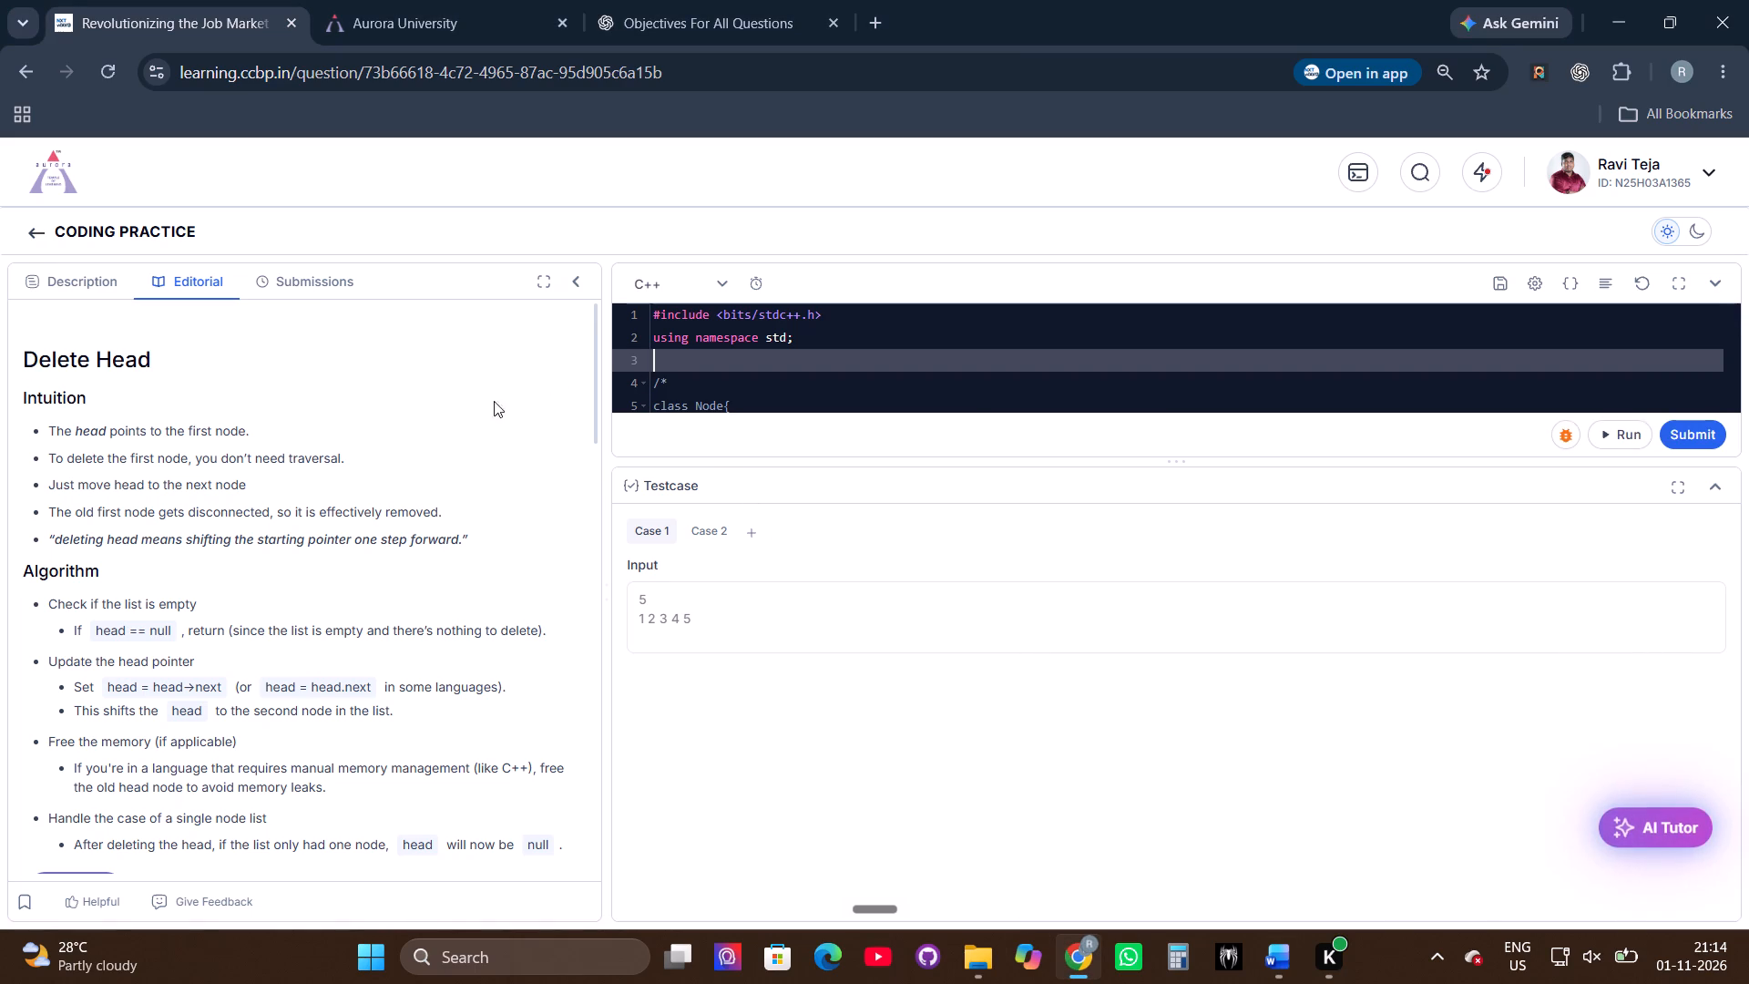
key("ctrl+a")
key("ctrl+c")
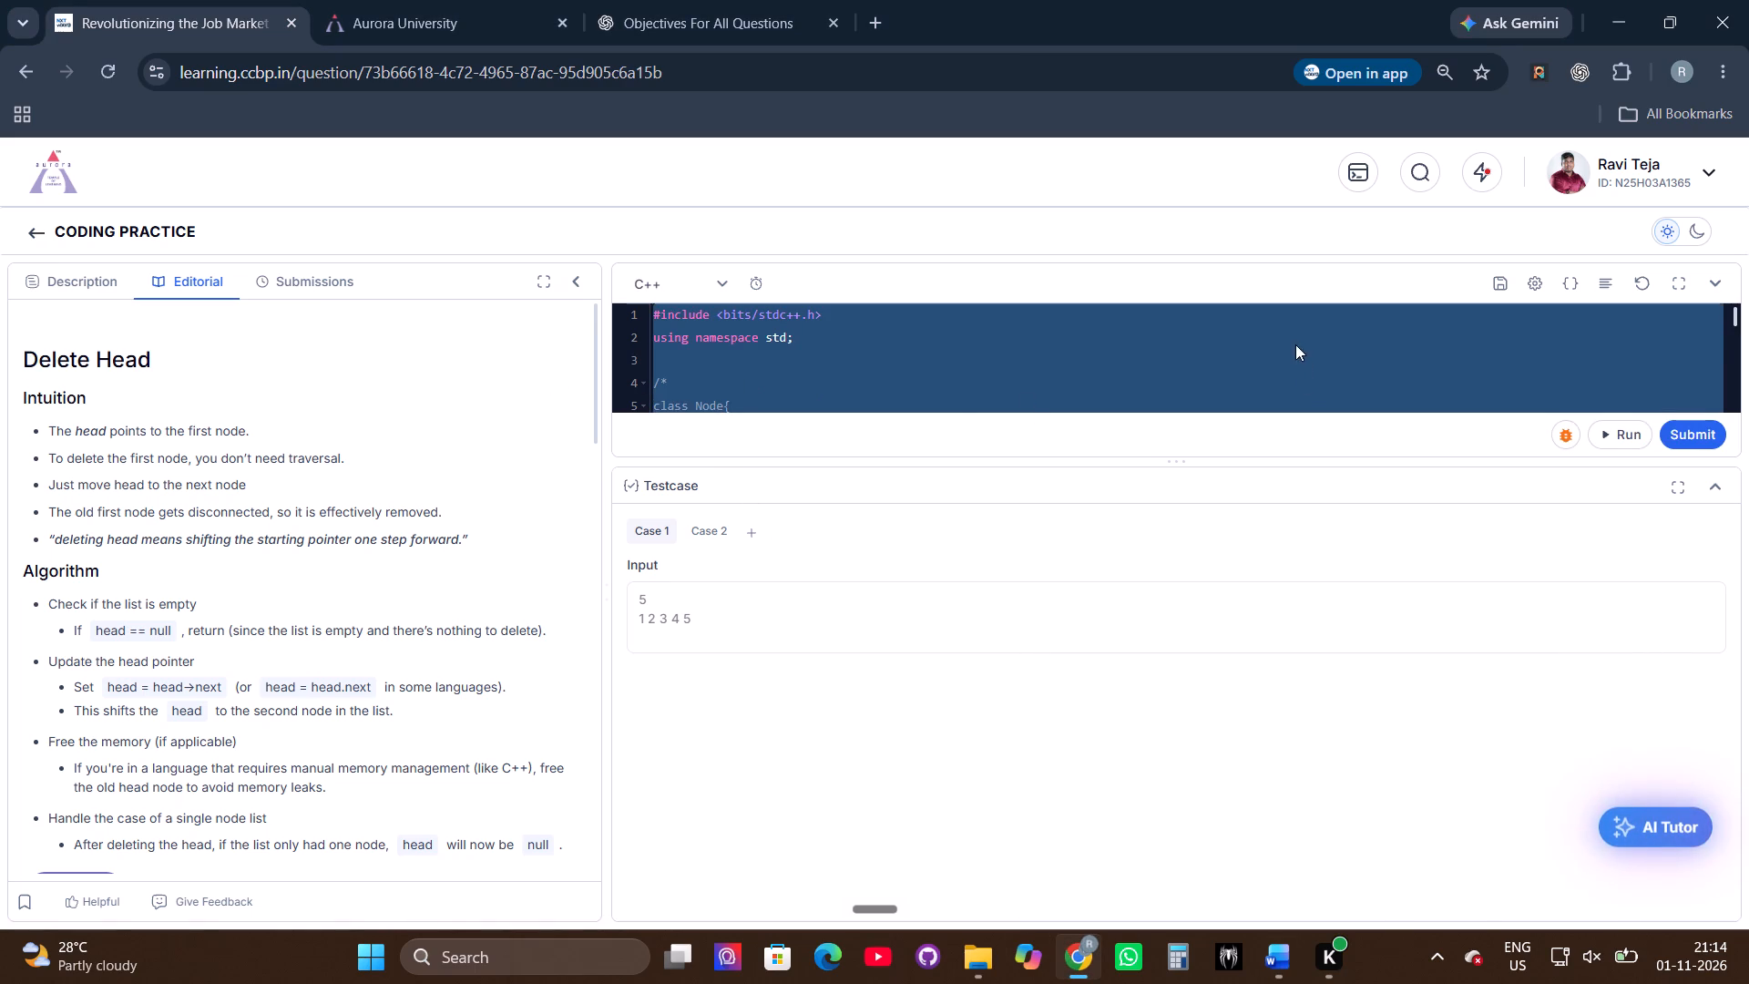
left_click(1337, 351)
left_click(1620, 435)
left_click(1289, 964)
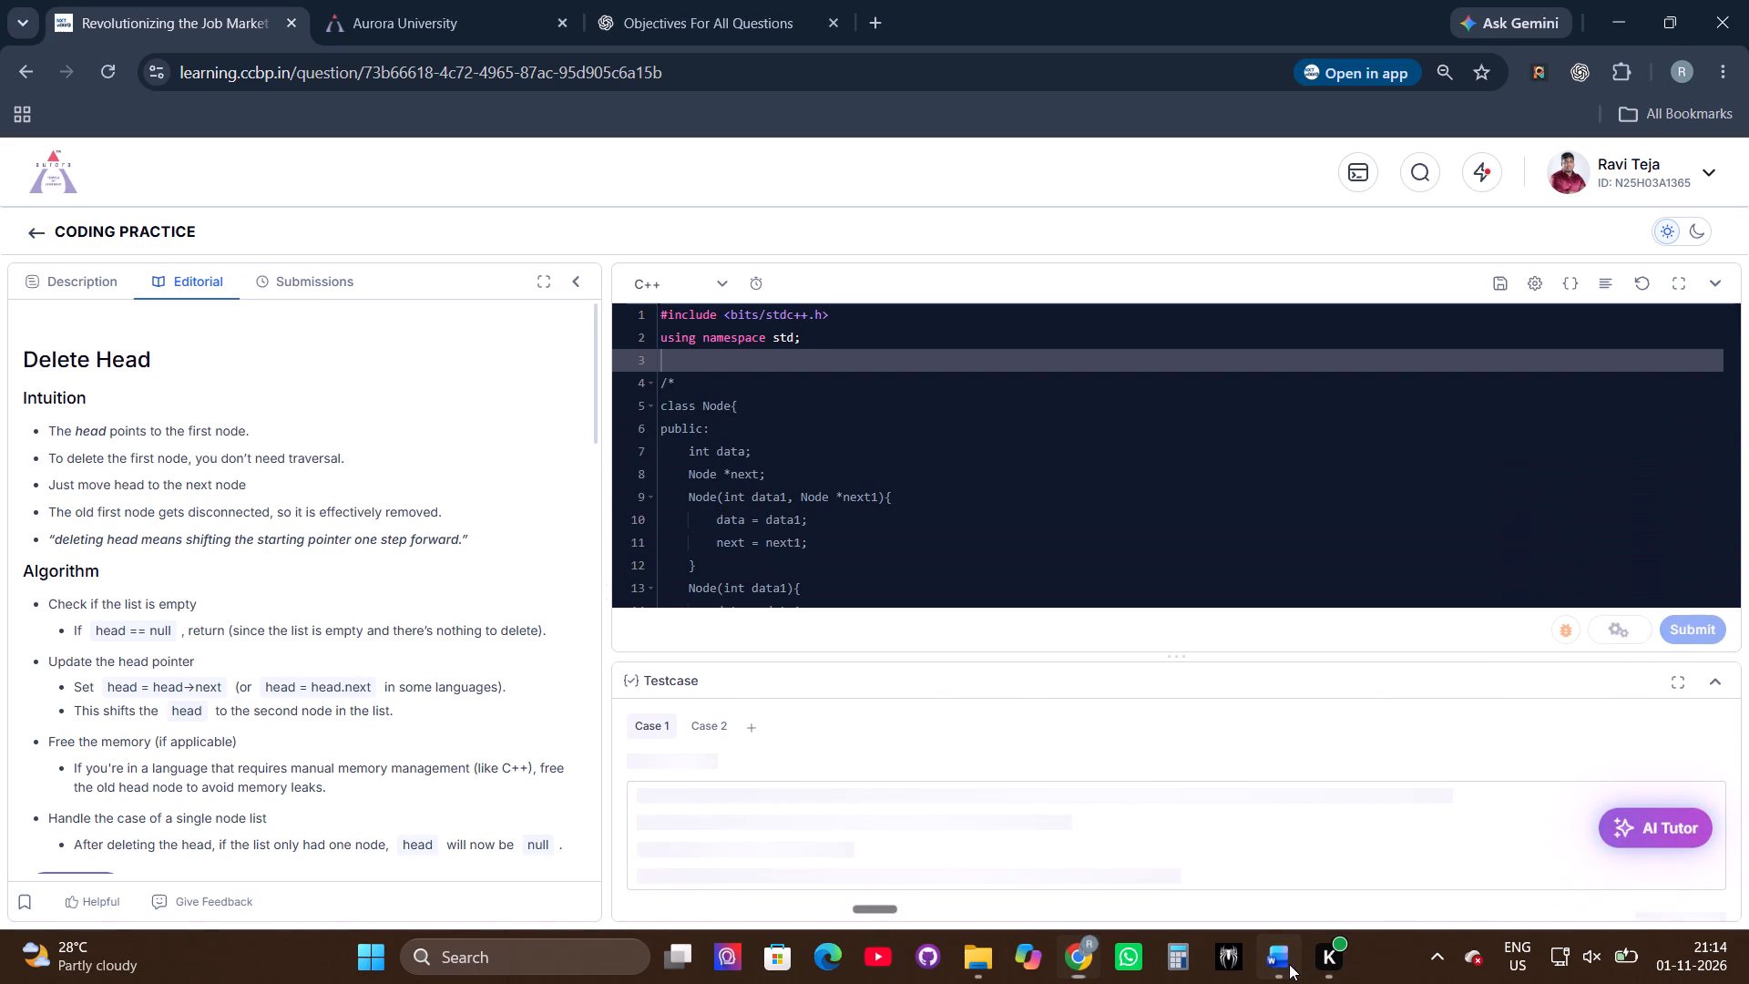
key("ctrl+v")
Add an unnumbered blank line under 2.5's "B. Screen Shot of Output vs Expected Output" heading.
scroll(802, 572, "down", 2)
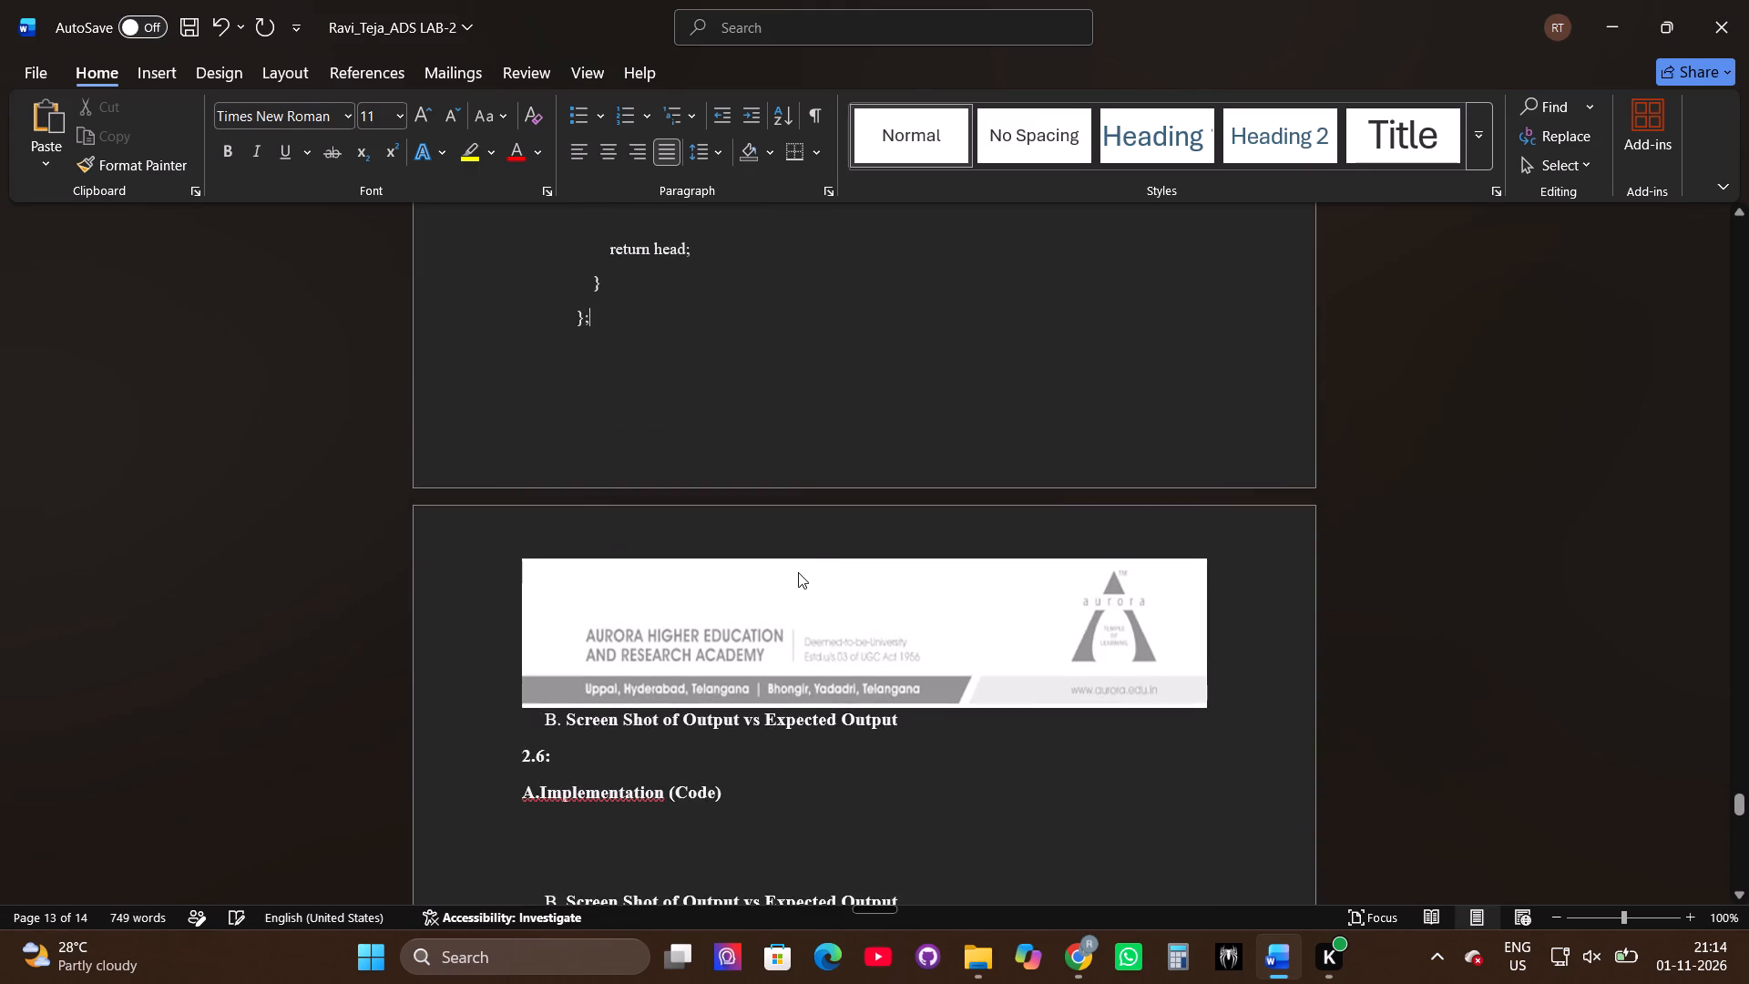
scroll(798, 572, "down", 1)
left_click(947, 434)
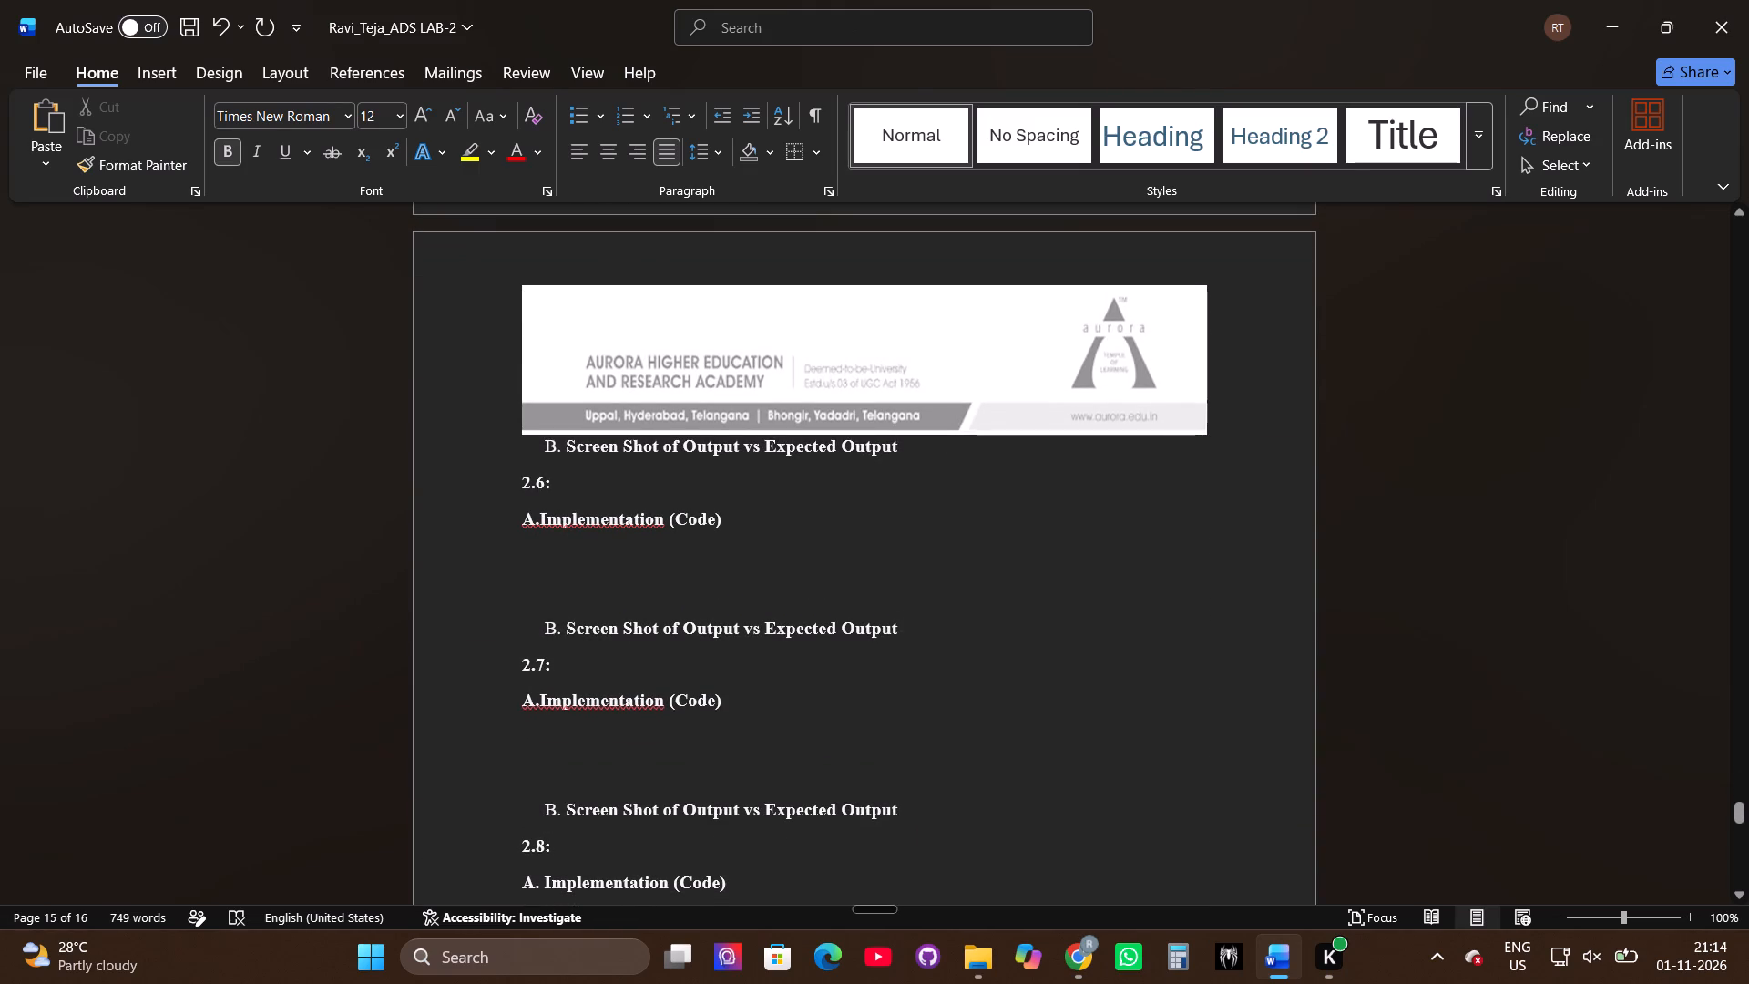
key("Return")
key("ctrl+z")
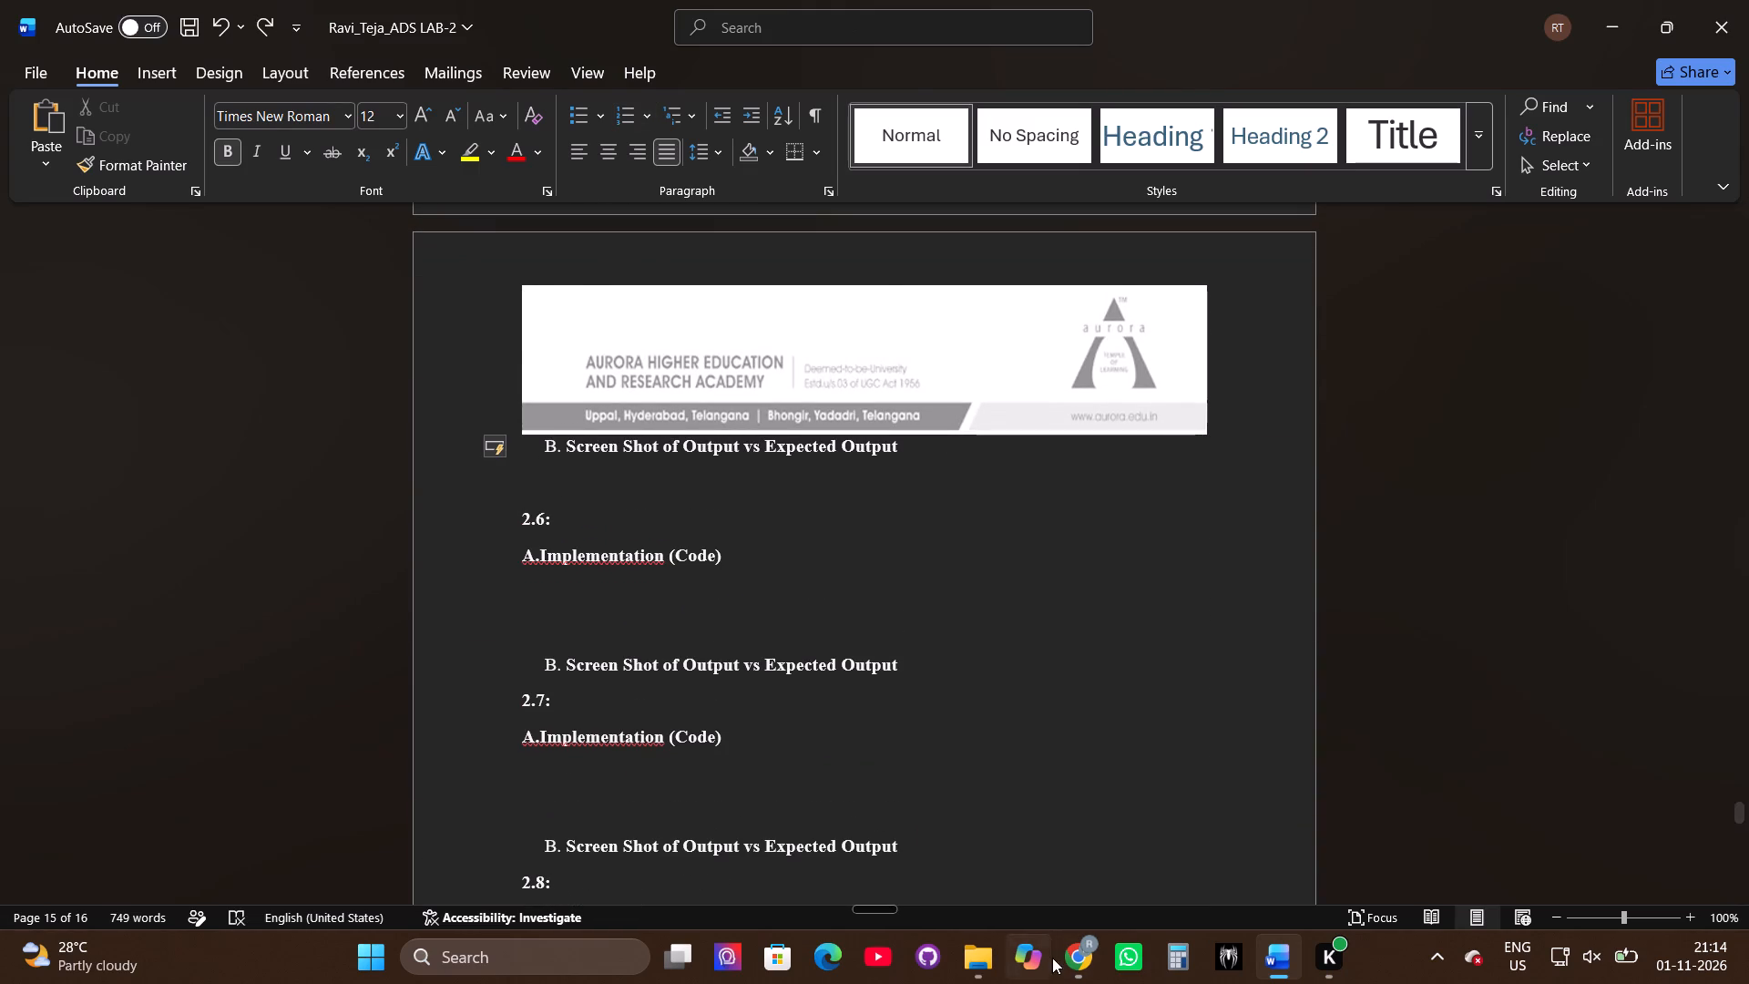
Enlarge the Delete Head test results, capture the page without the browser bar and taskbar, and paste it under 2.5's B heading in Word.
left_click(1080, 958)
left_click_drag(998, 660, 1014, 455)
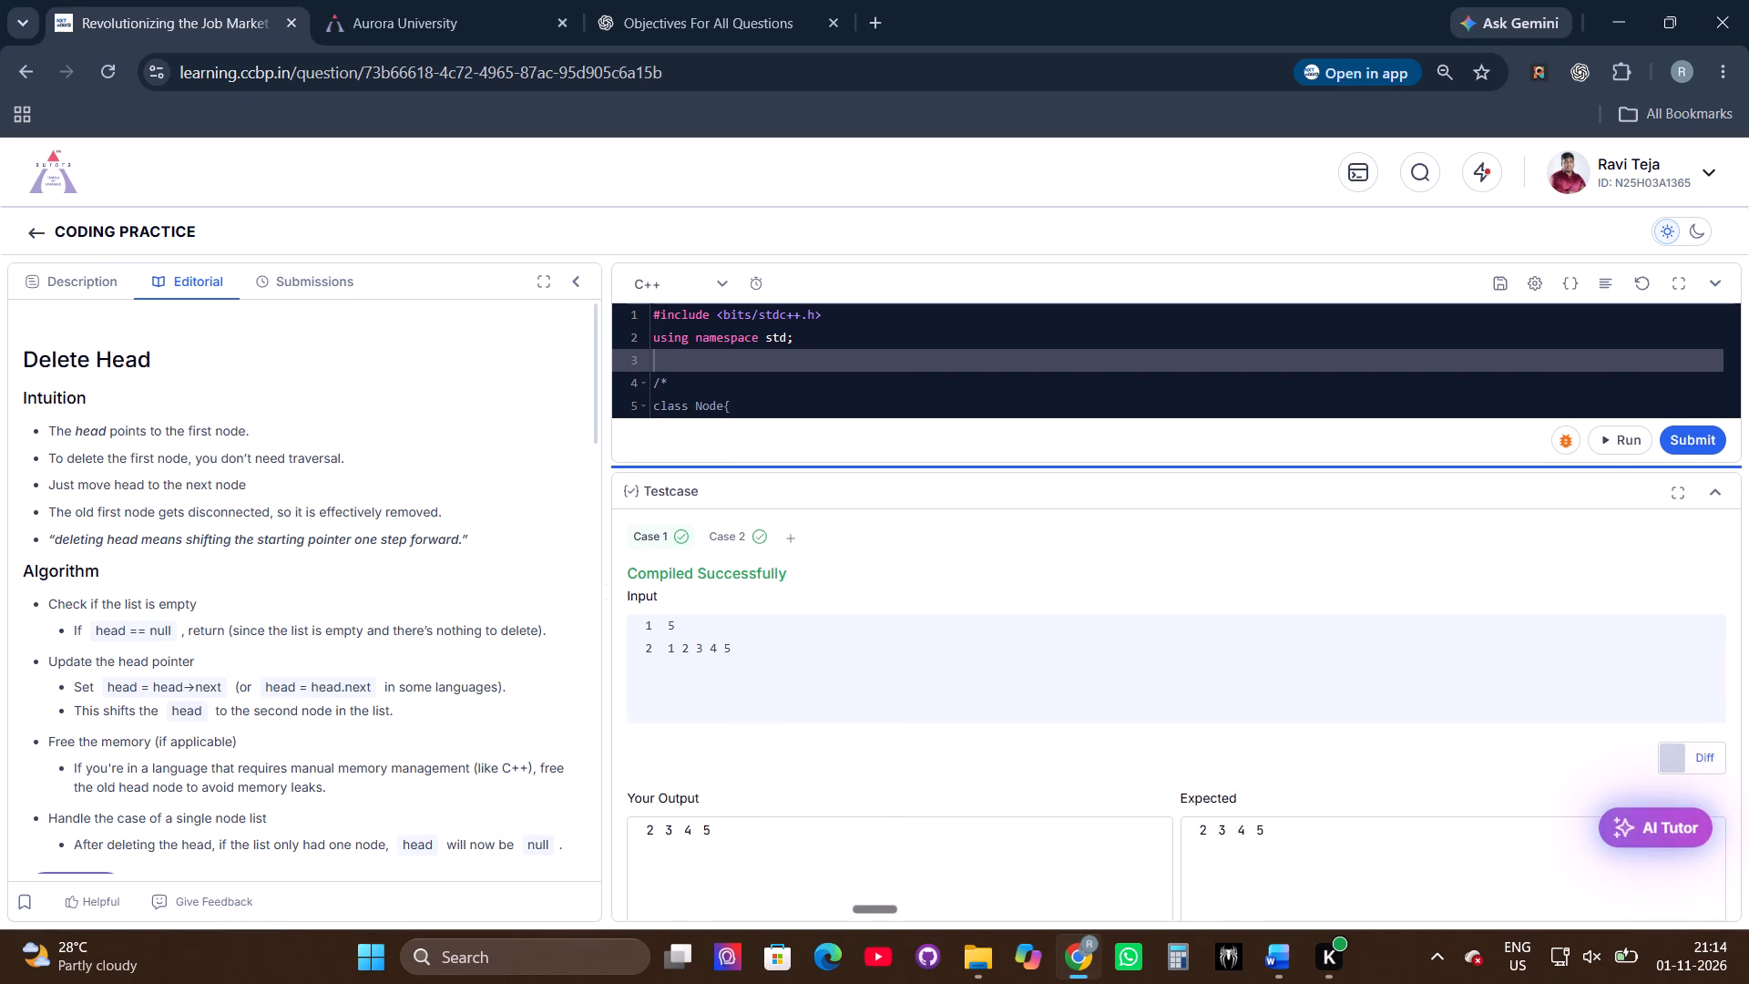
left_click_drag(1014, 455, 1029, 415)
key("Print")
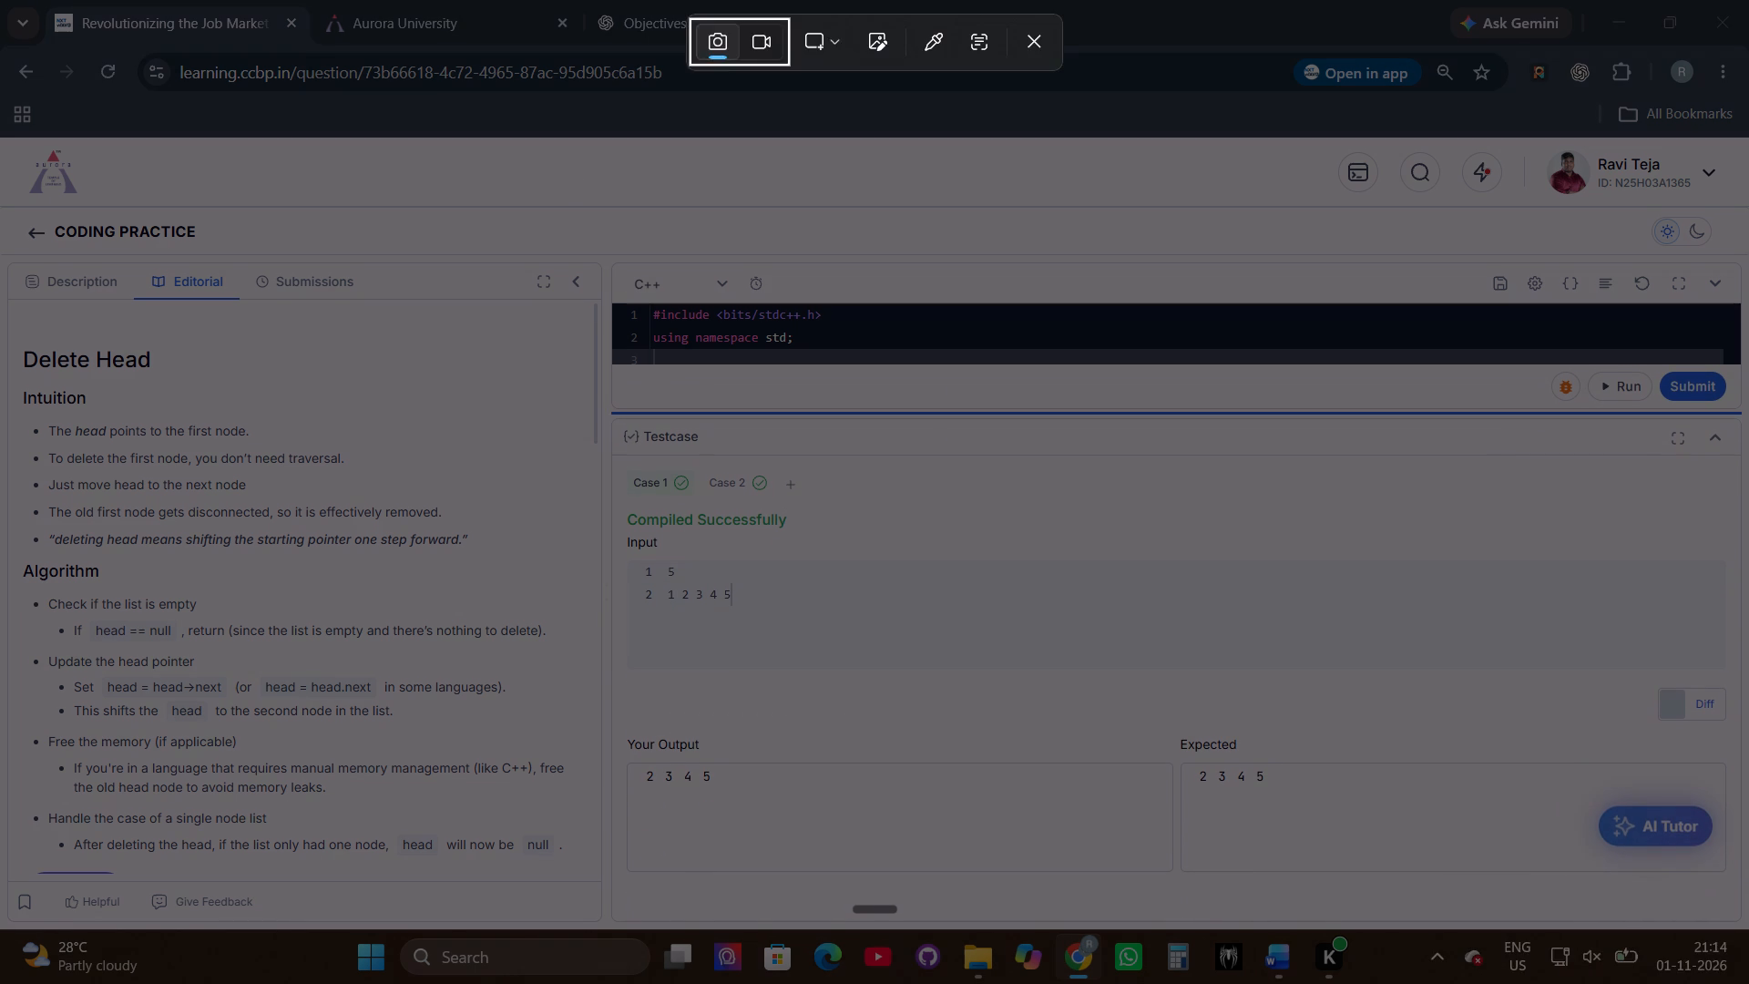
left_click_drag(0, 132, 1748, 906)
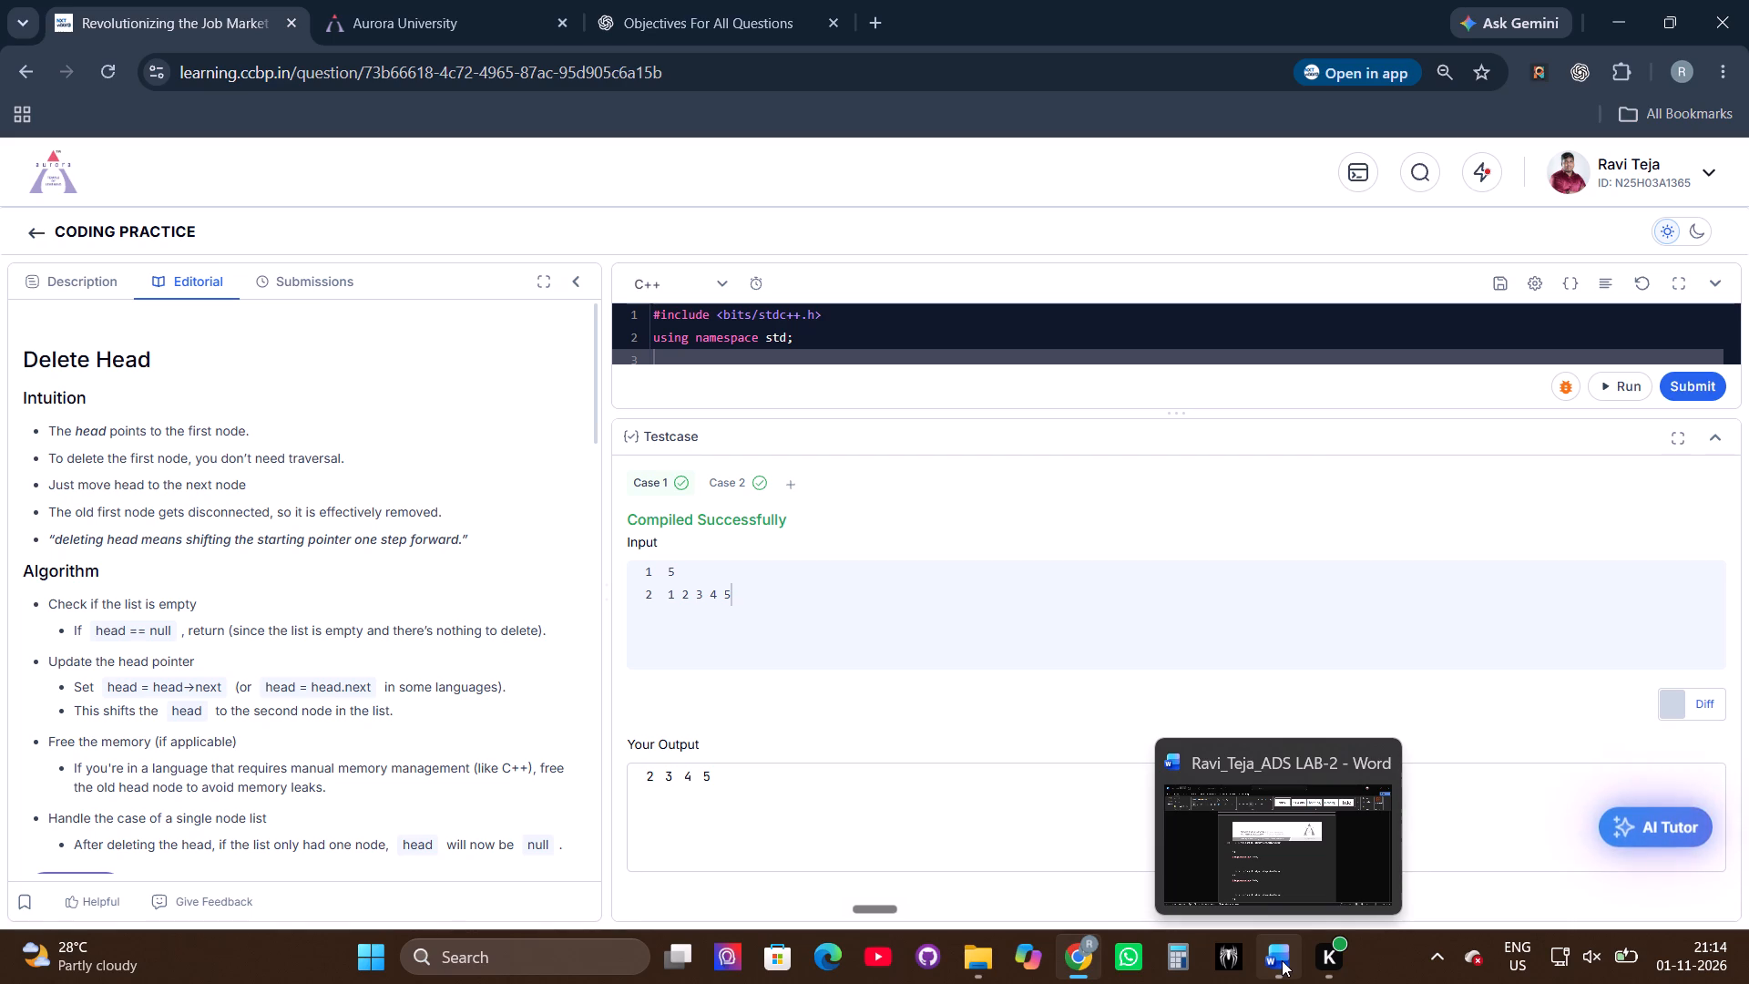
left_click(1282, 960)
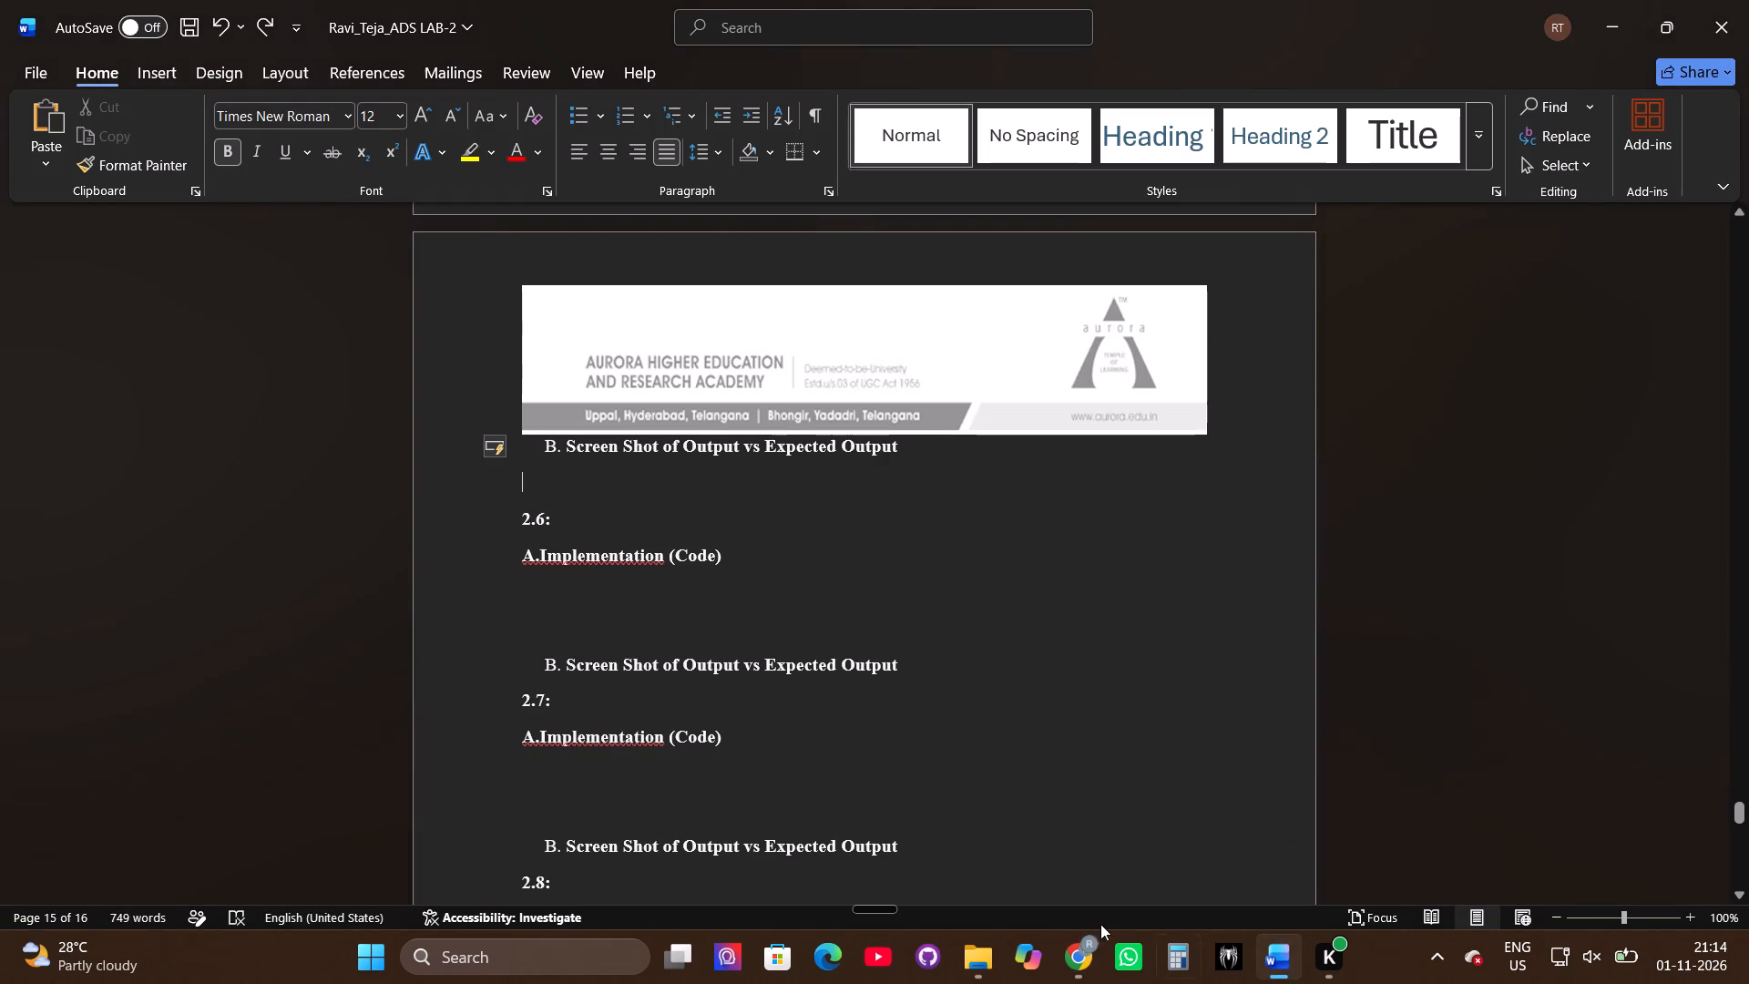
key("ctrl+v")
scroll(701, 632, "down", 1)
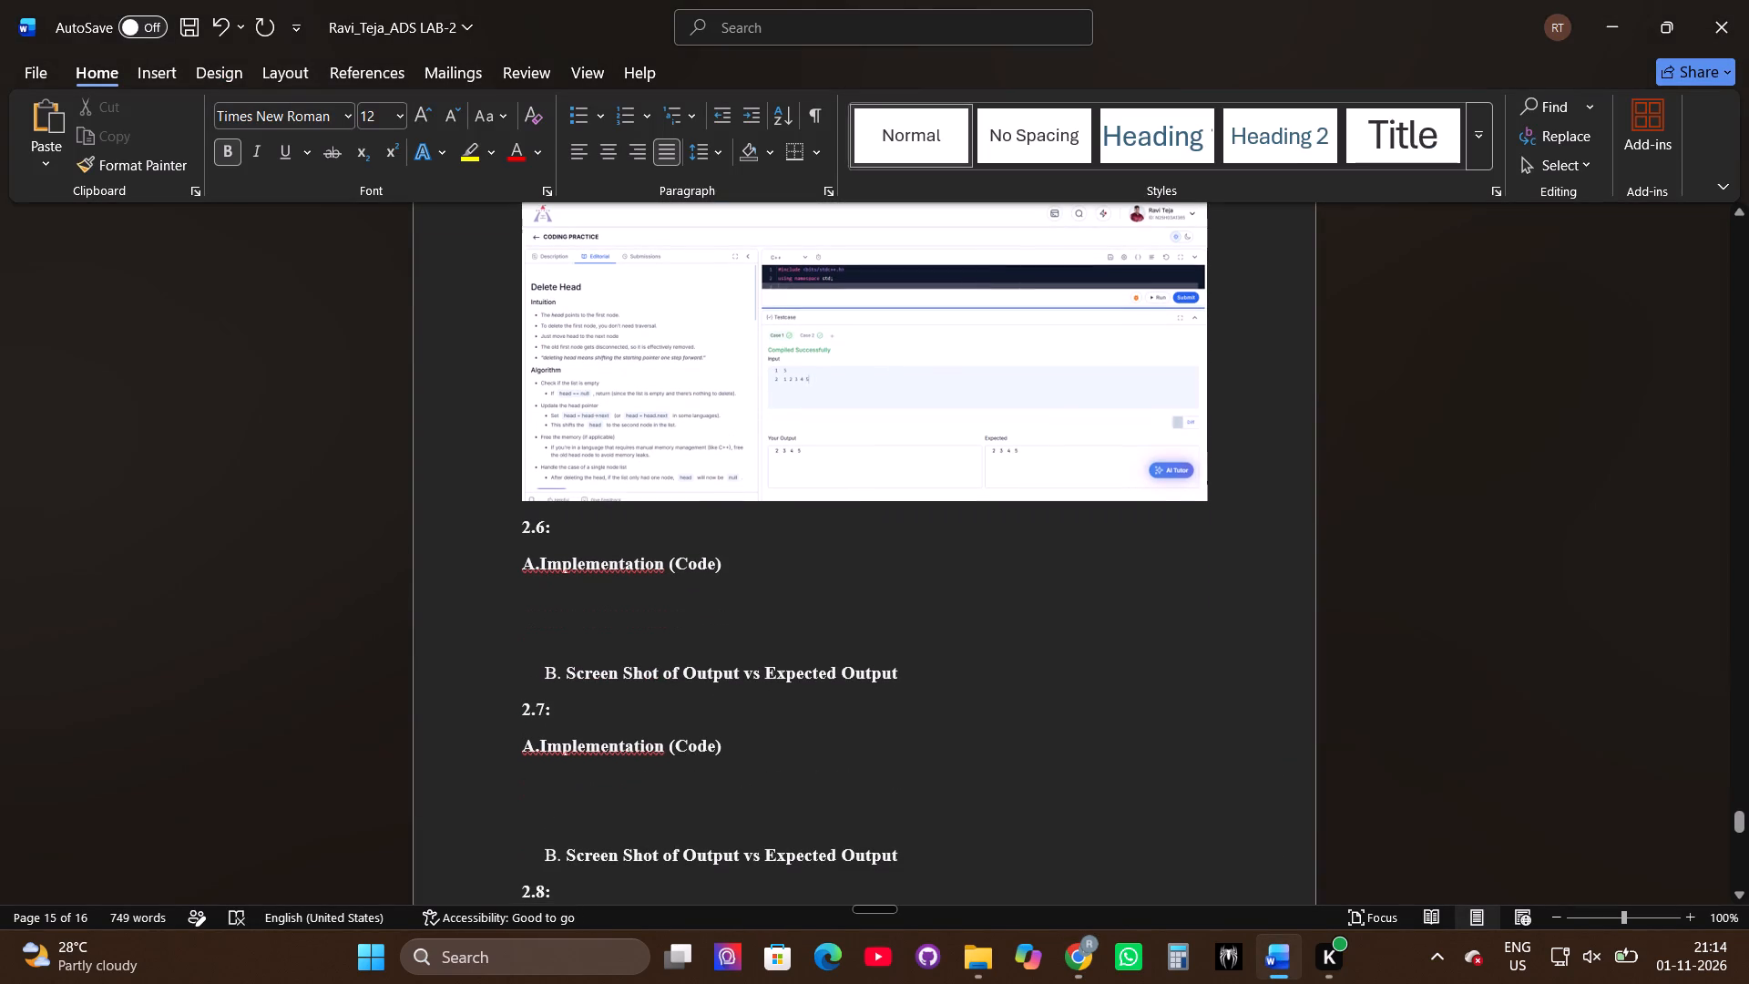
Place the cursor after the "2.6:" label, and open Filter Linked List Nodes by Array from the coding practice in Chrome.
left_click(632, 520)
left_click(1072, 957)
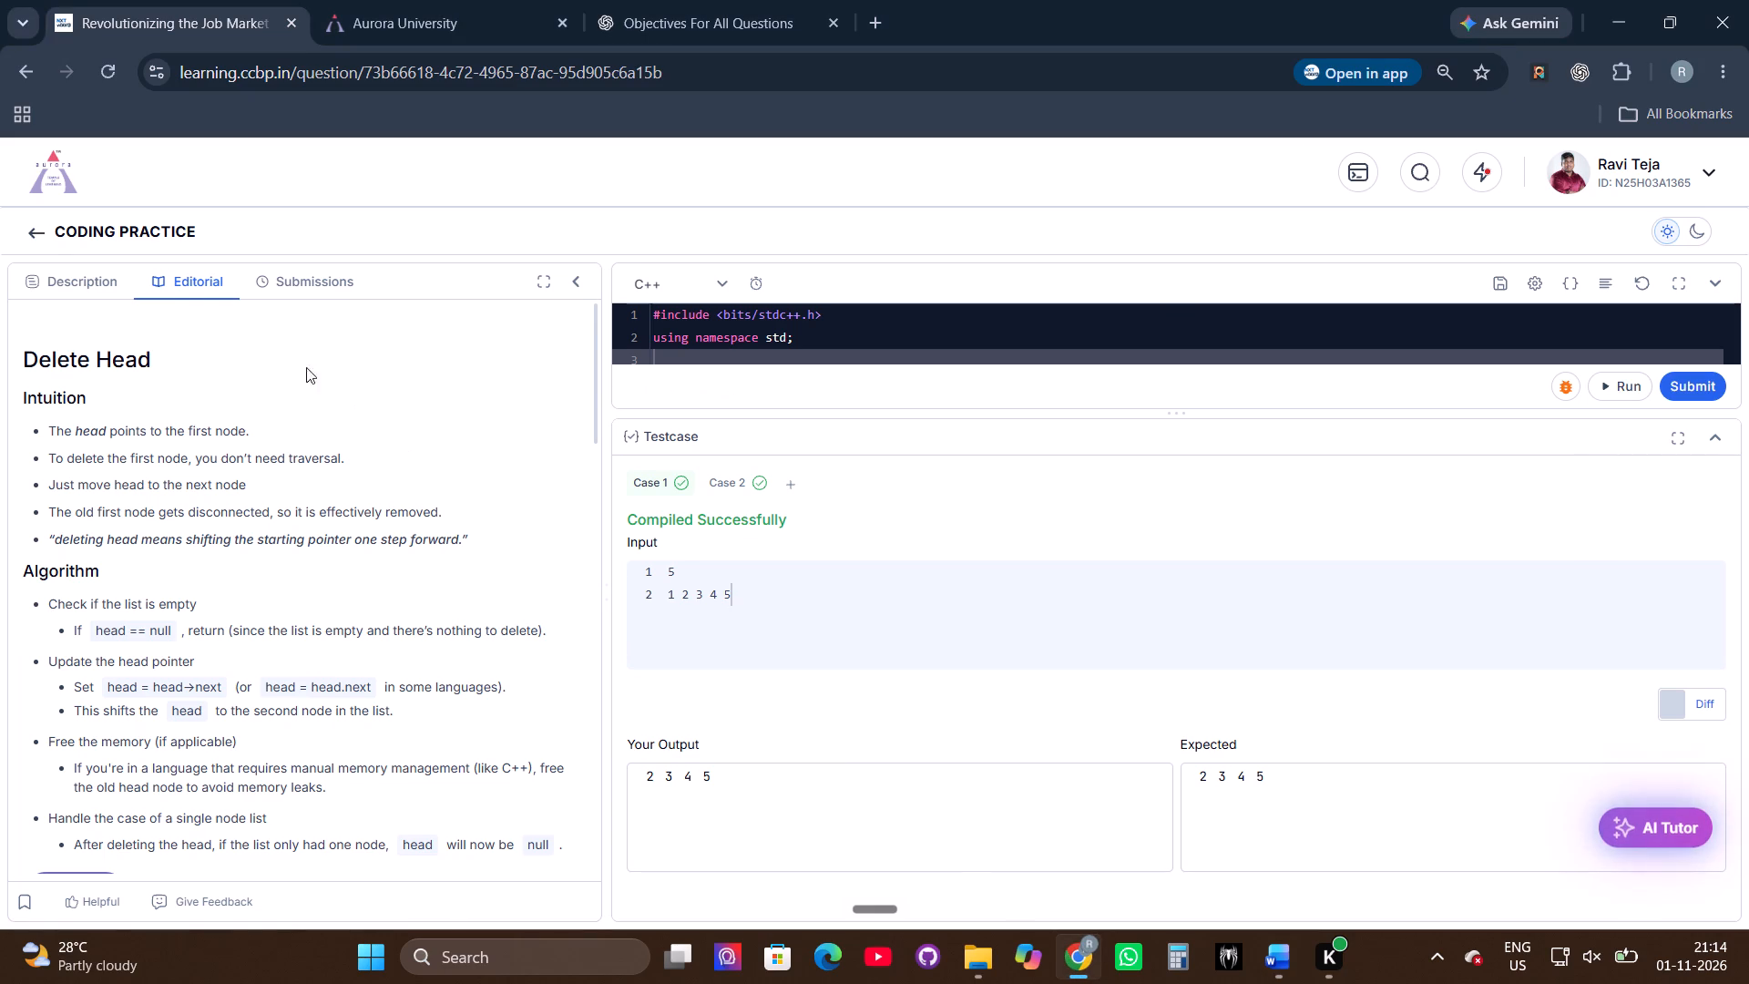
left_click(37, 235)
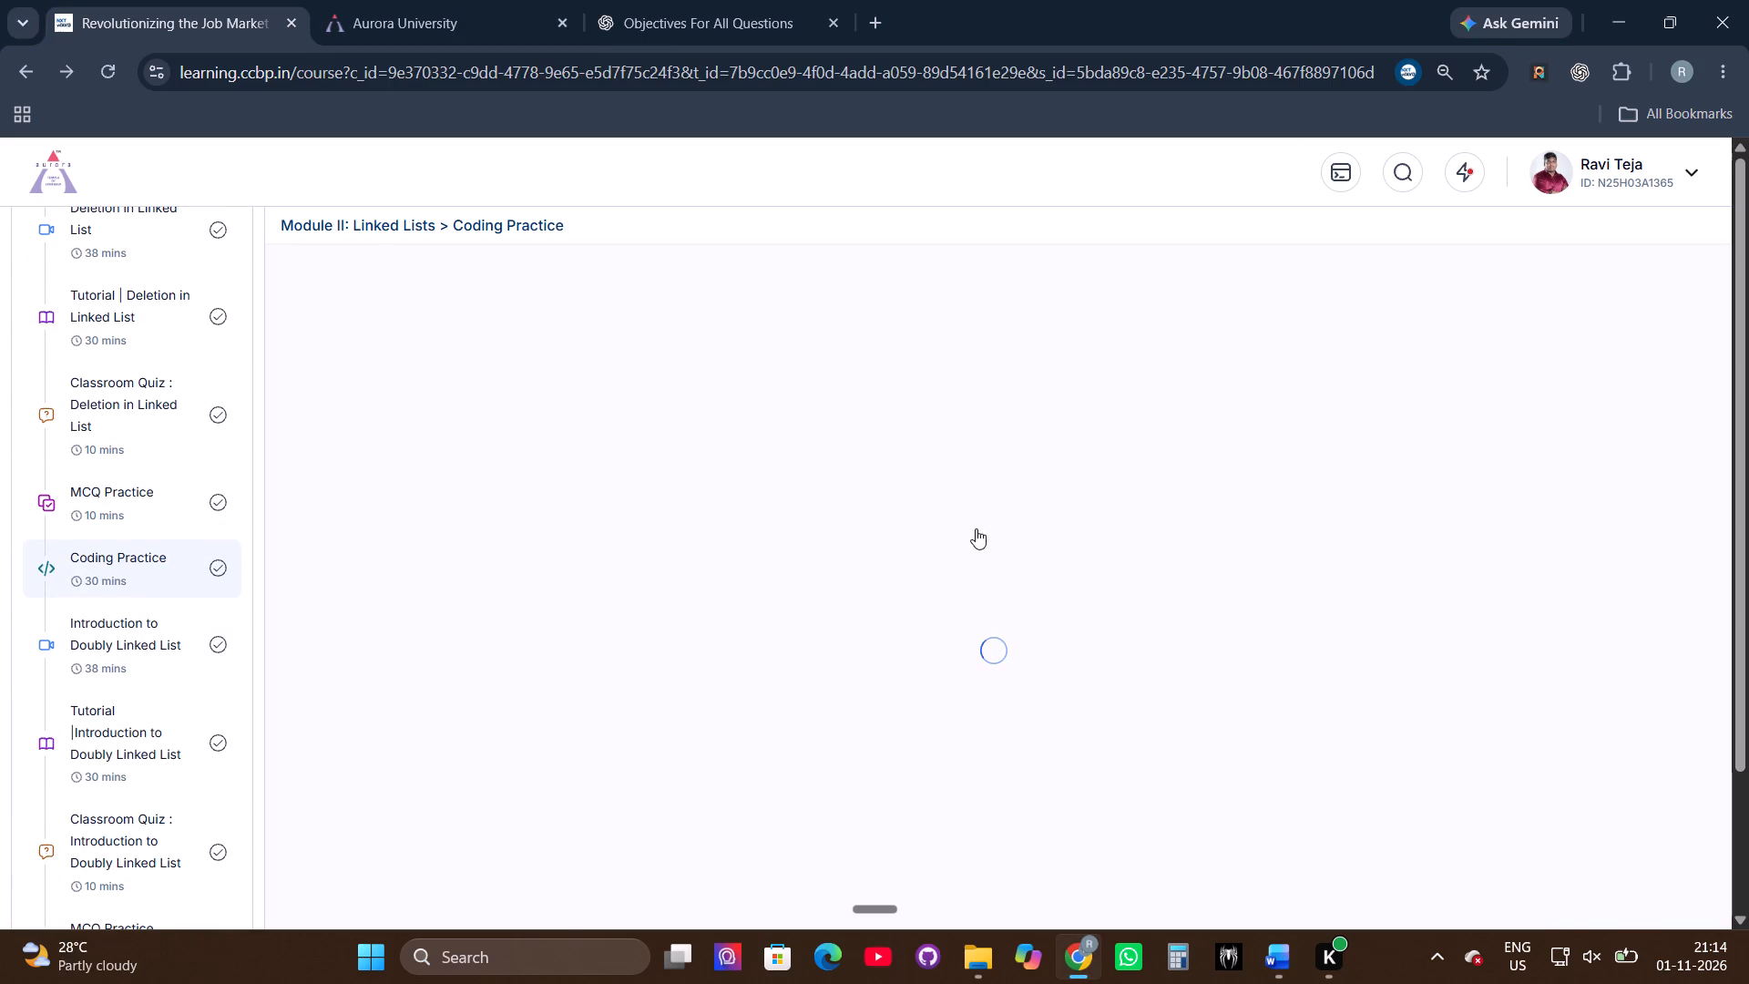
left_click(983, 712)
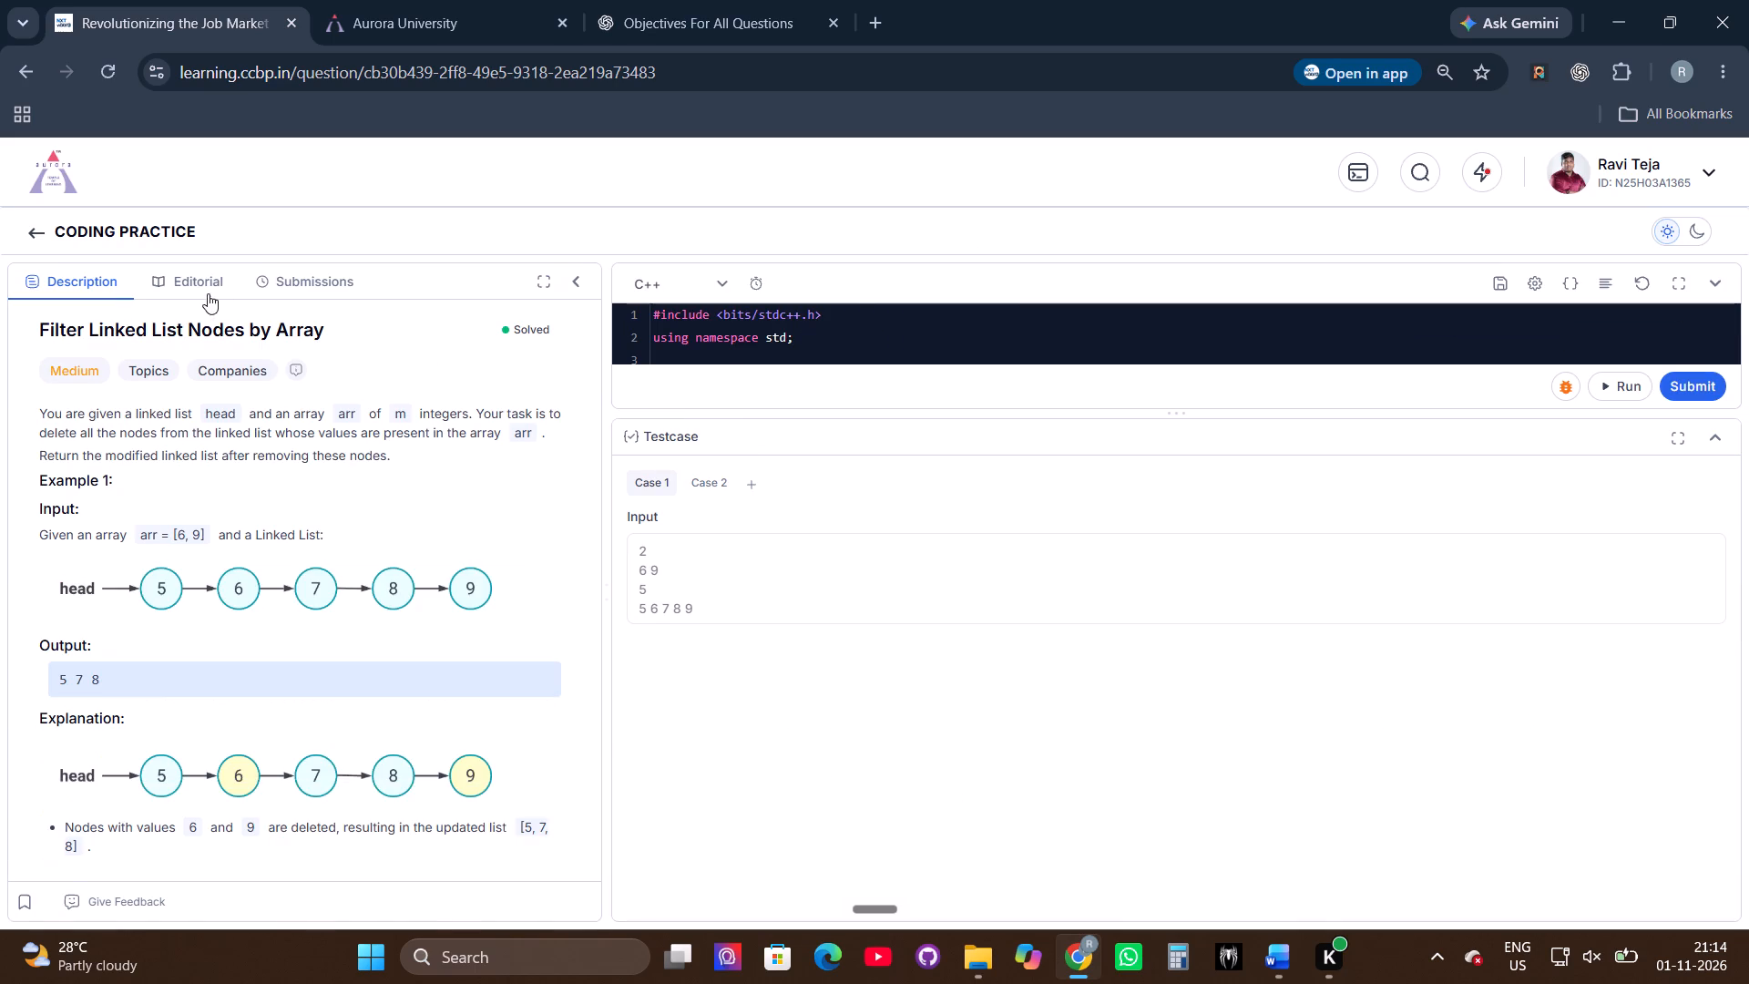
Copy the title "Filter Linked List Nodes by Array" from its editorial and paste it after "2.6:" in Word without an extra blank line.
left_click(204, 292)
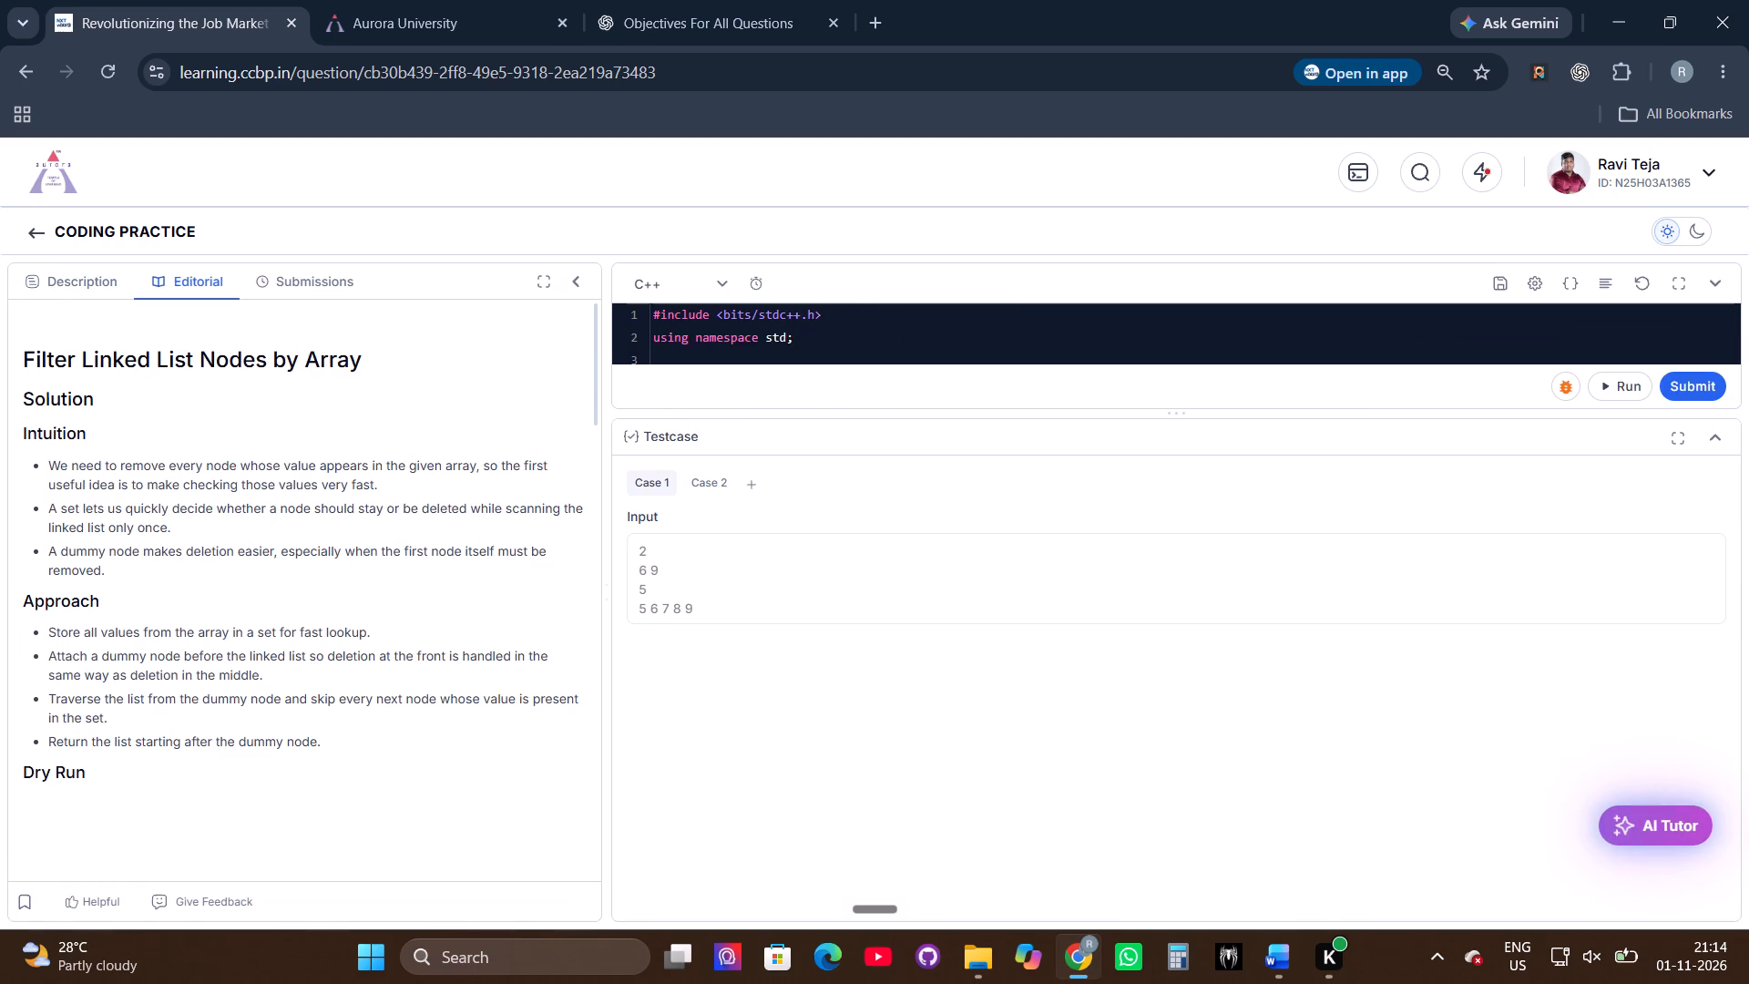
left_click_drag(363, 364, 27, 365)
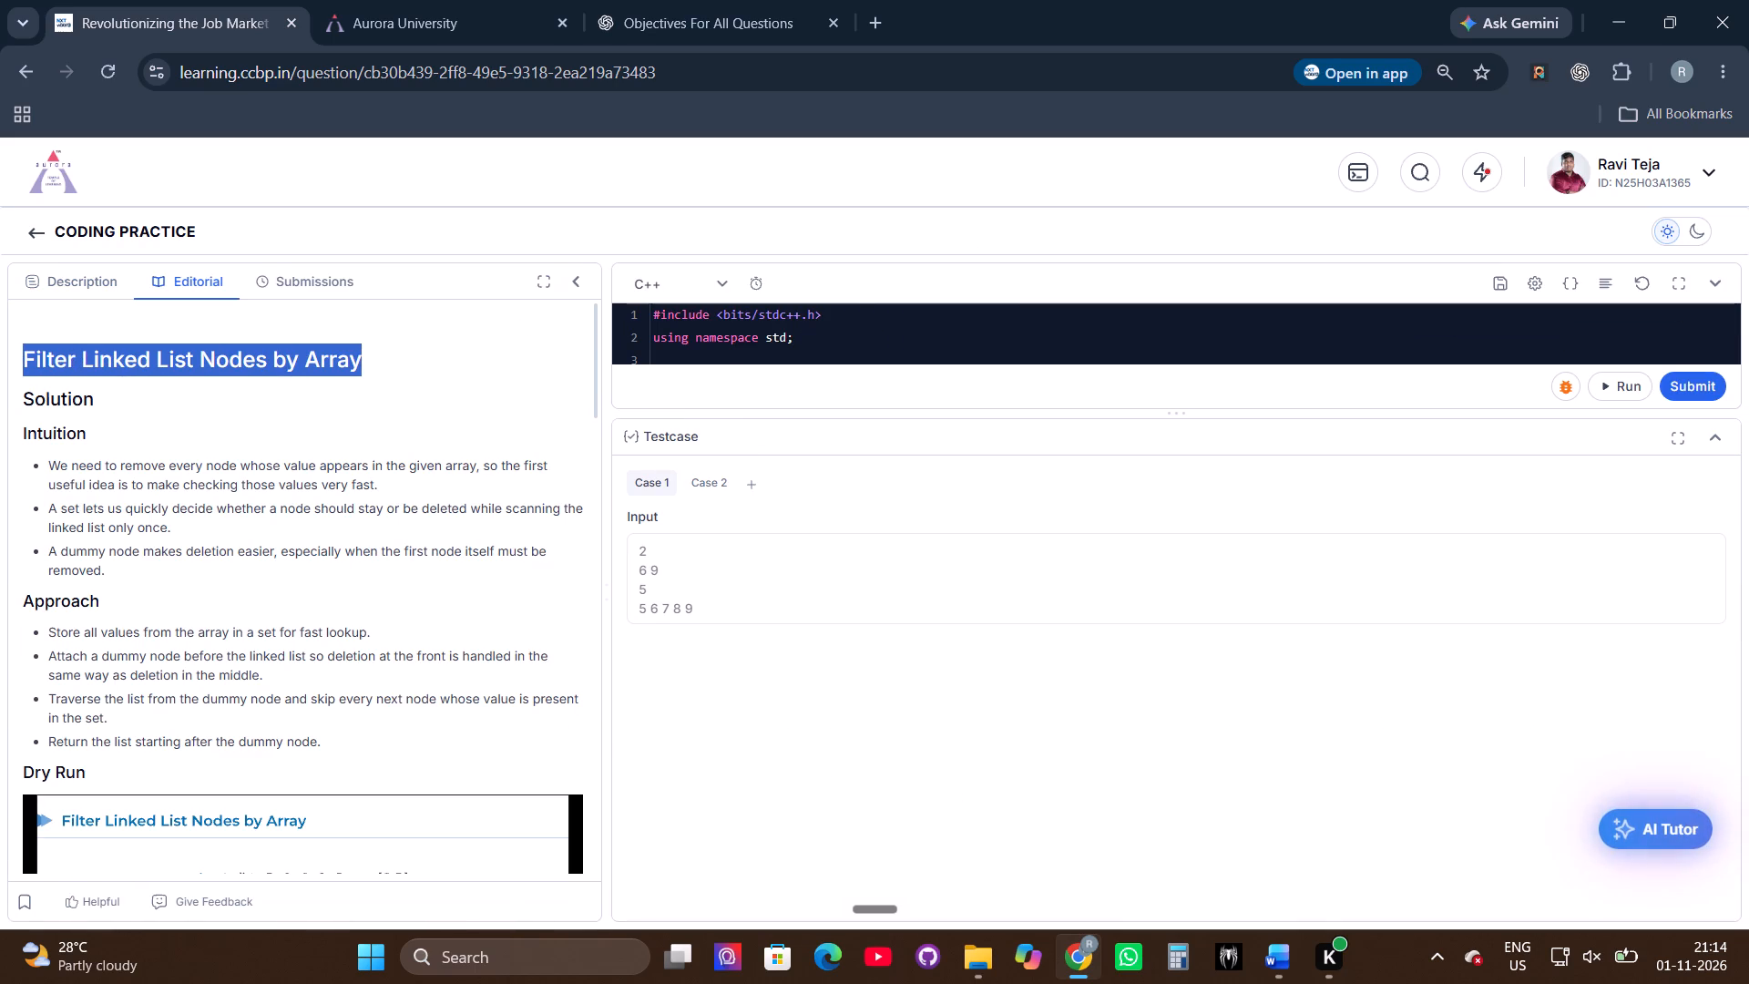
key("ctrl+c")
left_click(49, 357)
left_click(88, 284)
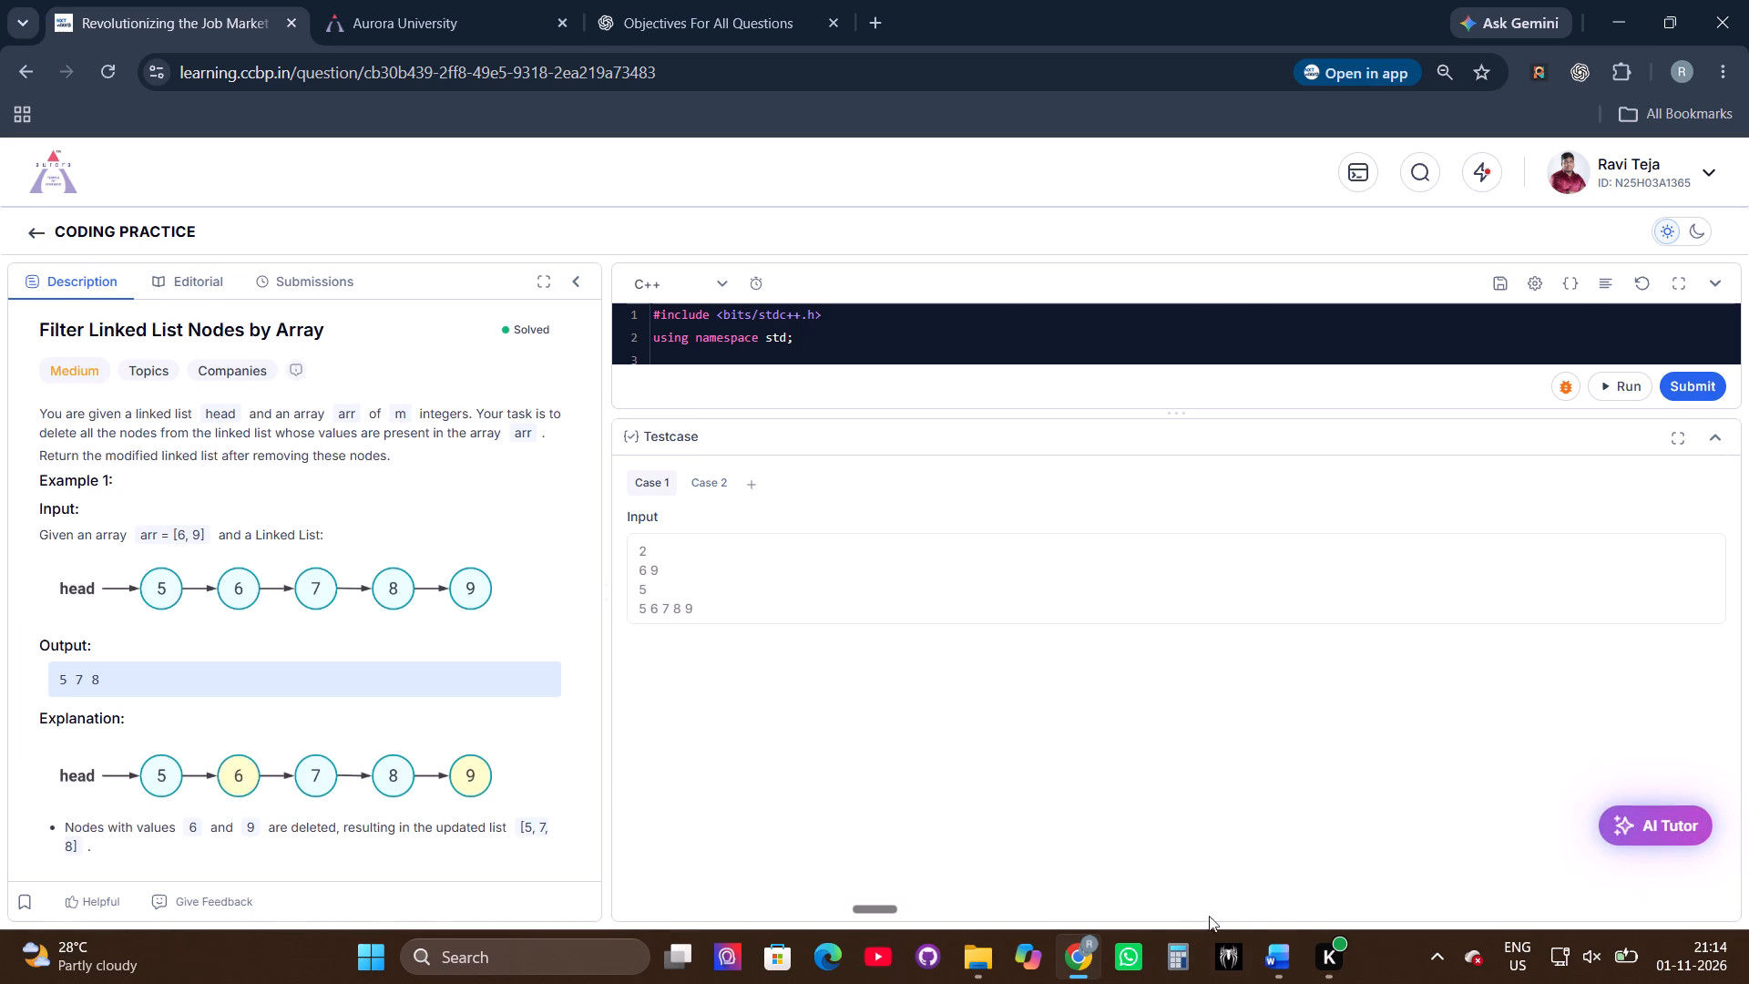
left_click(1283, 958)
key("ctrl+v")
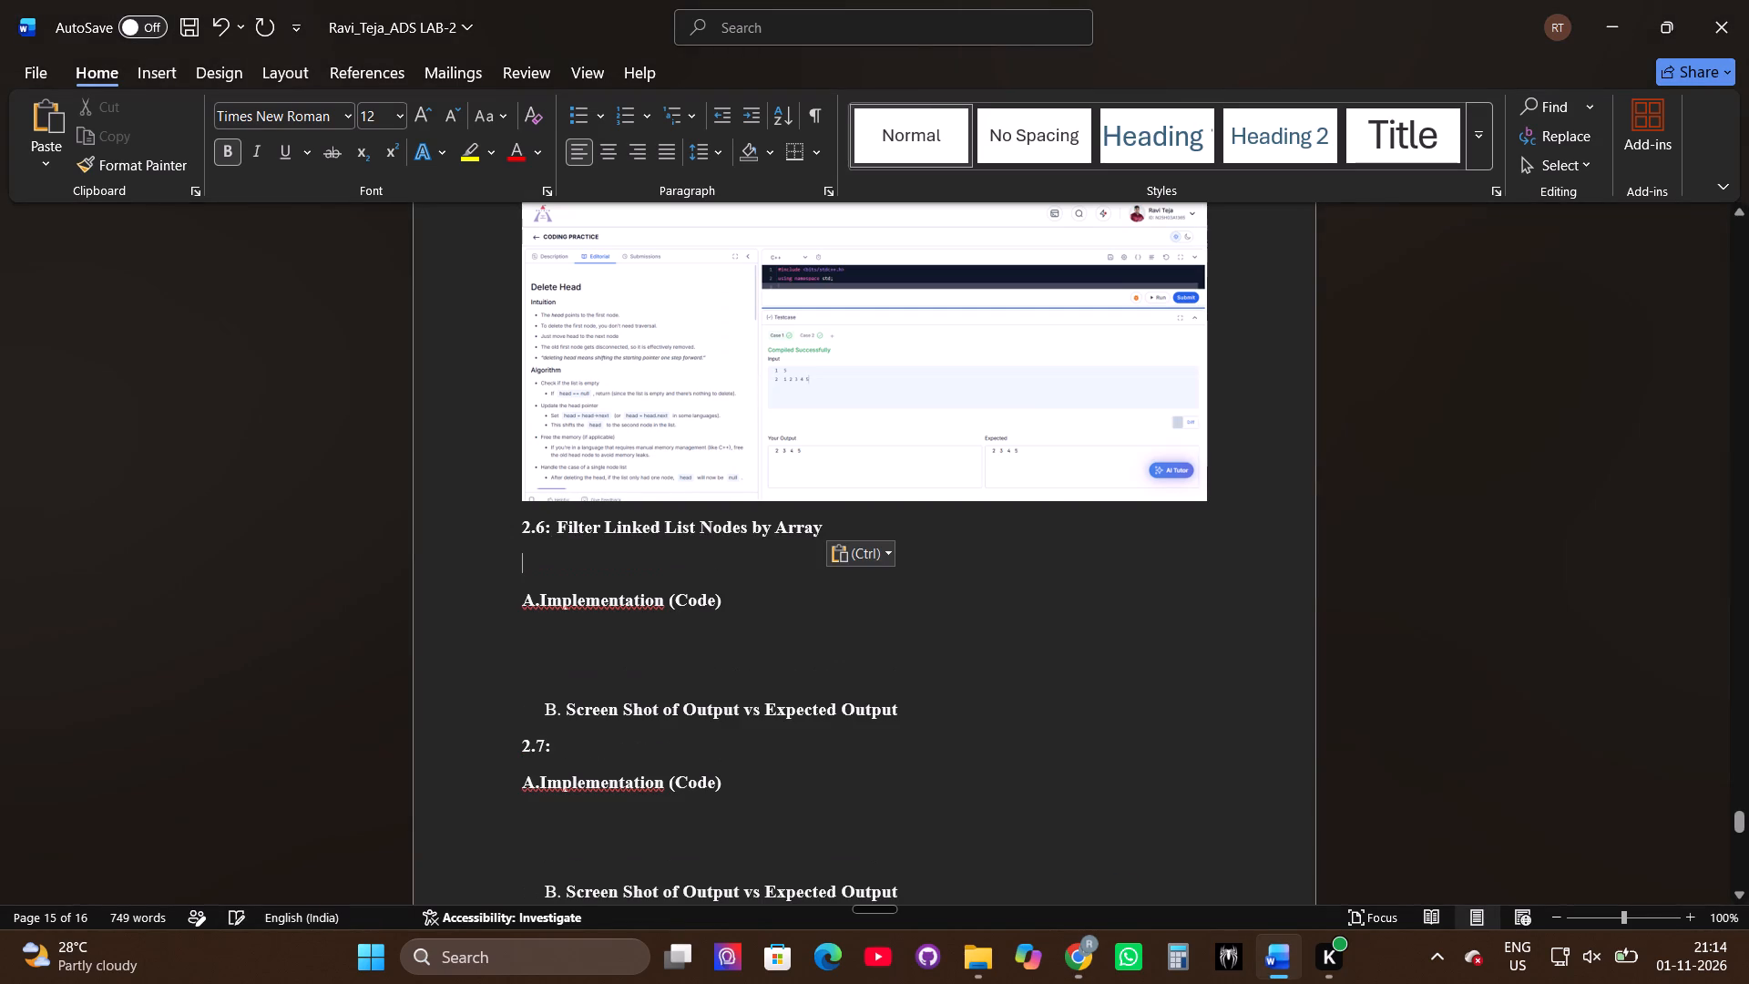
key("BackSpace")
Copy the full Filter Linked List Nodes C++ code, run it in Chrome, and paste it under 2.6's "A.Implementation (Code)" heading in non-bold size 11 text.
left_click(620, 609)
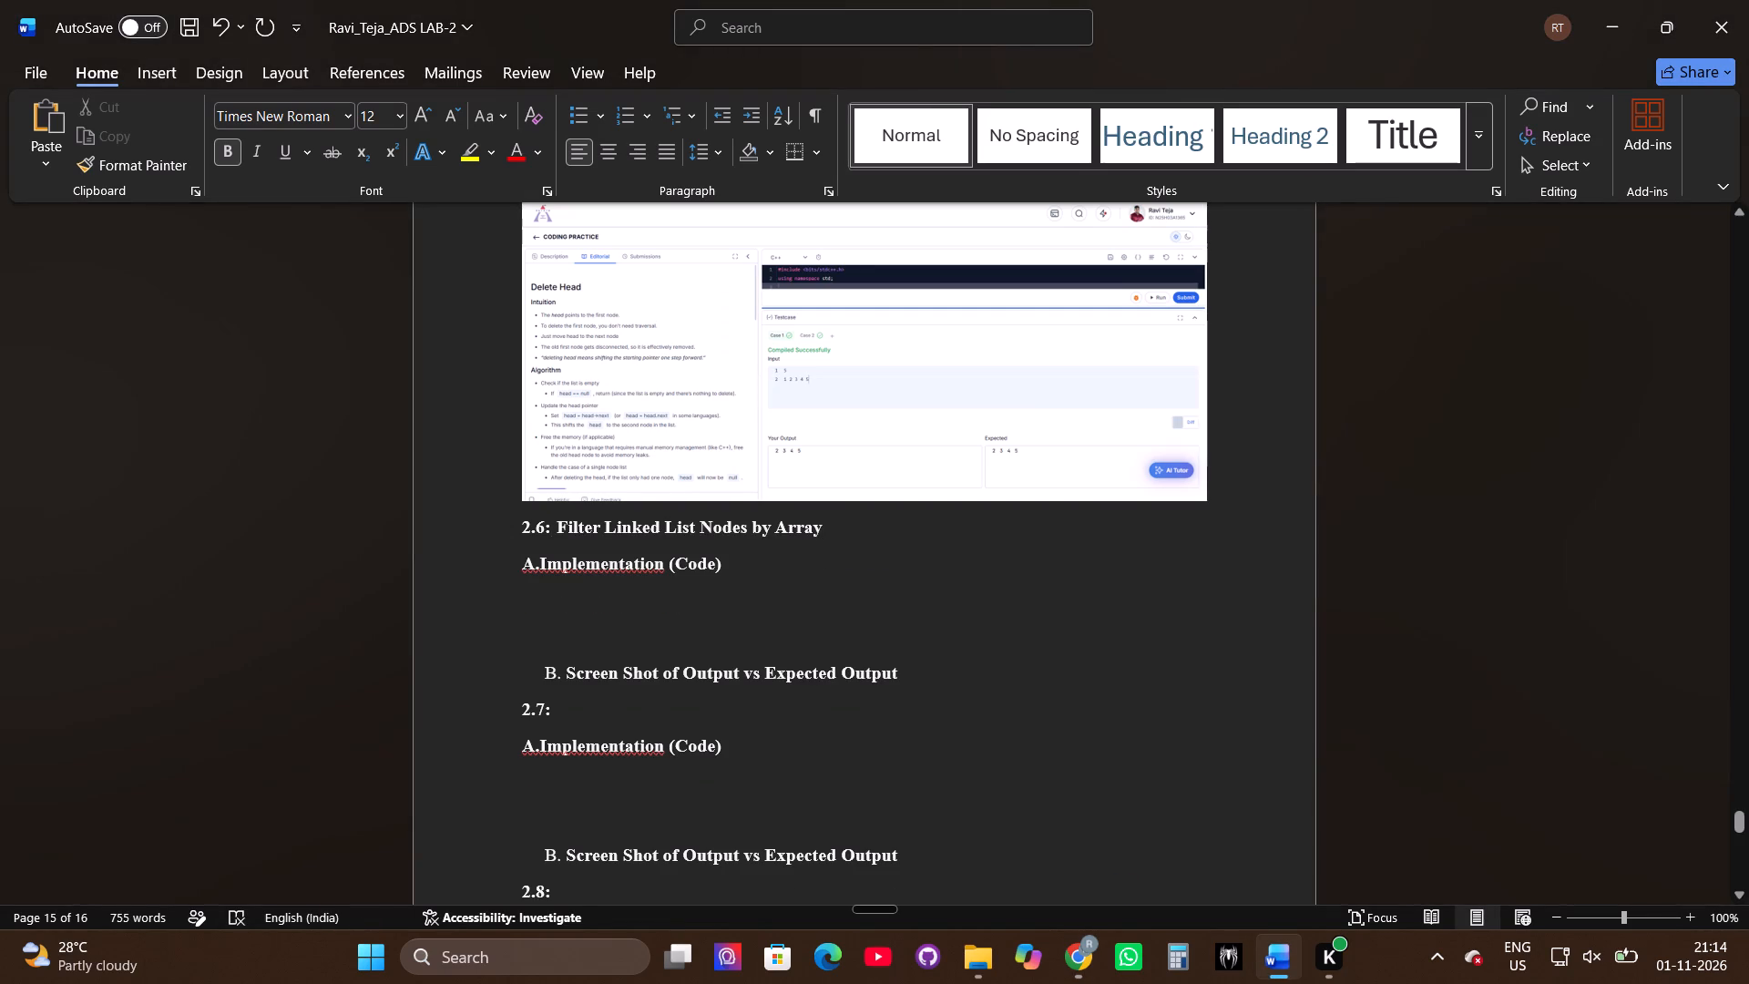
left_click(238, 155)
left_click(374, 120)
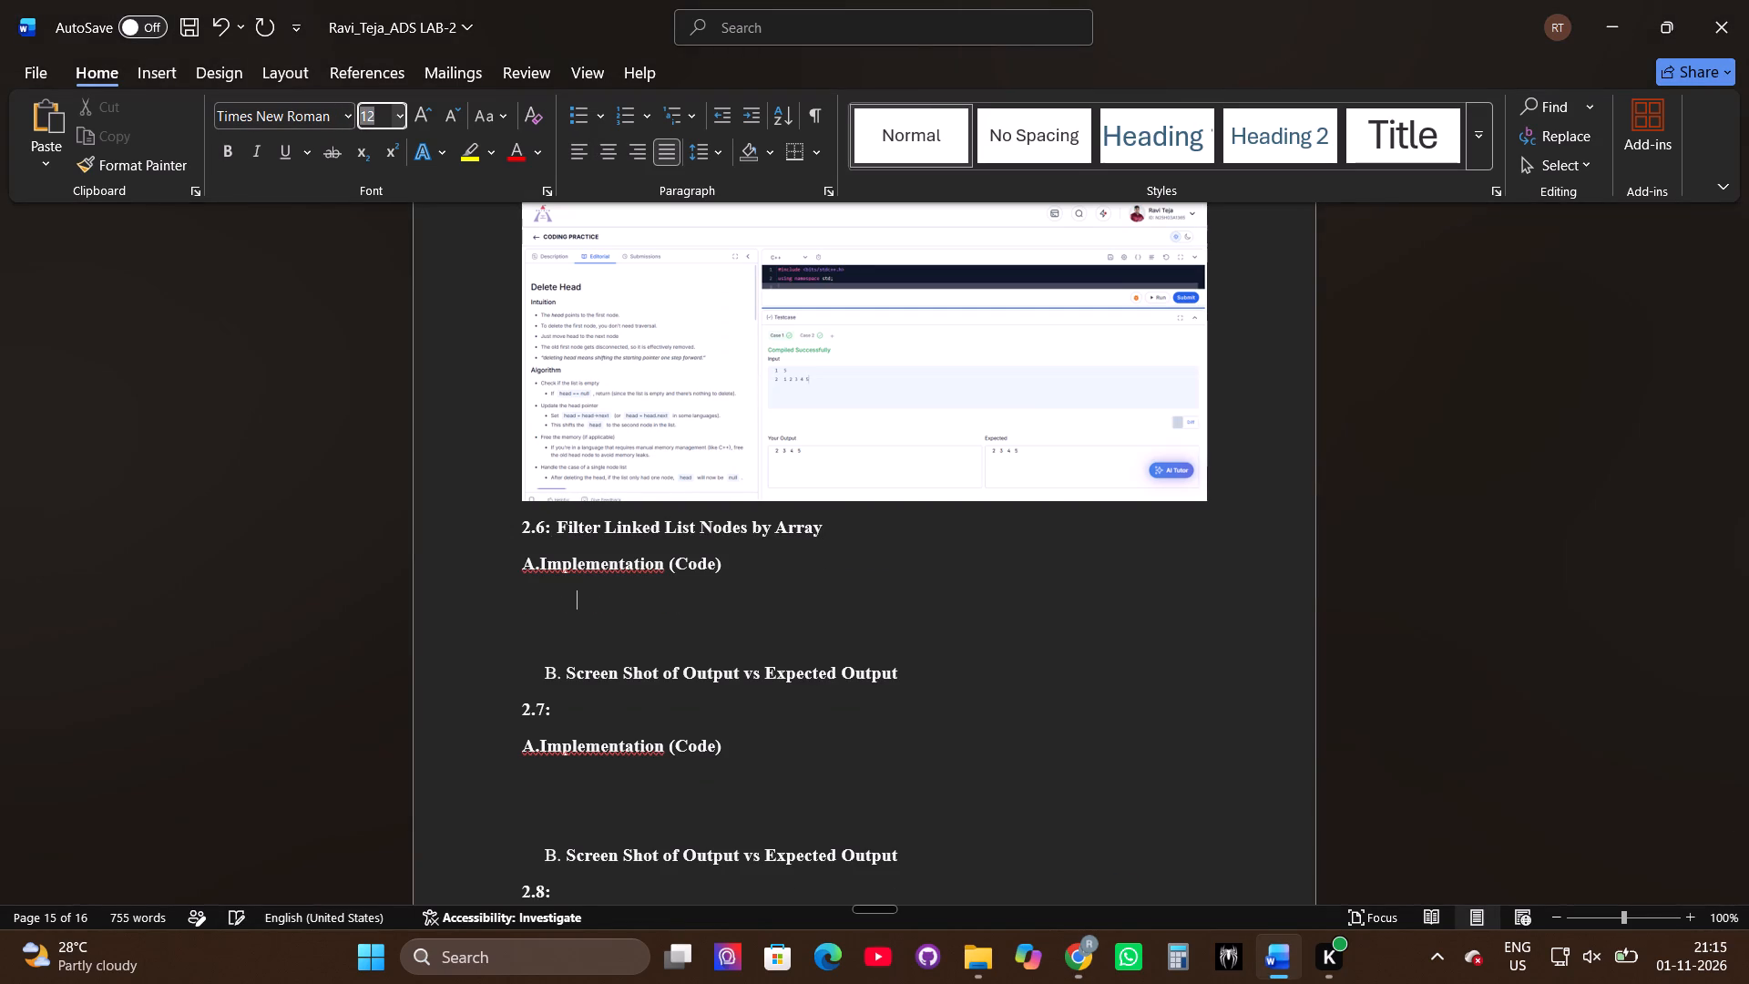
type("11")
key("Return")
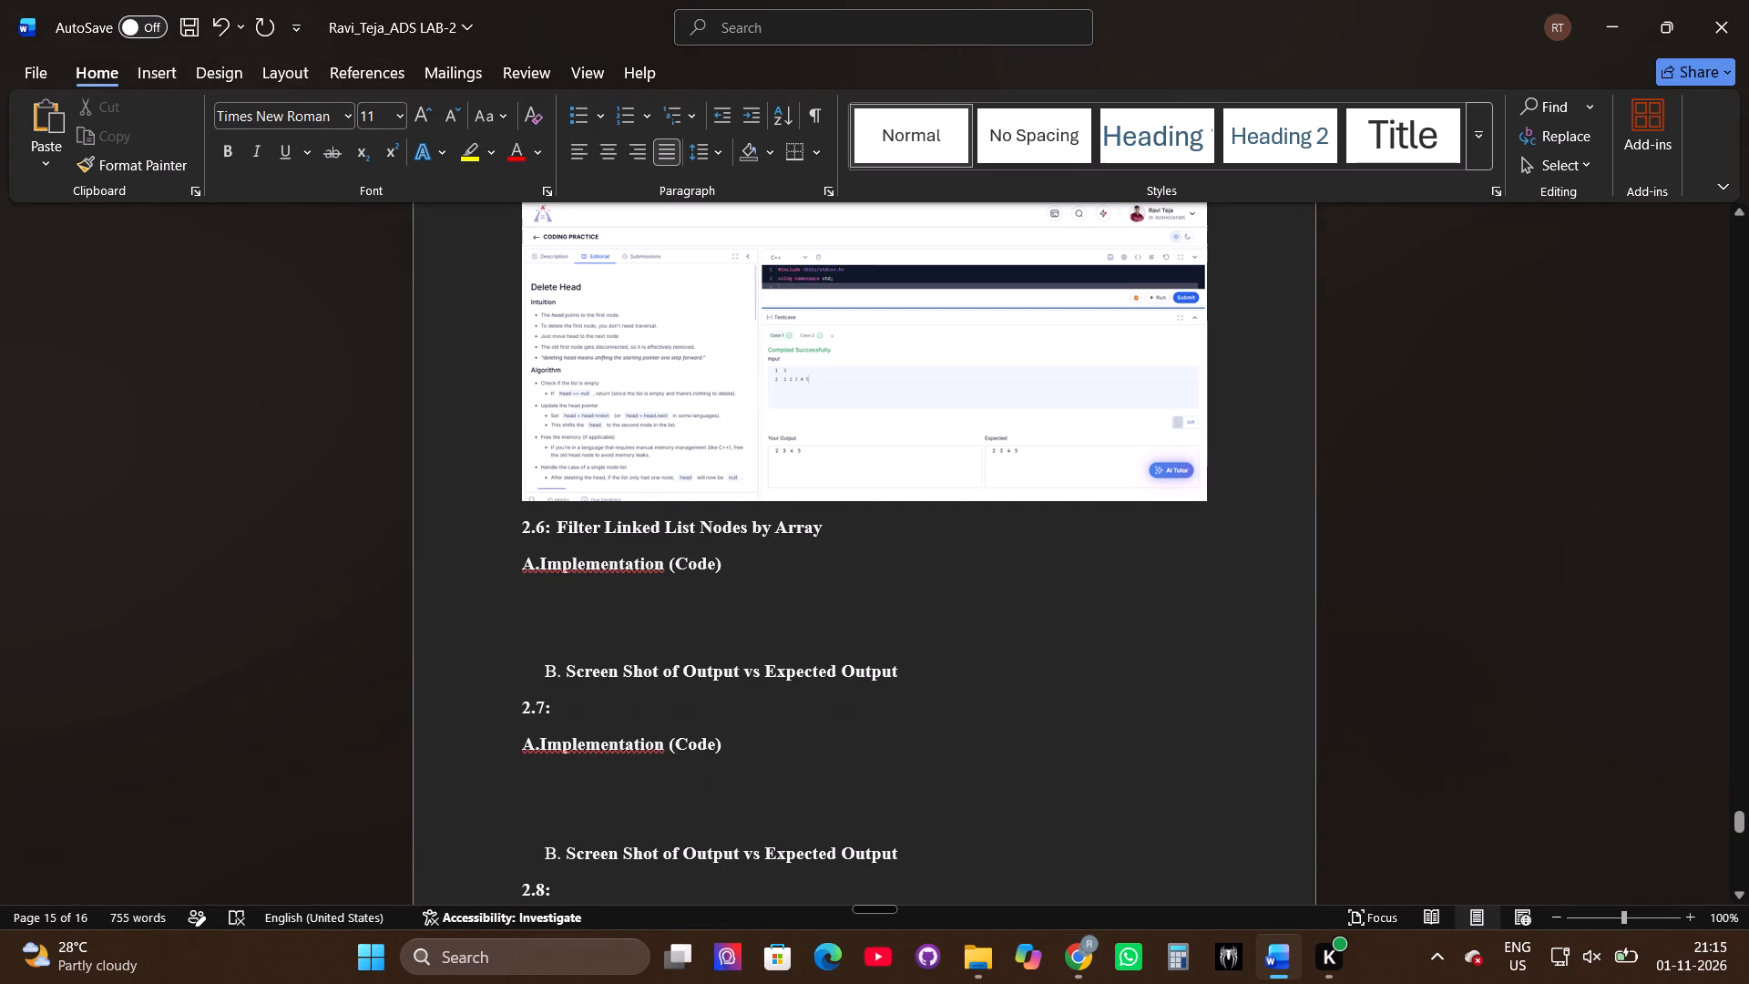
left_click(1059, 945)
left_click(792, 327)
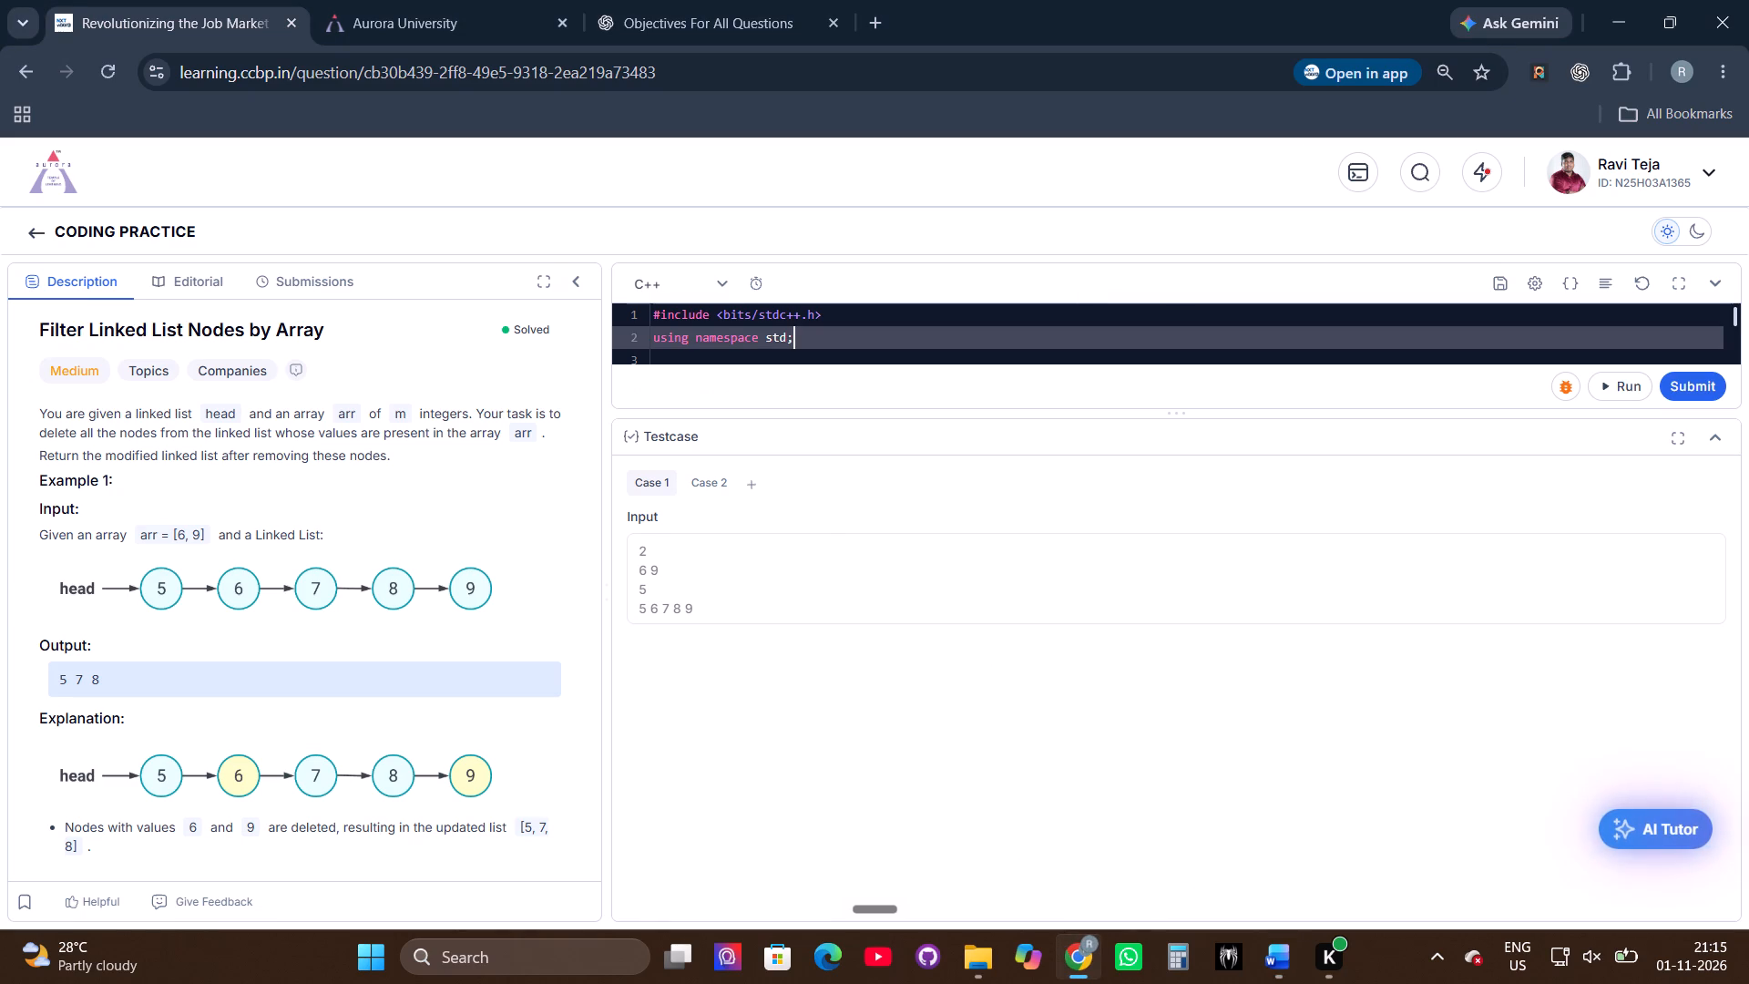
key("ctrl+a")
key("ctrl+c")
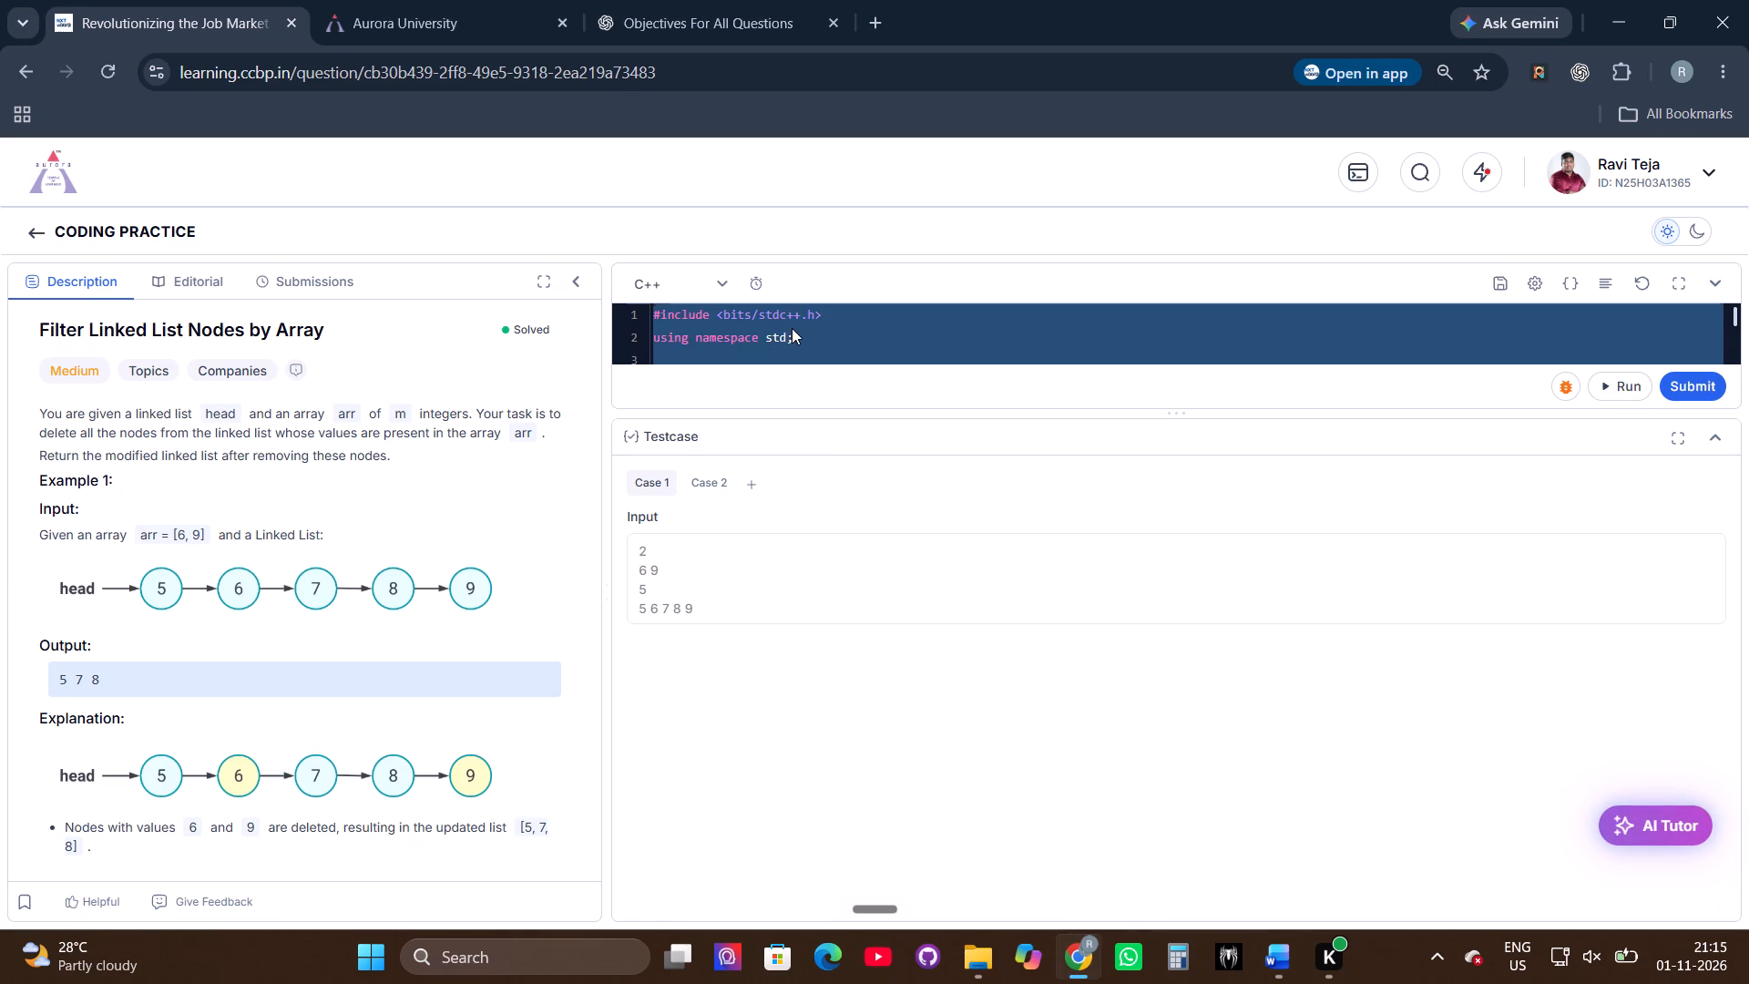
left_click(792, 328)
left_click(1626, 390)
left_click(1291, 958)
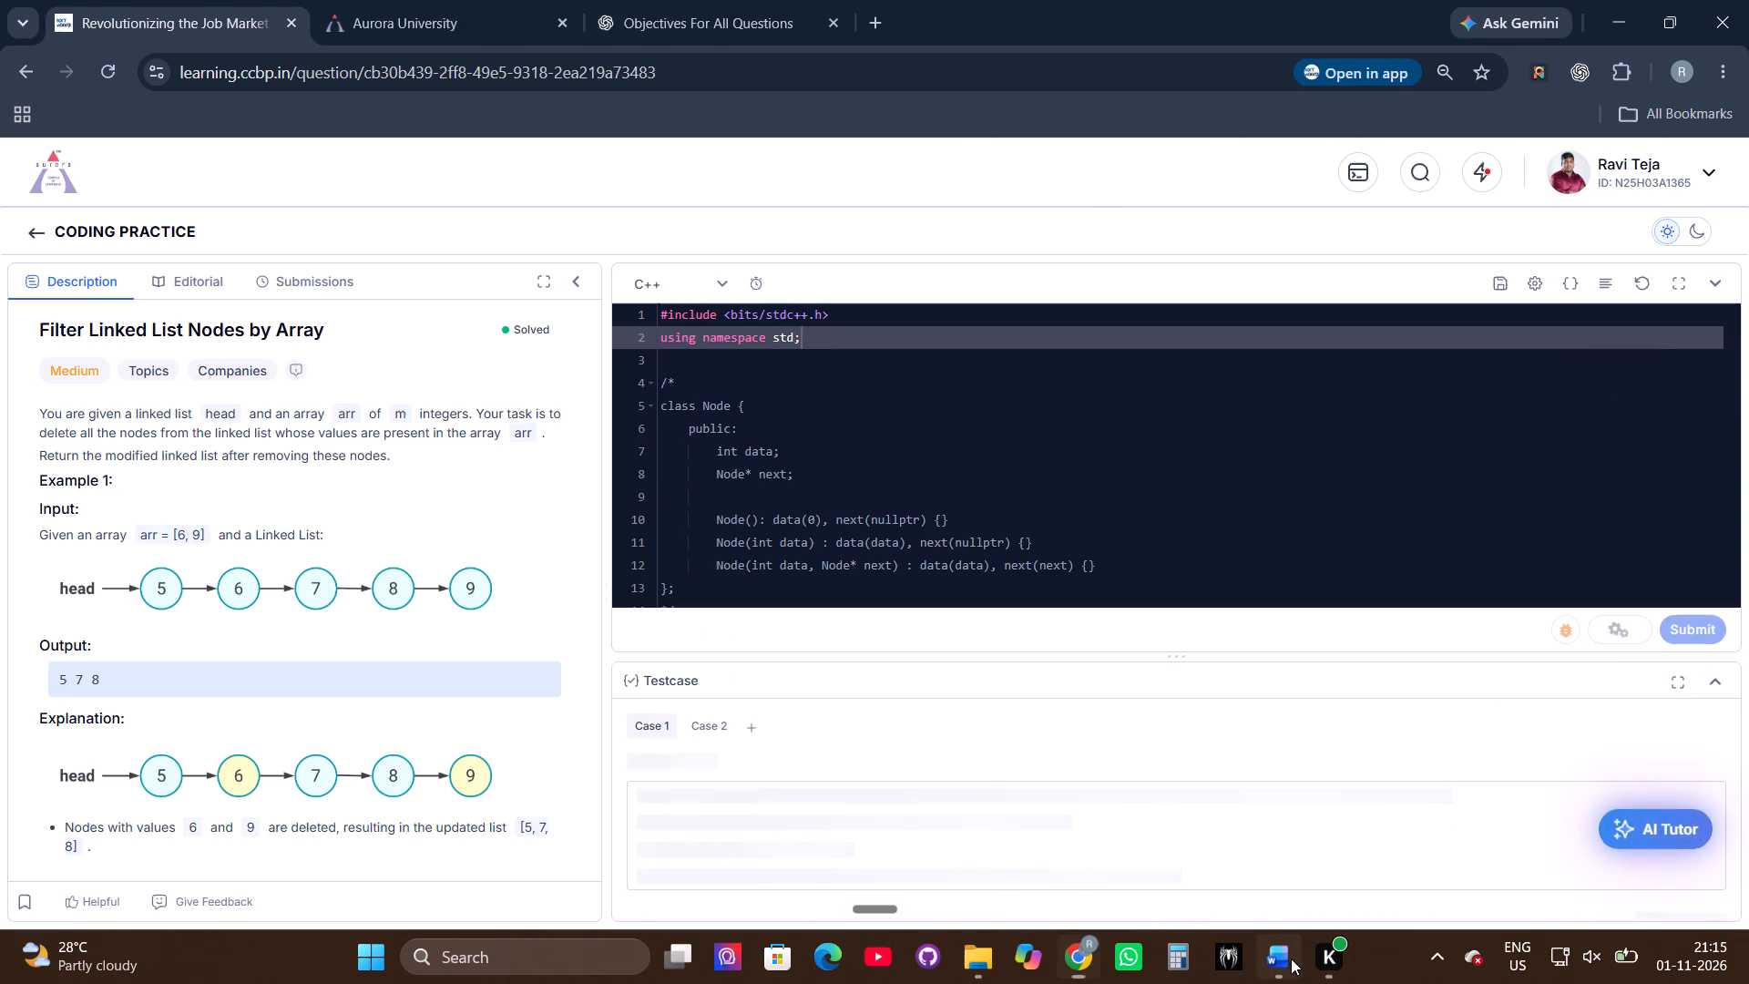
key("ctrl+v")
Add an unnumbered blank line under 2.6's "B. Screen Shot of Output vs Expected Output" heading.
scroll(649, 602, "down", 1)
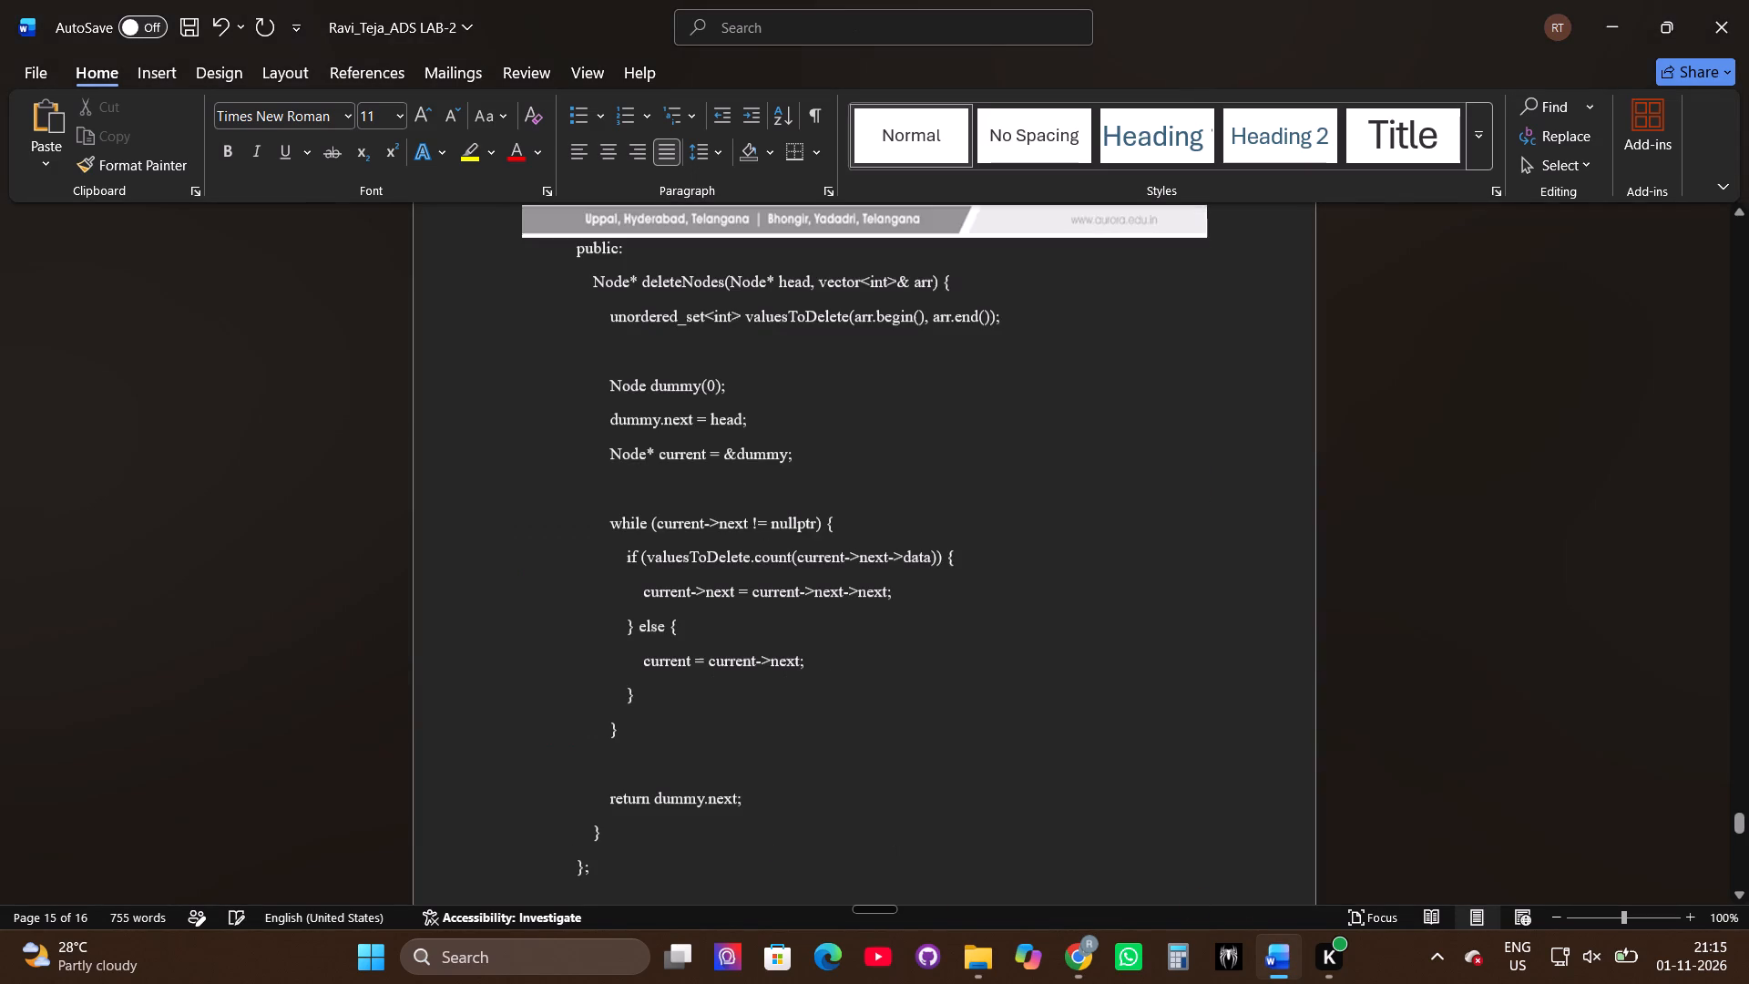
scroll(649, 602, "down", 1)
left_click(943, 395)
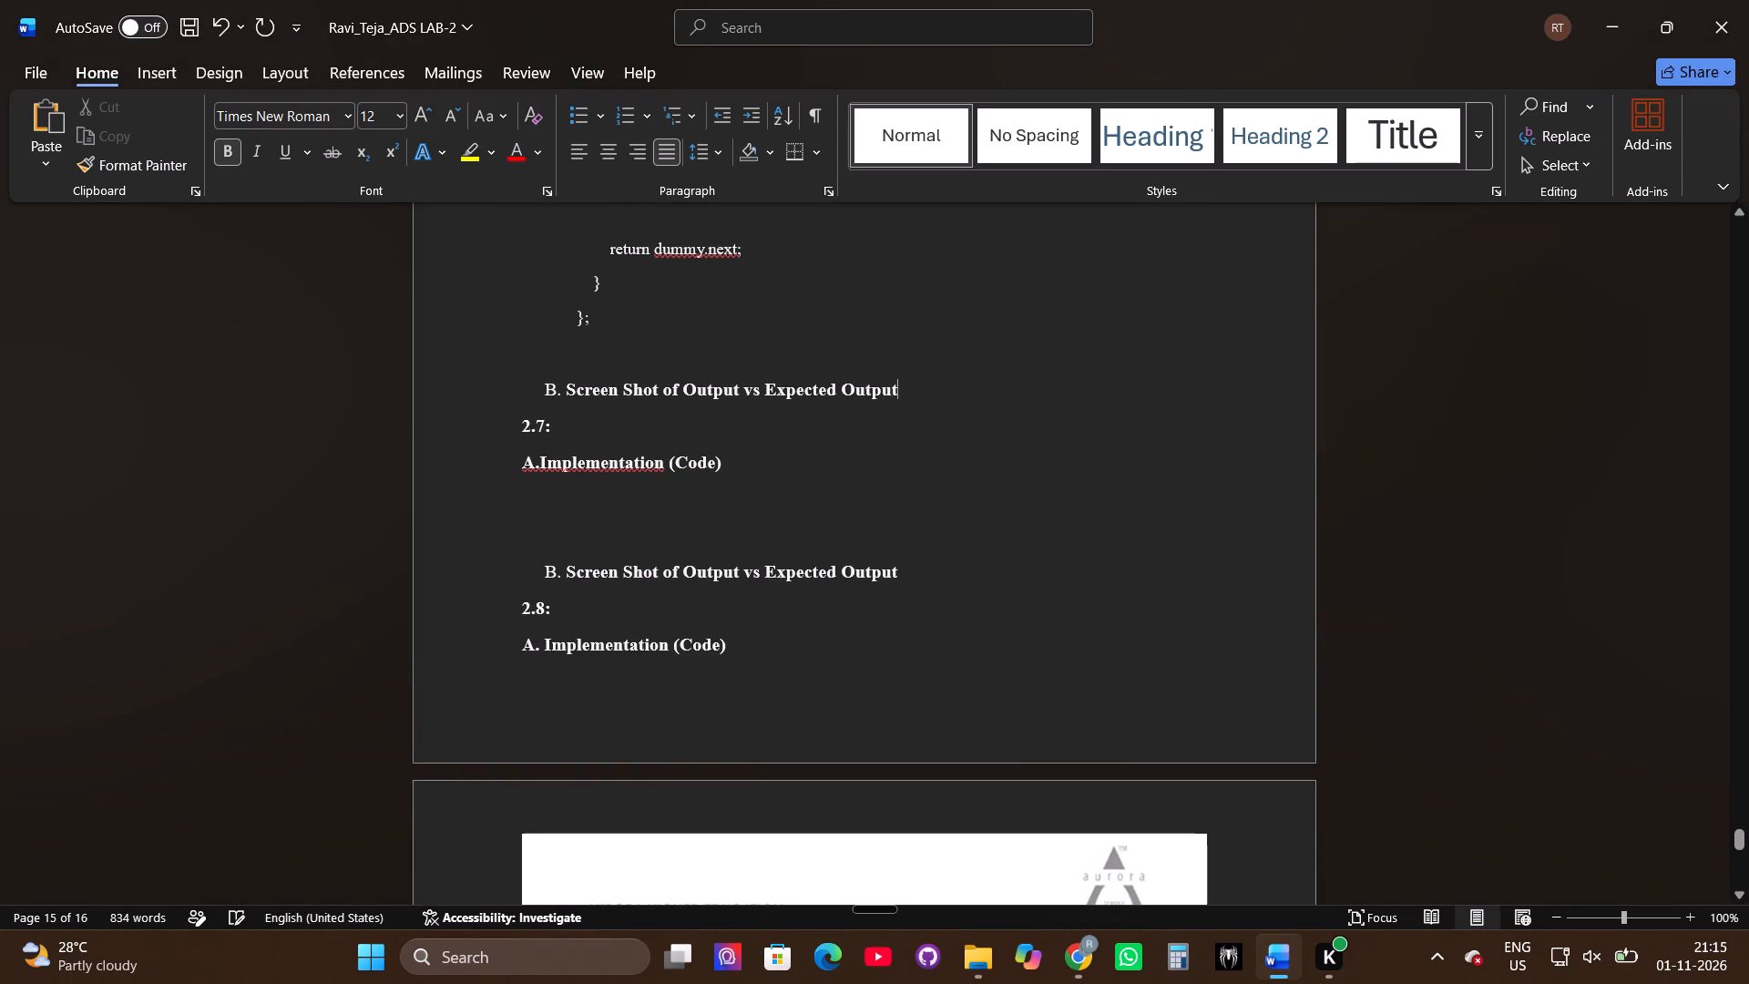
key("Return")
key("ctrl+z")
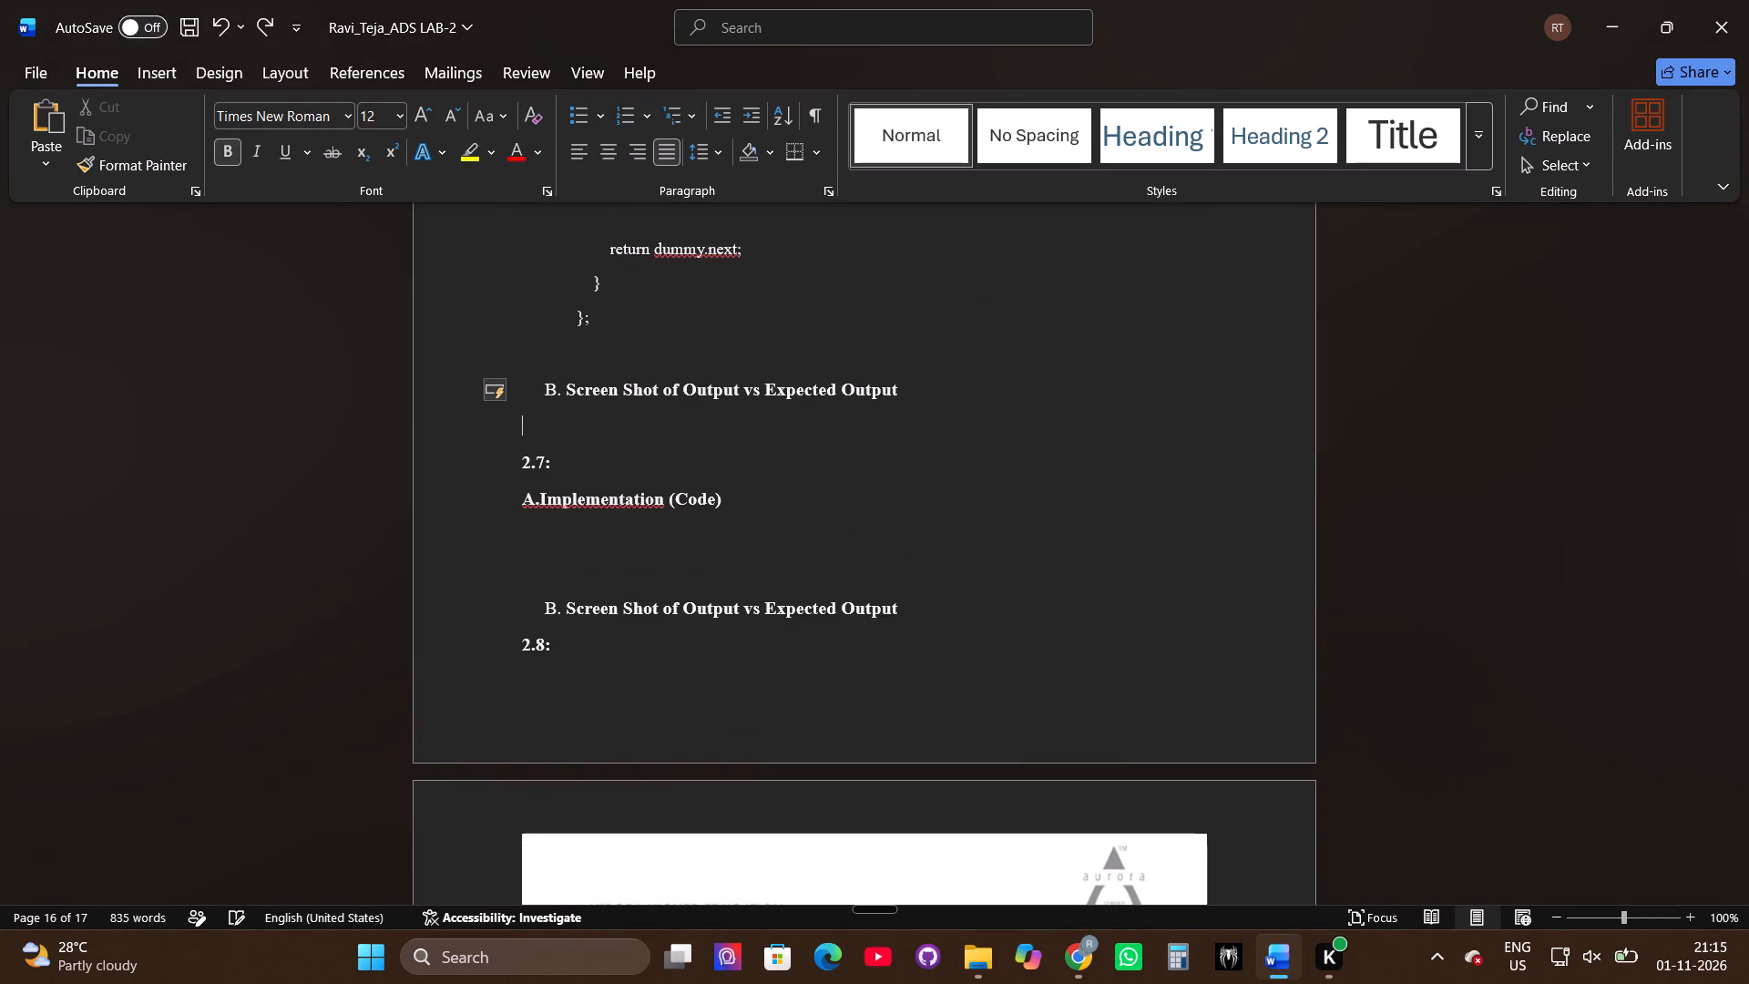
Enlarge the Filter Linked List Nodes test results in Chrome, capture the page without browser bar and taskbar, and paste it under 2.6's B heading.
left_click(1089, 960)
left_click(905, 487)
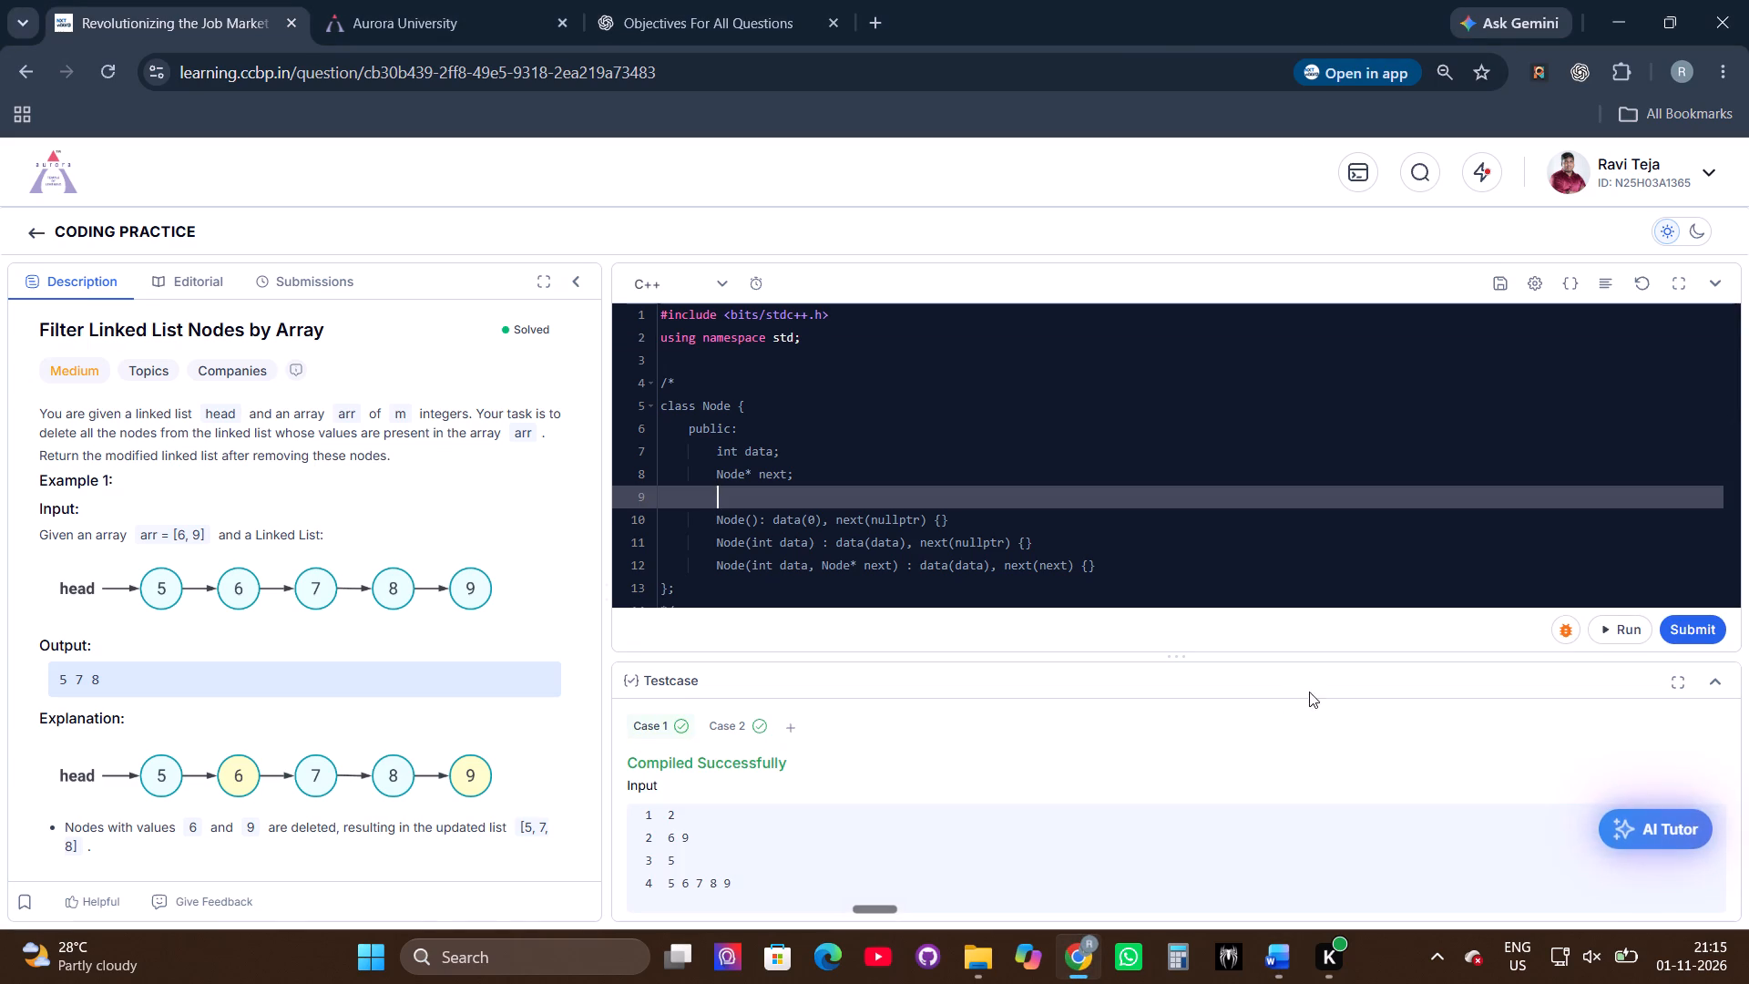
left_click_drag(1316, 655, 1327, 483)
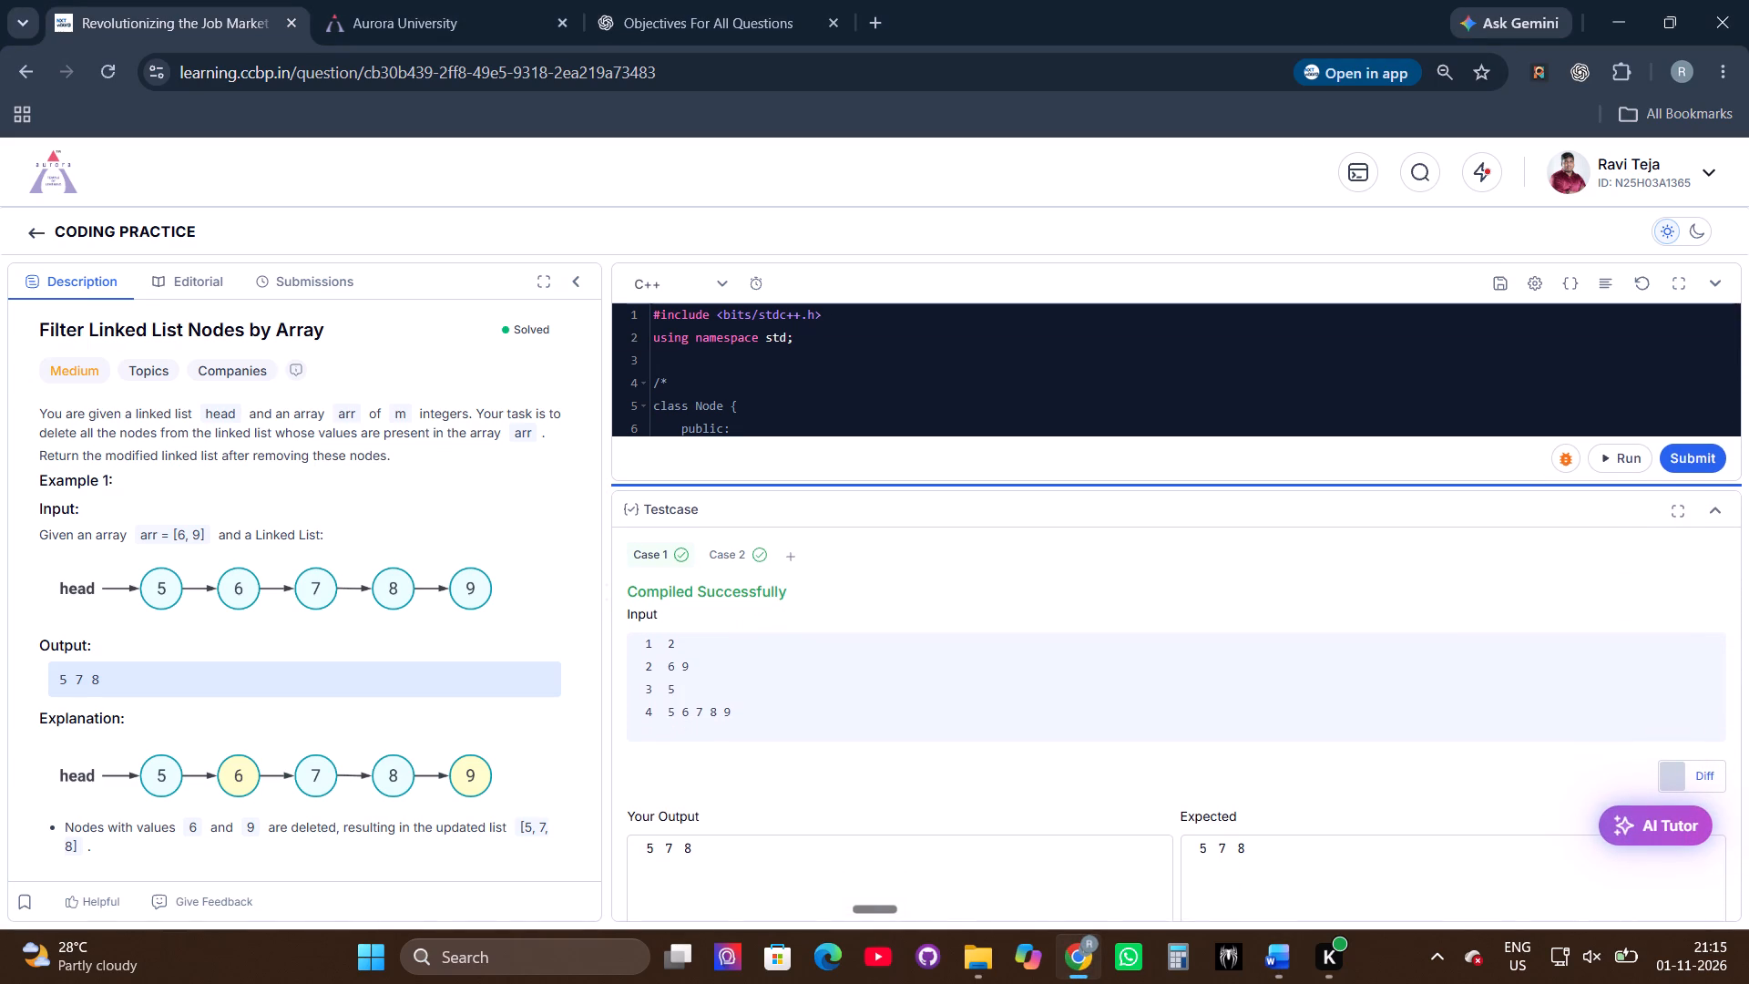
left_click_drag(1327, 483, 1327, 482)
key("Print")
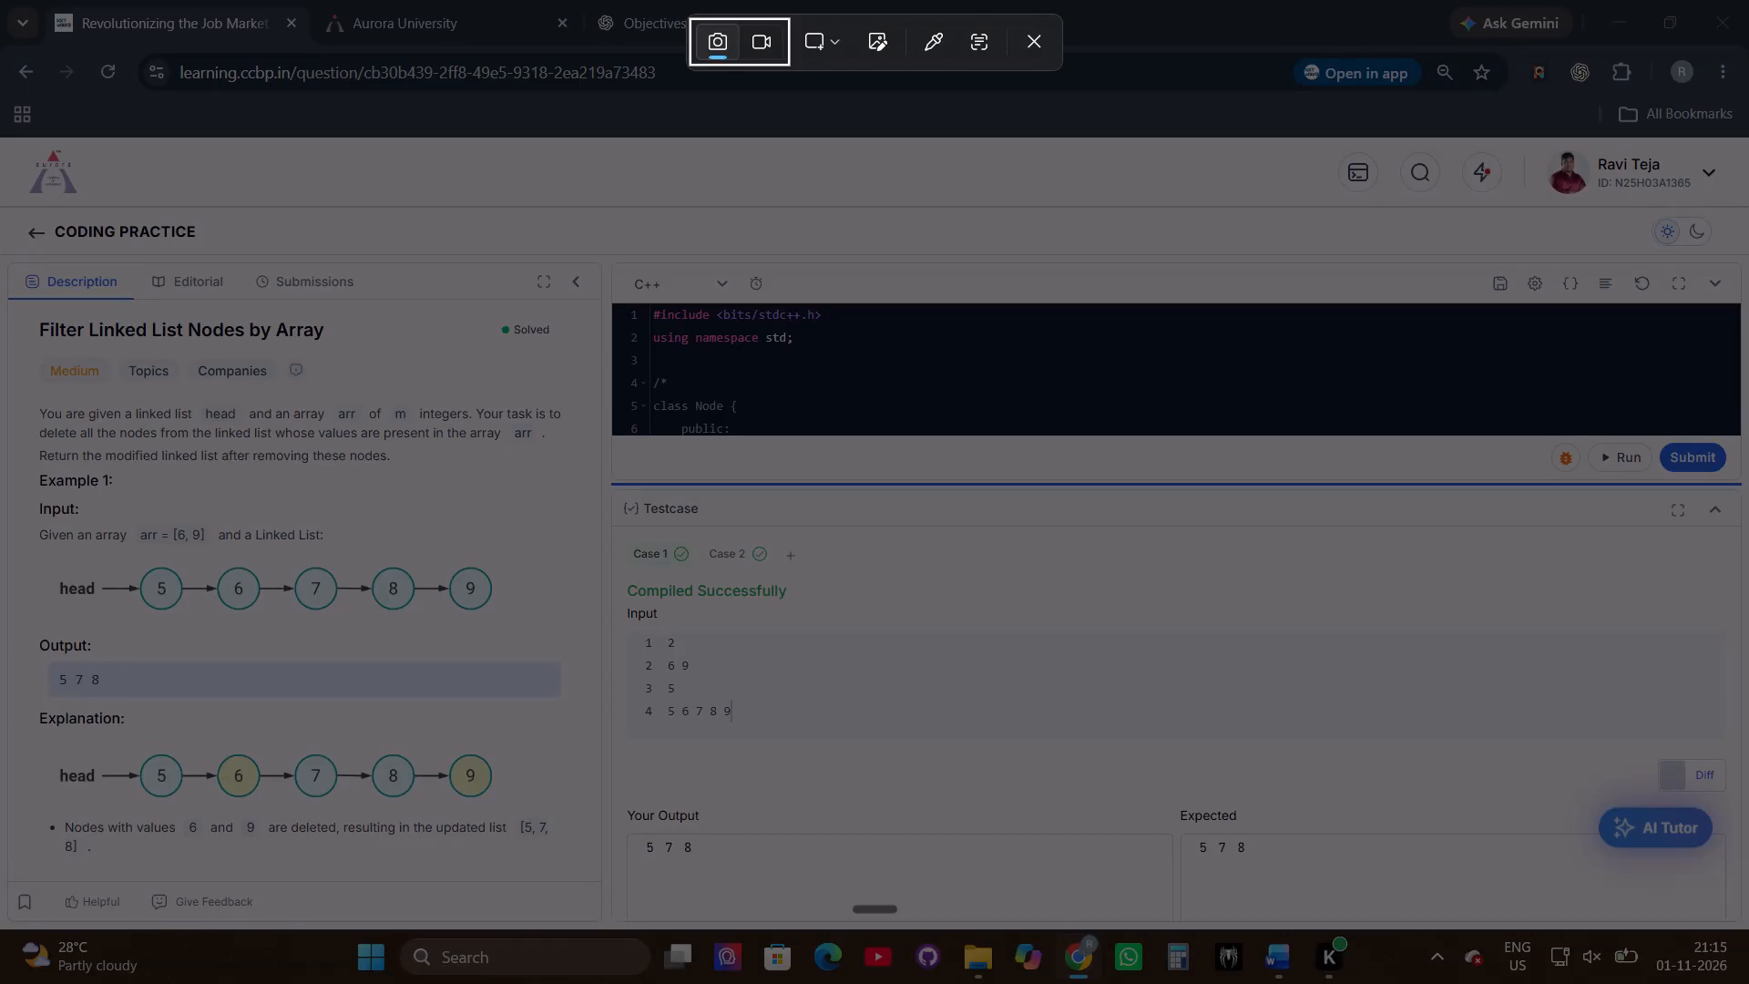
left_click_drag(3, 142, 1748, 913)
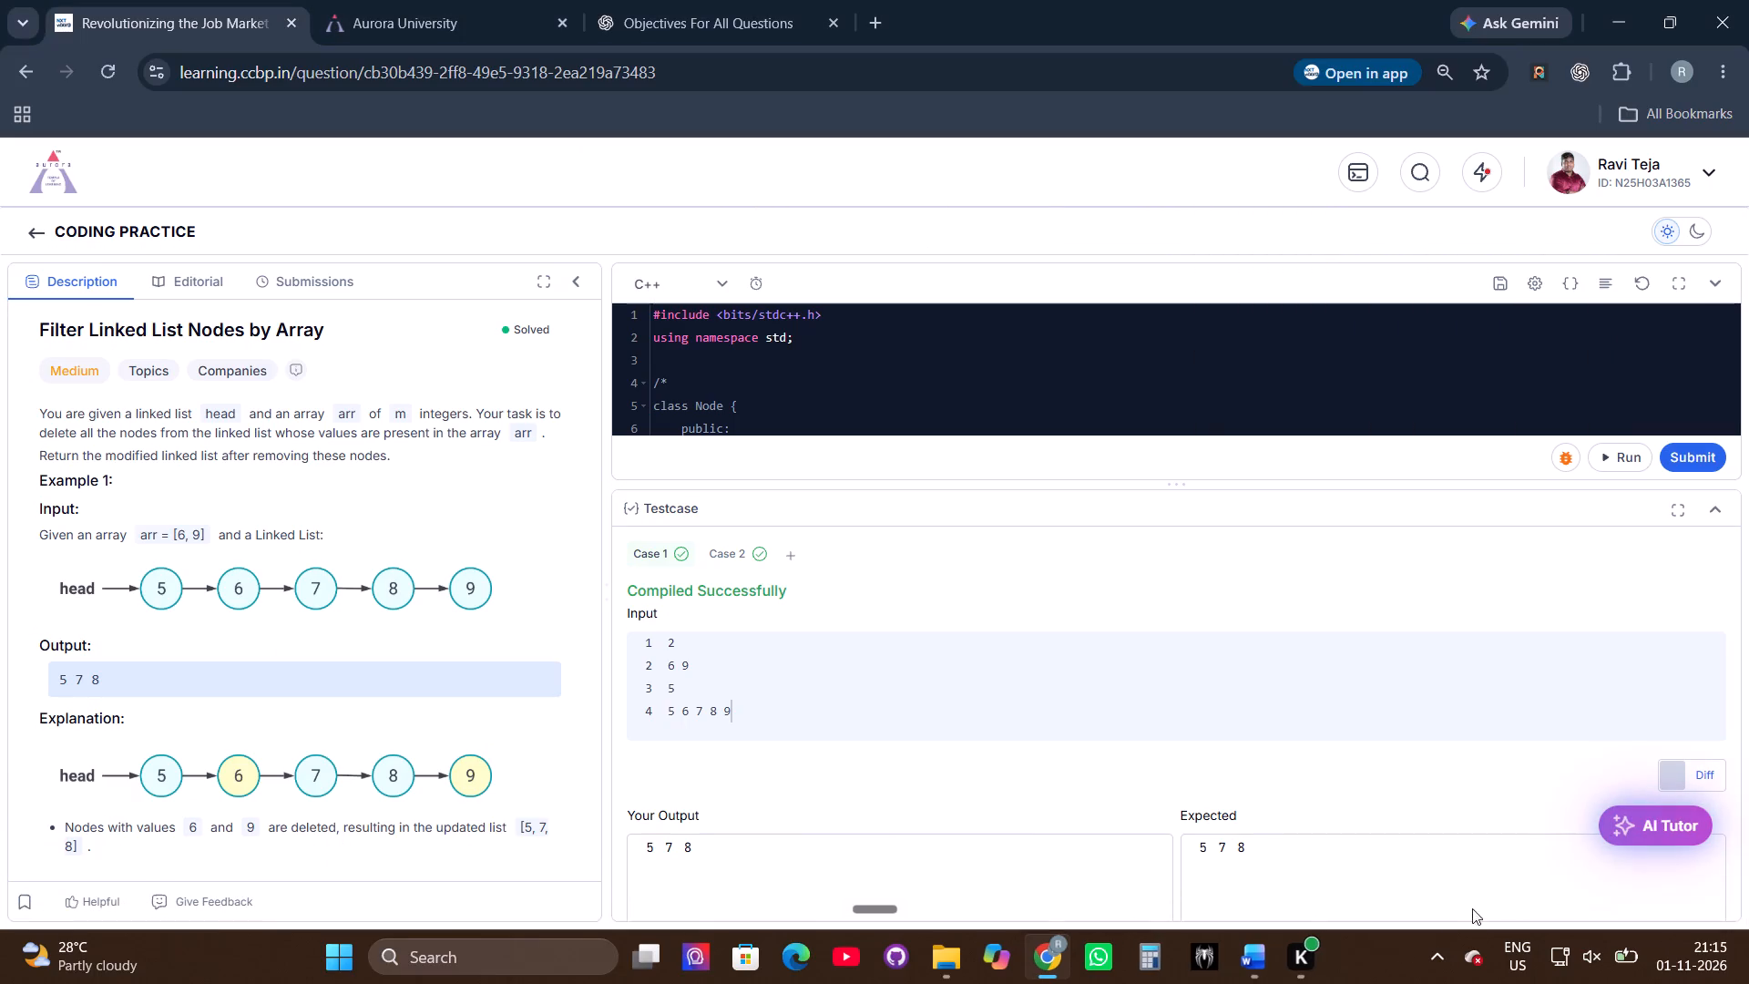
left_click(1282, 952)
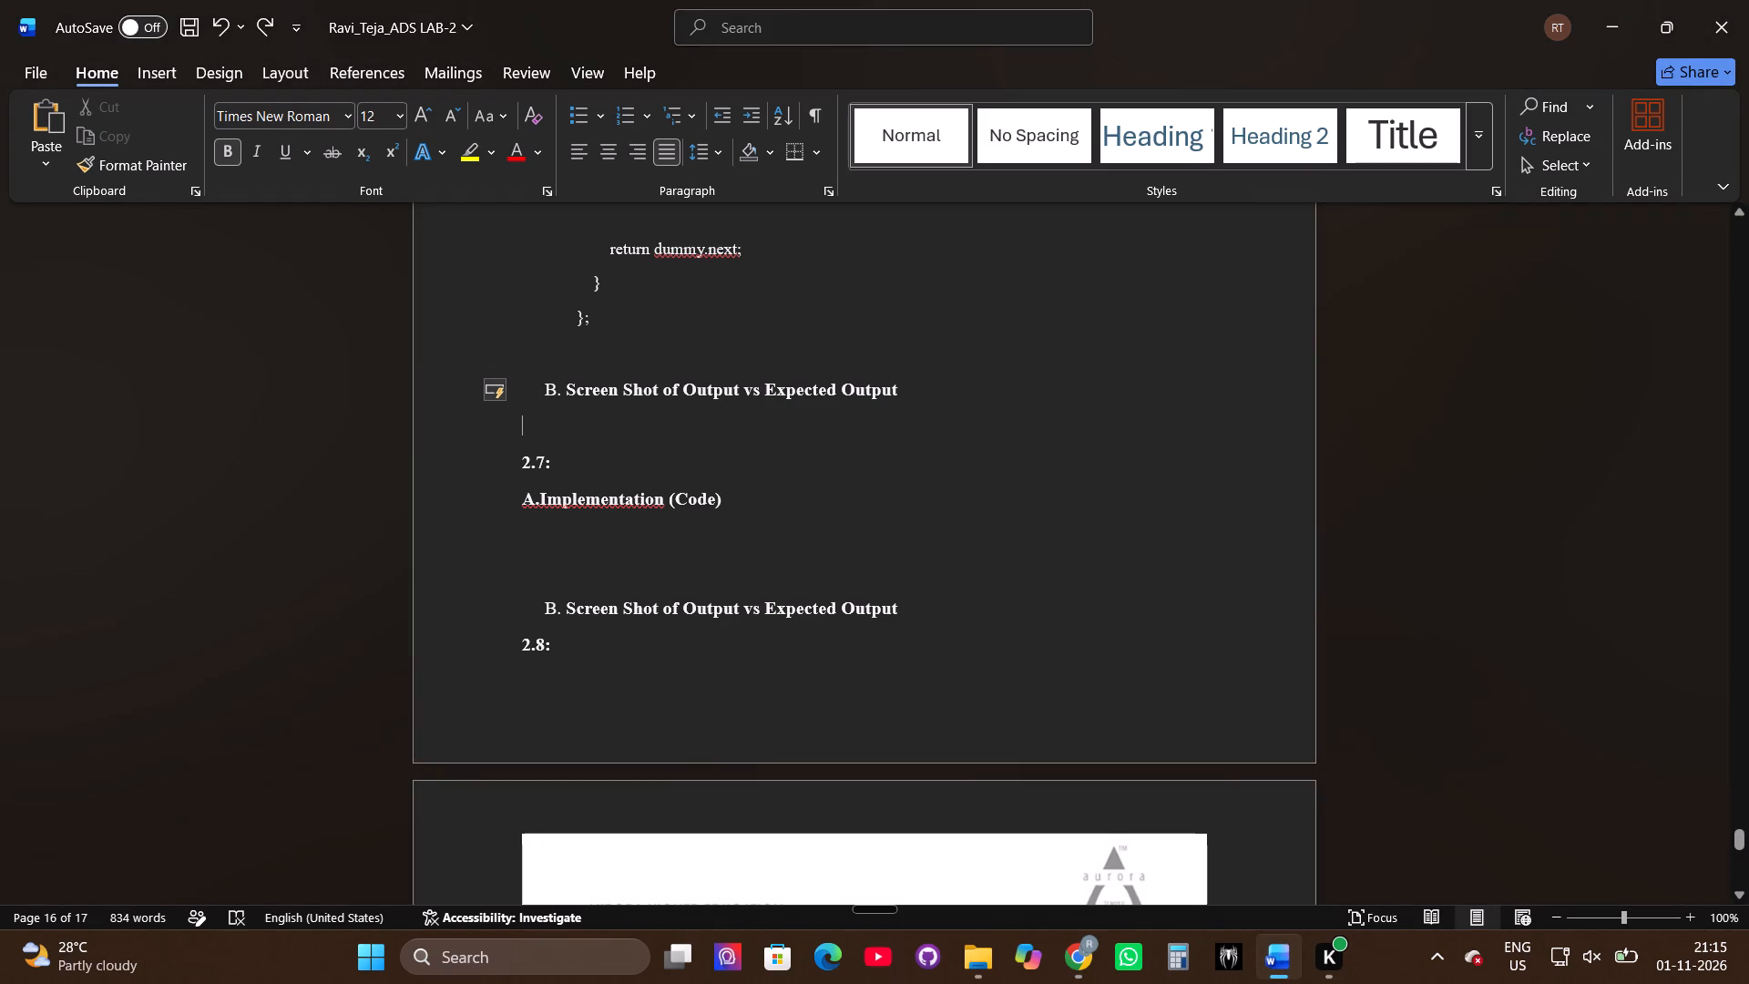
key("ctrl+v")
left_click(767, 759)
Remove the blank lines before "return dummy.next;" and before the while loop in 2.6's pasted code.
scroll(841, 593, "up", 1)
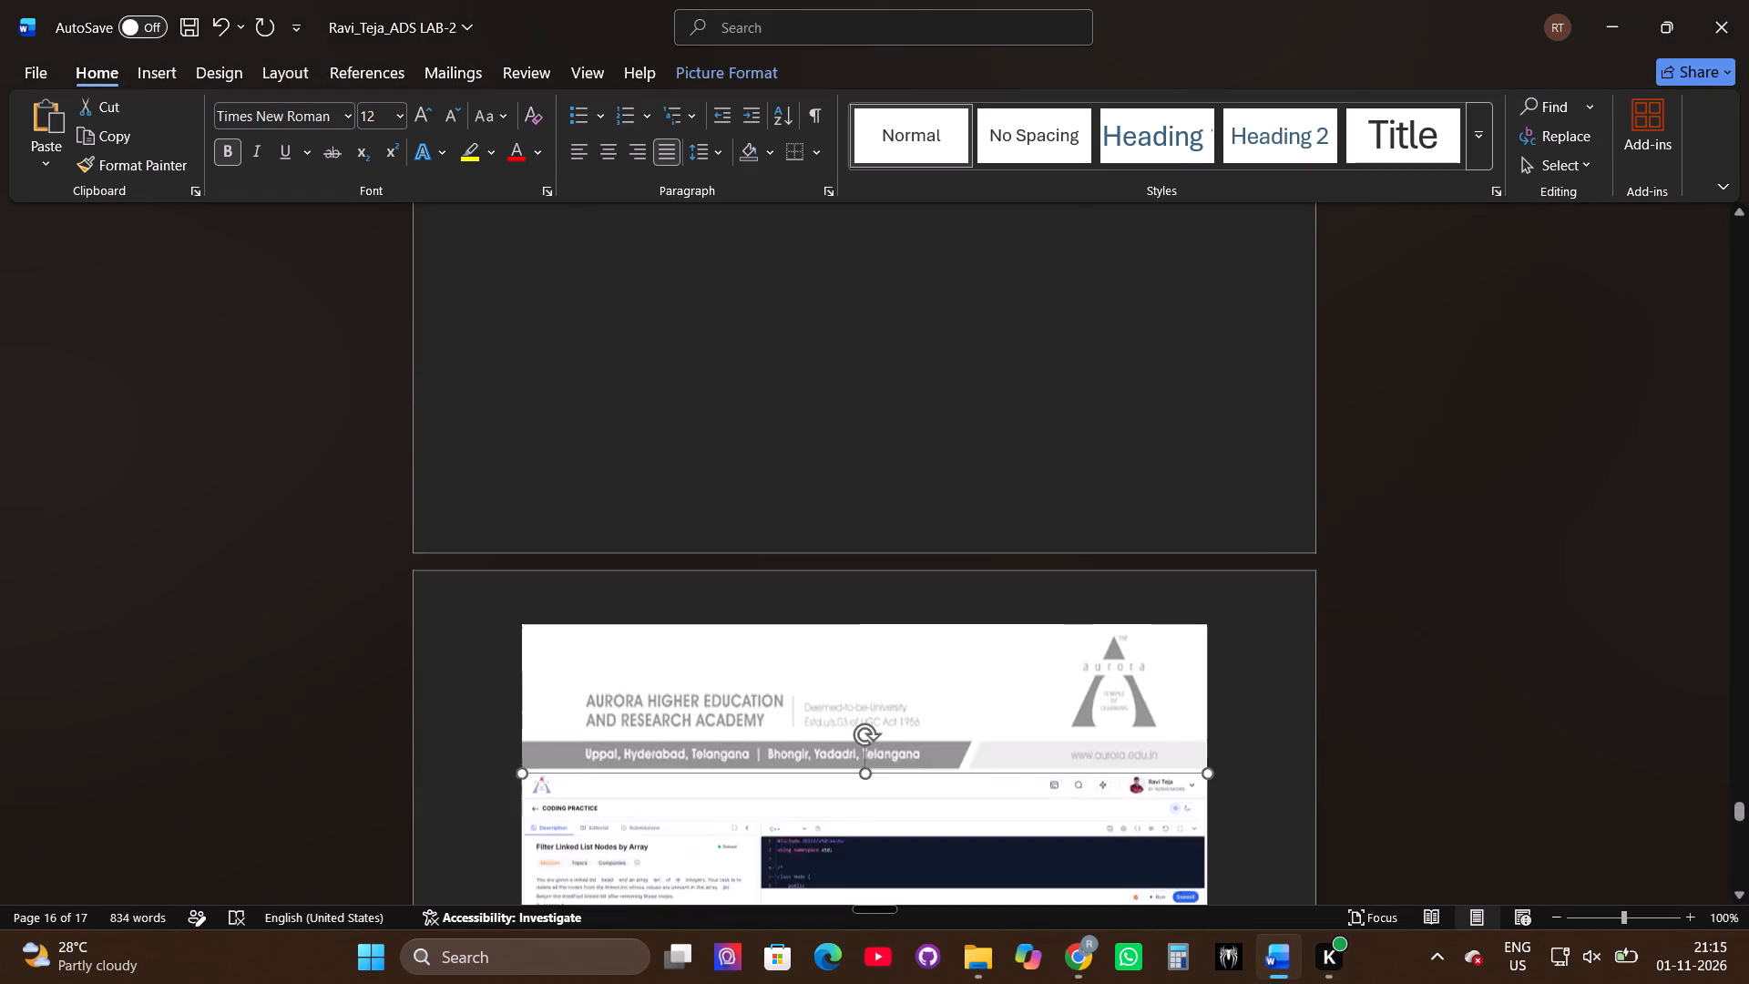
scroll(809, 578, "up", 1)
left_click(661, 346)
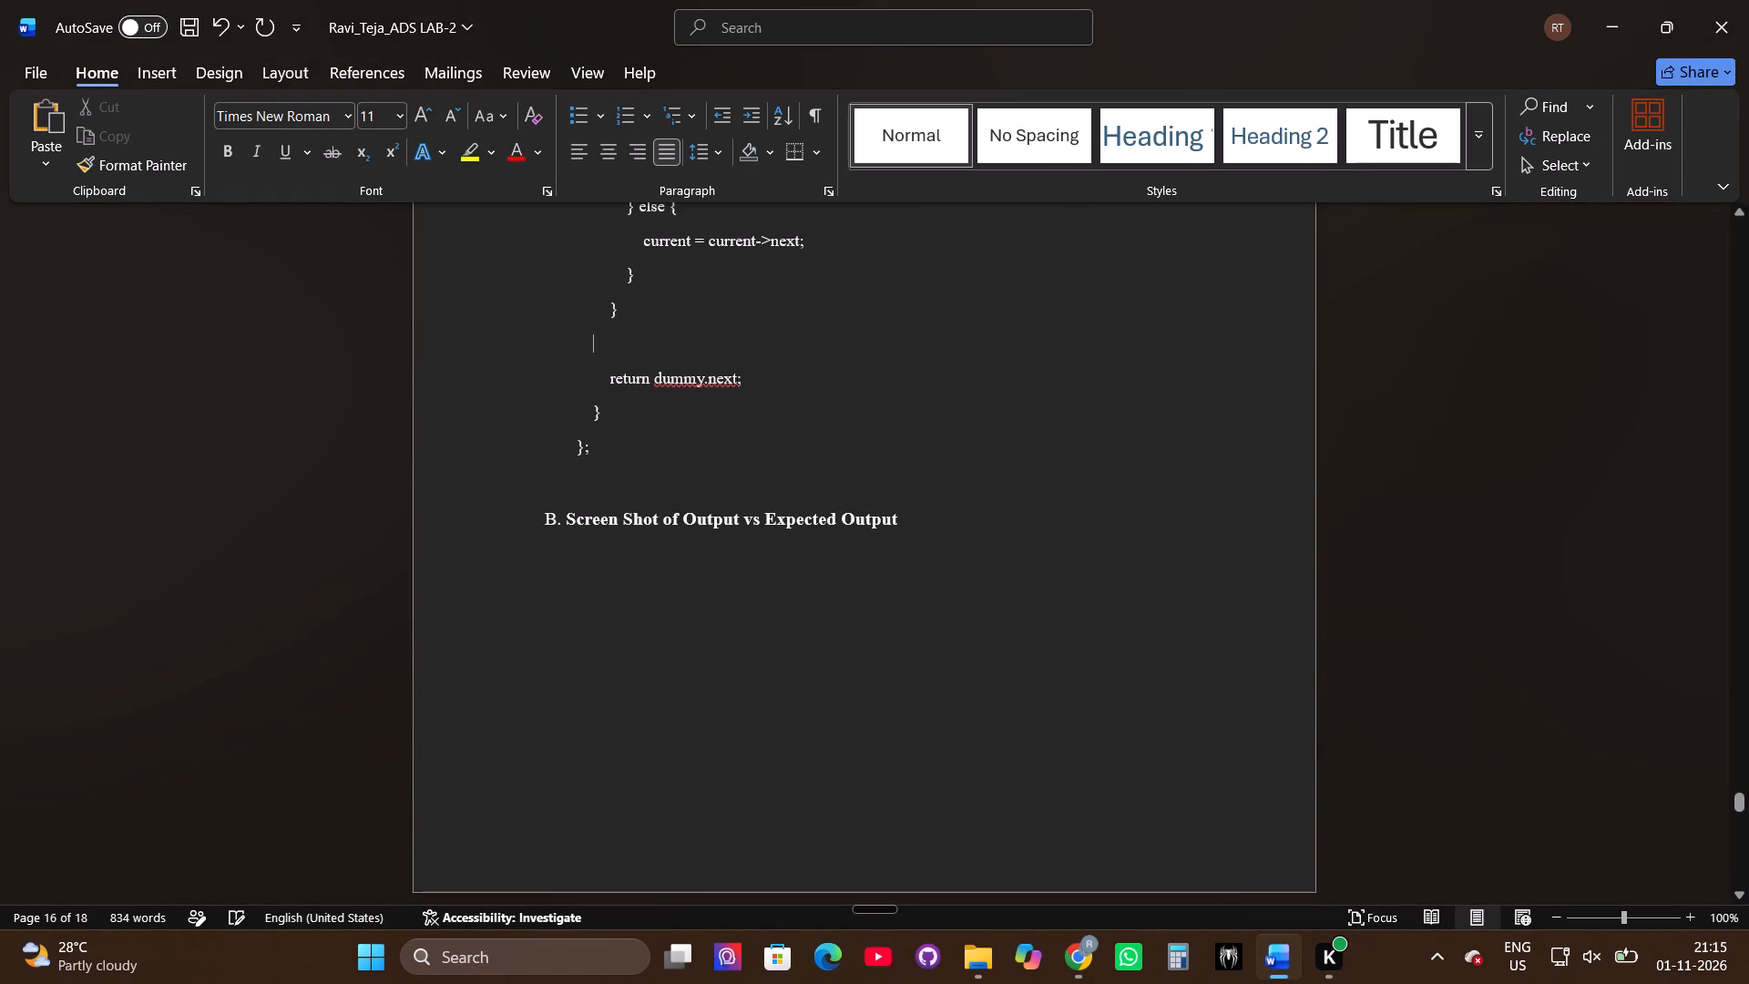
key("BackSpace")
key("BackSpace")
key("BackSpace")
key("BackSpace")
key("BackSpace")
key("BackSpace")
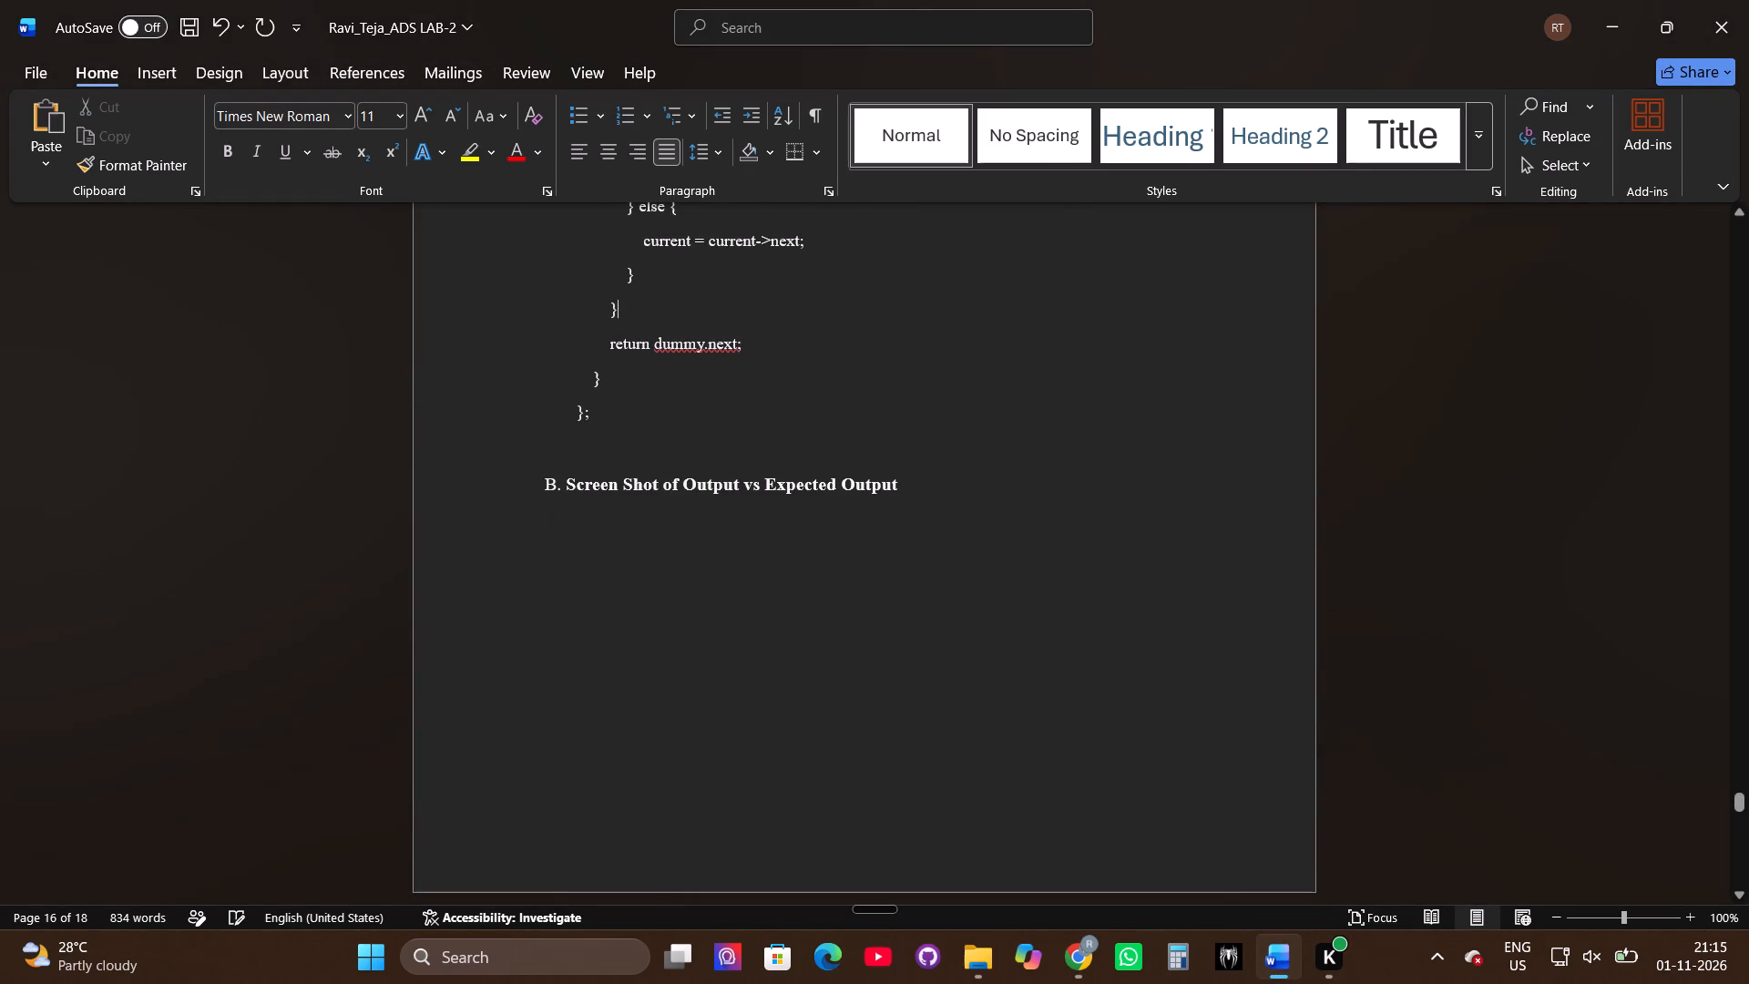
scroll(662, 376, "up", 1)
left_click(649, 359)
key("BackSpace")
key("BackSpace")
key("BackSpace")
key("BackSpace")
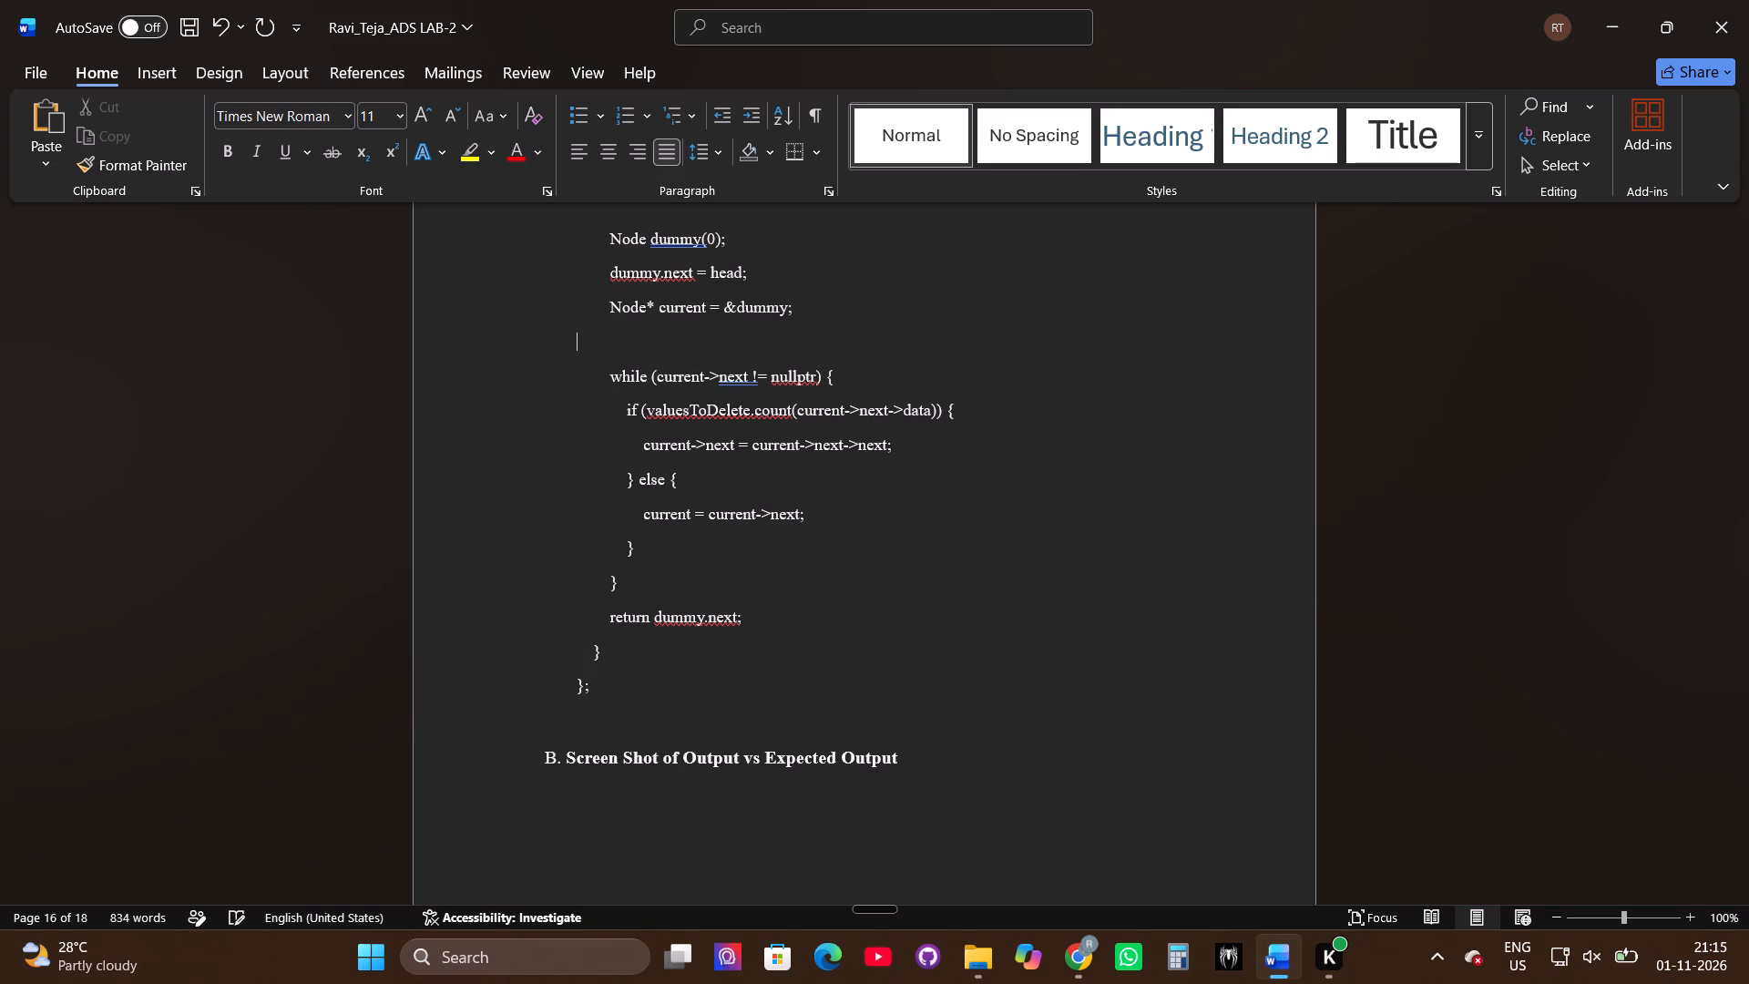
key("BackSpace")
key("BackSpace")
Place the cursor after the "2.7:" label, and open Convert Array To Doubly Linked List from the Introduction to Doubly Linked List coding practice in Chrome.
scroll(774, 468, "down", 2)
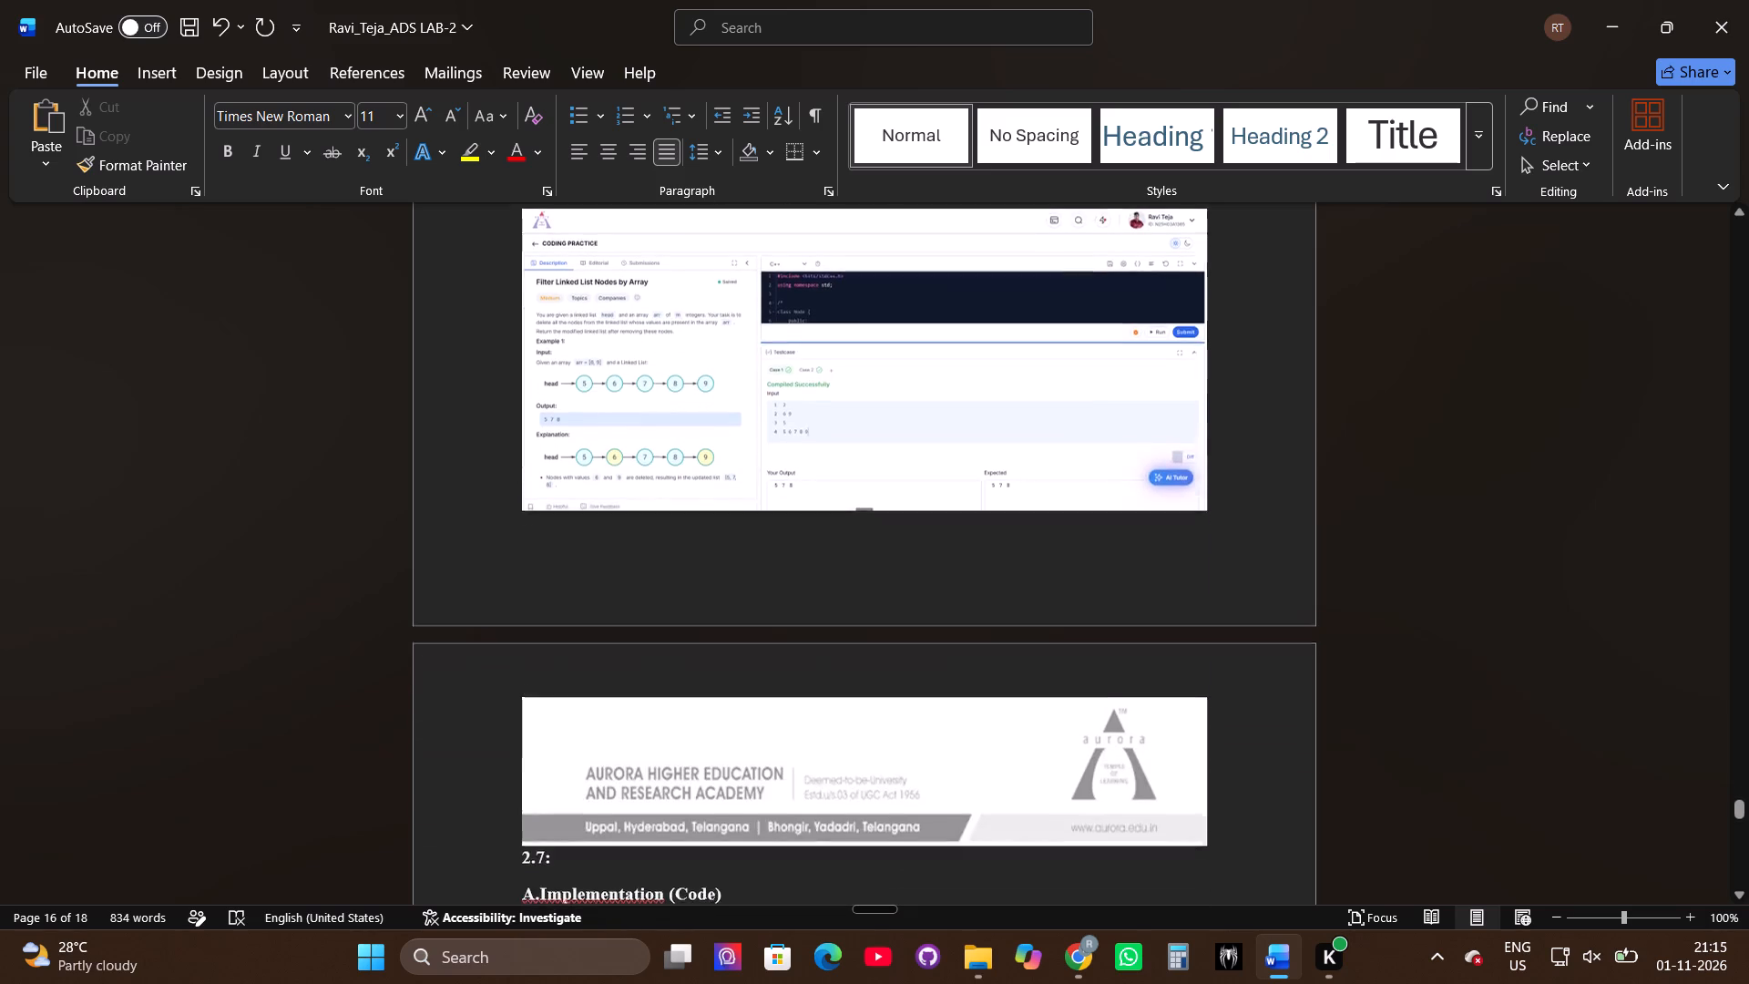
scroll(774, 470, "down", 1)
left_click(618, 589)
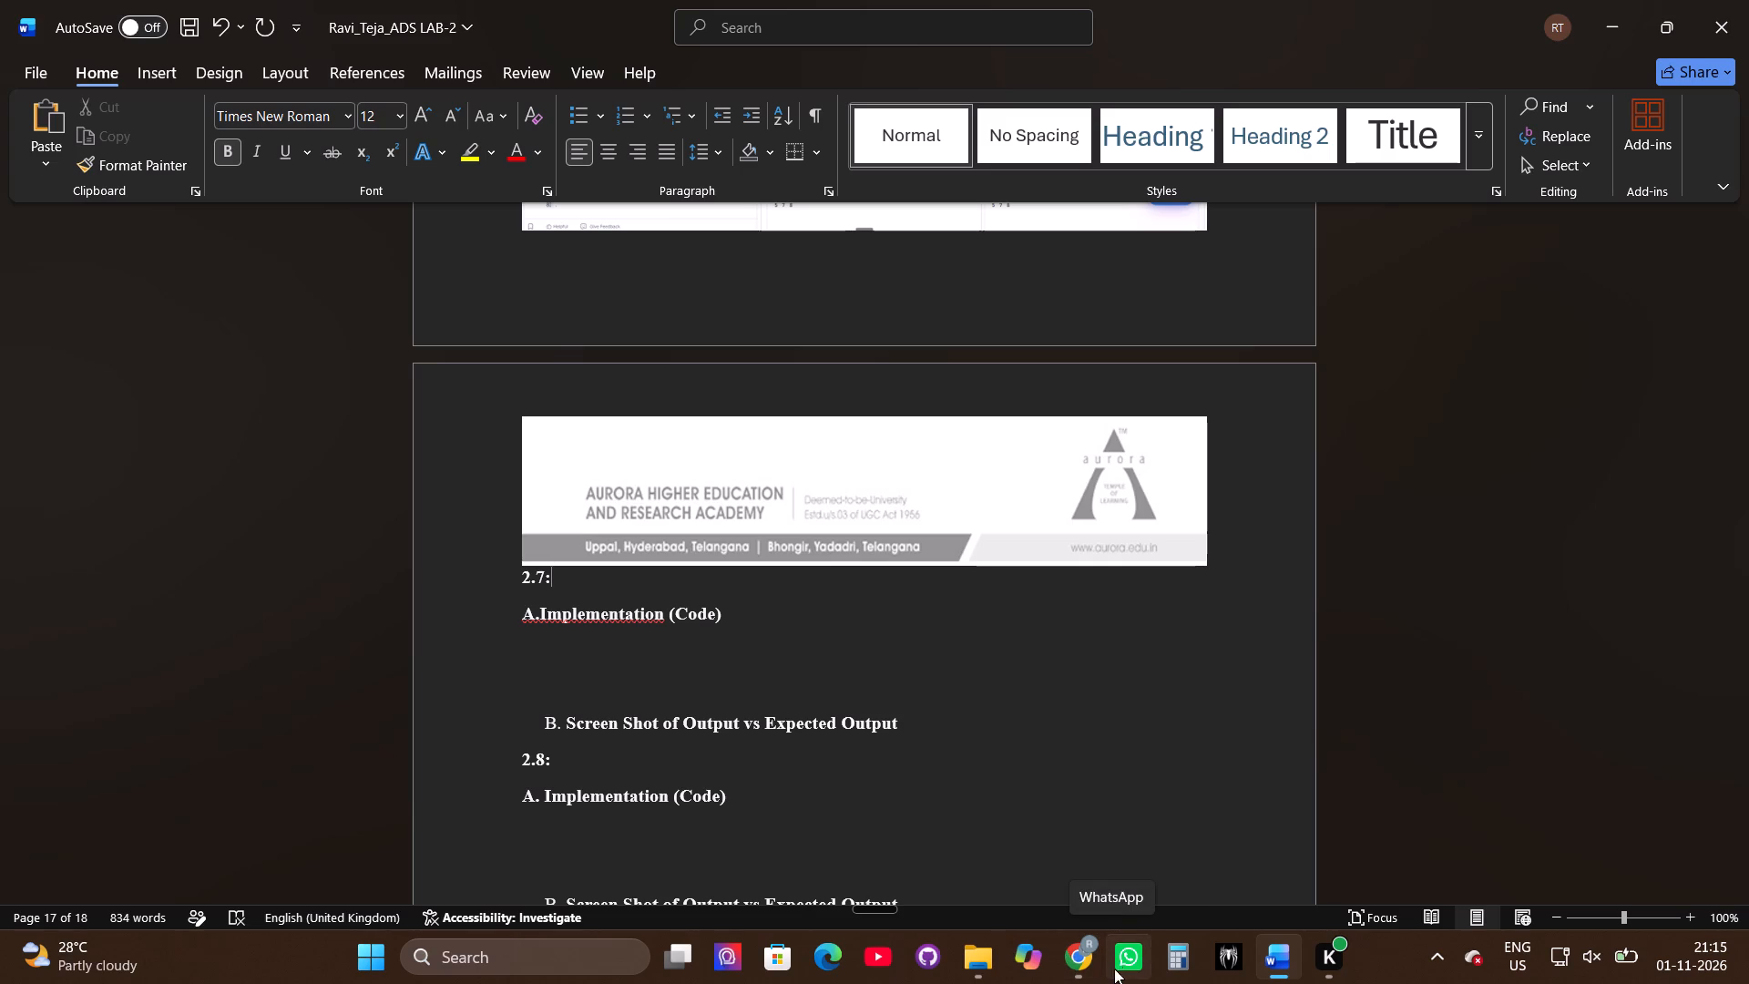
left_click(1071, 961)
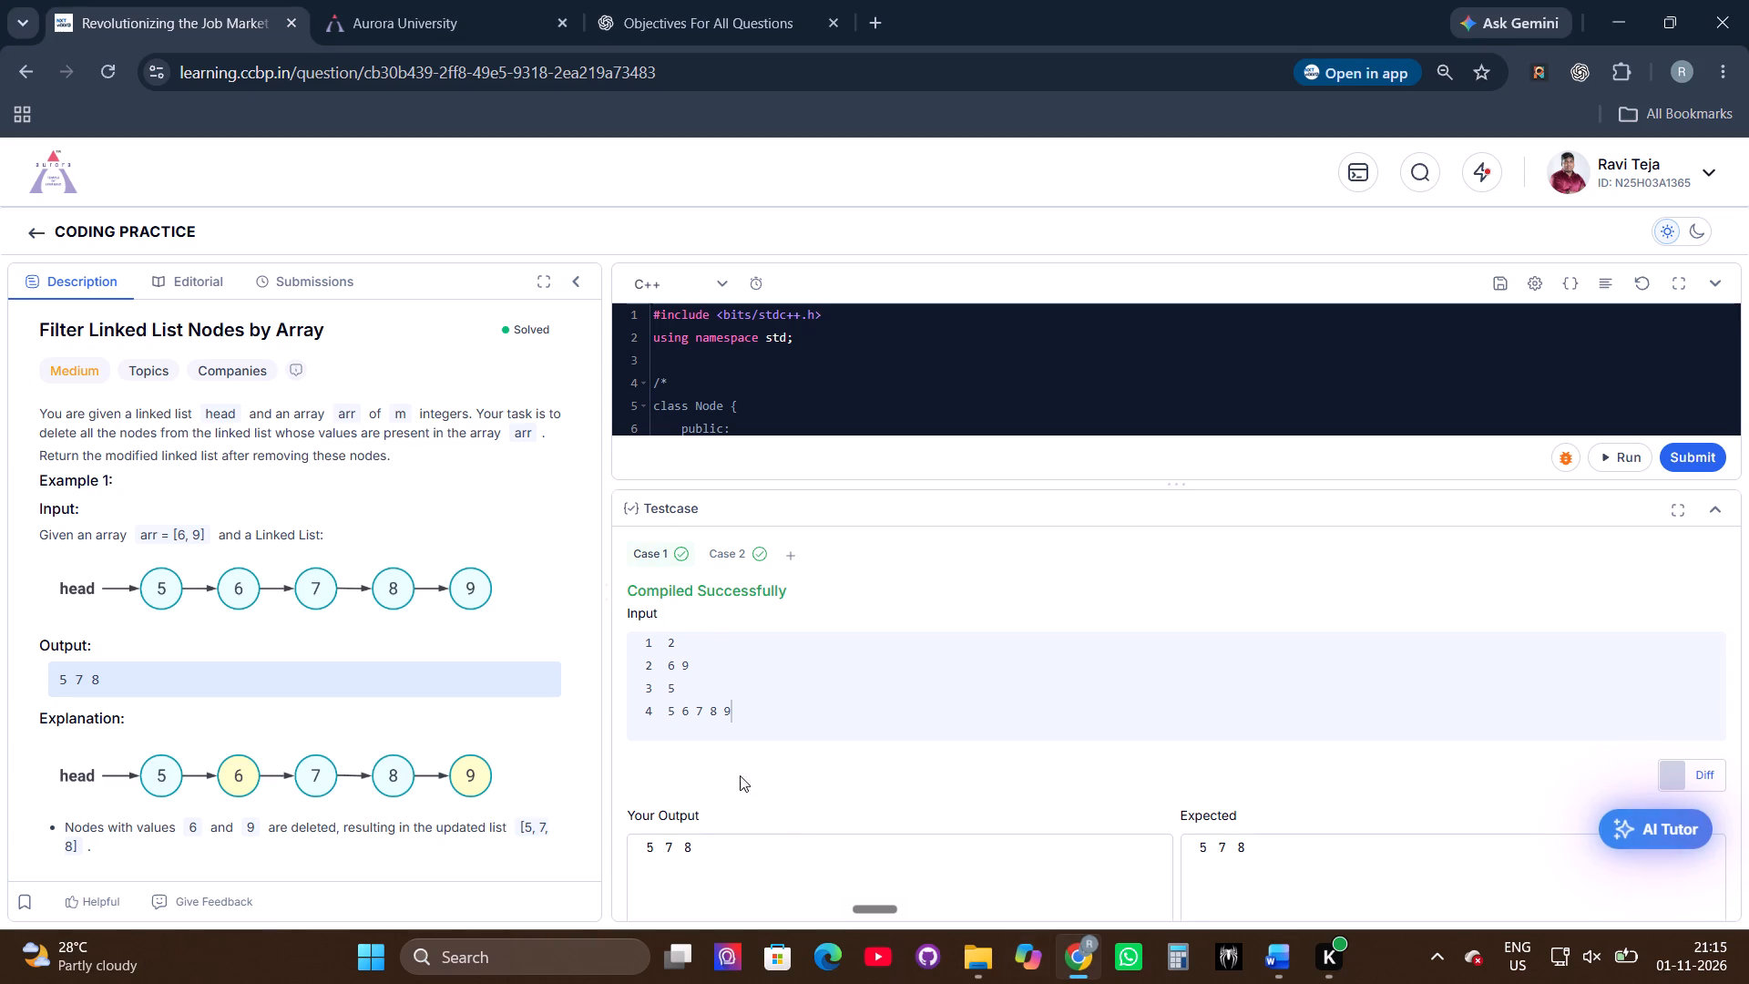
left_click(755, 436)
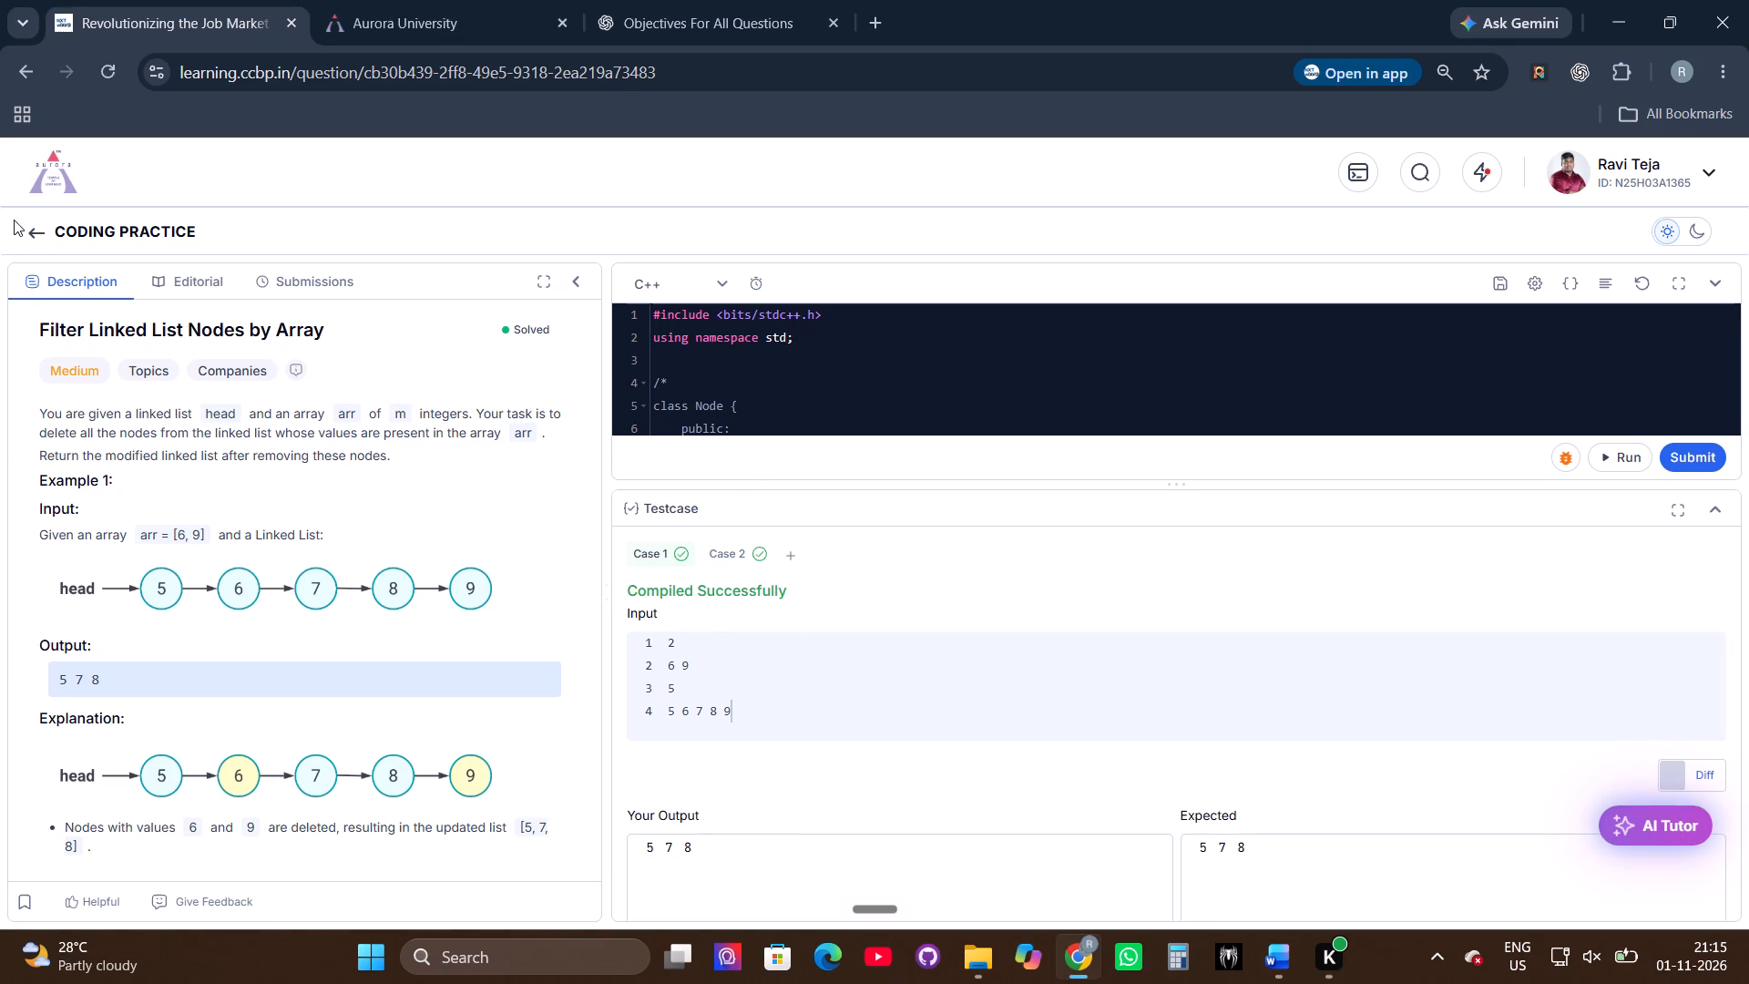
left_click(36, 229)
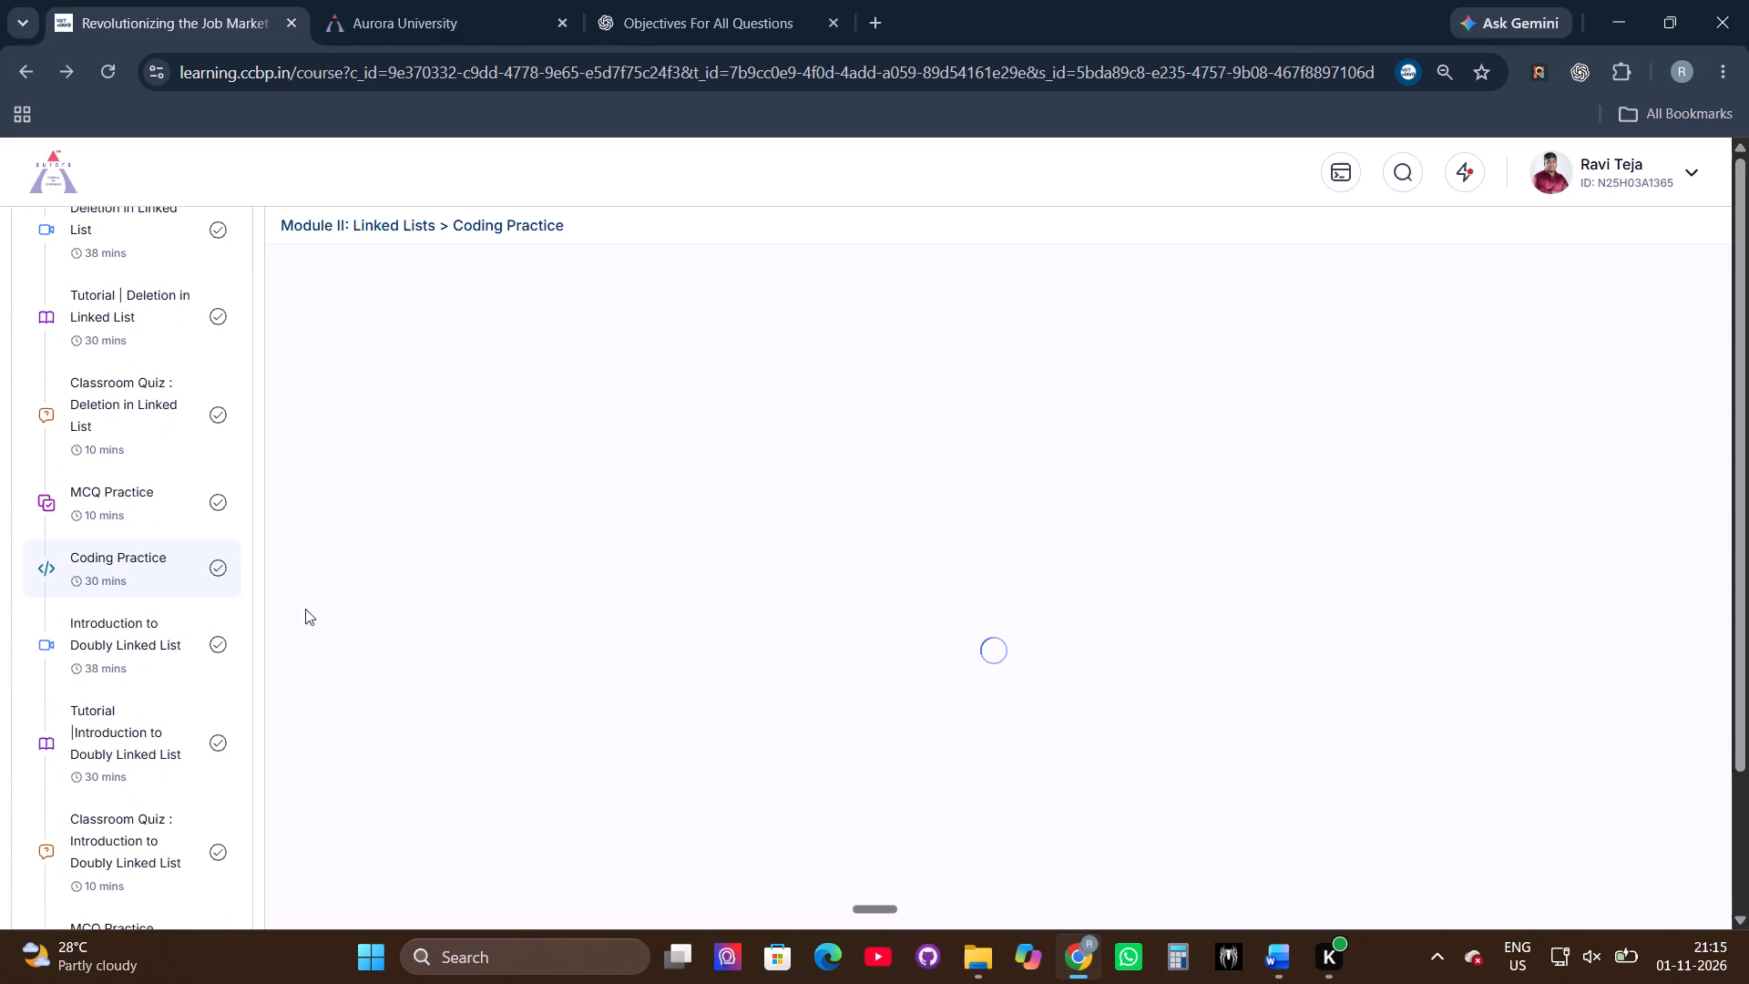
scroll(147, 649, "down", 2)
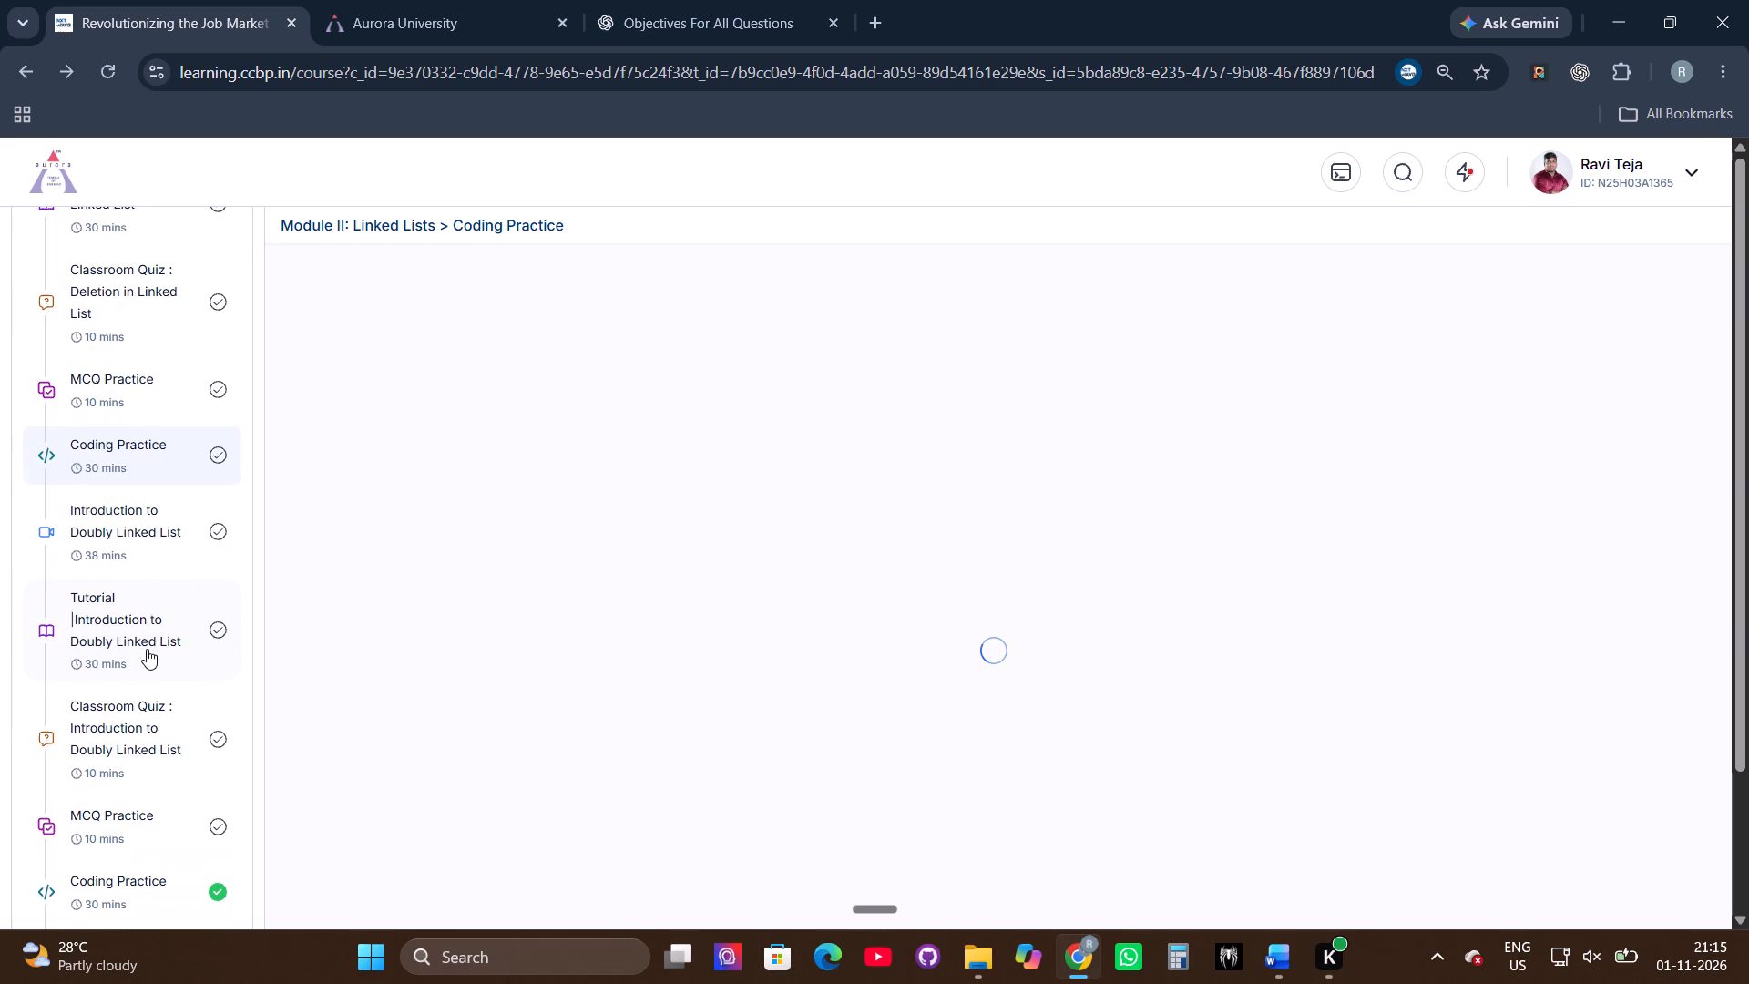
scroll(147, 649, "down", 2)
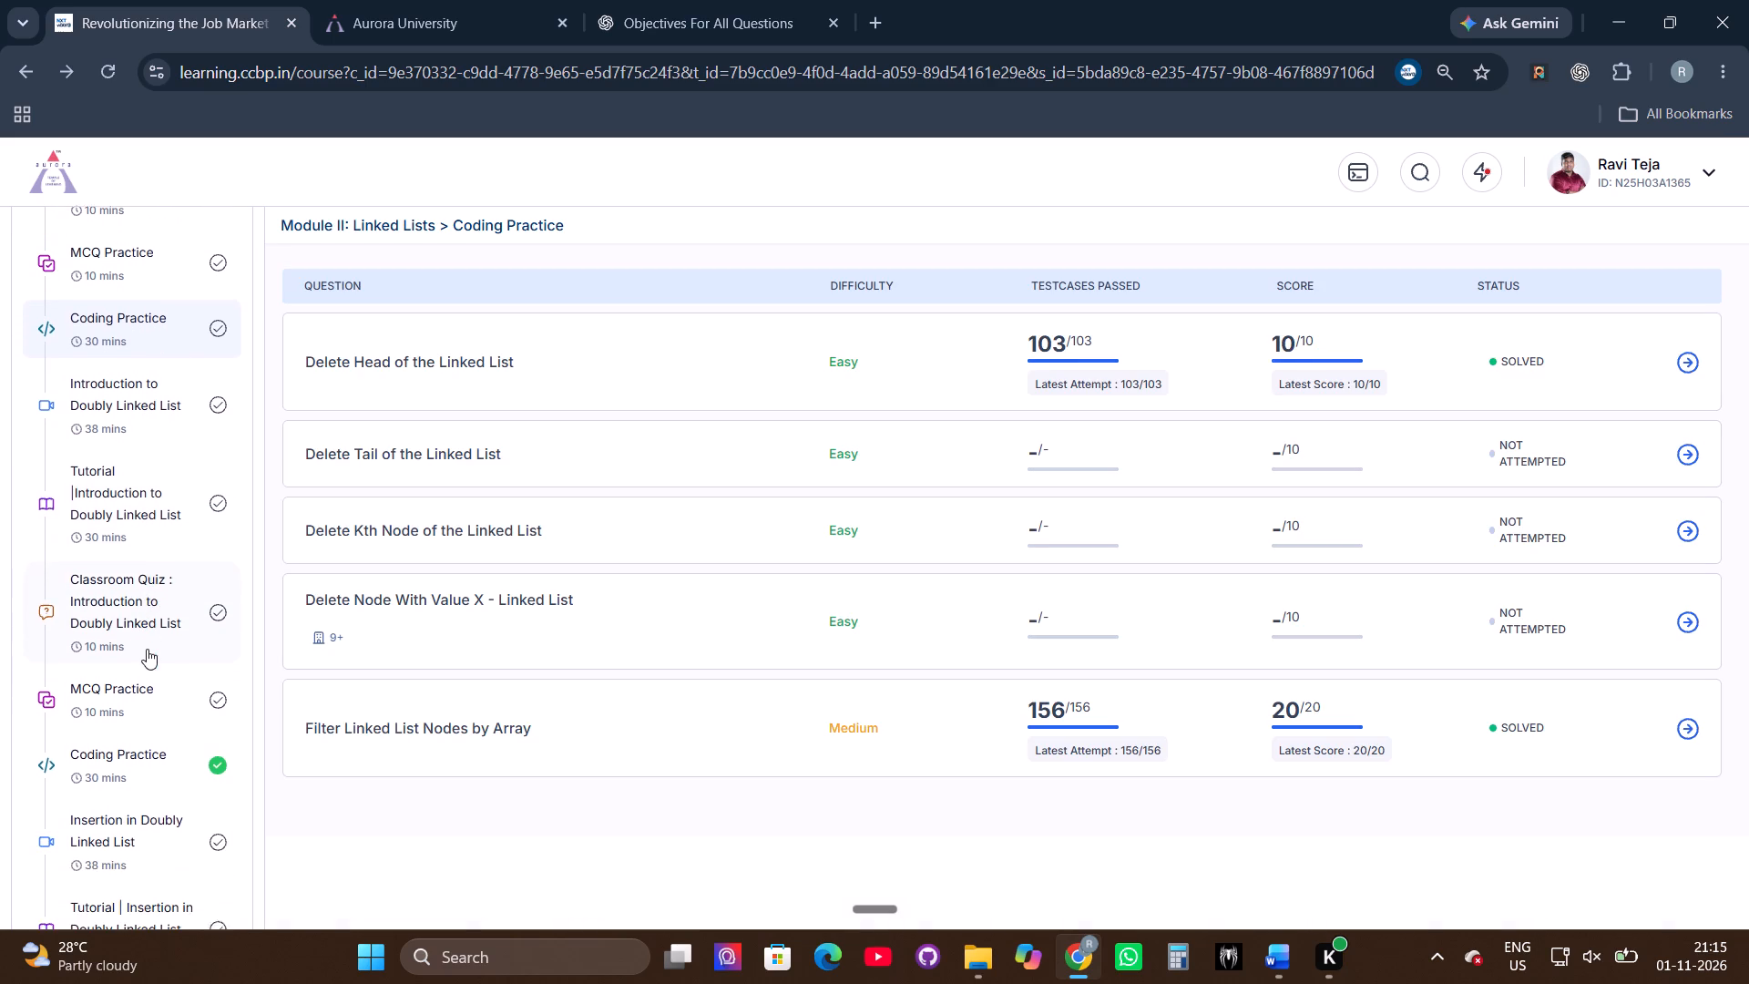
scroll(147, 649, "down", 1)
left_click(117, 740)
scroll(116, 740, "down", 1)
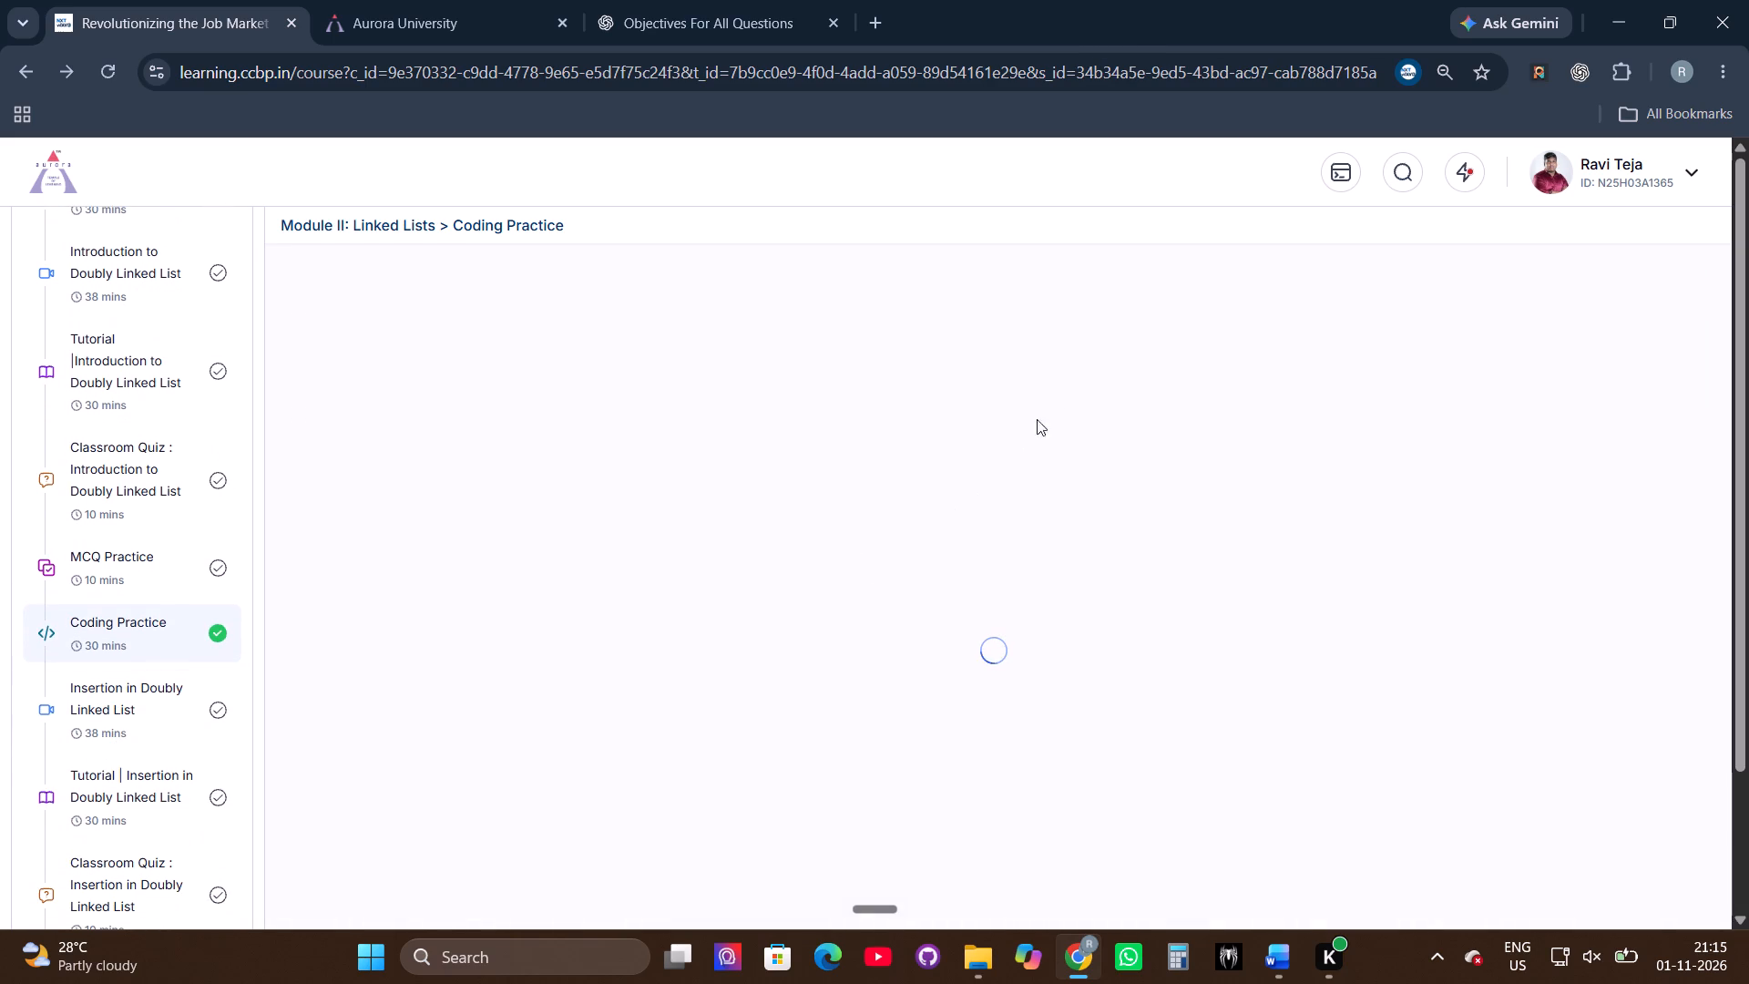
left_click(1122, 345)
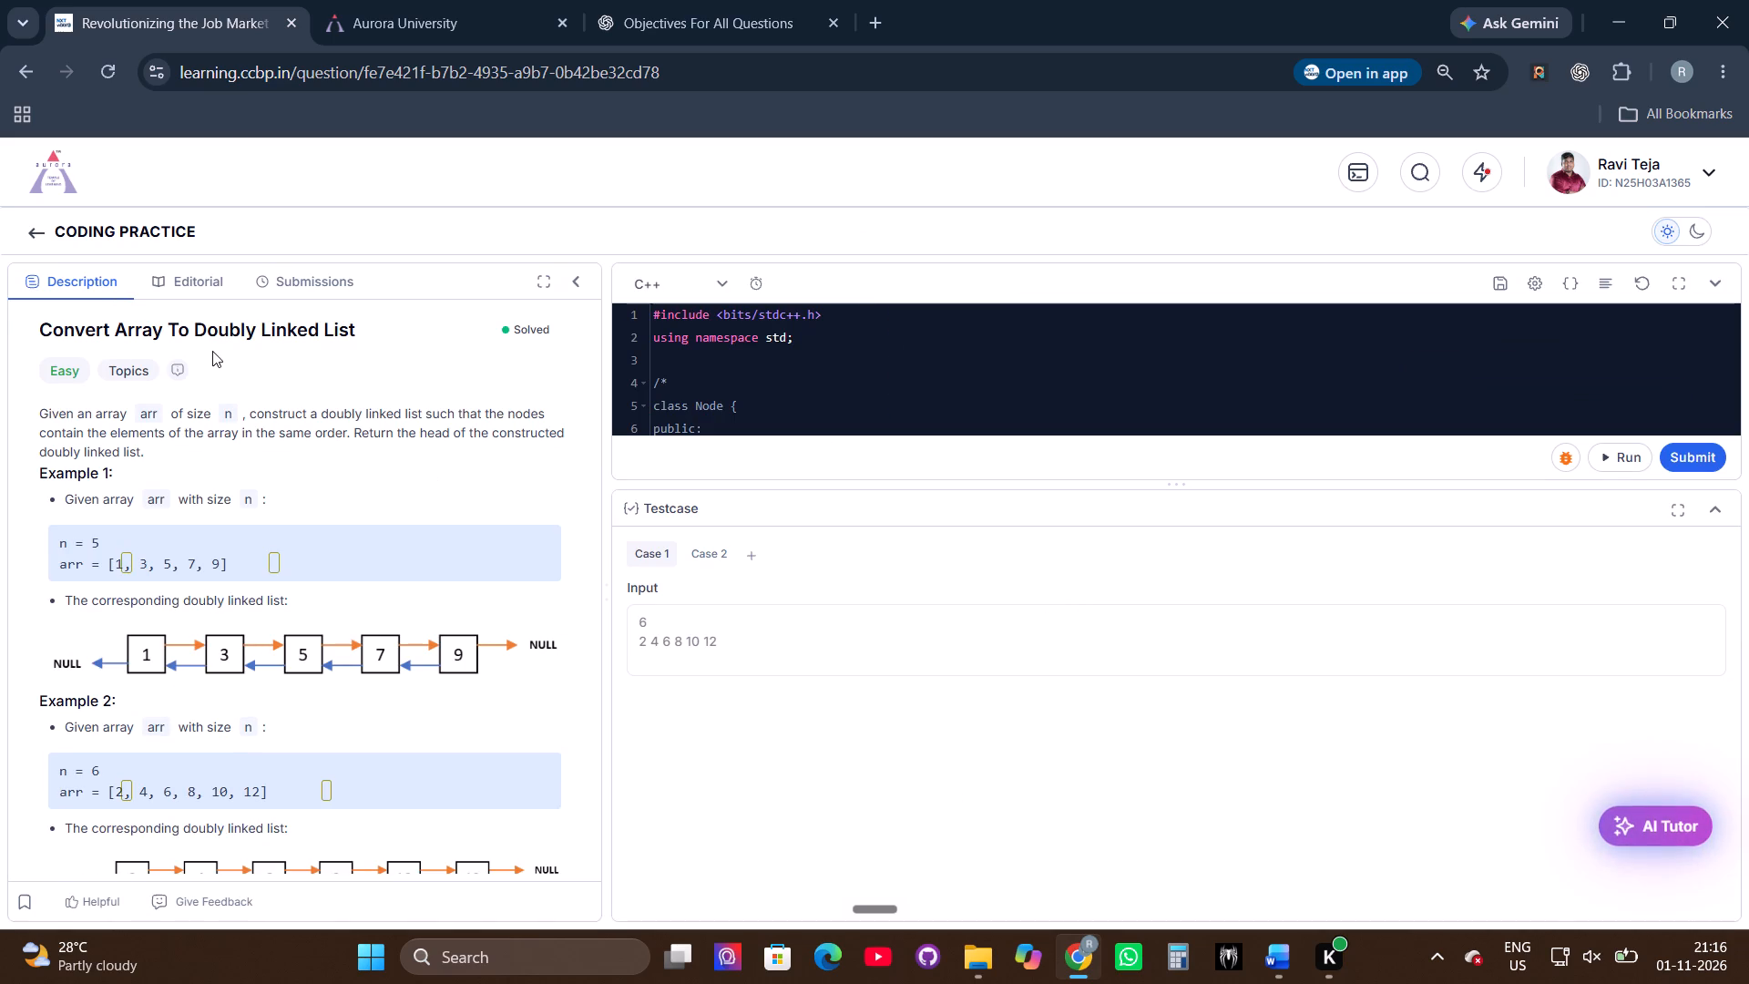
Copy the title "Convert Array To Doubly Linked List" from the problem's editorial and paste it after Word's "2.7:" label without an extra line.
left_click(179, 272)
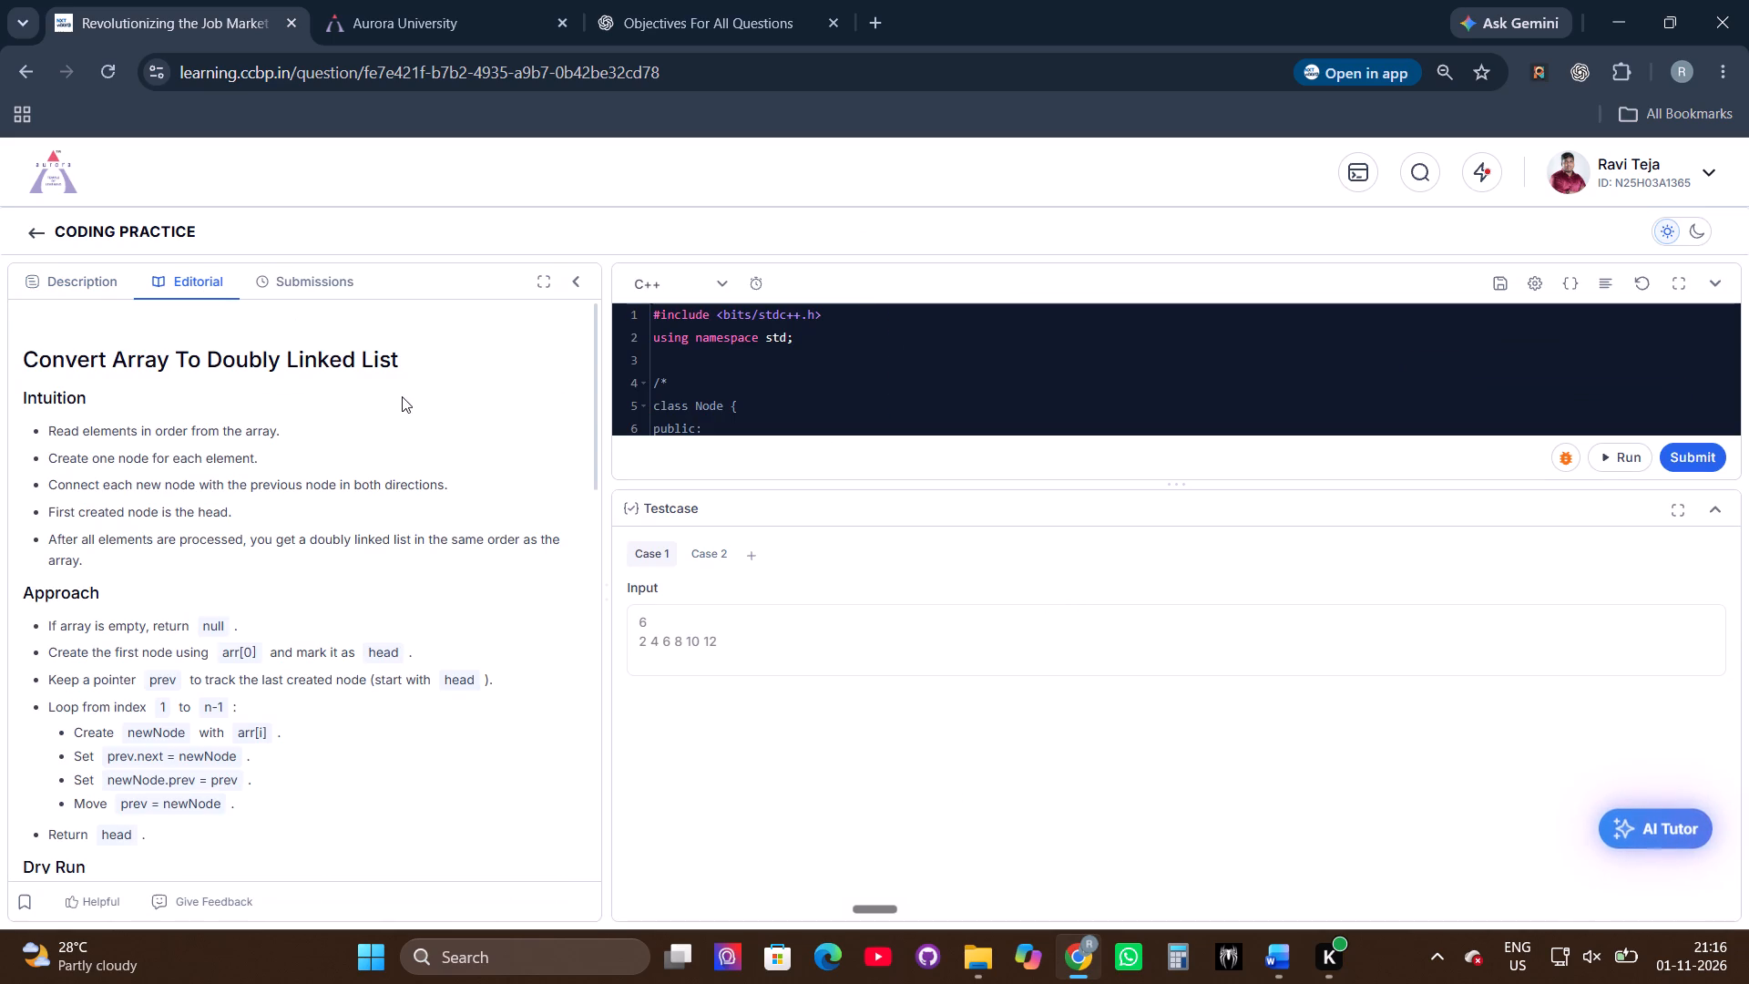
left_click_drag(403, 364, 56, 376)
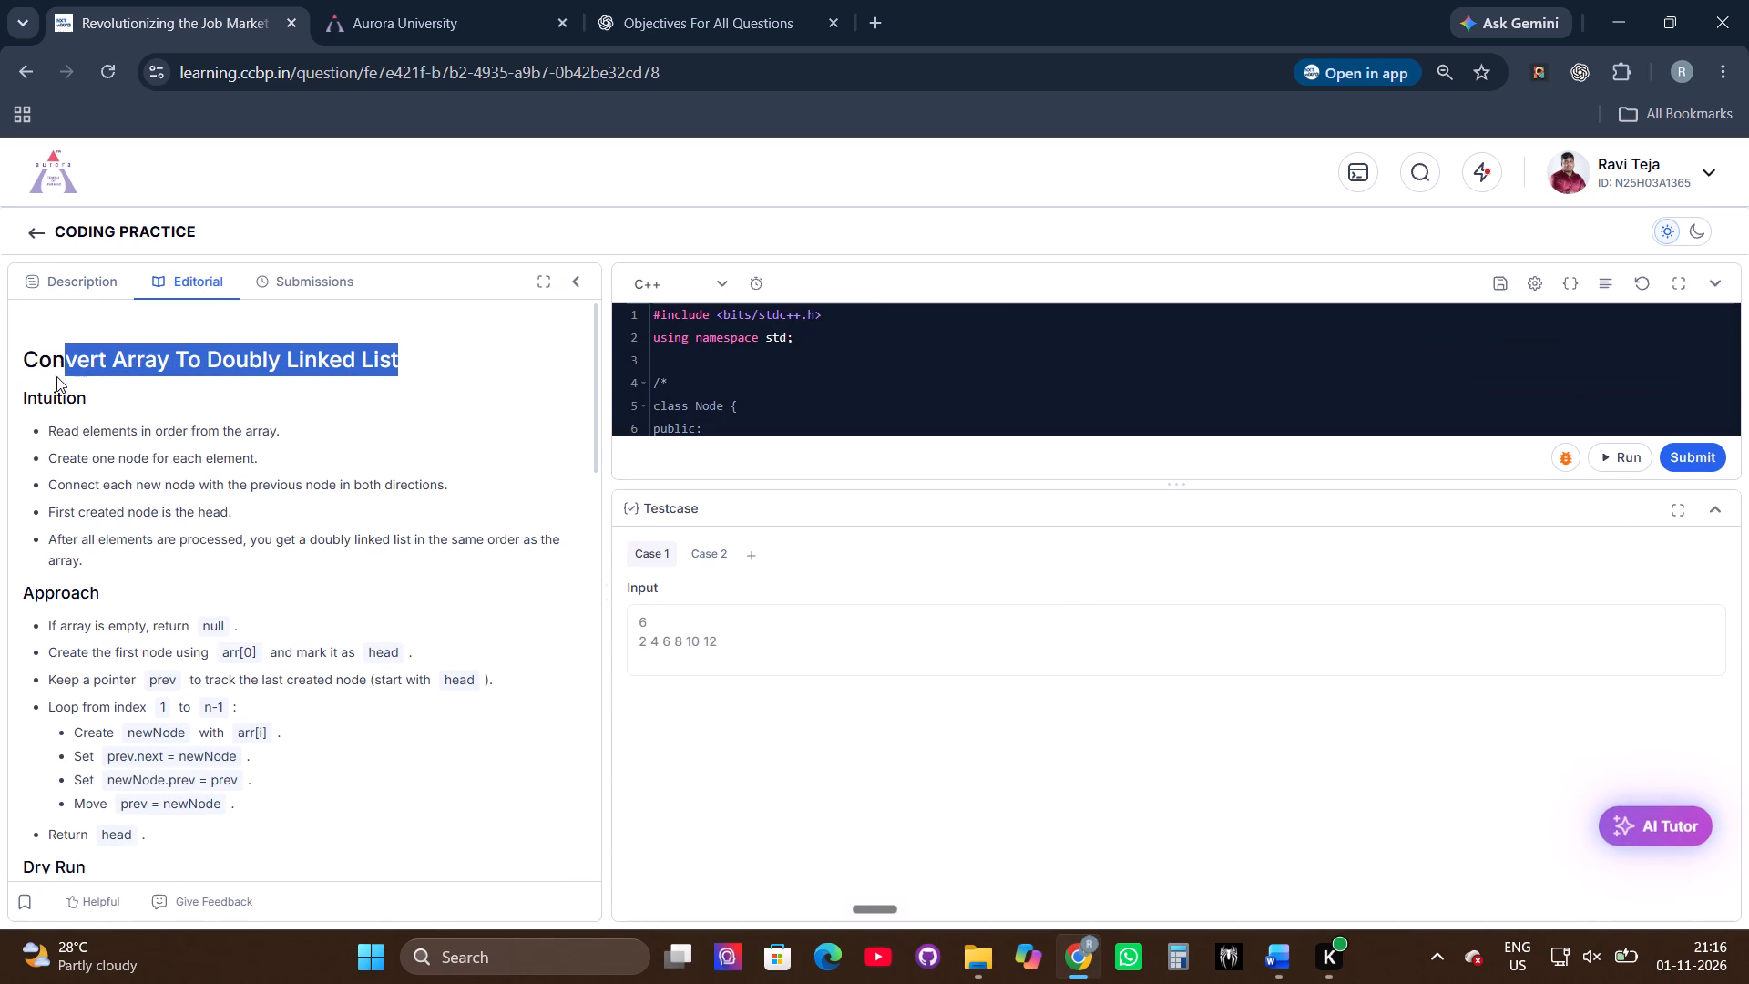
left_click_drag(56, 376, 29, 373)
key("ctrl+c")
left_click(66, 367)
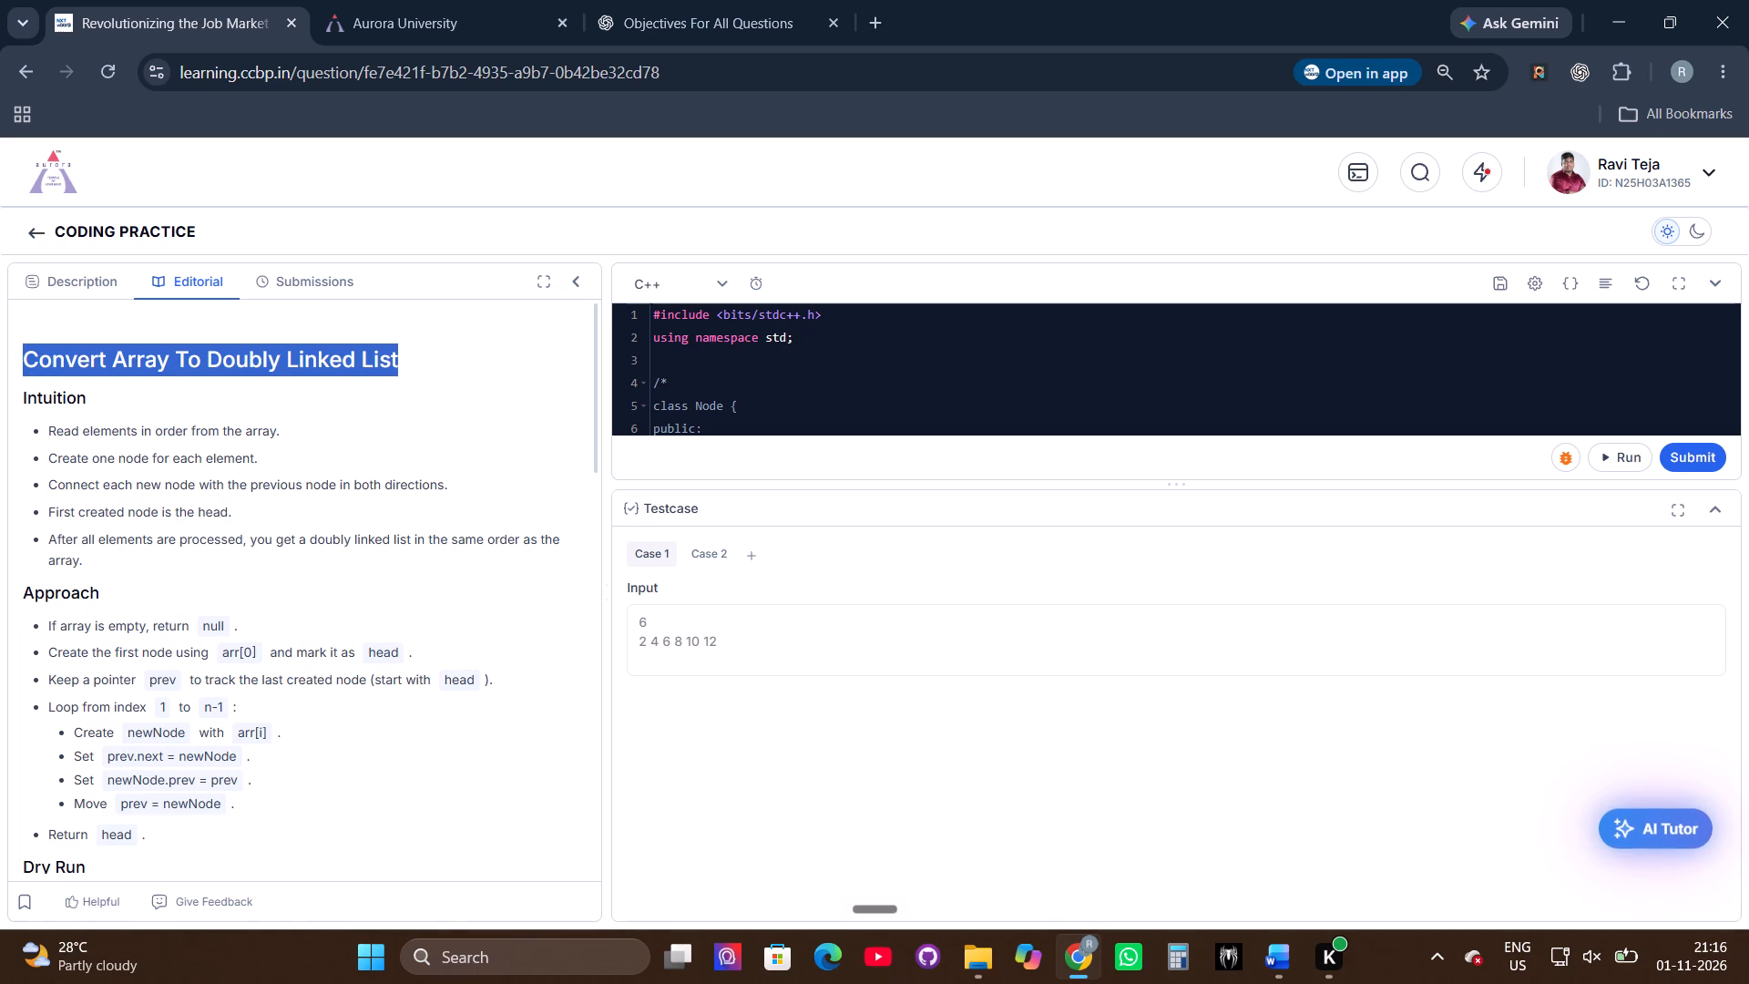
left_click(99, 272)
left_click(1270, 949)
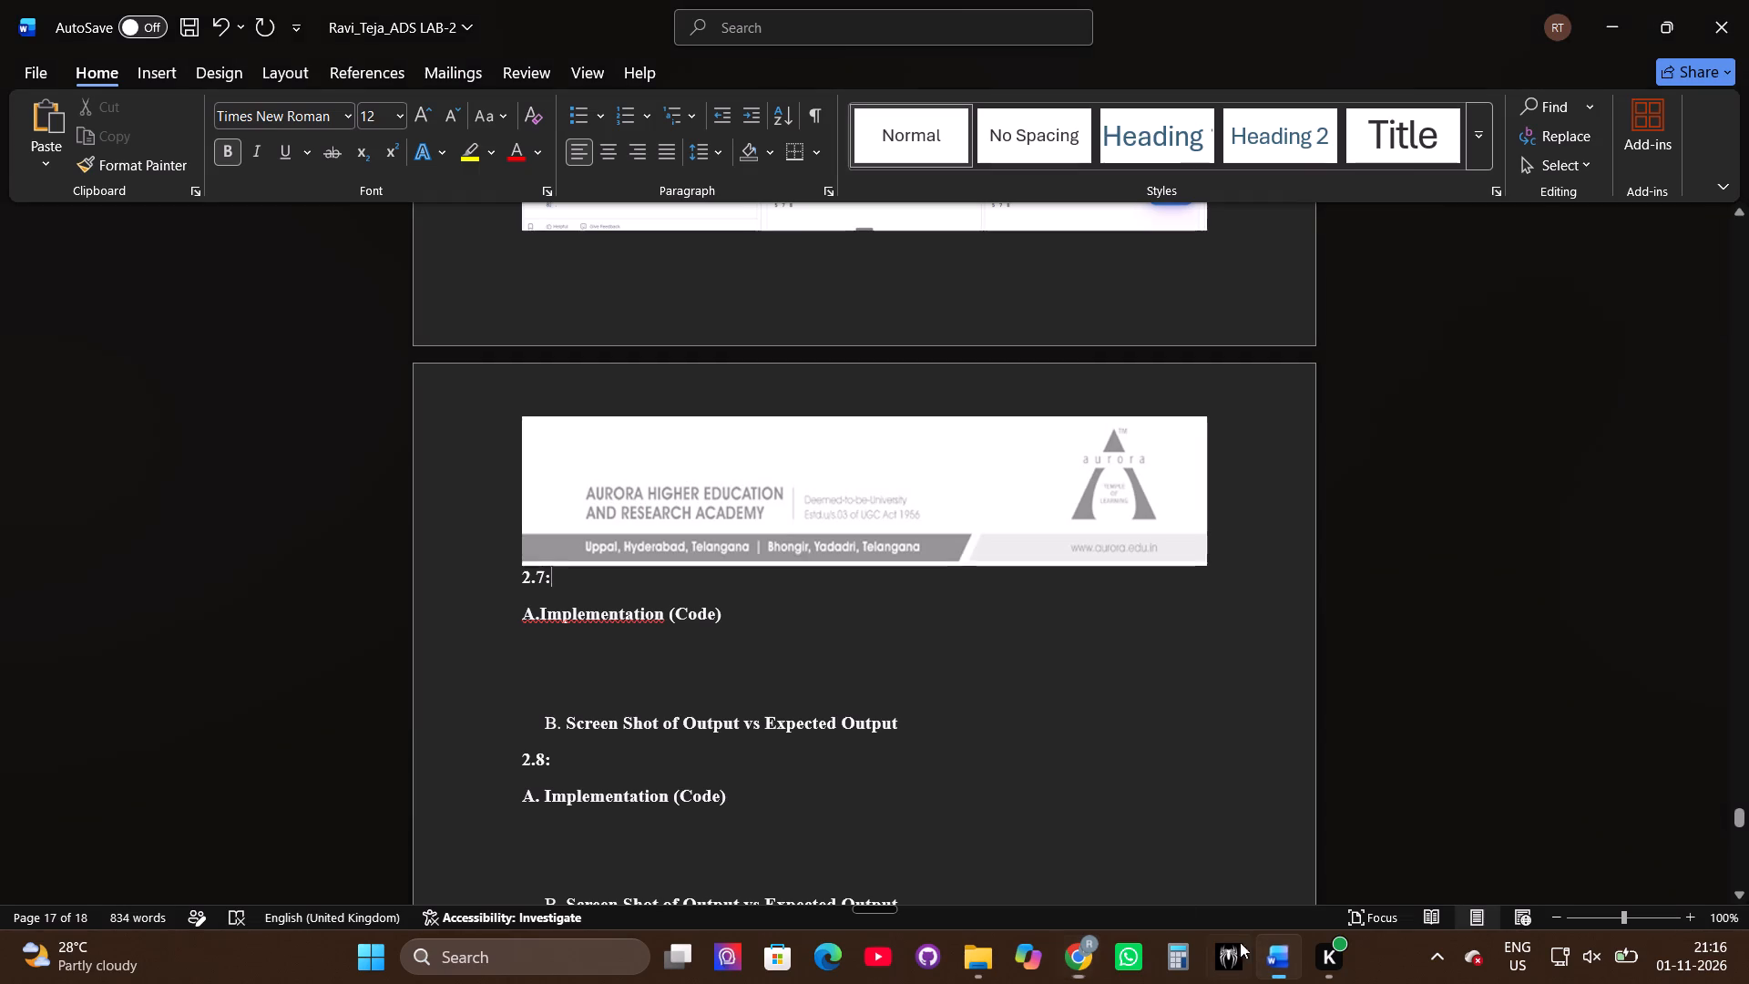
key("ctrl+v")
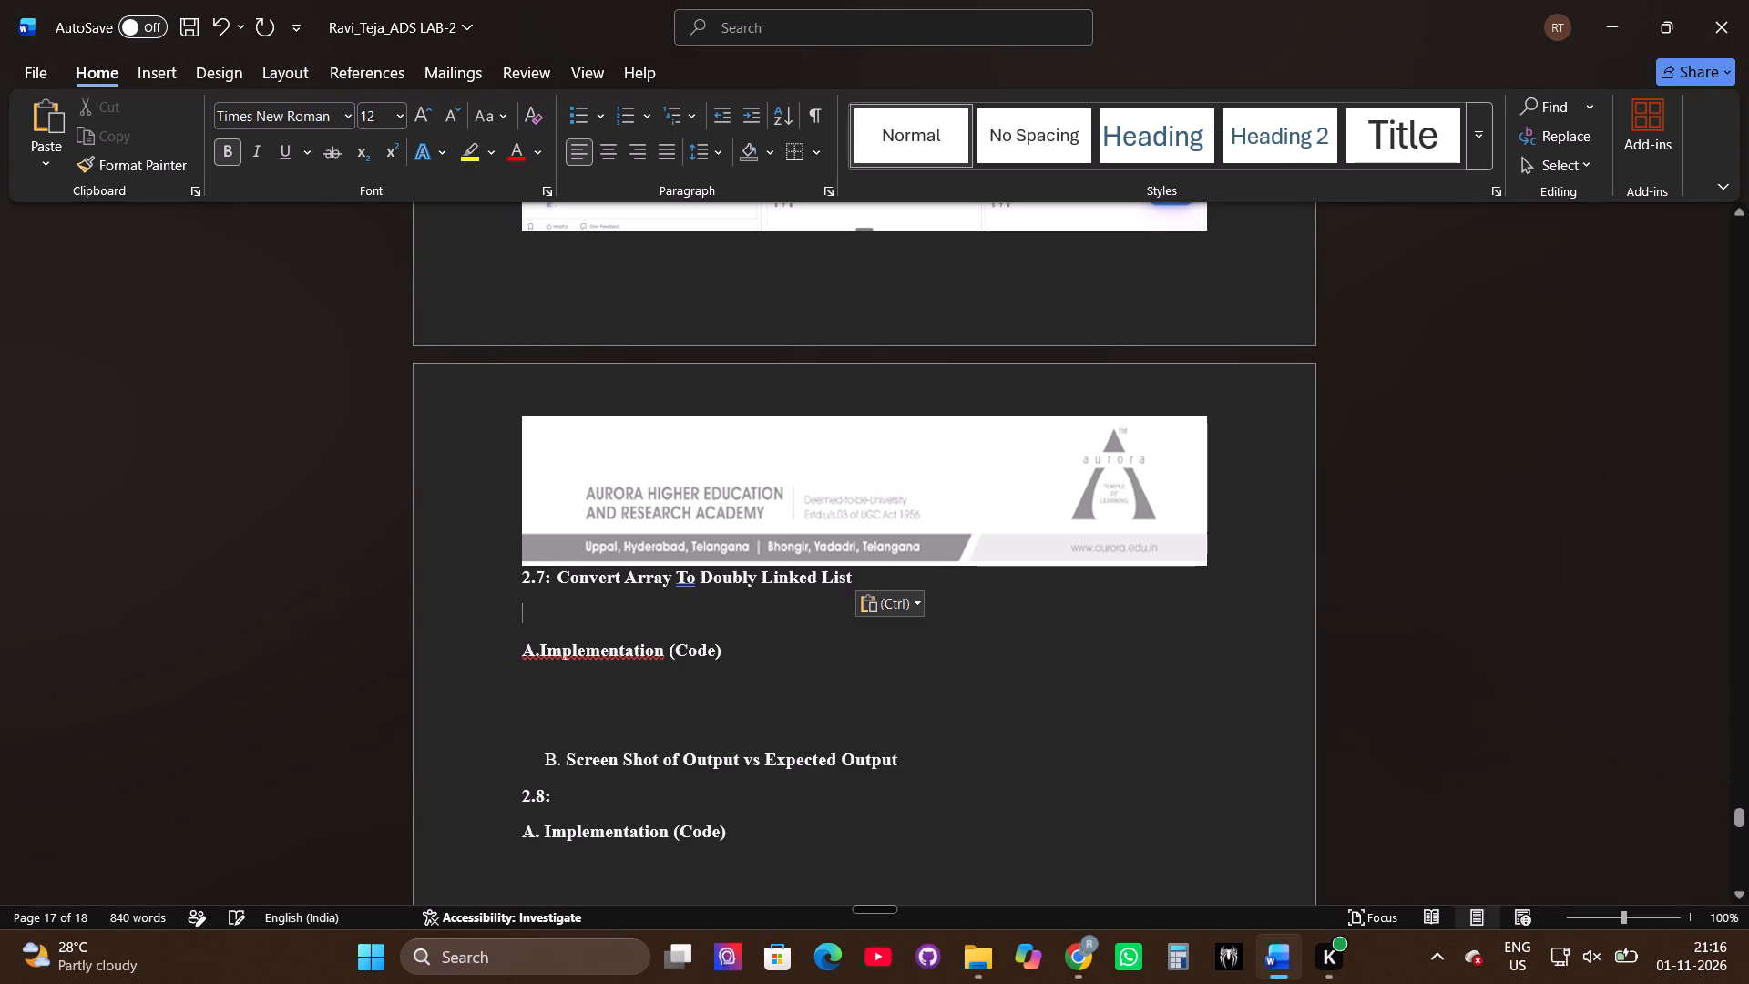
key("BackSpace")
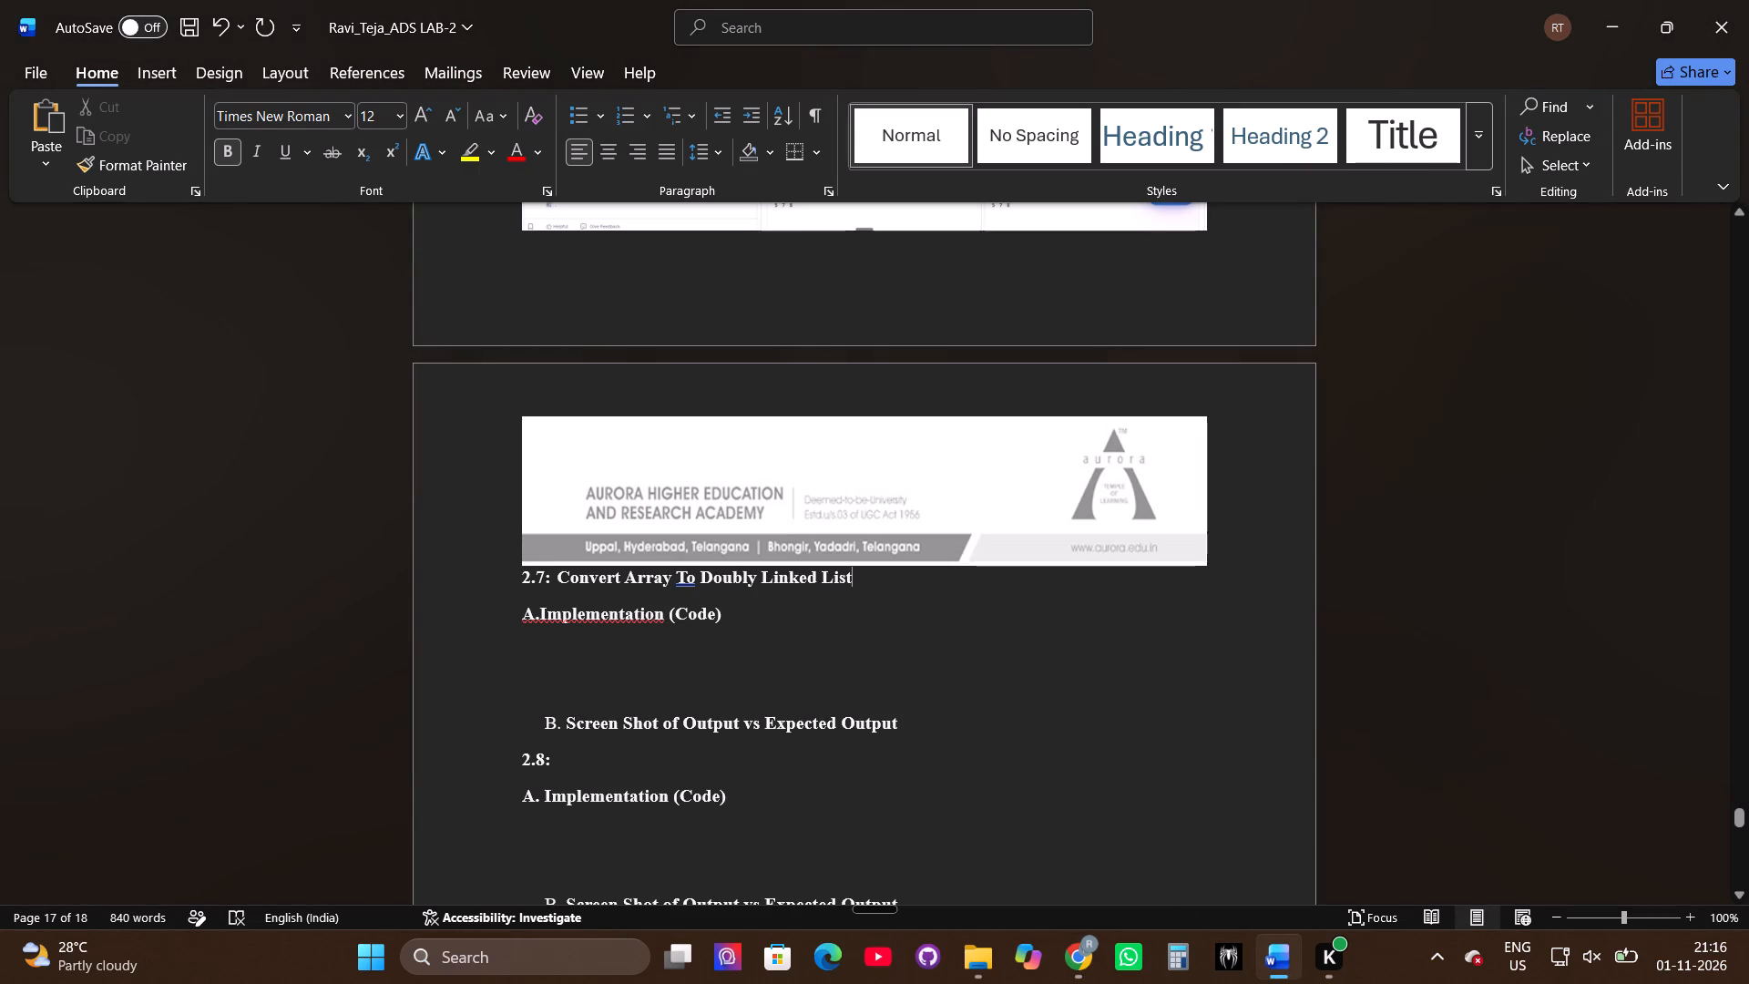
Set the blank code line under 2.7's "A.Implementation (Code)" heading to non-bold, size 11 text.
left_click(587, 654)
left_click(227, 150)
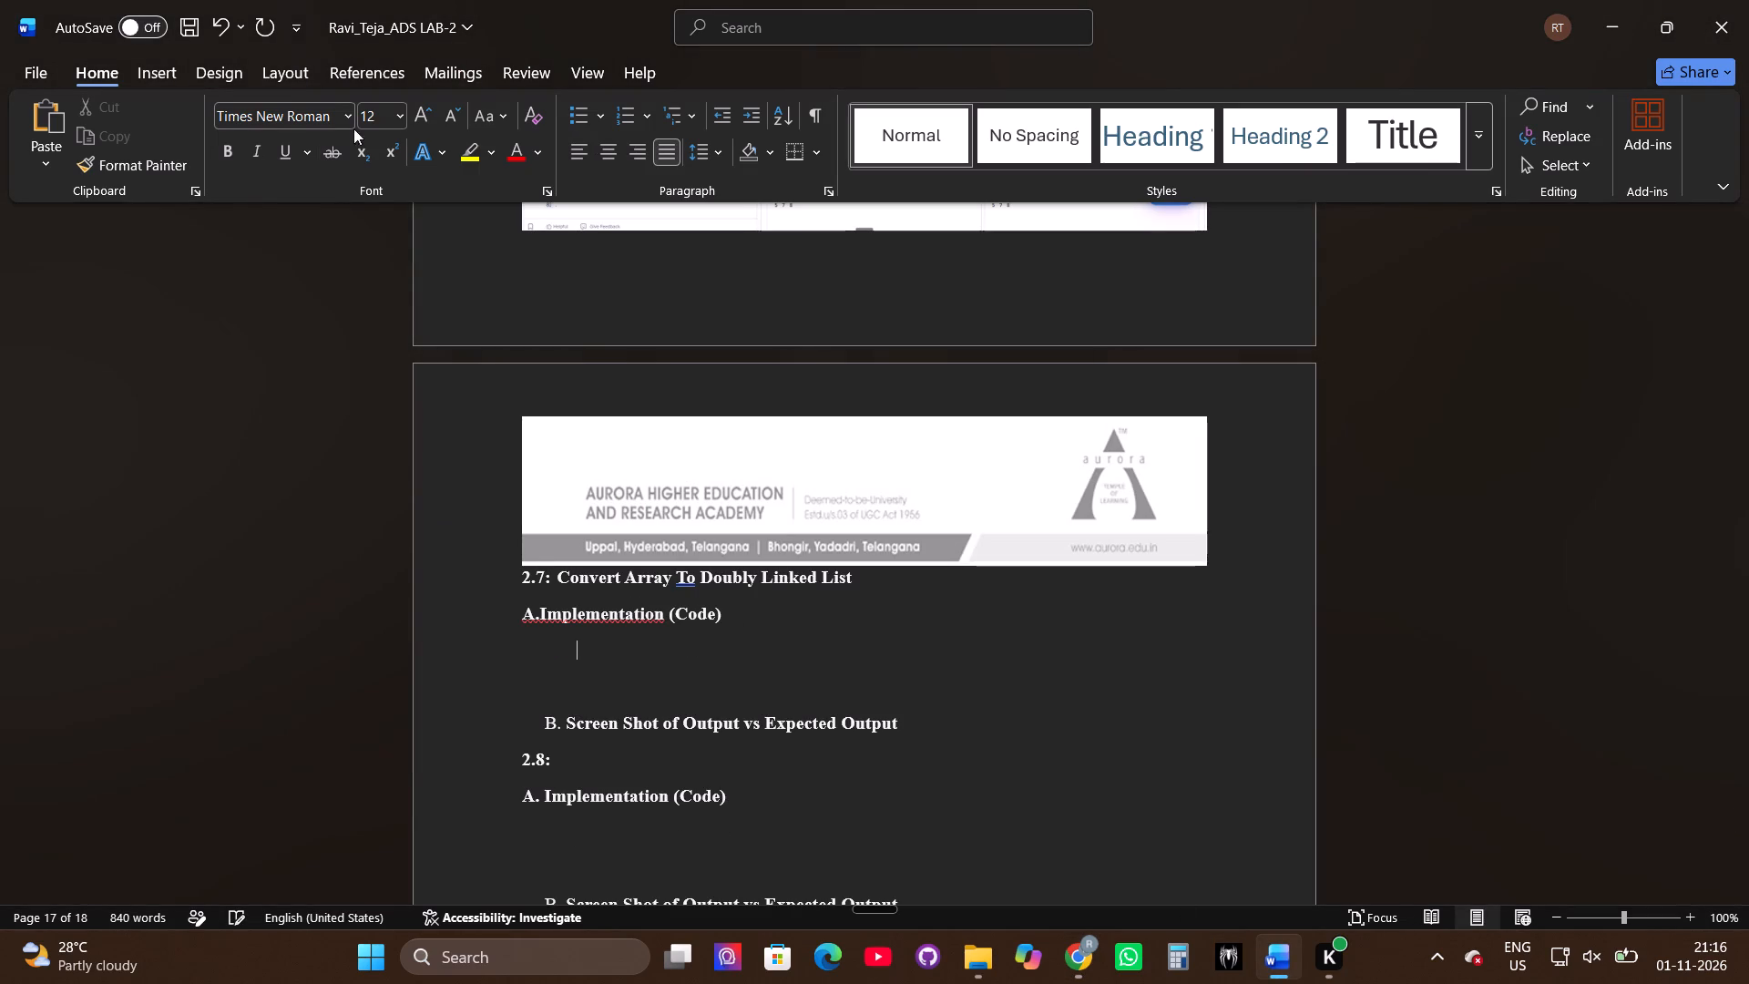
left_click(391, 120)
left_click(385, 118)
type("11")
key("Return")
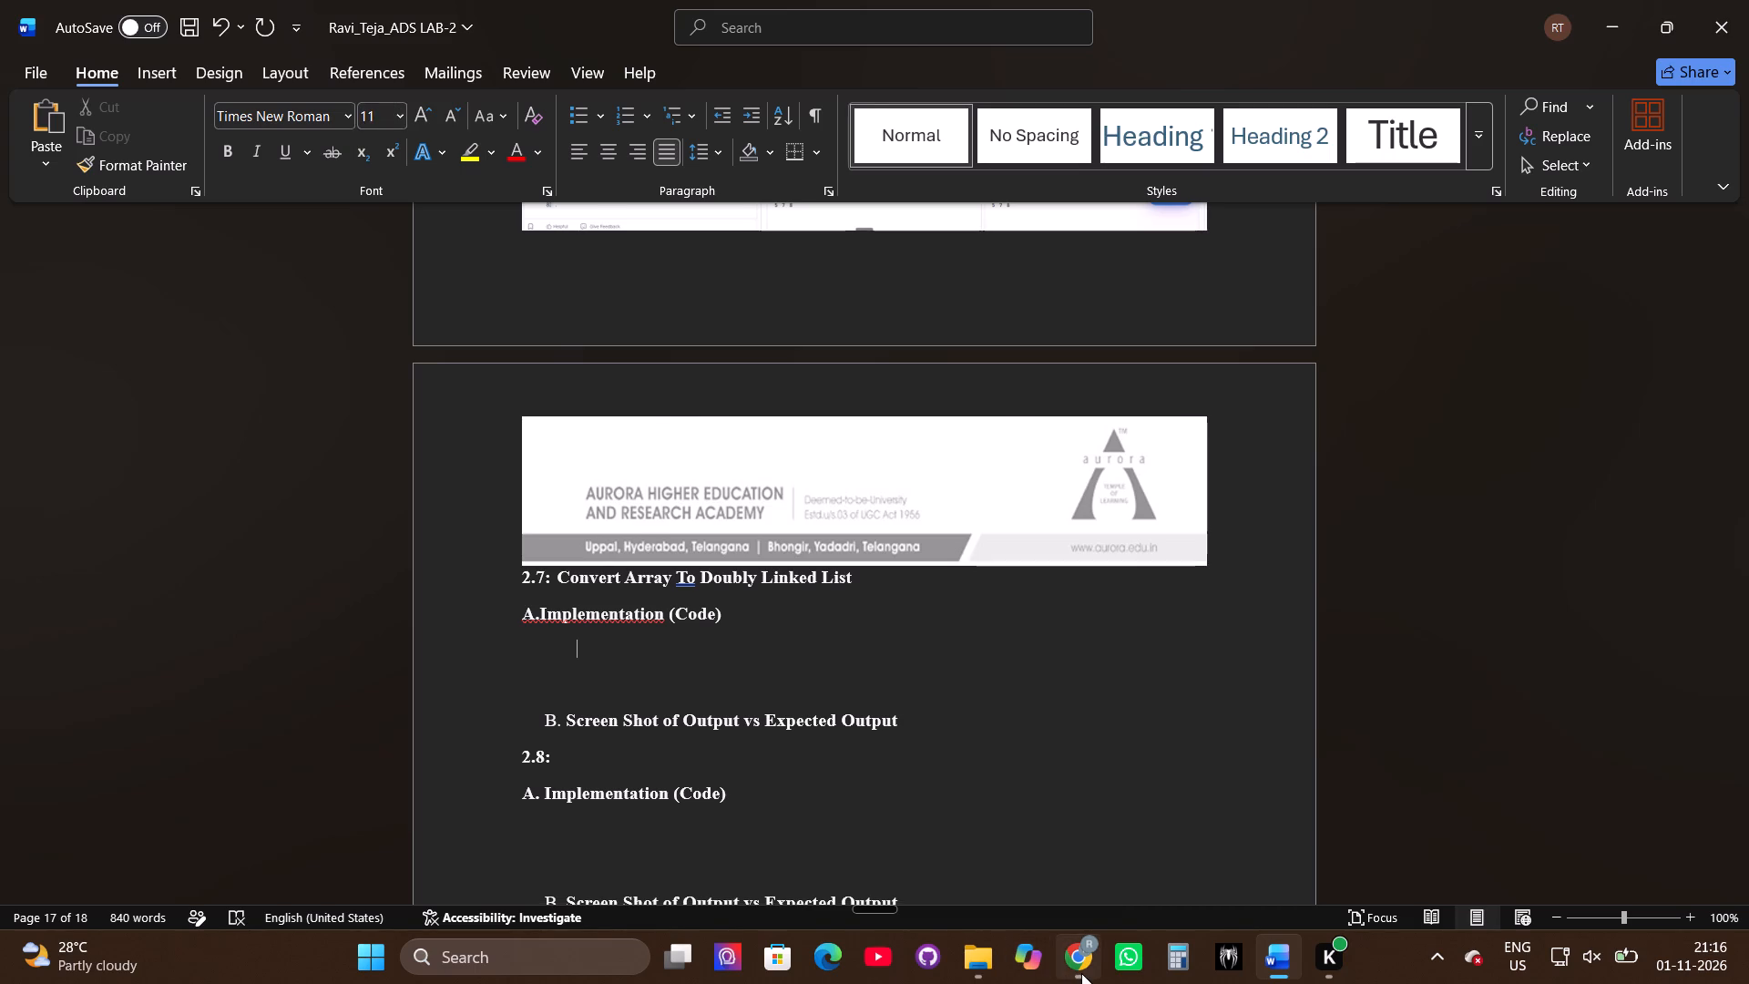
In Chrome, copy the full Convert Array To Doubly Linked List C++ code, run it, and paste the code under 2.7's A heading in Word.
left_click(1081, 973)
left_click(671, 309)
key("ctrl+a")
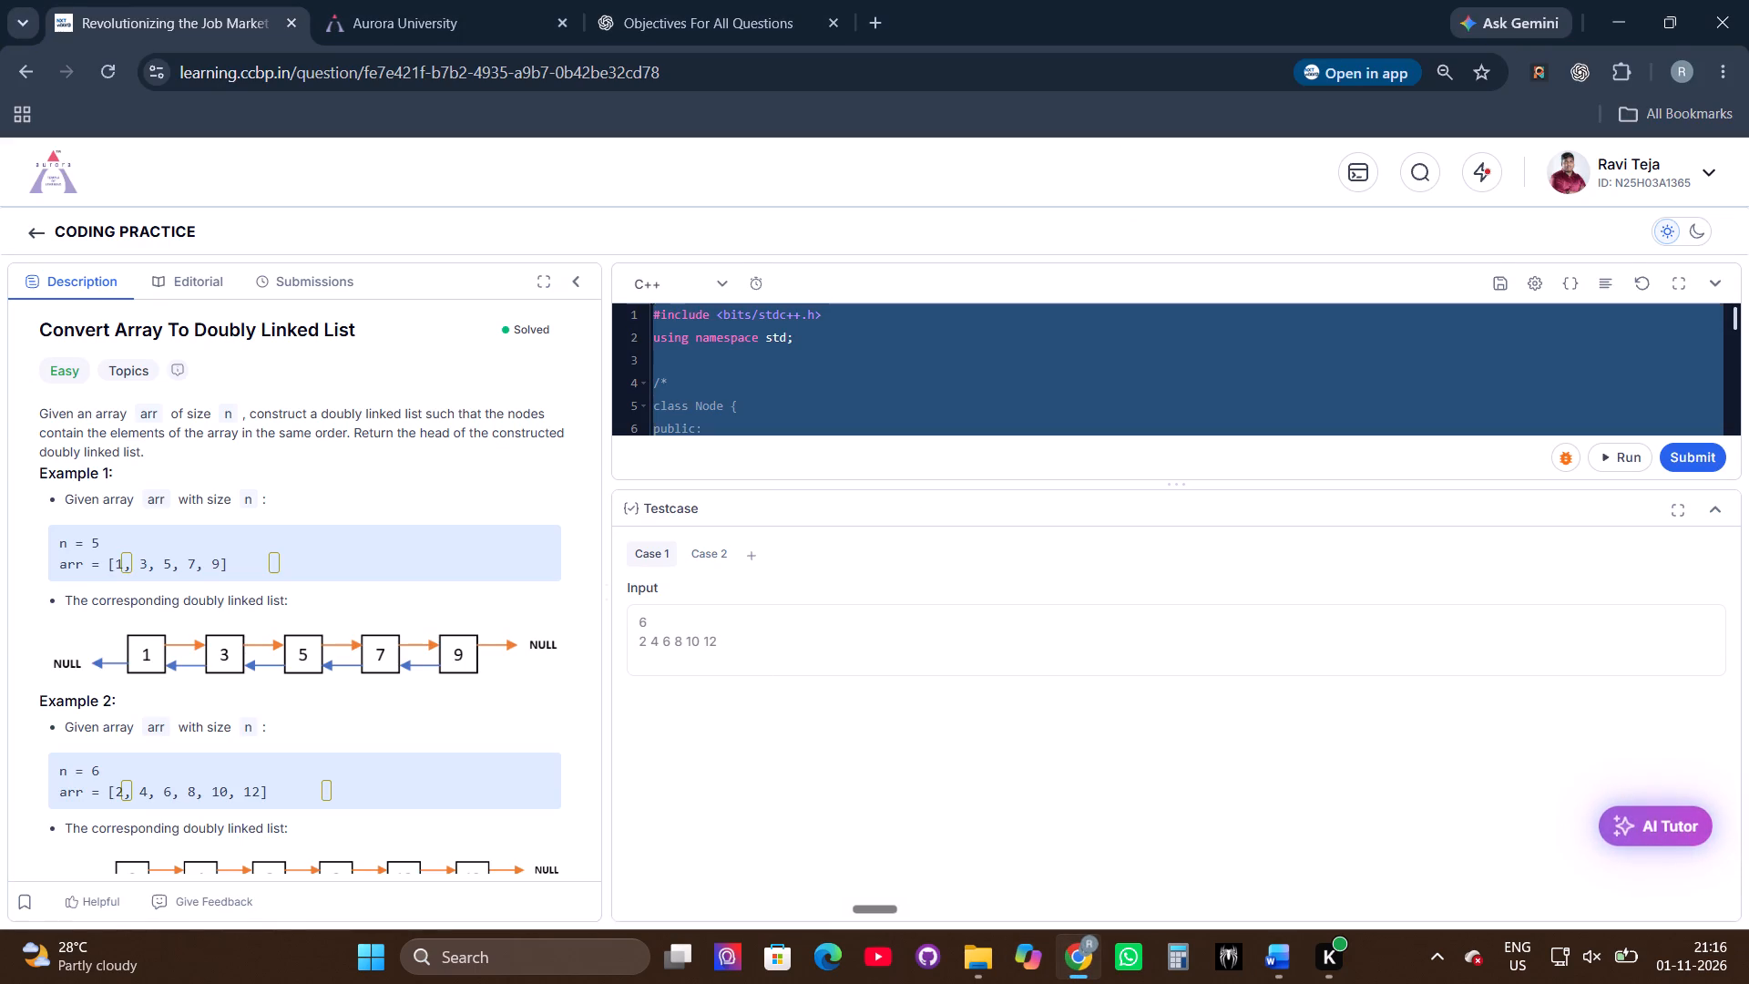
key("ctrl+c")
left_click(784, 373)
left_click(1637, 461)
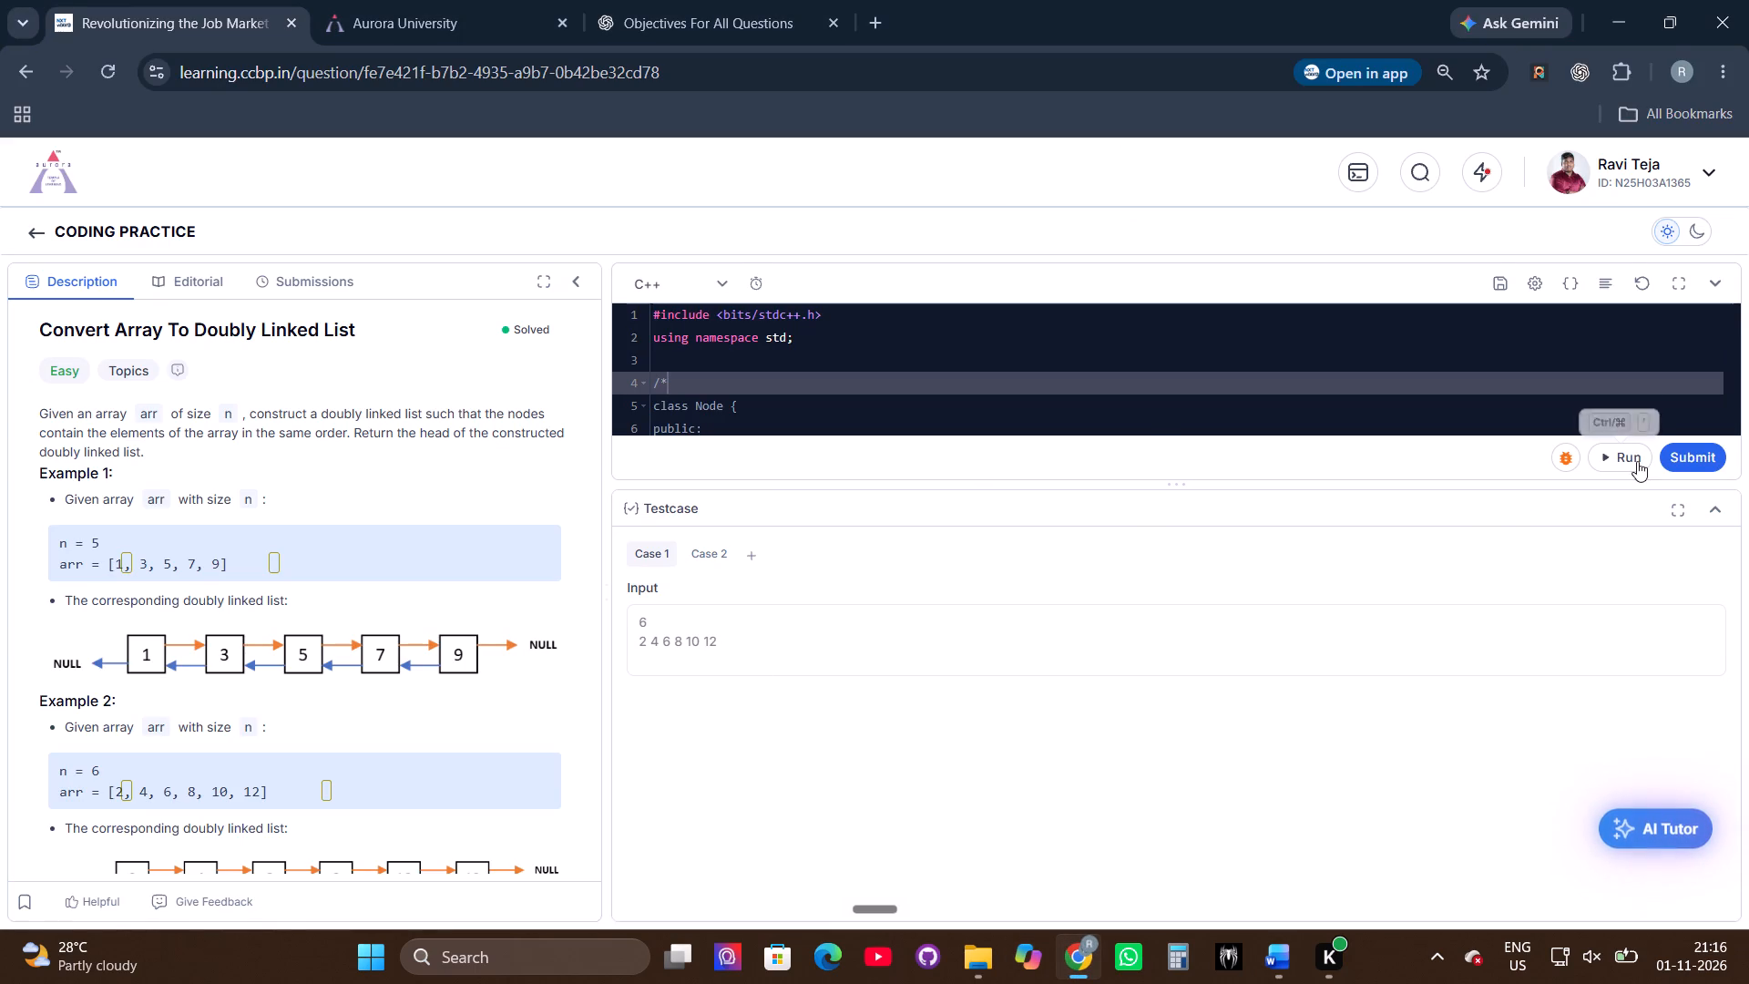
left_click(1287, 957)
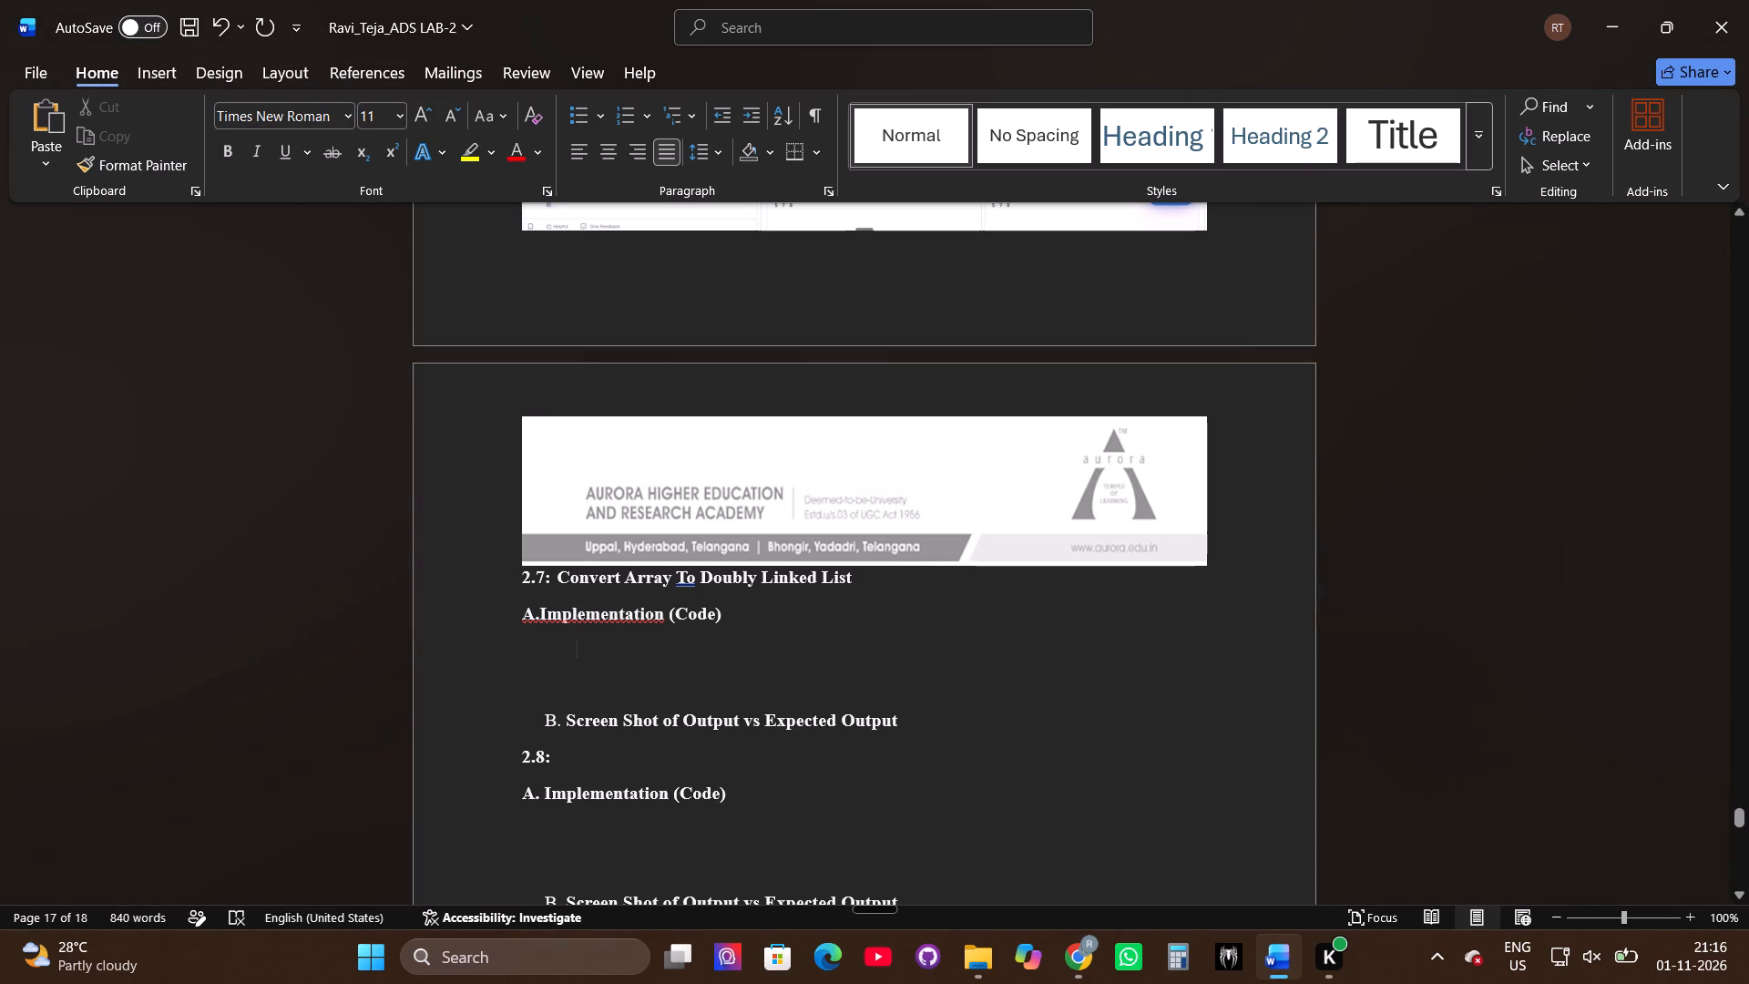
key("ctrl+v")
Add an unnumbered blank line under 2.7's "B. Screen Shot of Output vs Expected Output" heading.
scroll(861, 606, "down", 1)
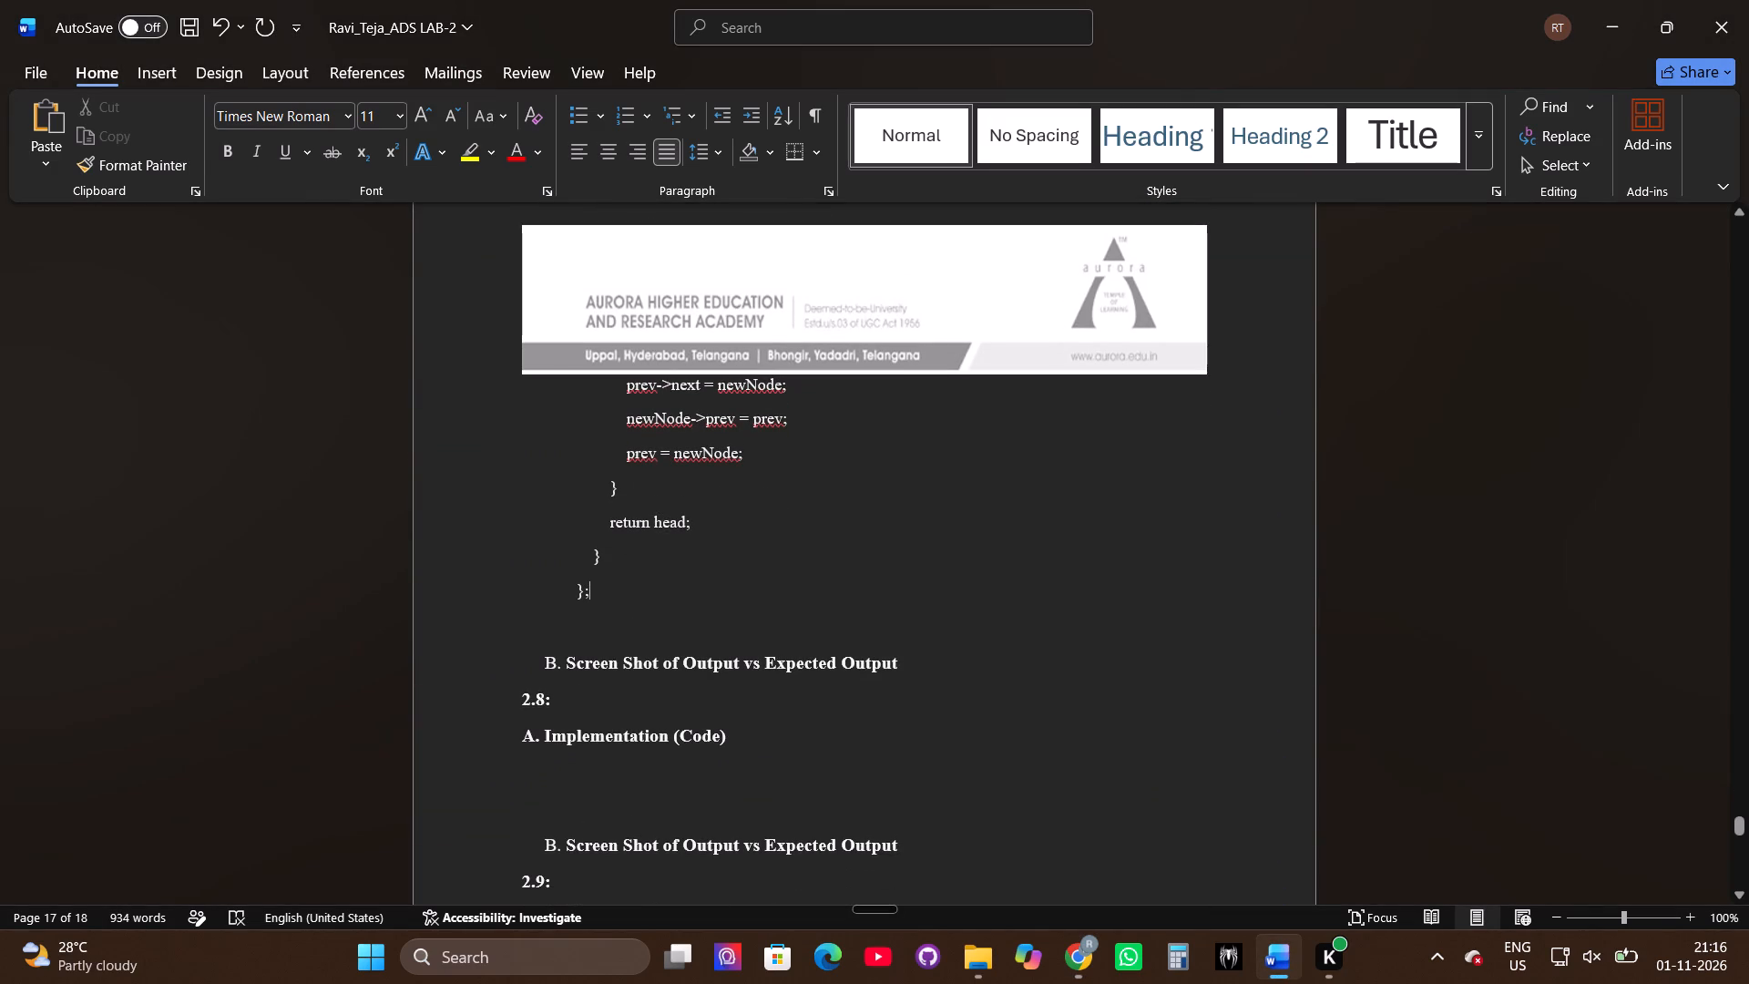
left_click(905, 671)
key("Return")
key("ctrl+z")
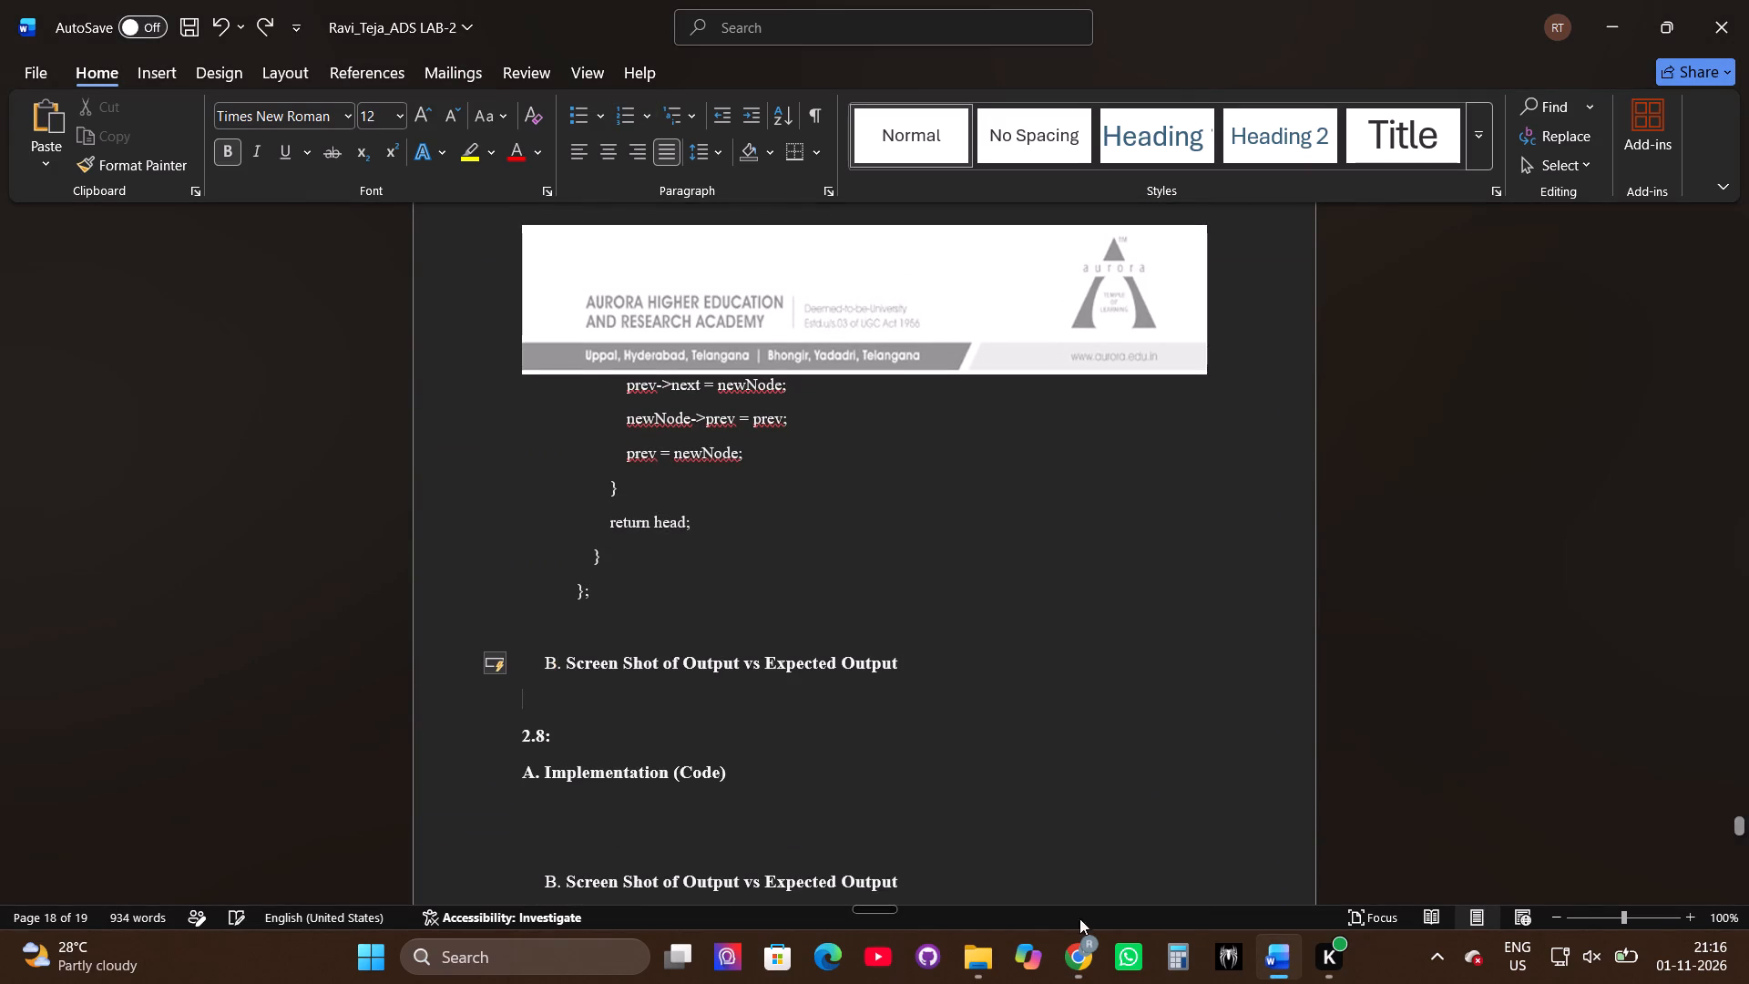
Enlarge the Convert Array To Doubly Linked List test results in Chrome, capture the page without browser bar and taskbar, and paste it under 2.7's B heading.
left_click(1076, 967)
left_click(823, 501)
left_click_drag(1003, 658, 1023, 571)
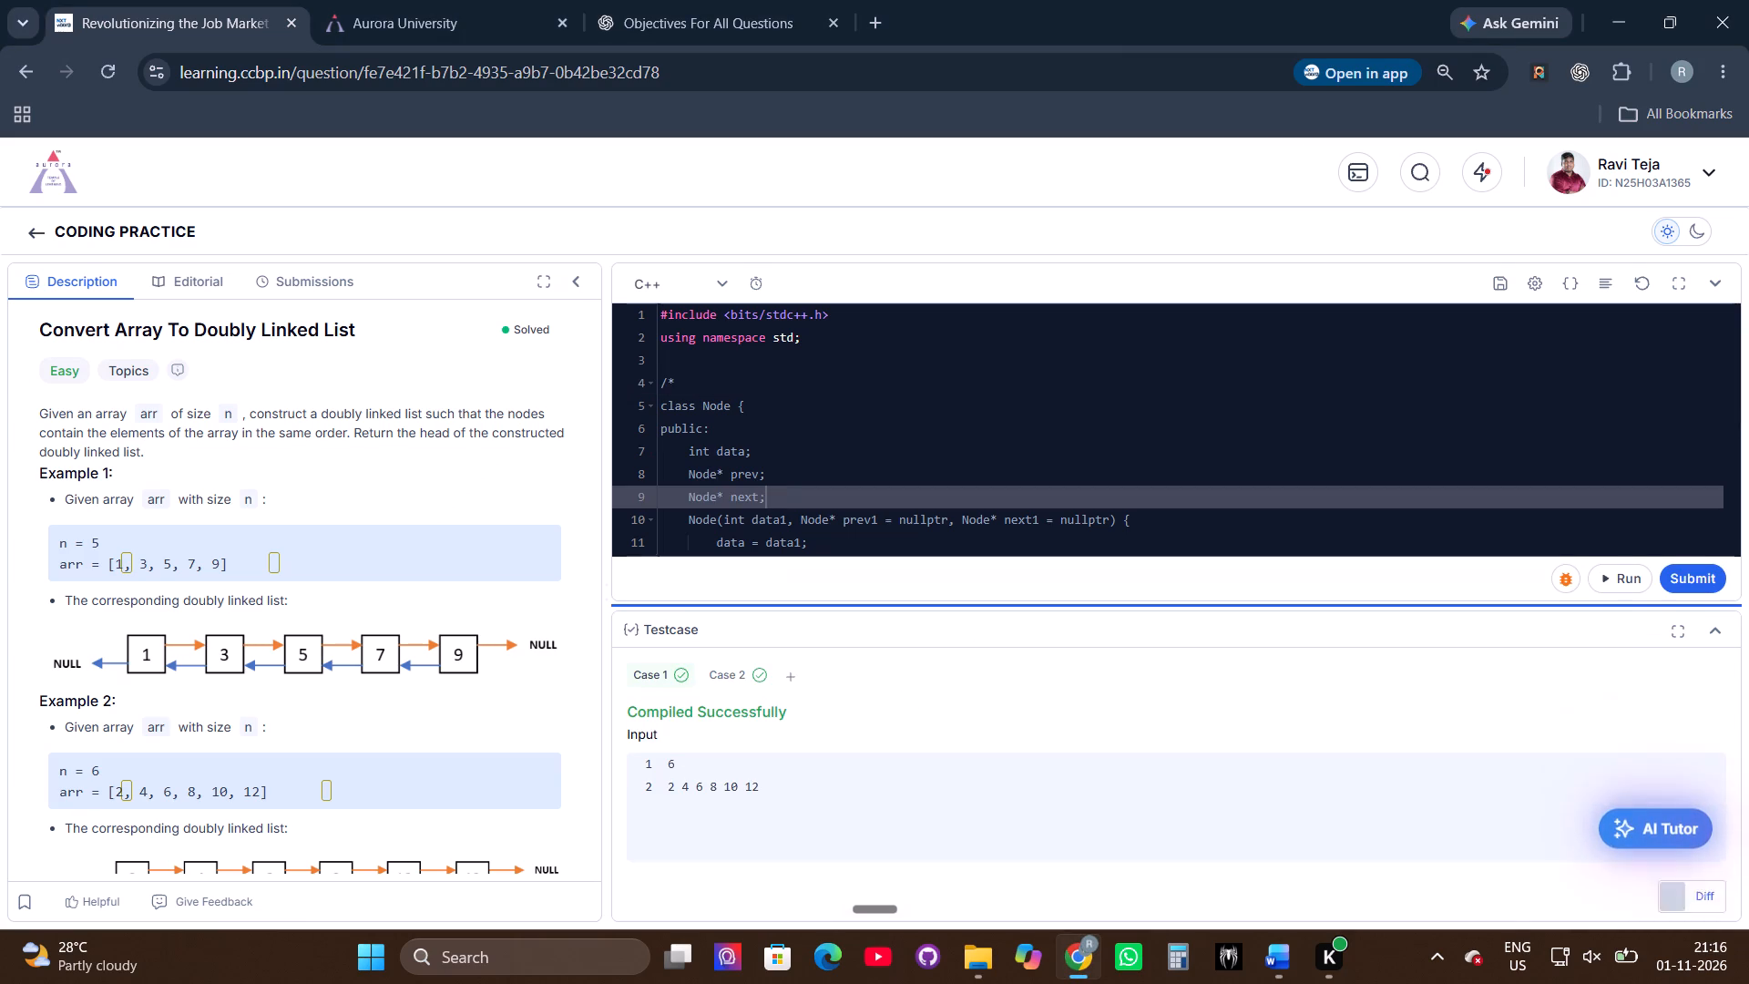
left_click_drag(1023, 571, 1037, 467)
key("Print")
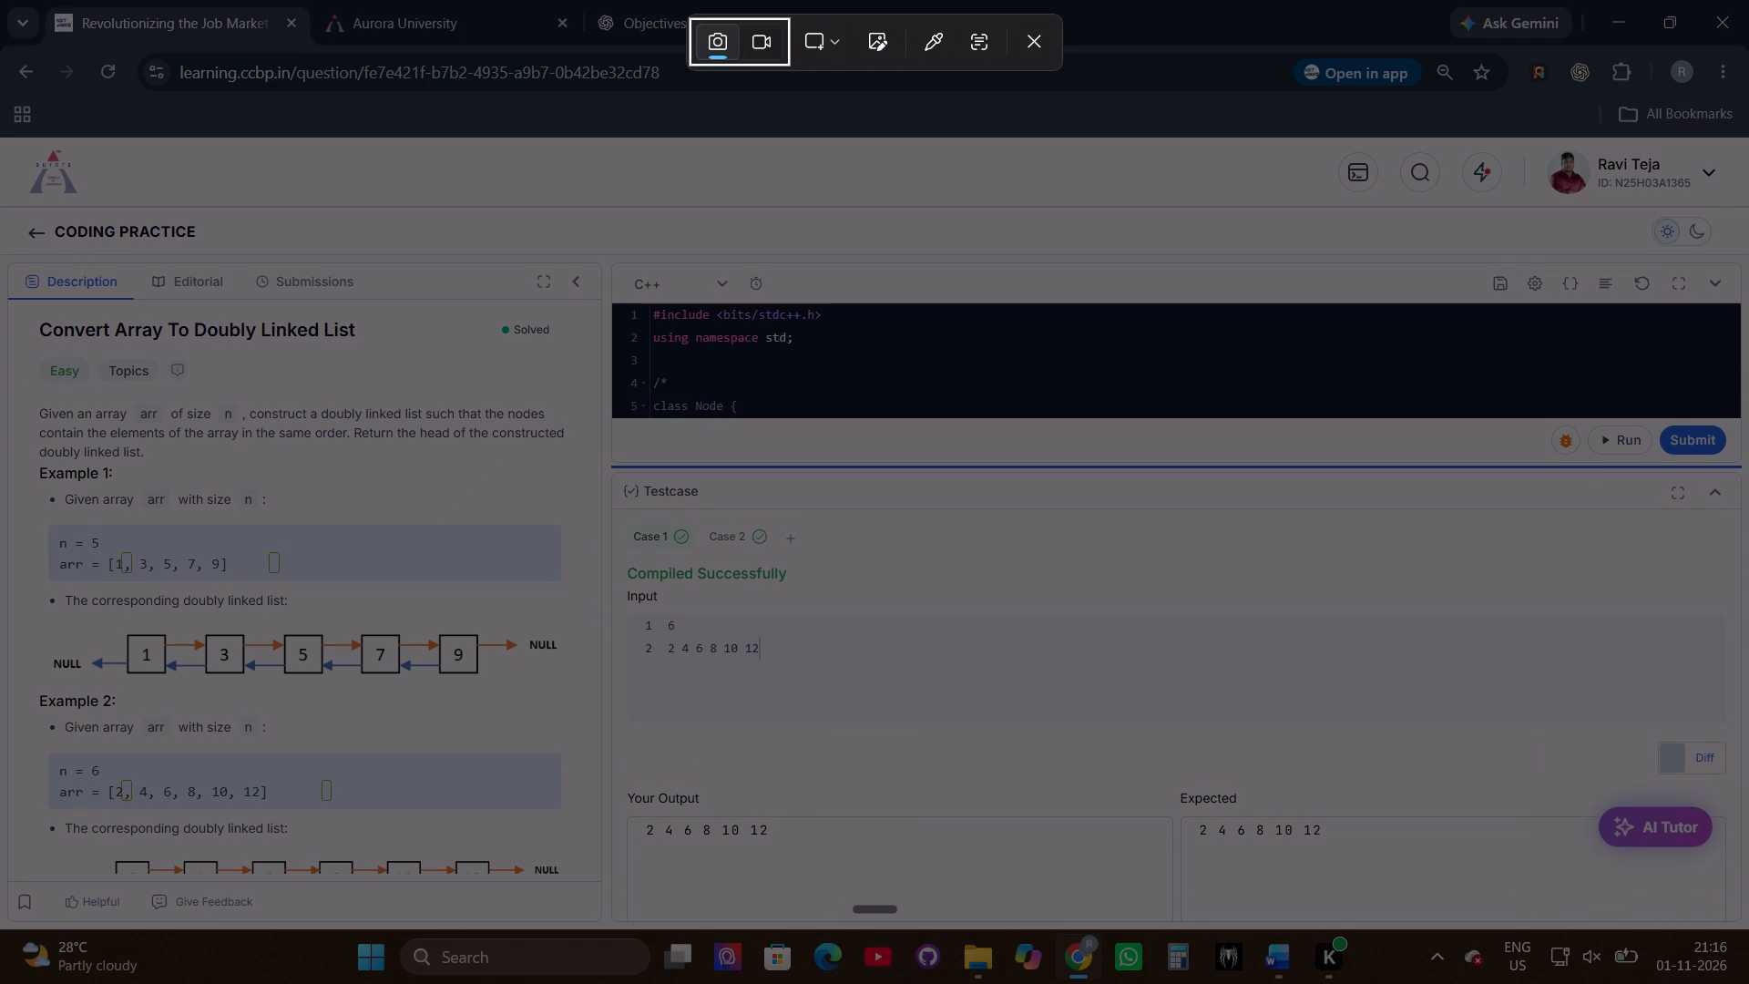
left_click_drag(0, 141, 1748, 775)
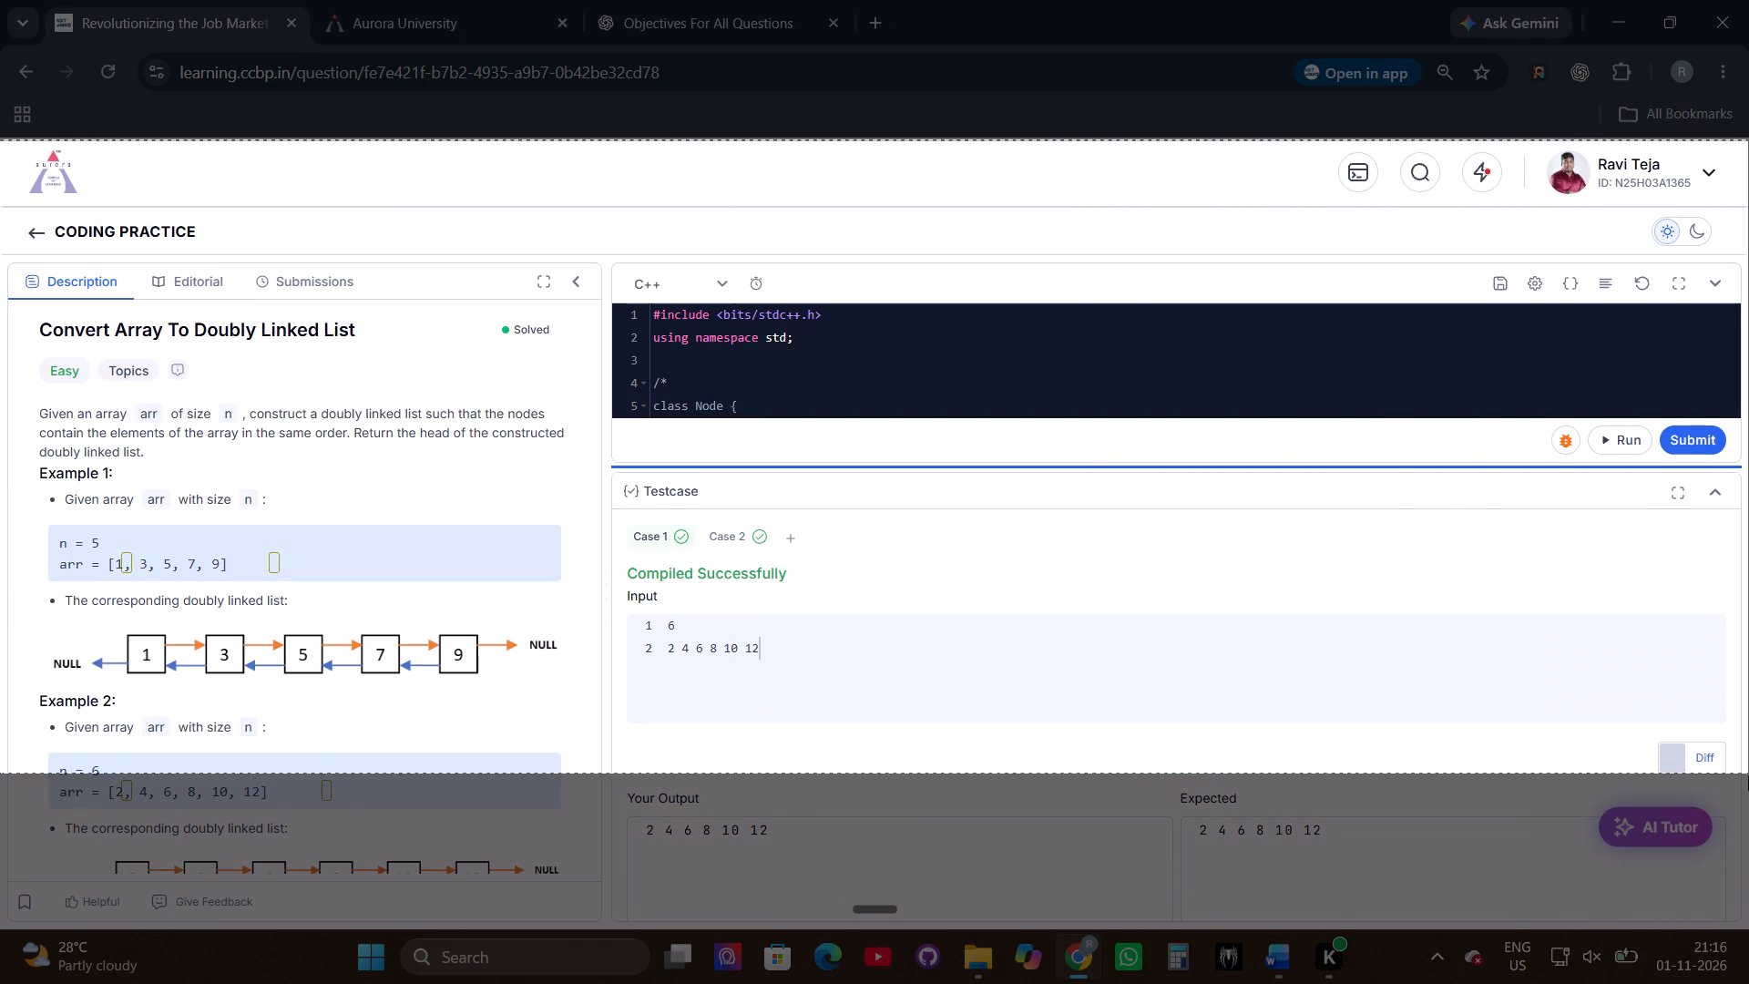
left_click_drag(1748, 775, 1748, 894)
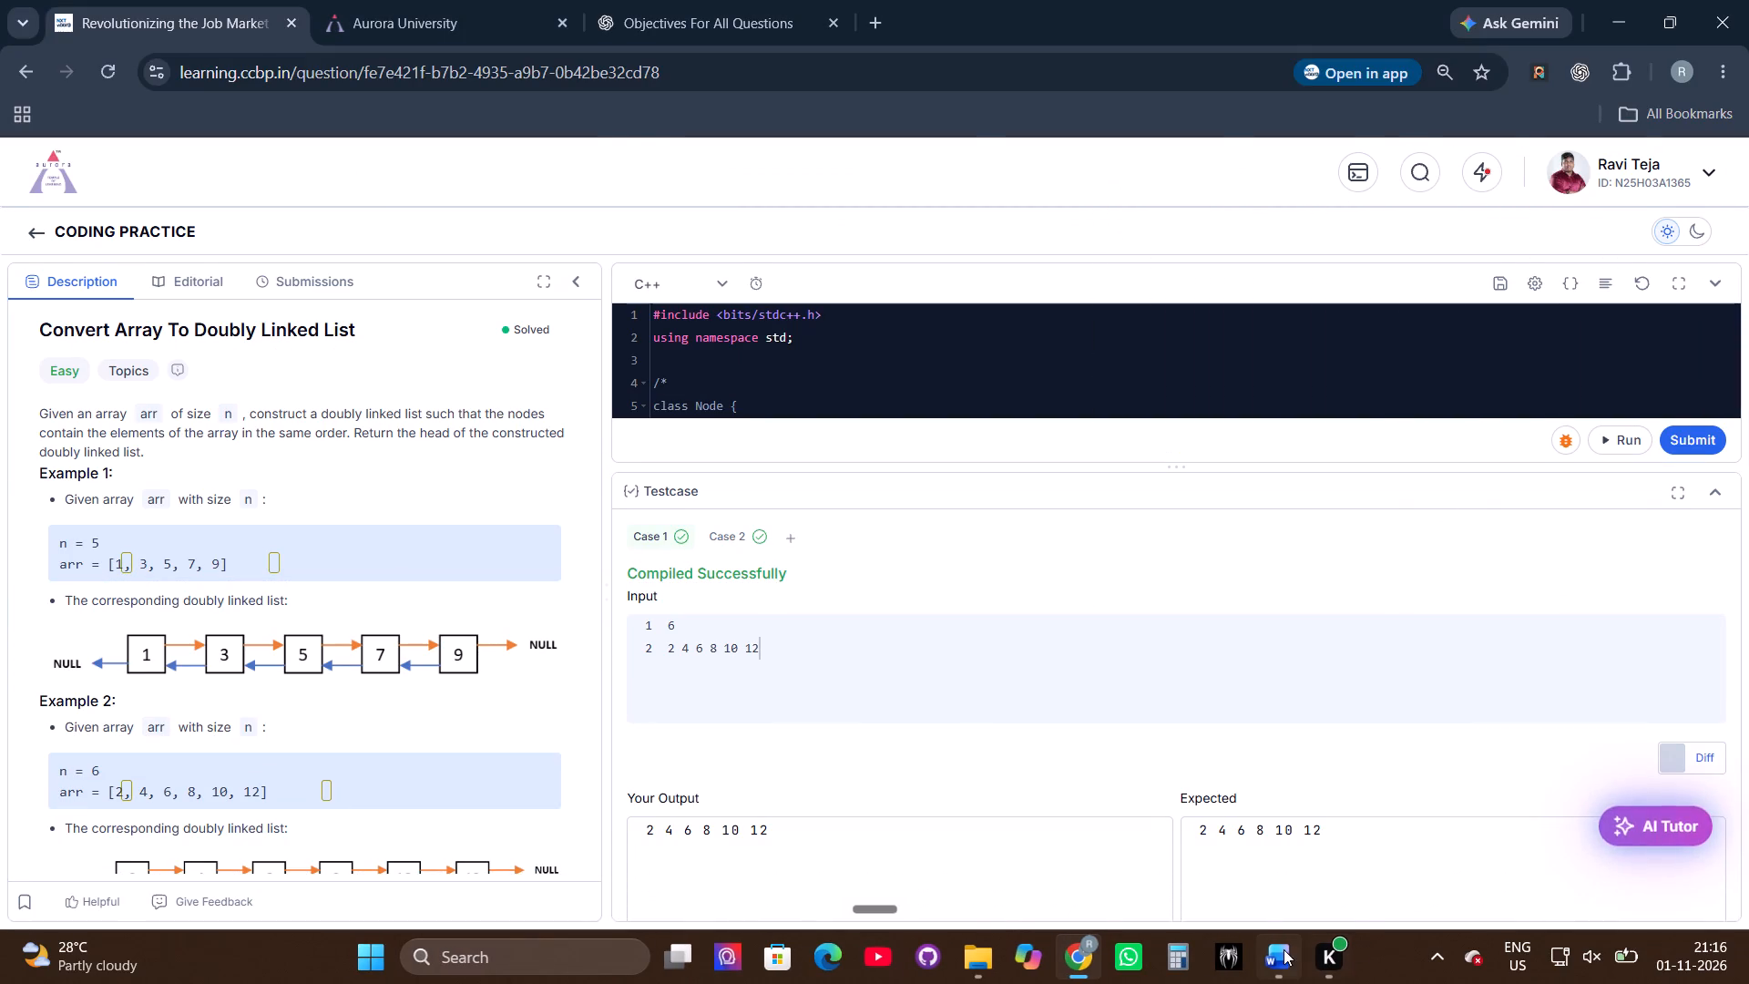
left_click(1284, 949)
key("ctrl+v")
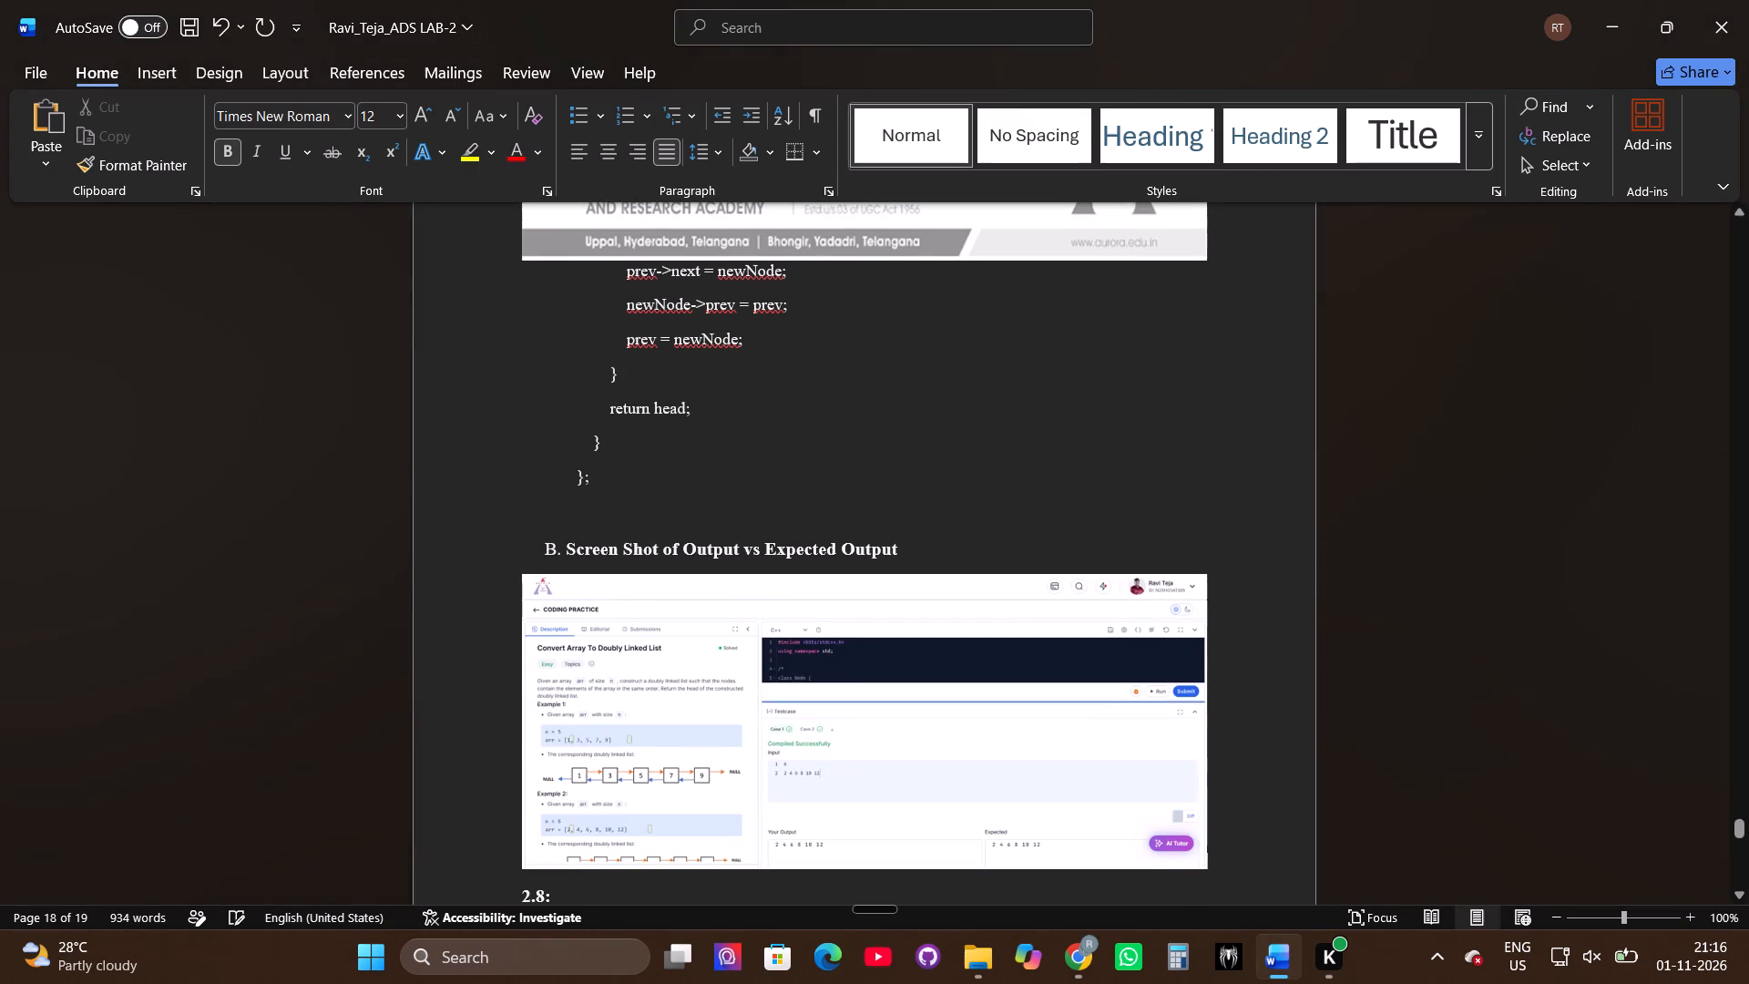
Place the cursor after the "2.8:" label, and open Convert Doubly Linked List to Array from the coding practice list in Chrome.
scroll(742, 699, "down", 2)
left_click(658, 349)
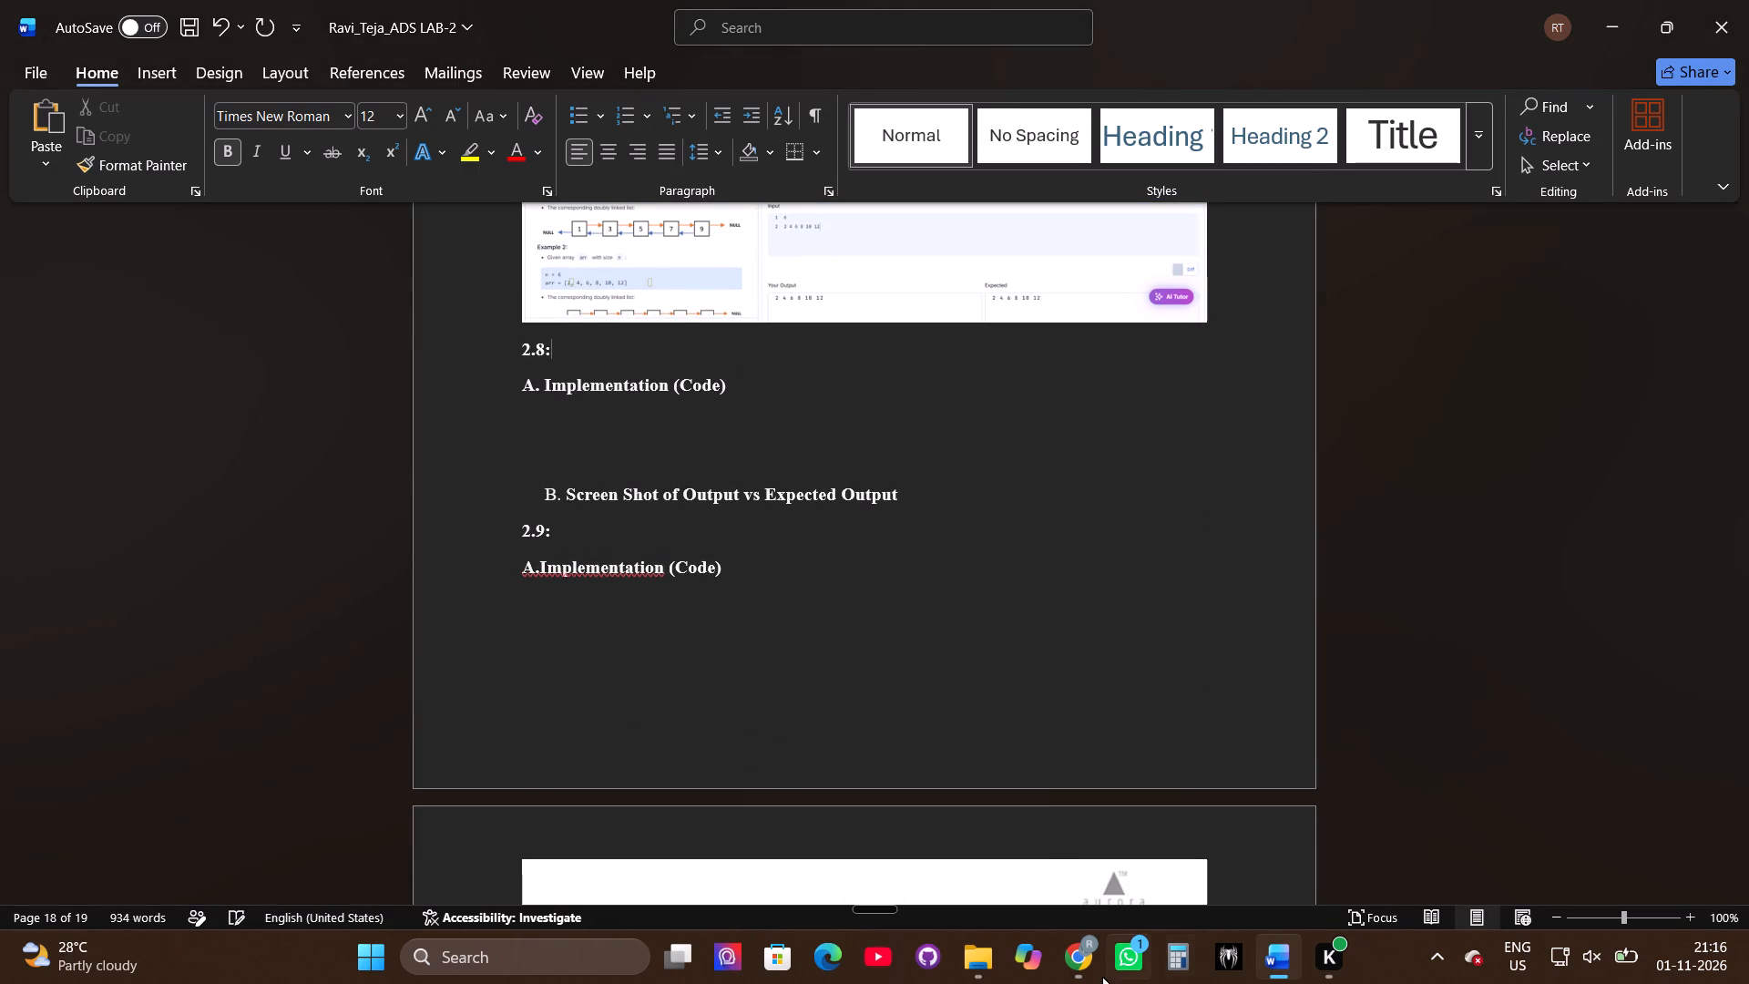
left_click(1085, 965)
left_click(26, 238)
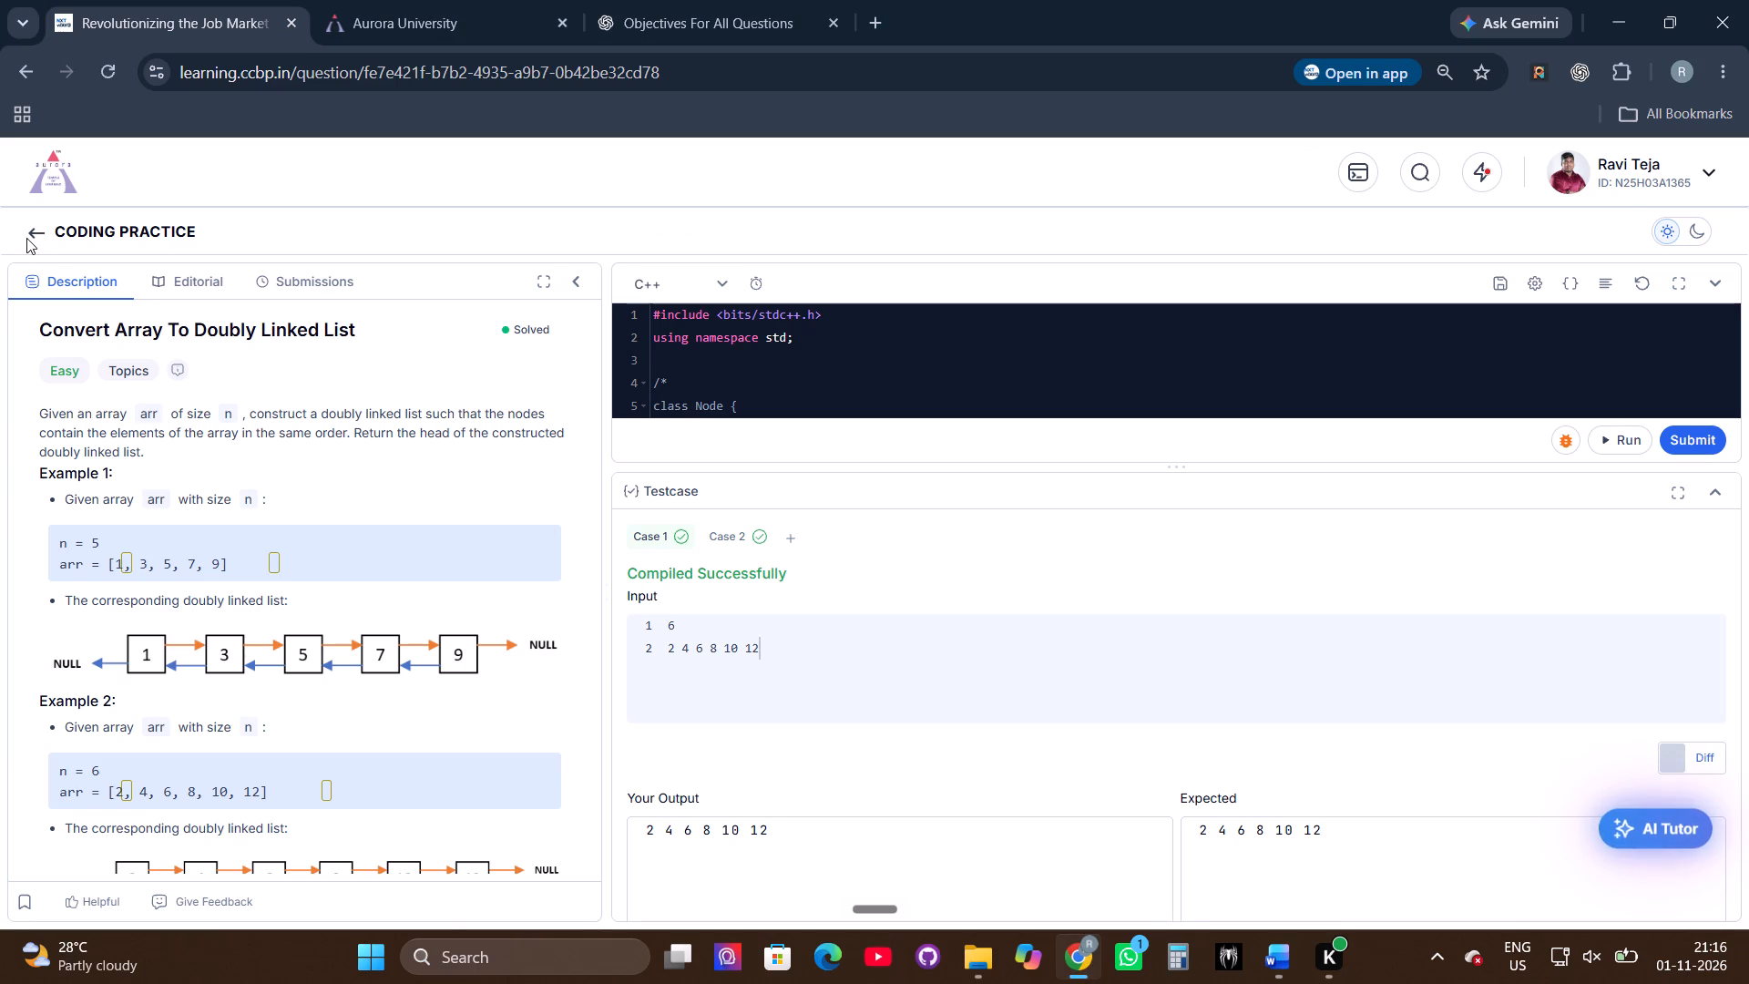
left_click(35, 235)
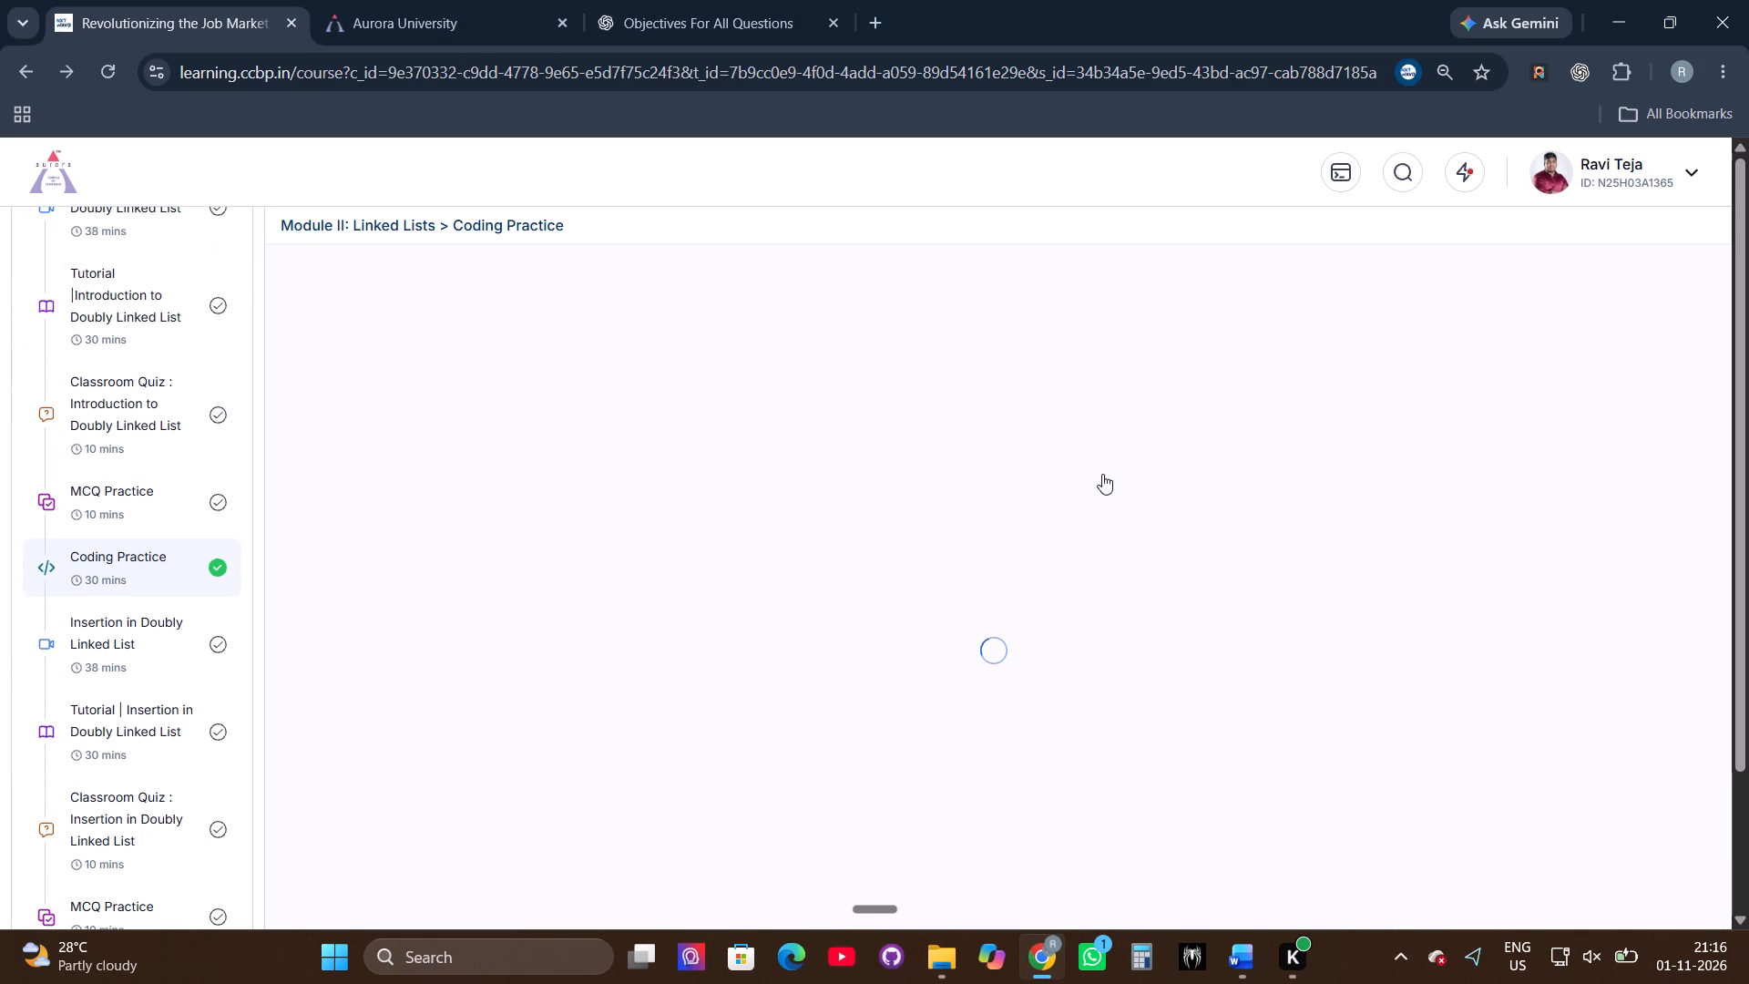
left_click(1187, 456)
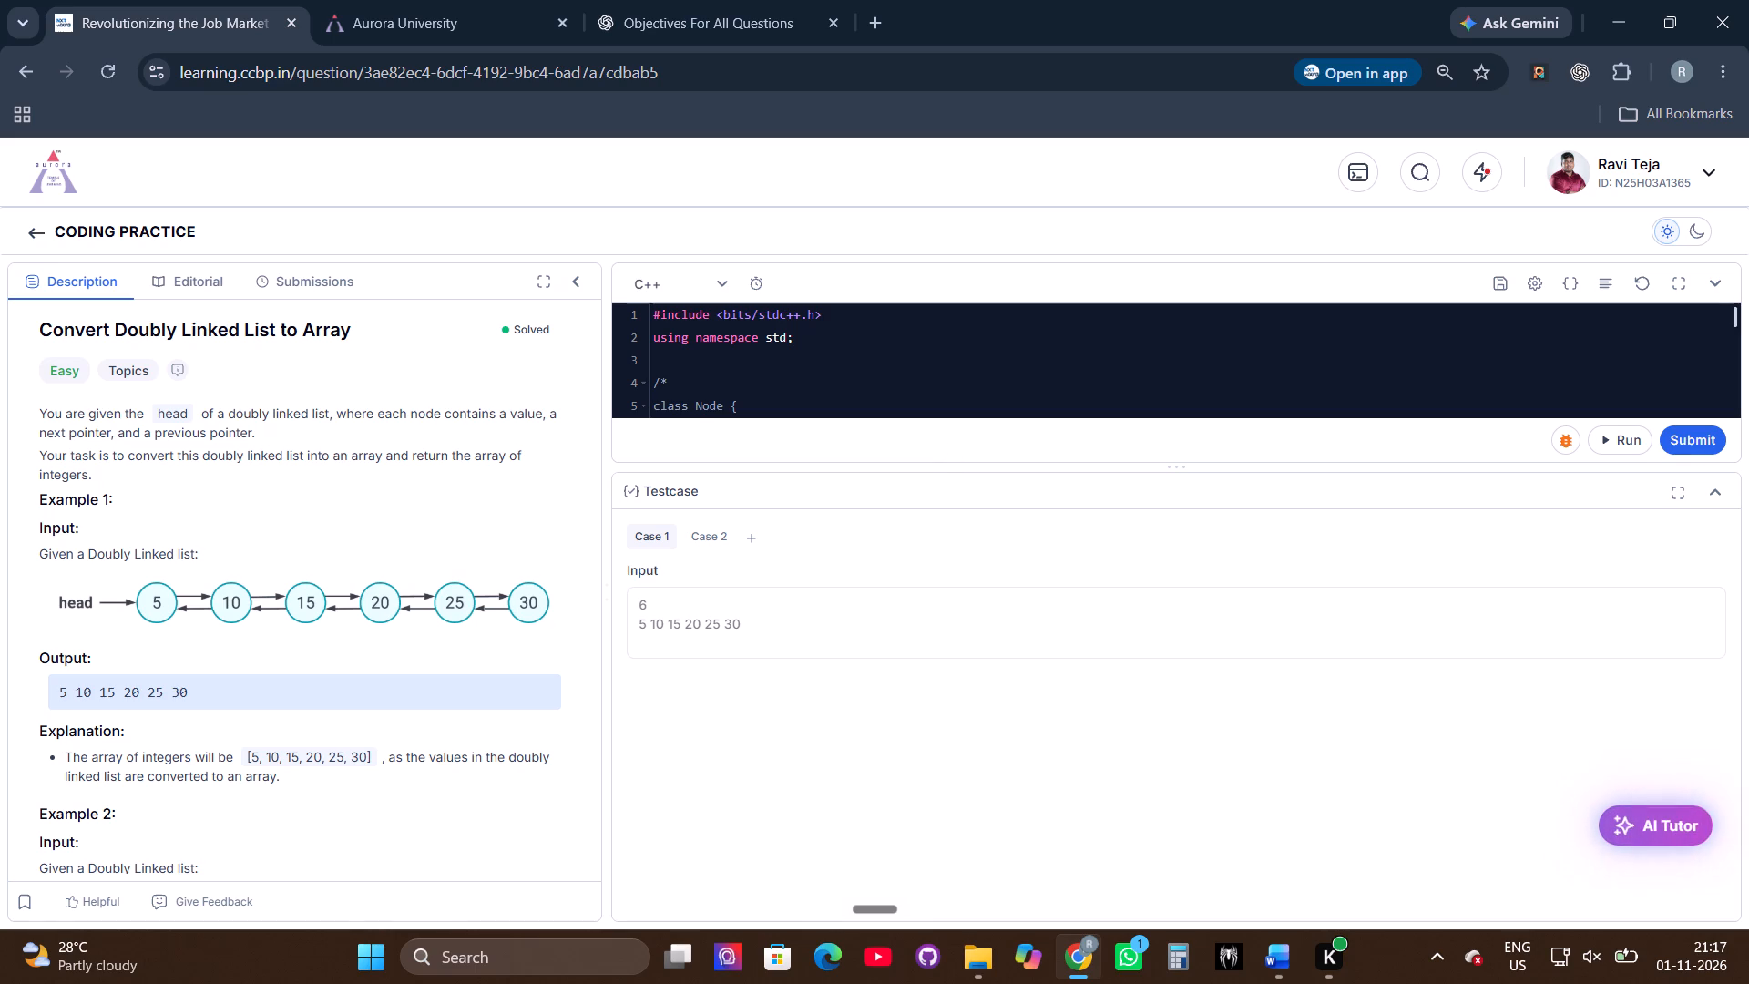
Copy the title "Convert Doubly Linked List to Array" from the problem's editorial and paste it after Word's "2.8:" label without an extra line.
left_click(171, 291)
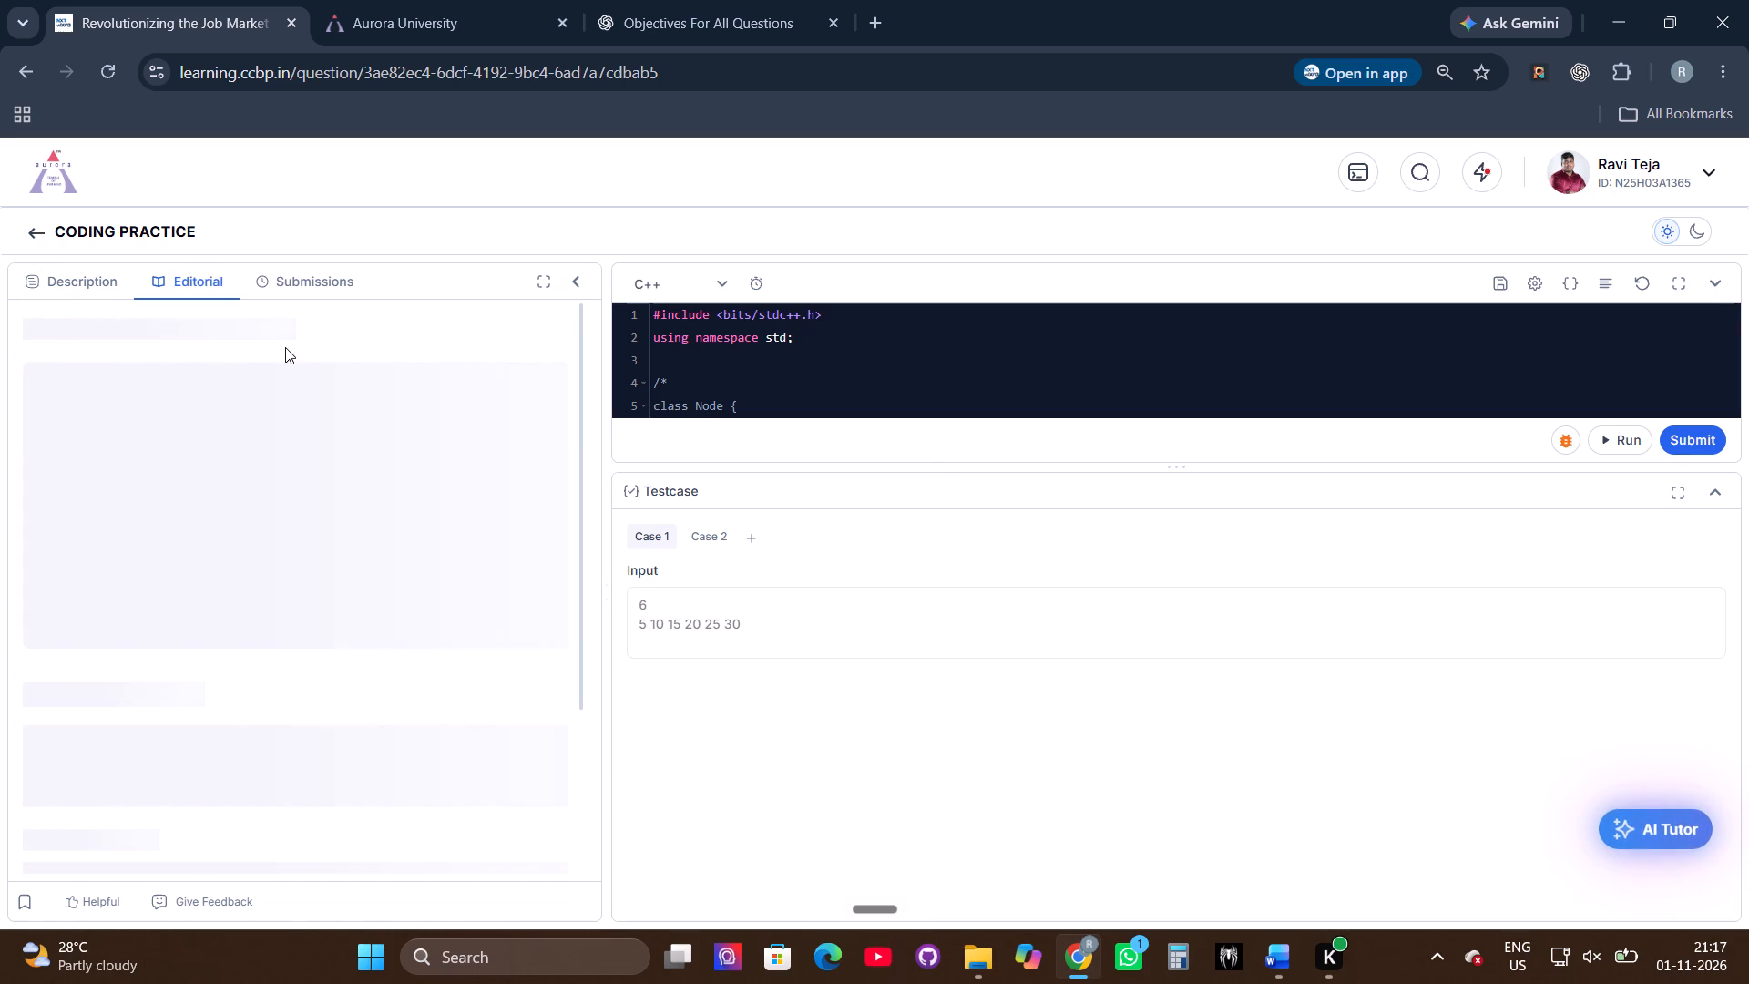
left_click_drag(379, 359, 258, 358)
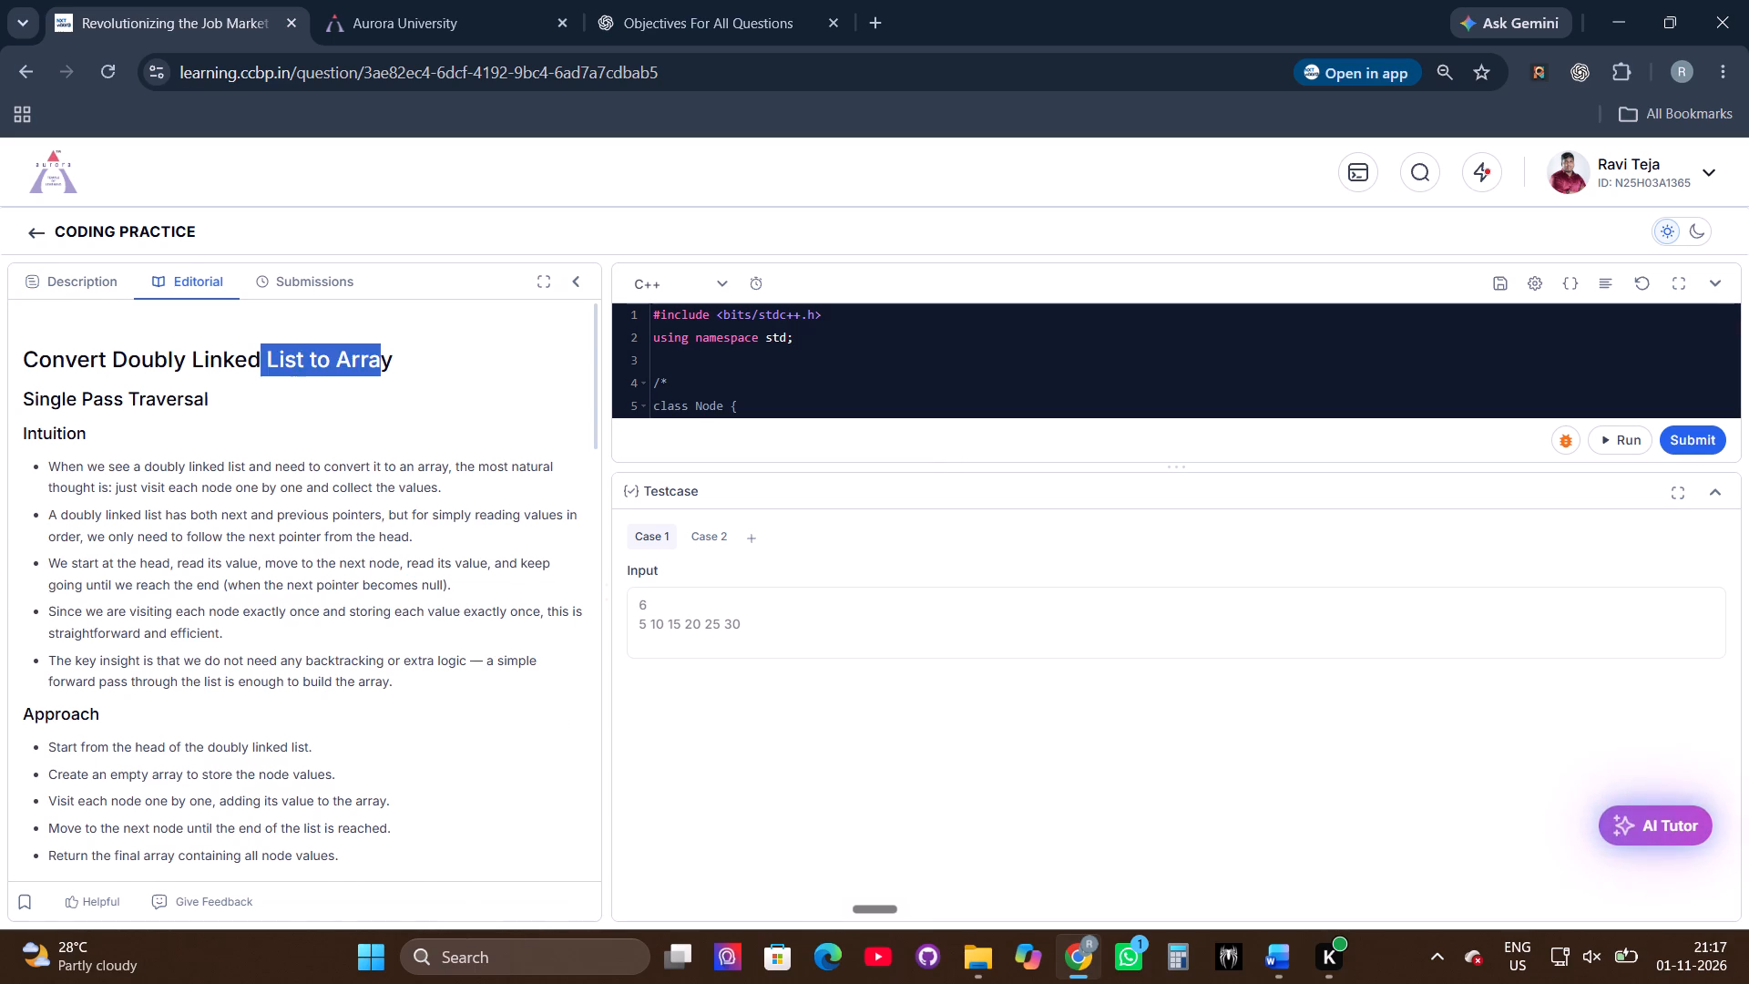
left_click(397, 381)
left_click_drag(425, 363, 20, 359)
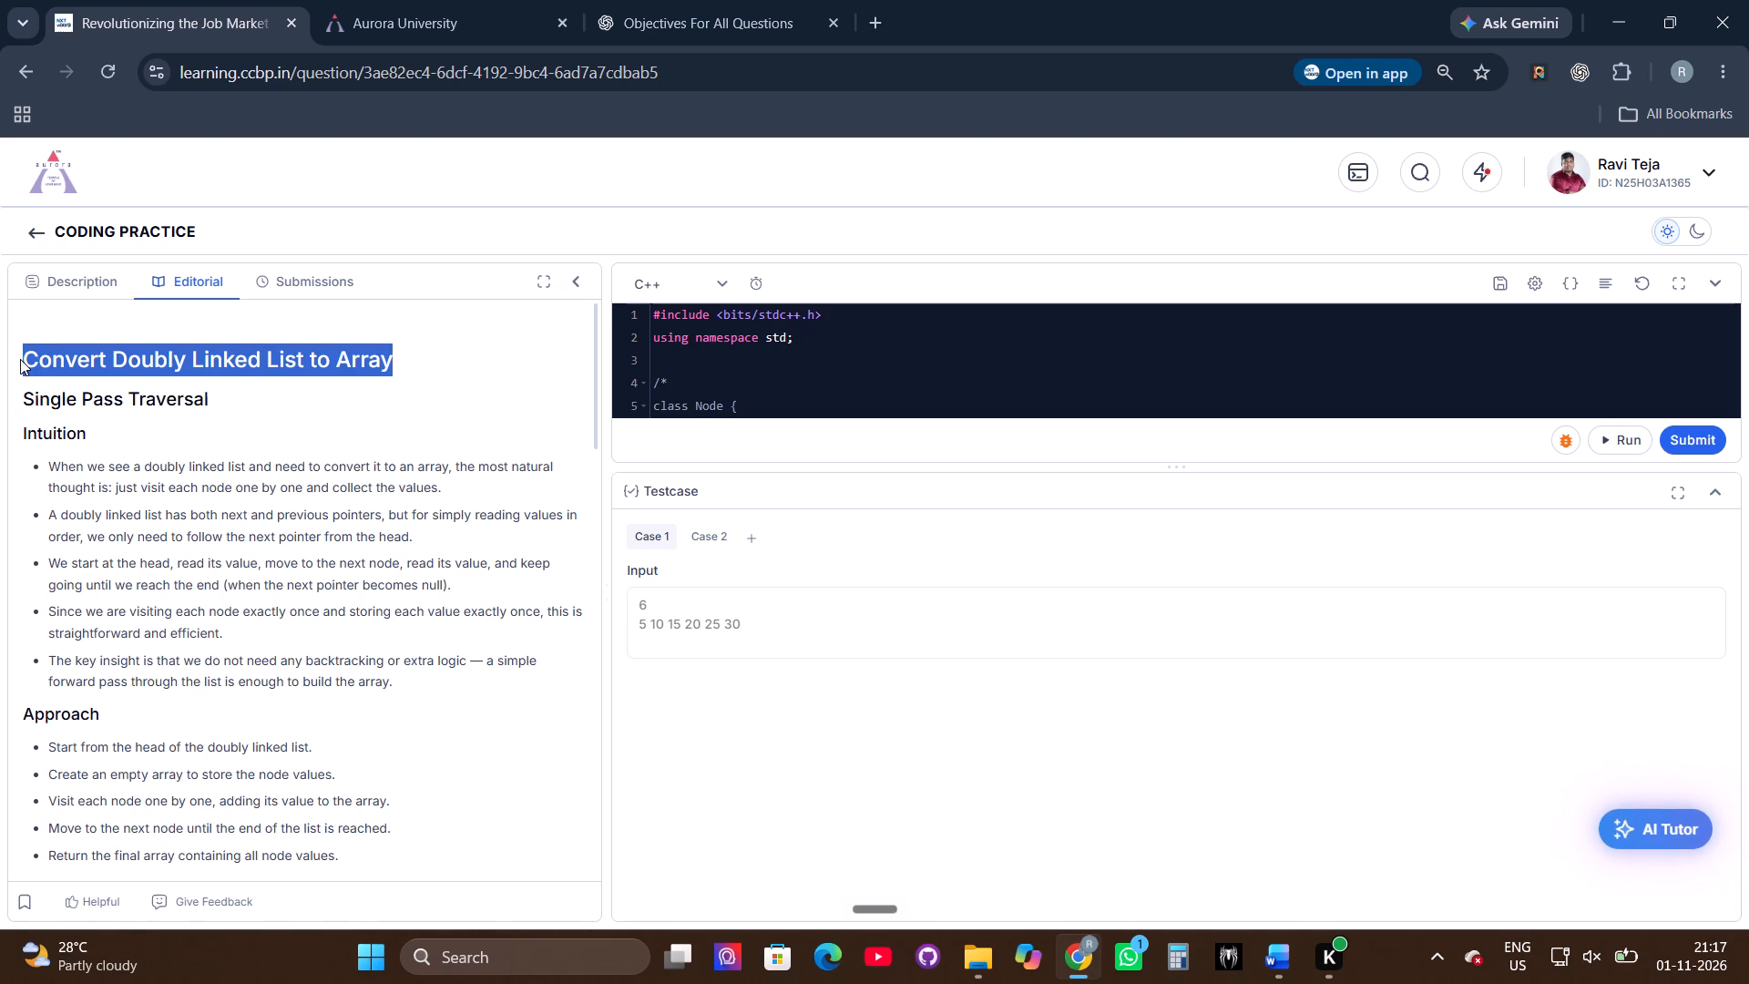
key("ctrl+c")
left_click(97, 281)
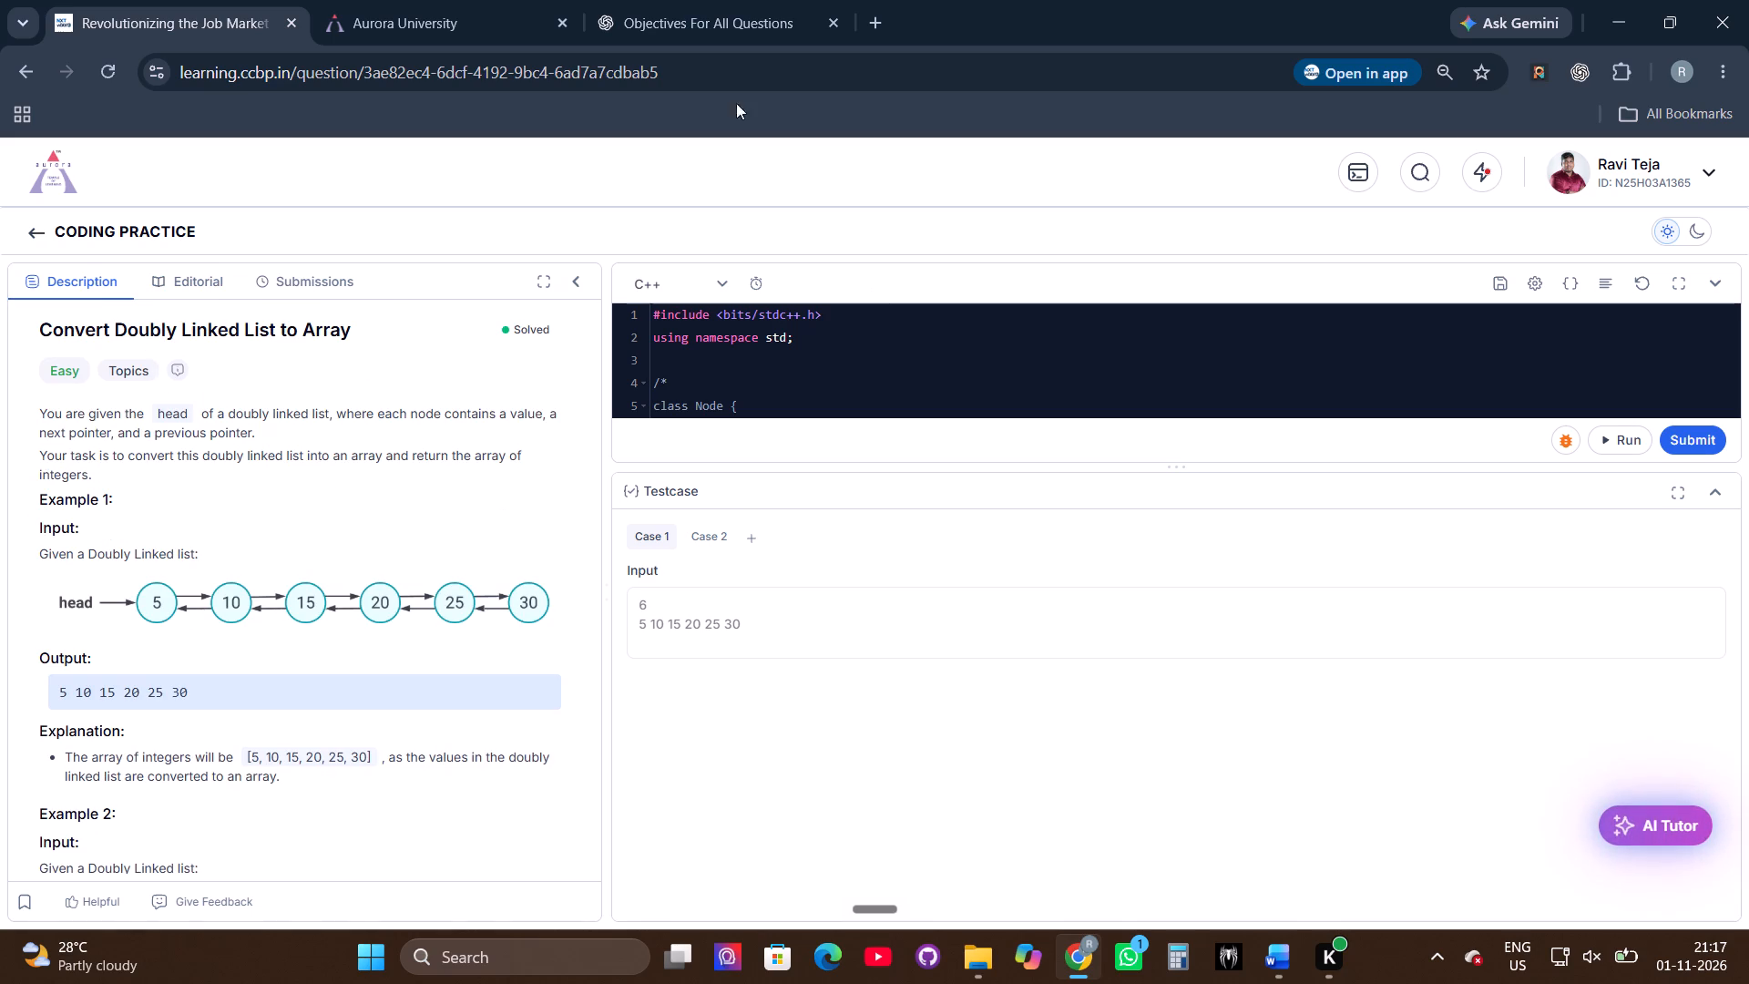
left_click(1275, 959)
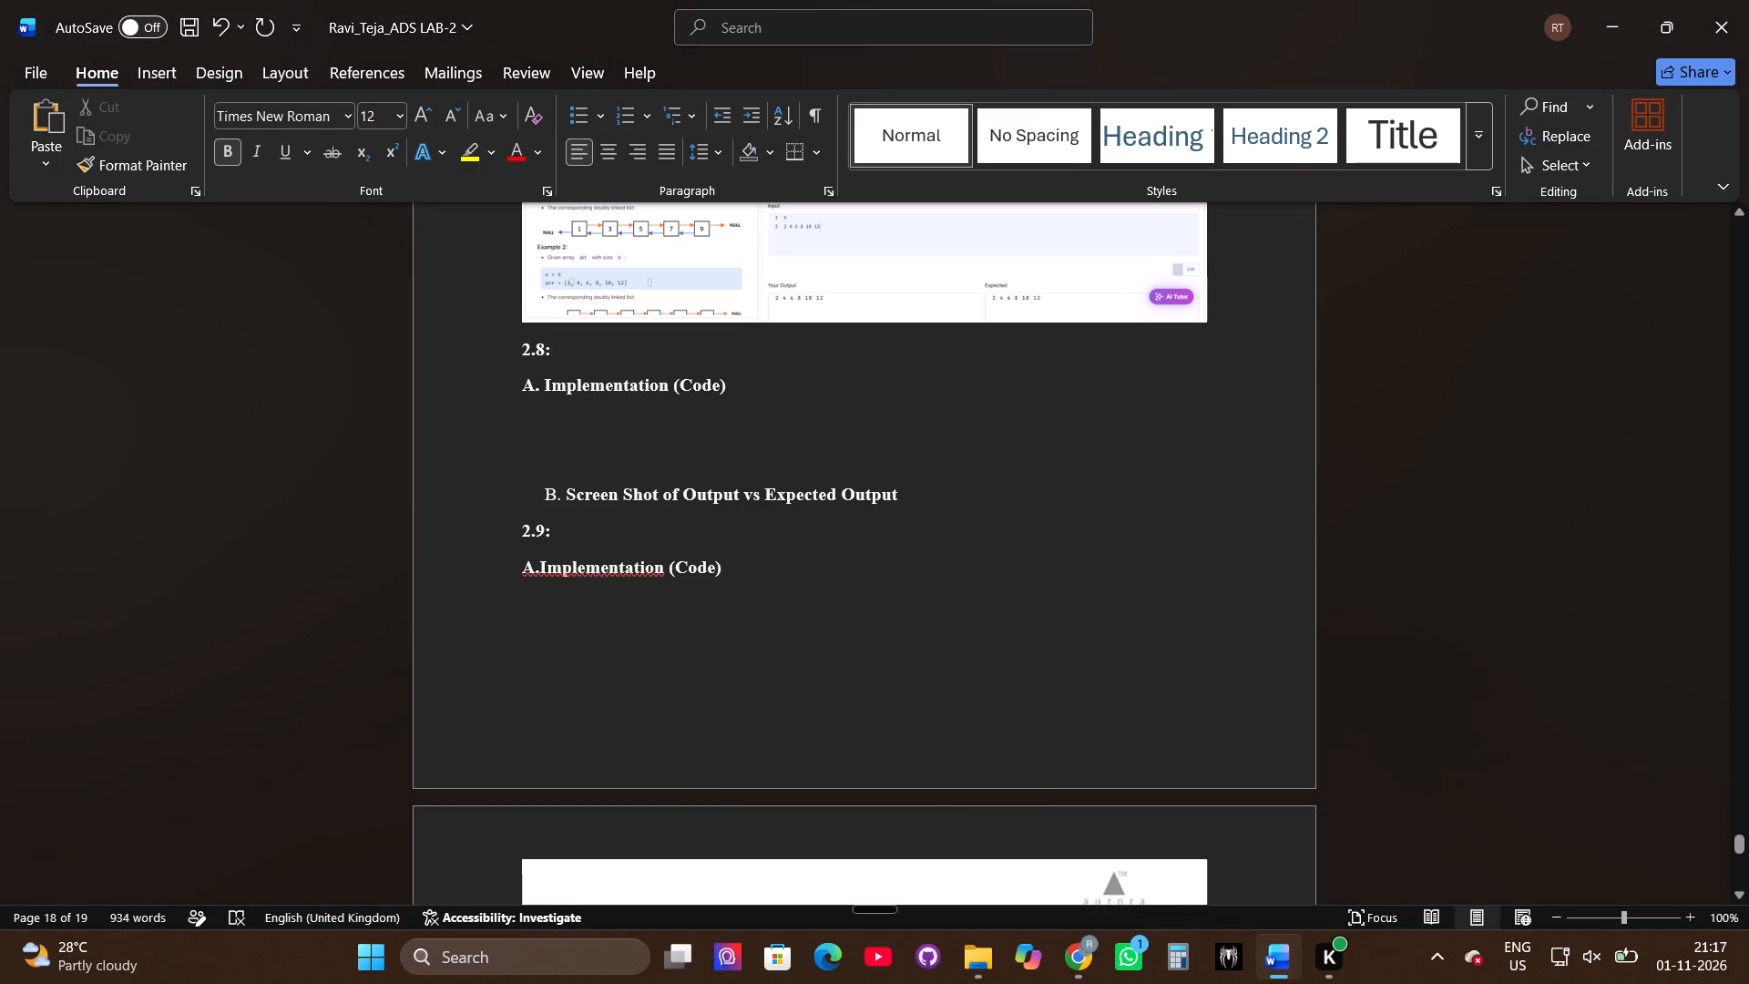
key("ctrl+v")
key("BackSpace")
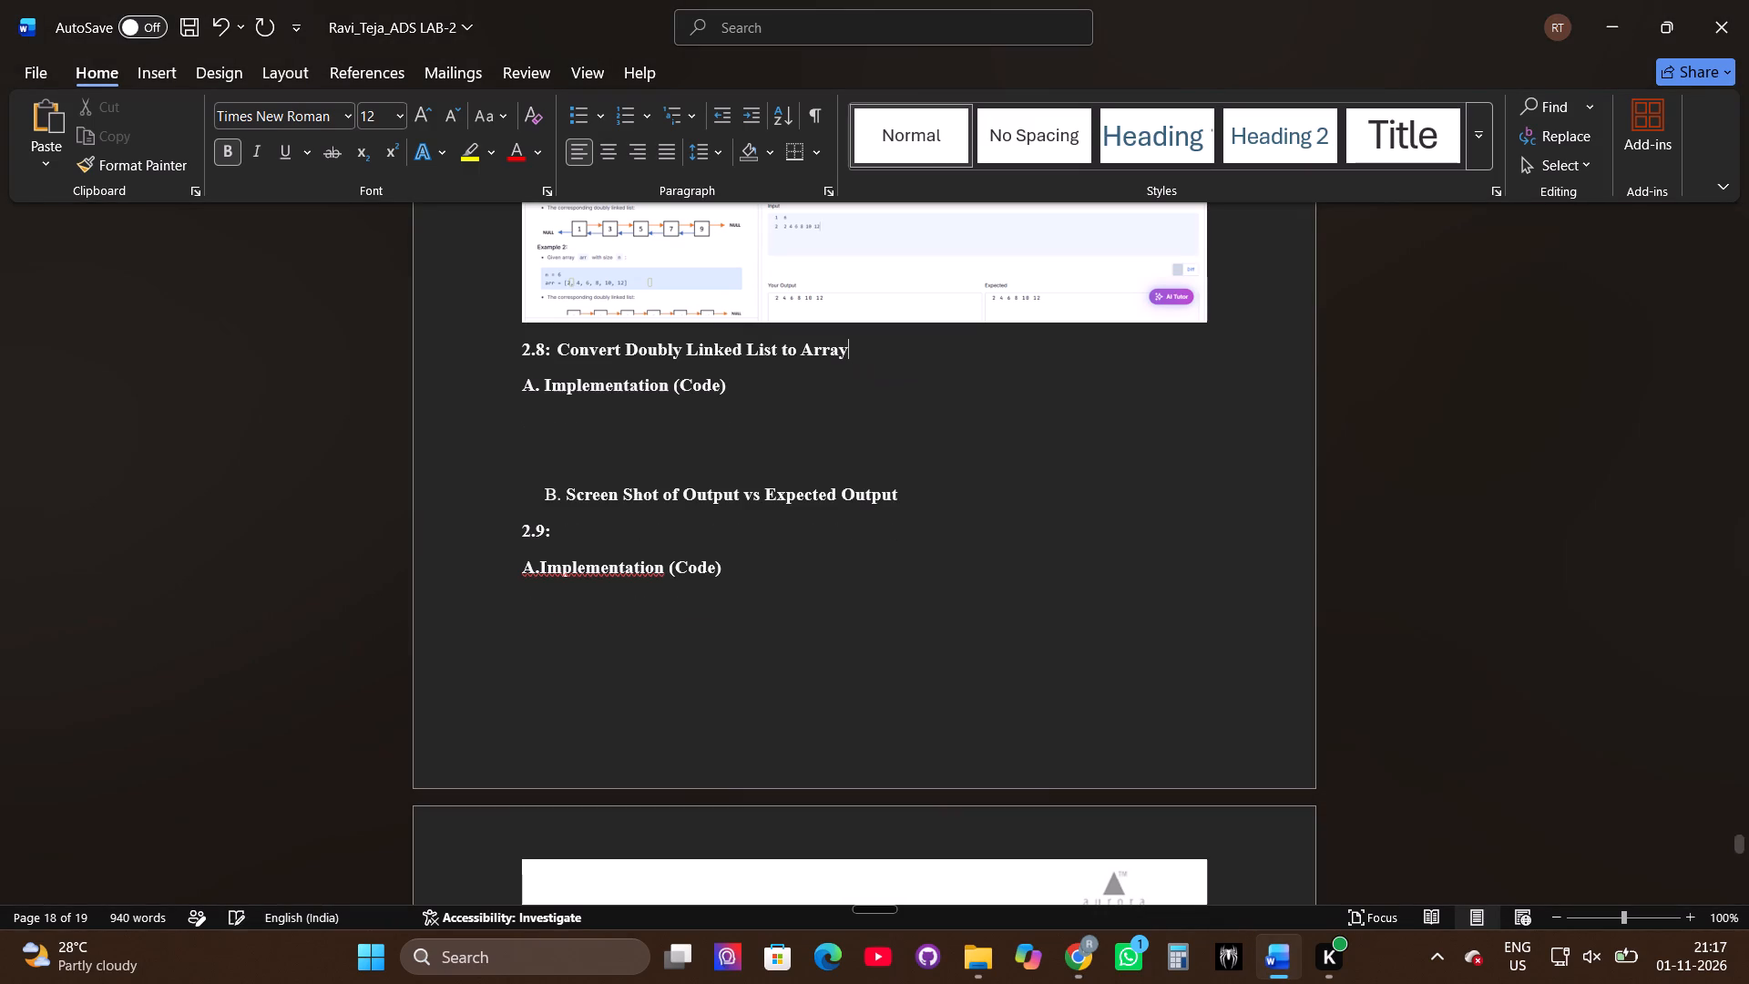
Set the blank code line under 2.8's "A. Implementation (Code)" heading to non-bold, size 11 text.
left_click(595, 417)
left_click(221, 145)
left_click(371, 118)
type("11")
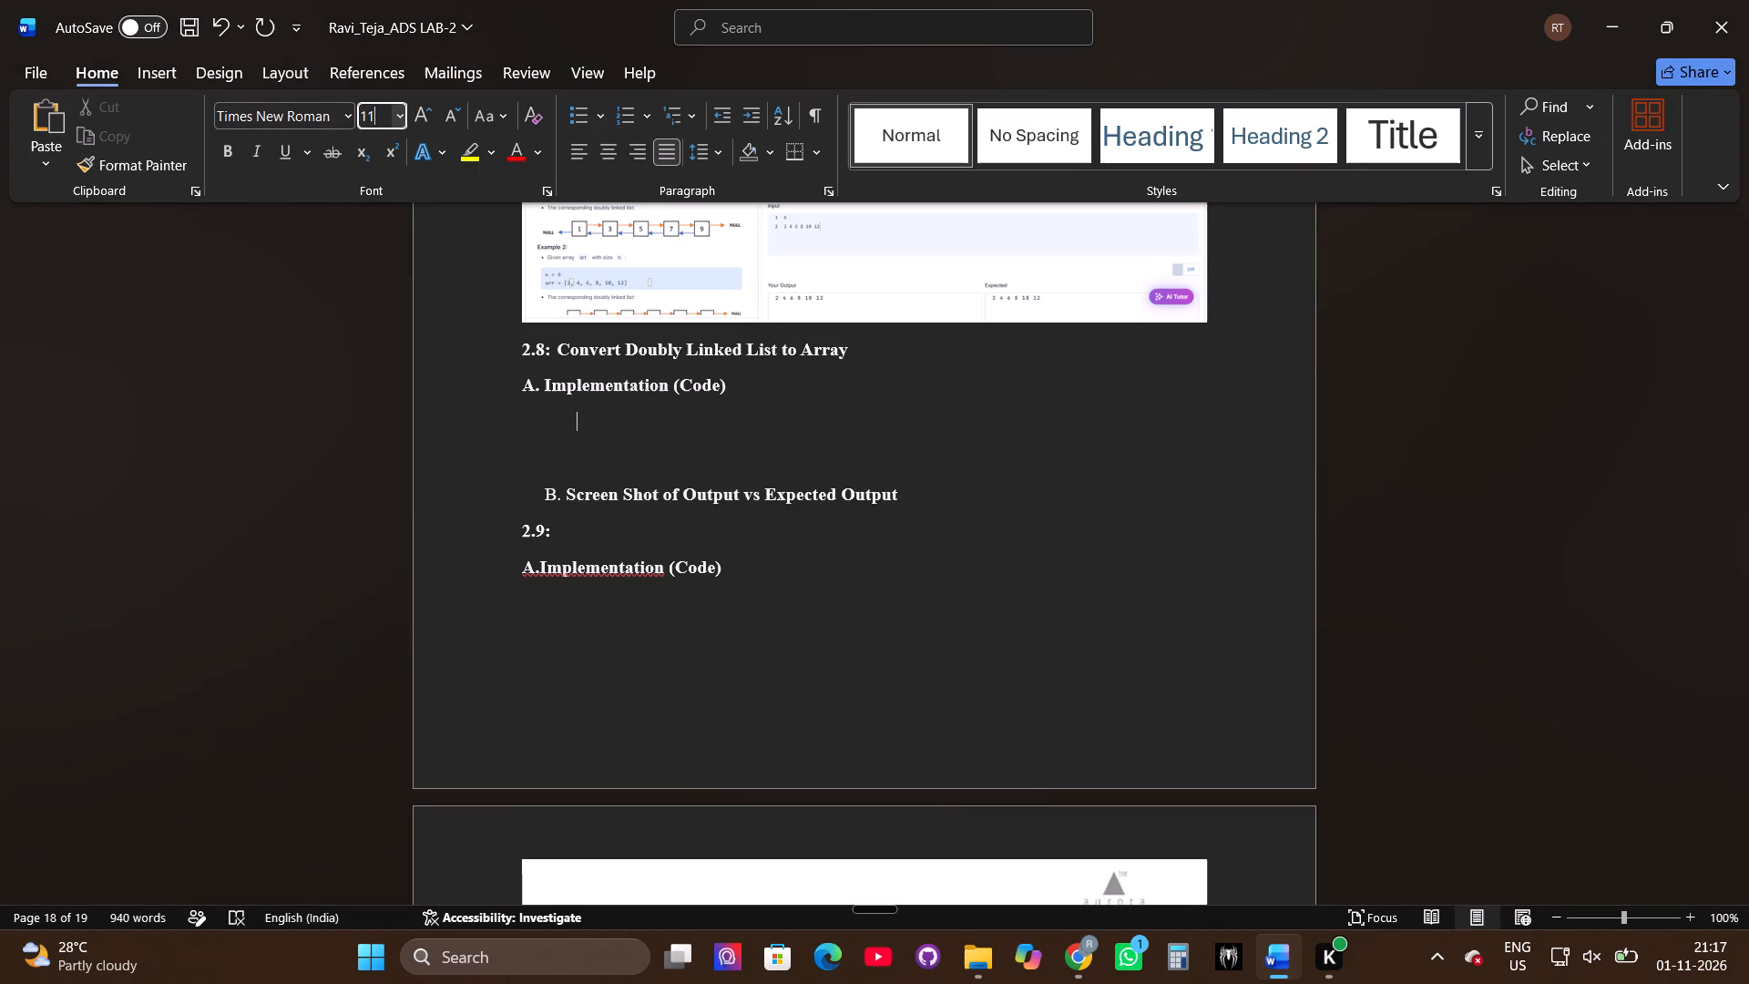
key("Return")
Switch to Chrome and run the Convert Doubly Linked List to Array solution against its sample test cases.
left_click(1083, 968)
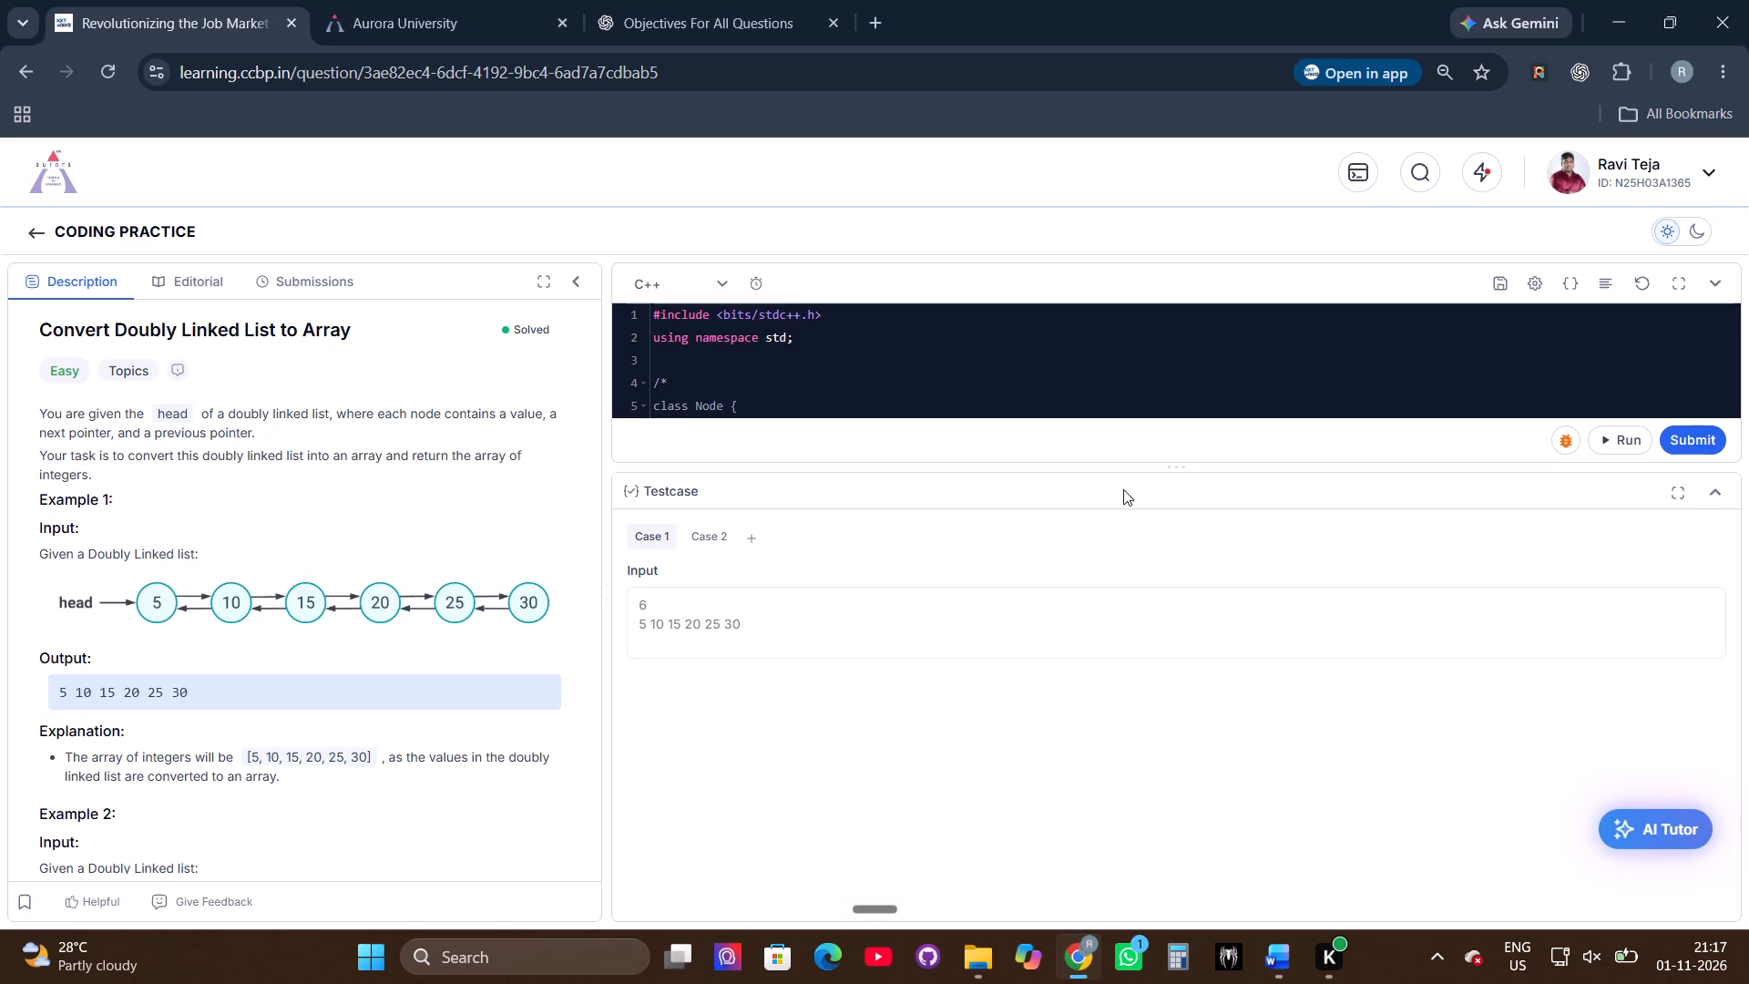
left_click(875, 338)
key("ctrl+a")
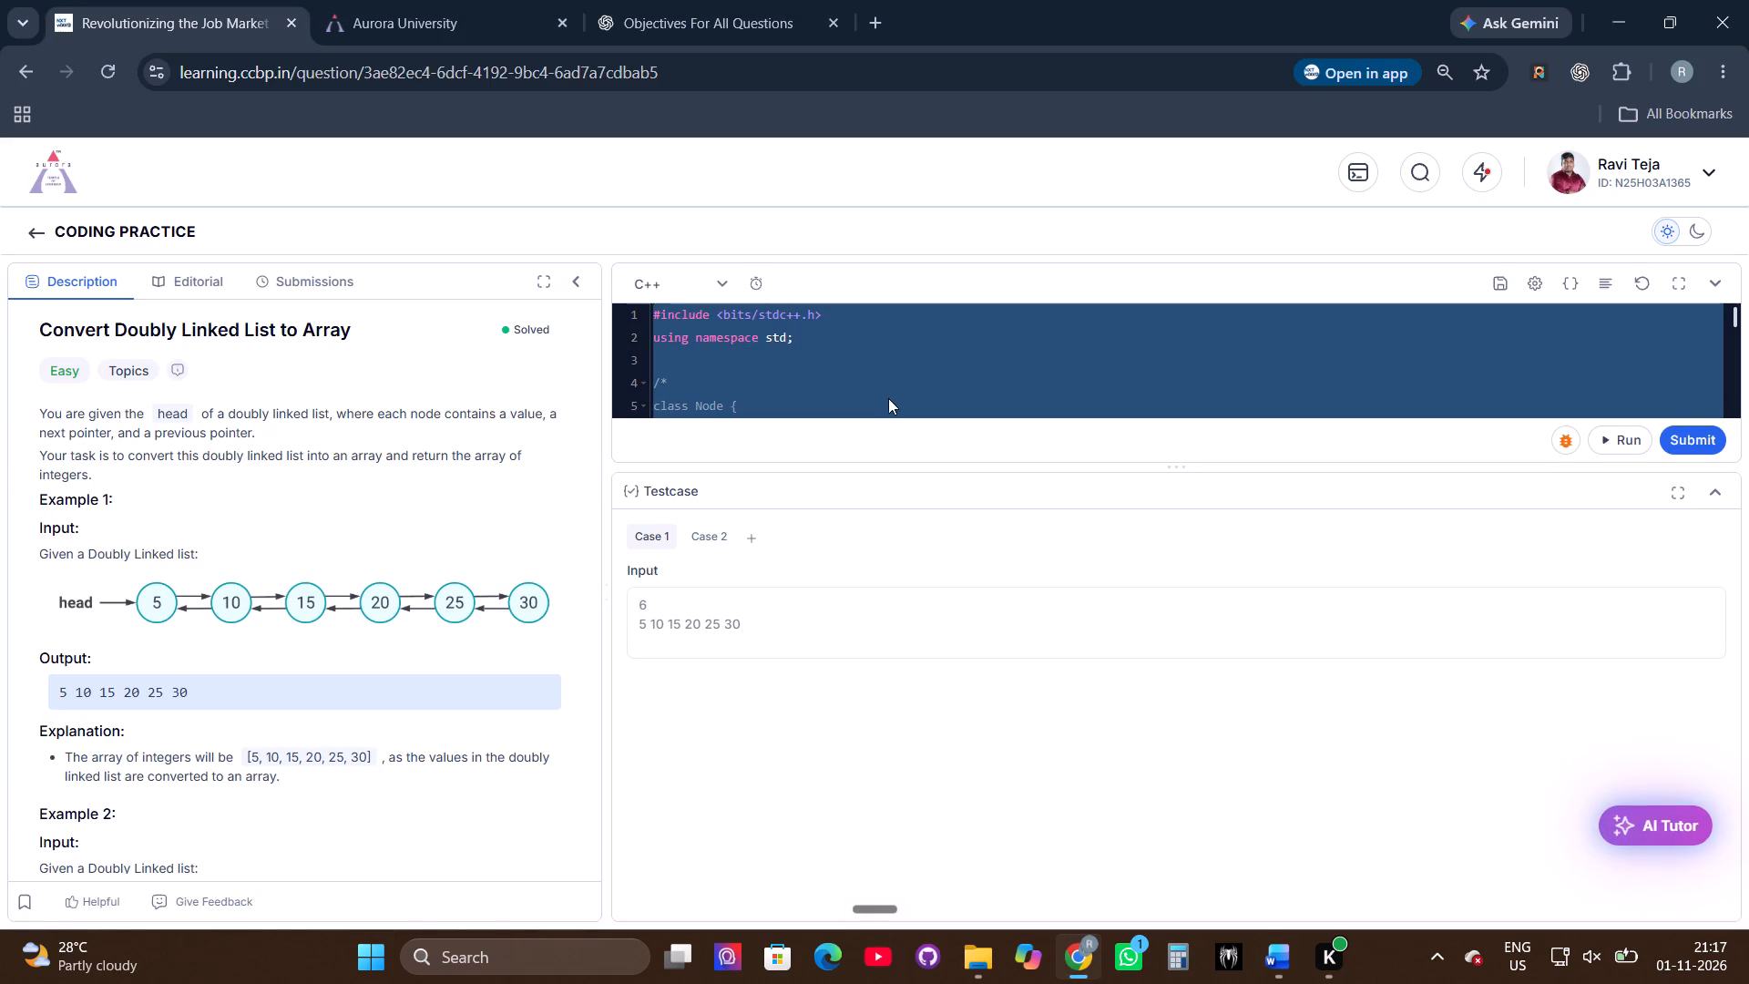
left_click(896, 386)
left_click(1627, 446)
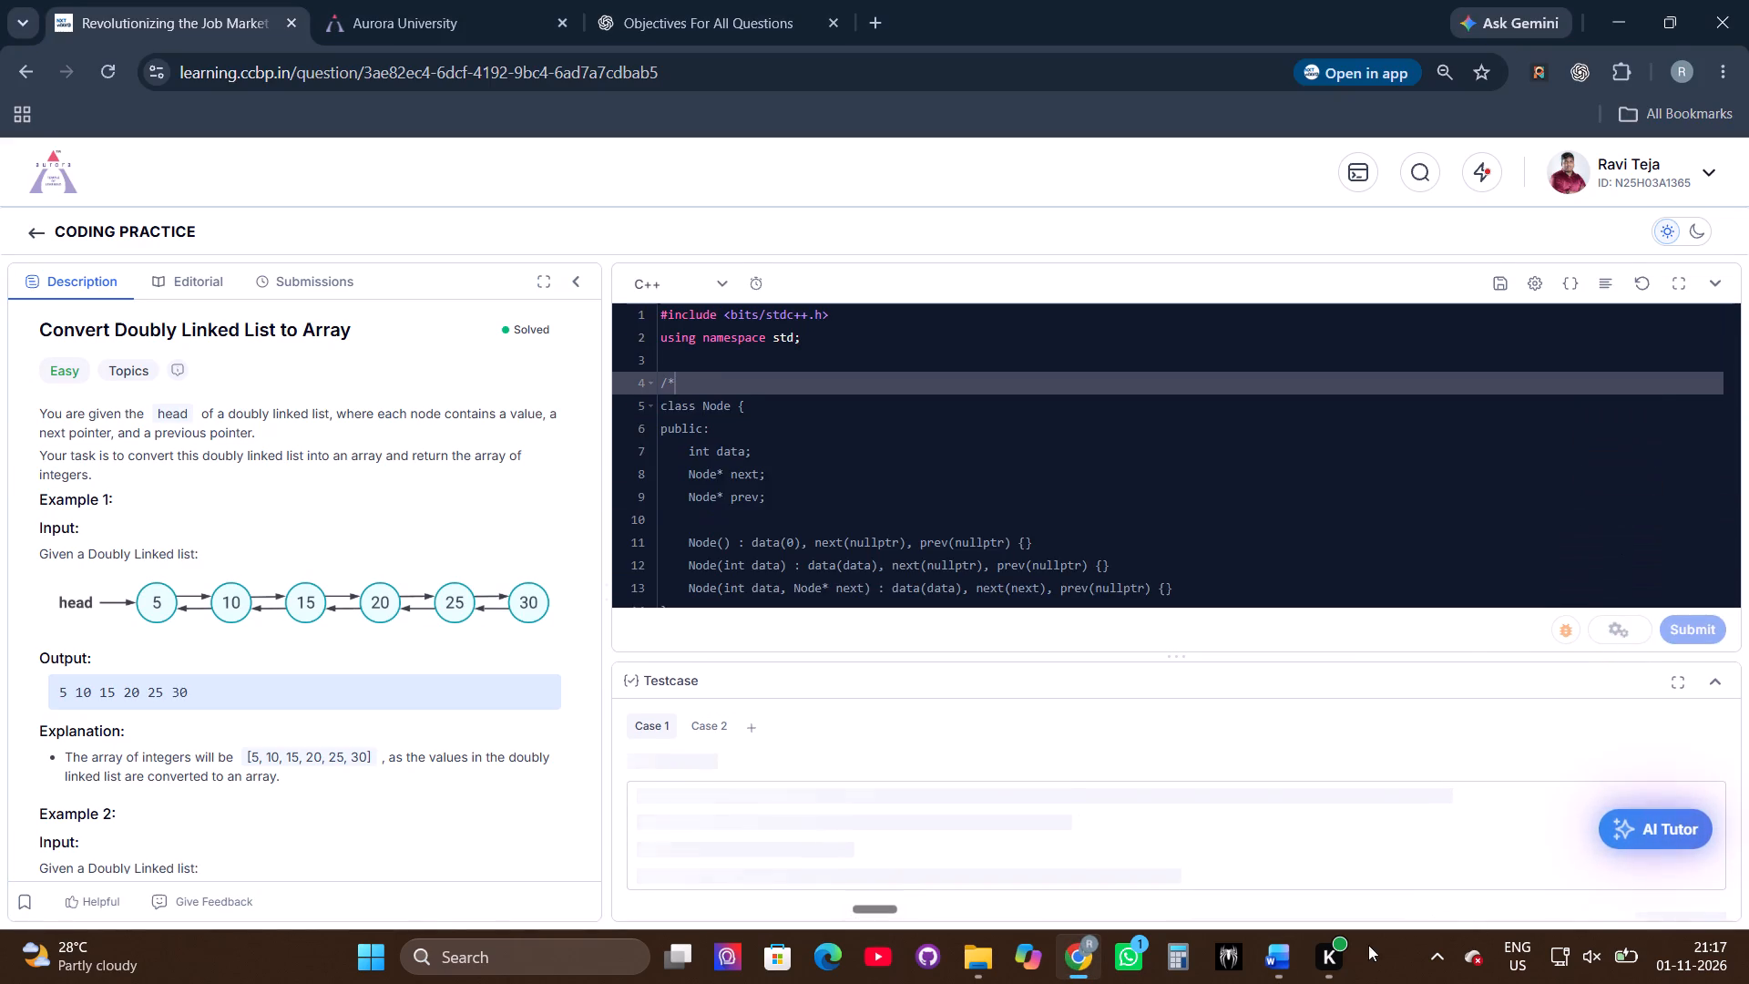
Copy the complete C++ solution, enlarge the test results area, and paste the code under 2.8's "A. Implementation (Code)" heading in Word.
left_click(1253, 958)
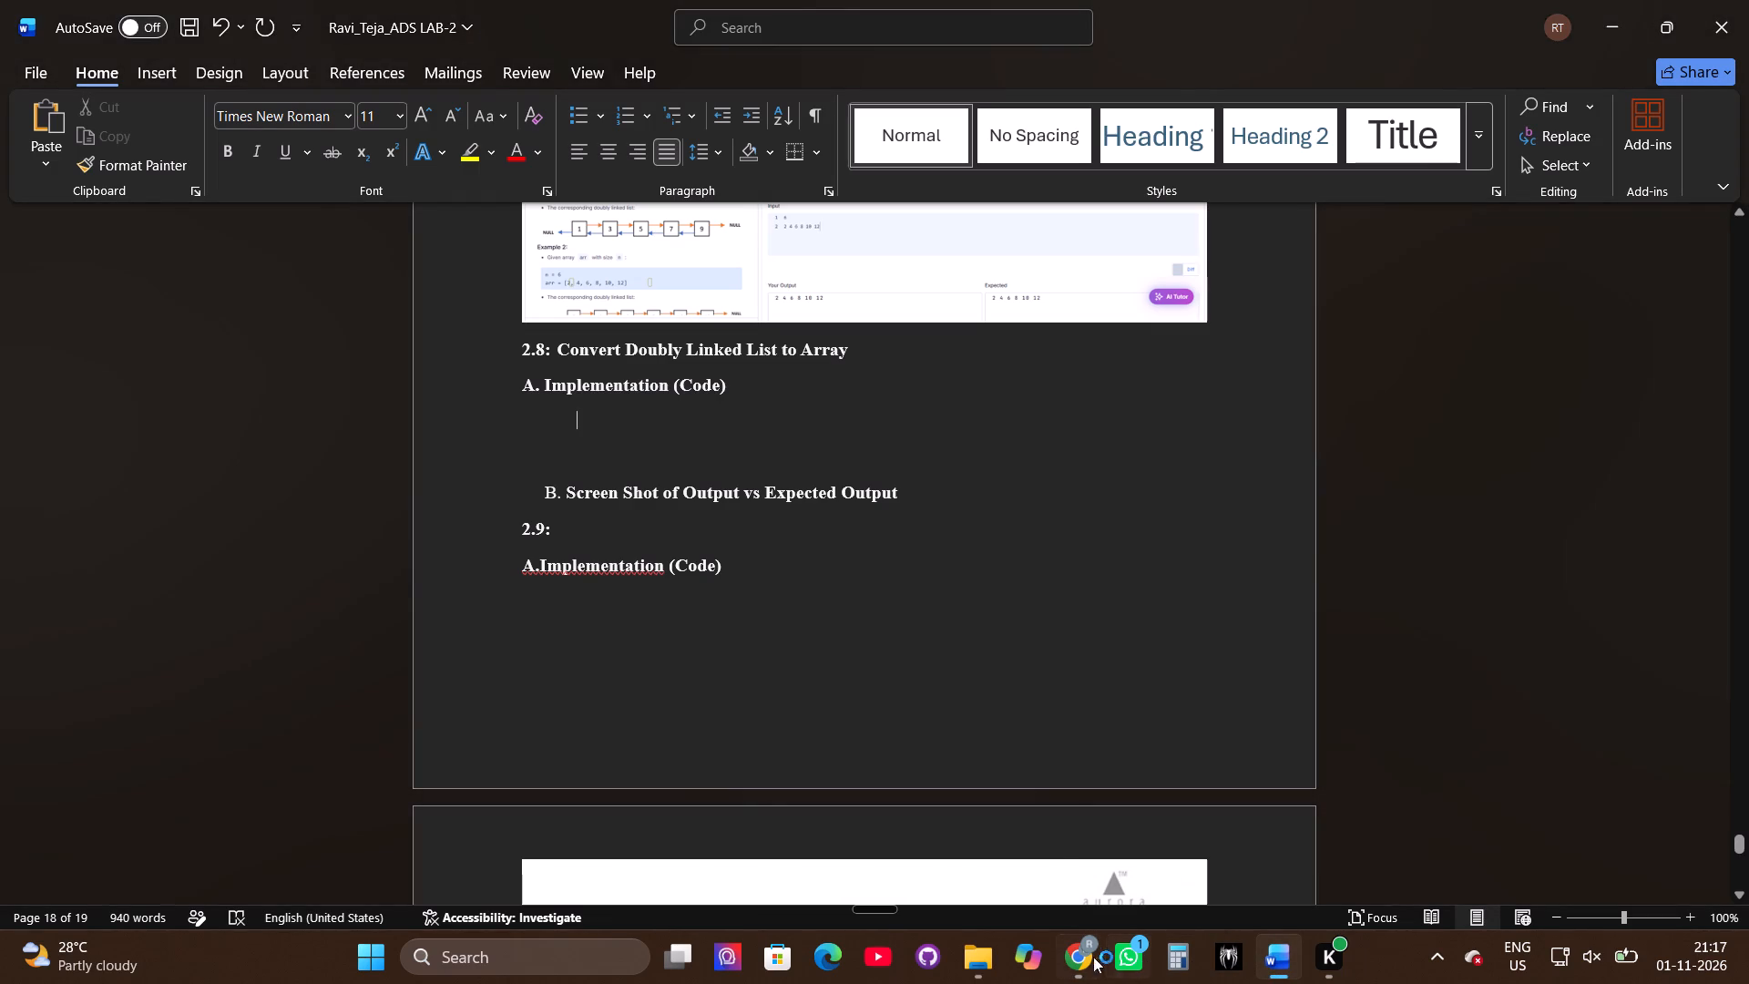
left_click(1080, 957)
left_click(945, 483)
key("ctrl+a")
key("ctrl+c")
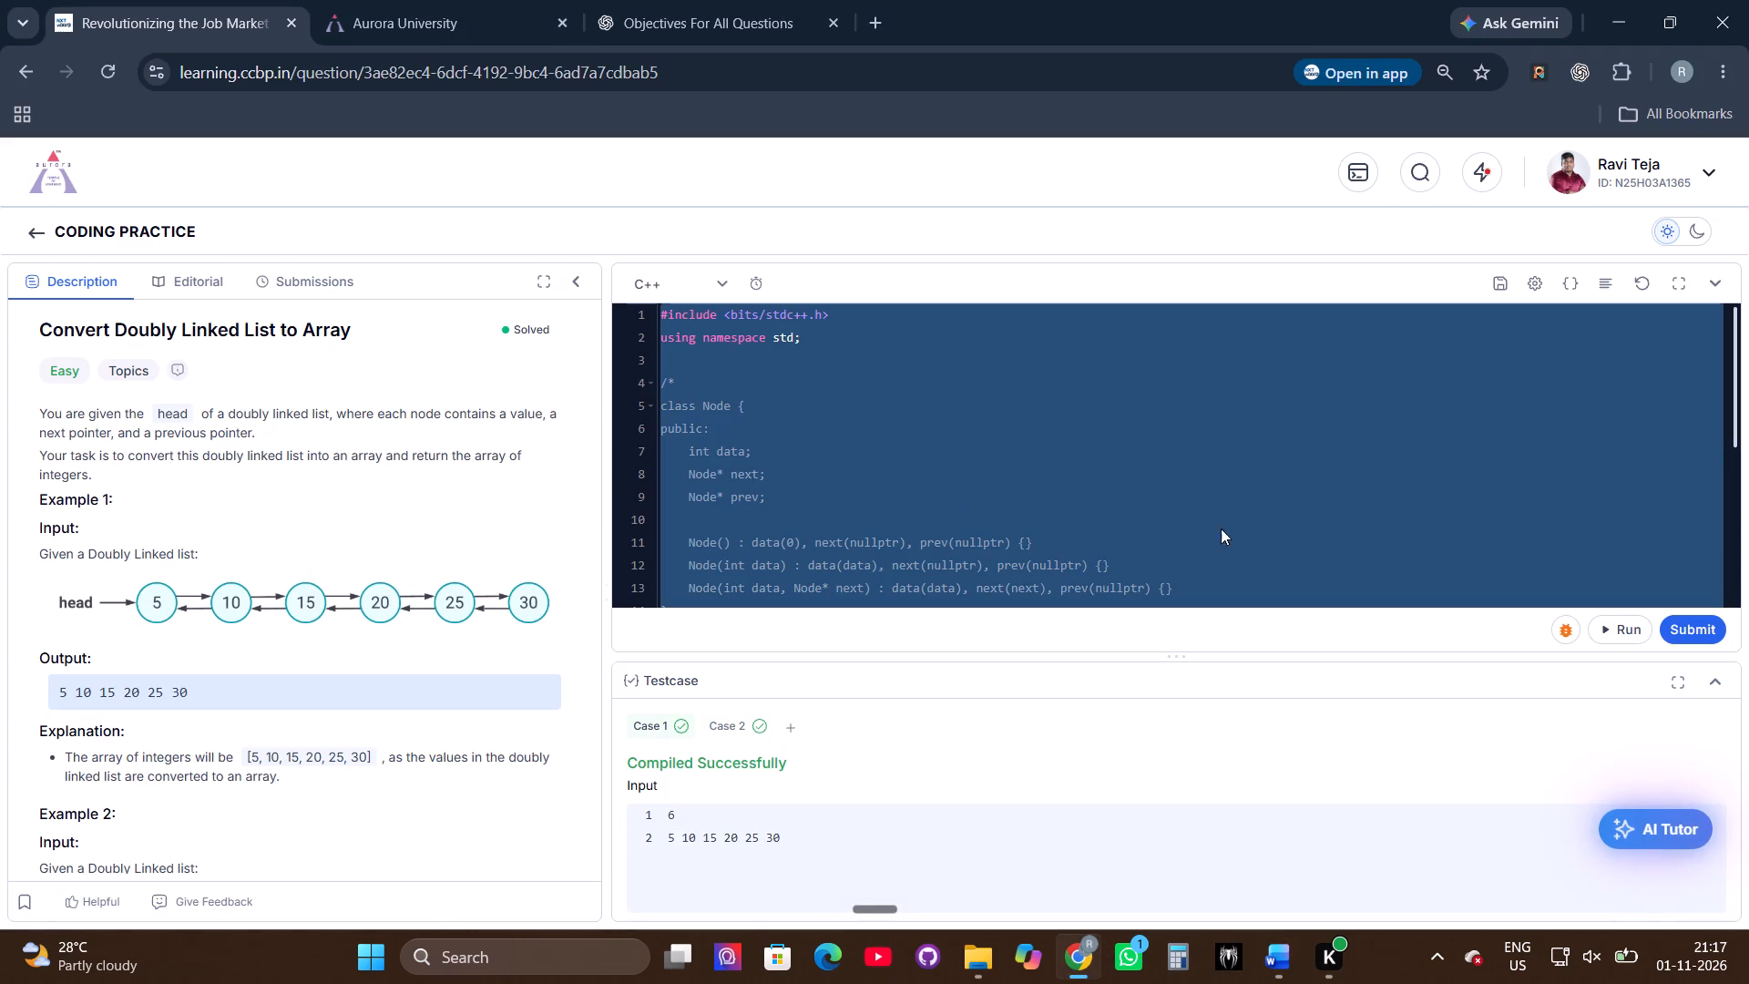
left_click(1252, 556)
left_click_drag(1257, 654, 1257, 641)
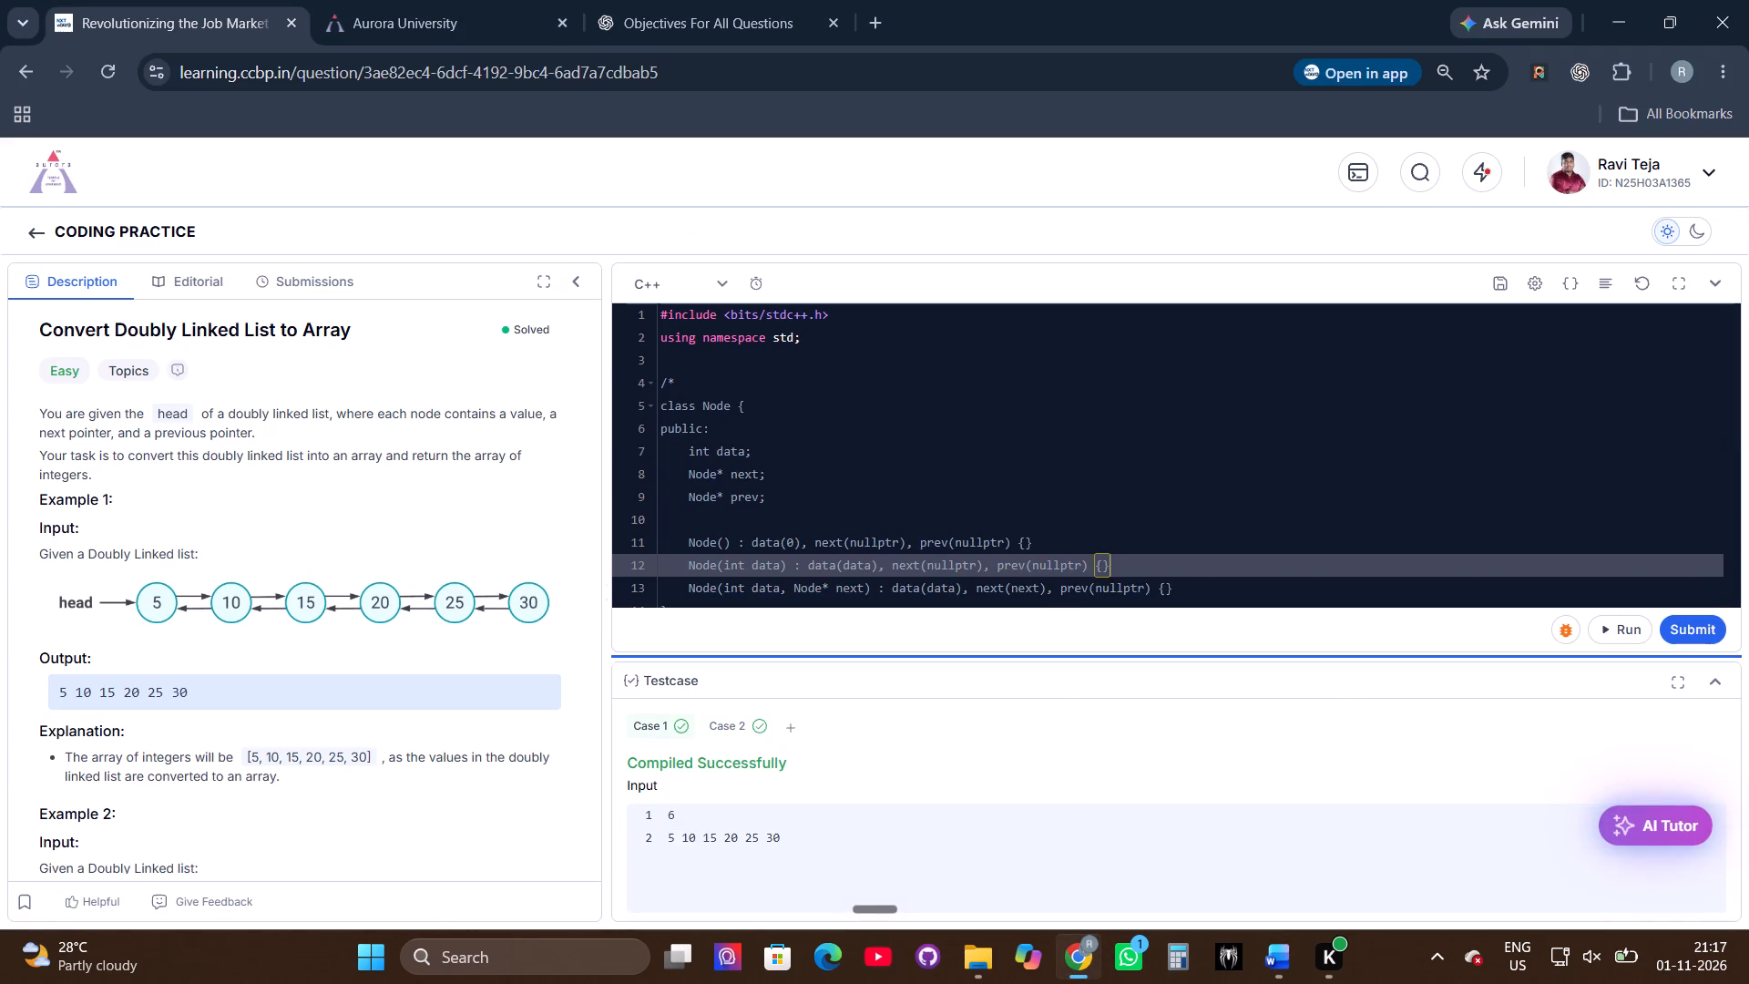
left_click_drag(1257, 641, 1254, 448)
left_click(1280, 952)
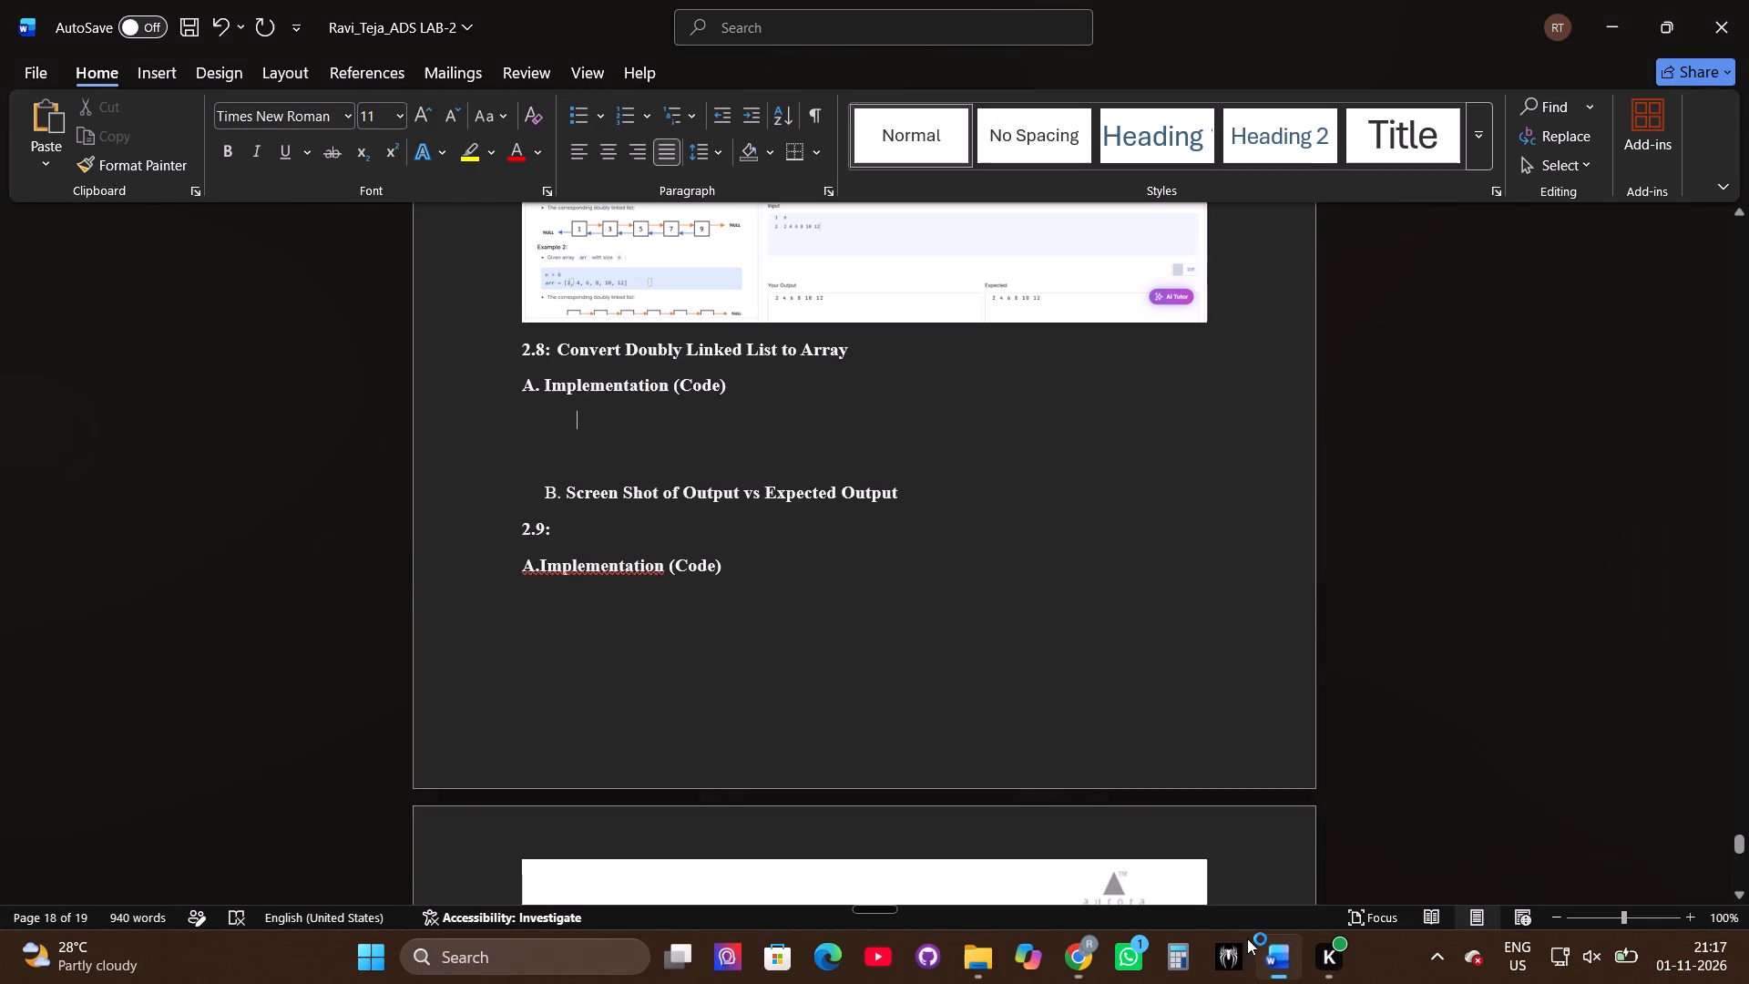
key("ctrl+v")
Delete the blank lines above 2.8's B heading and above "return result;" in the pasted code.
scroll(840, 599, "down", 2)
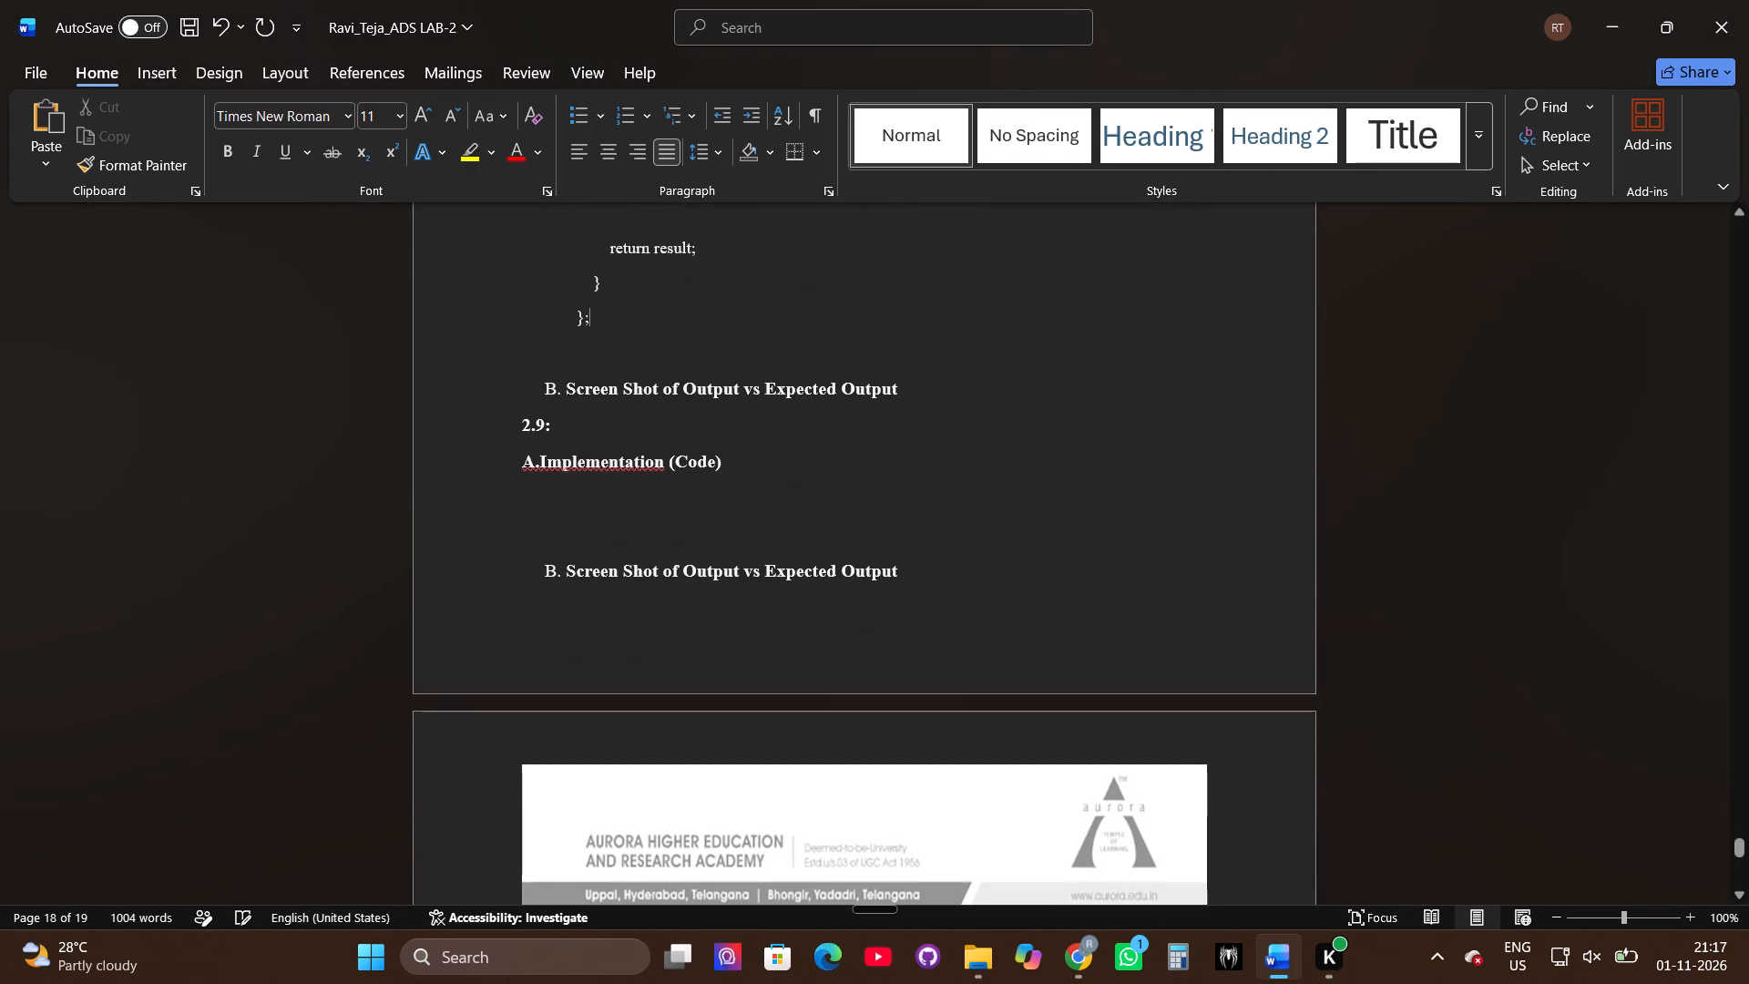
left_click(1014, 393)
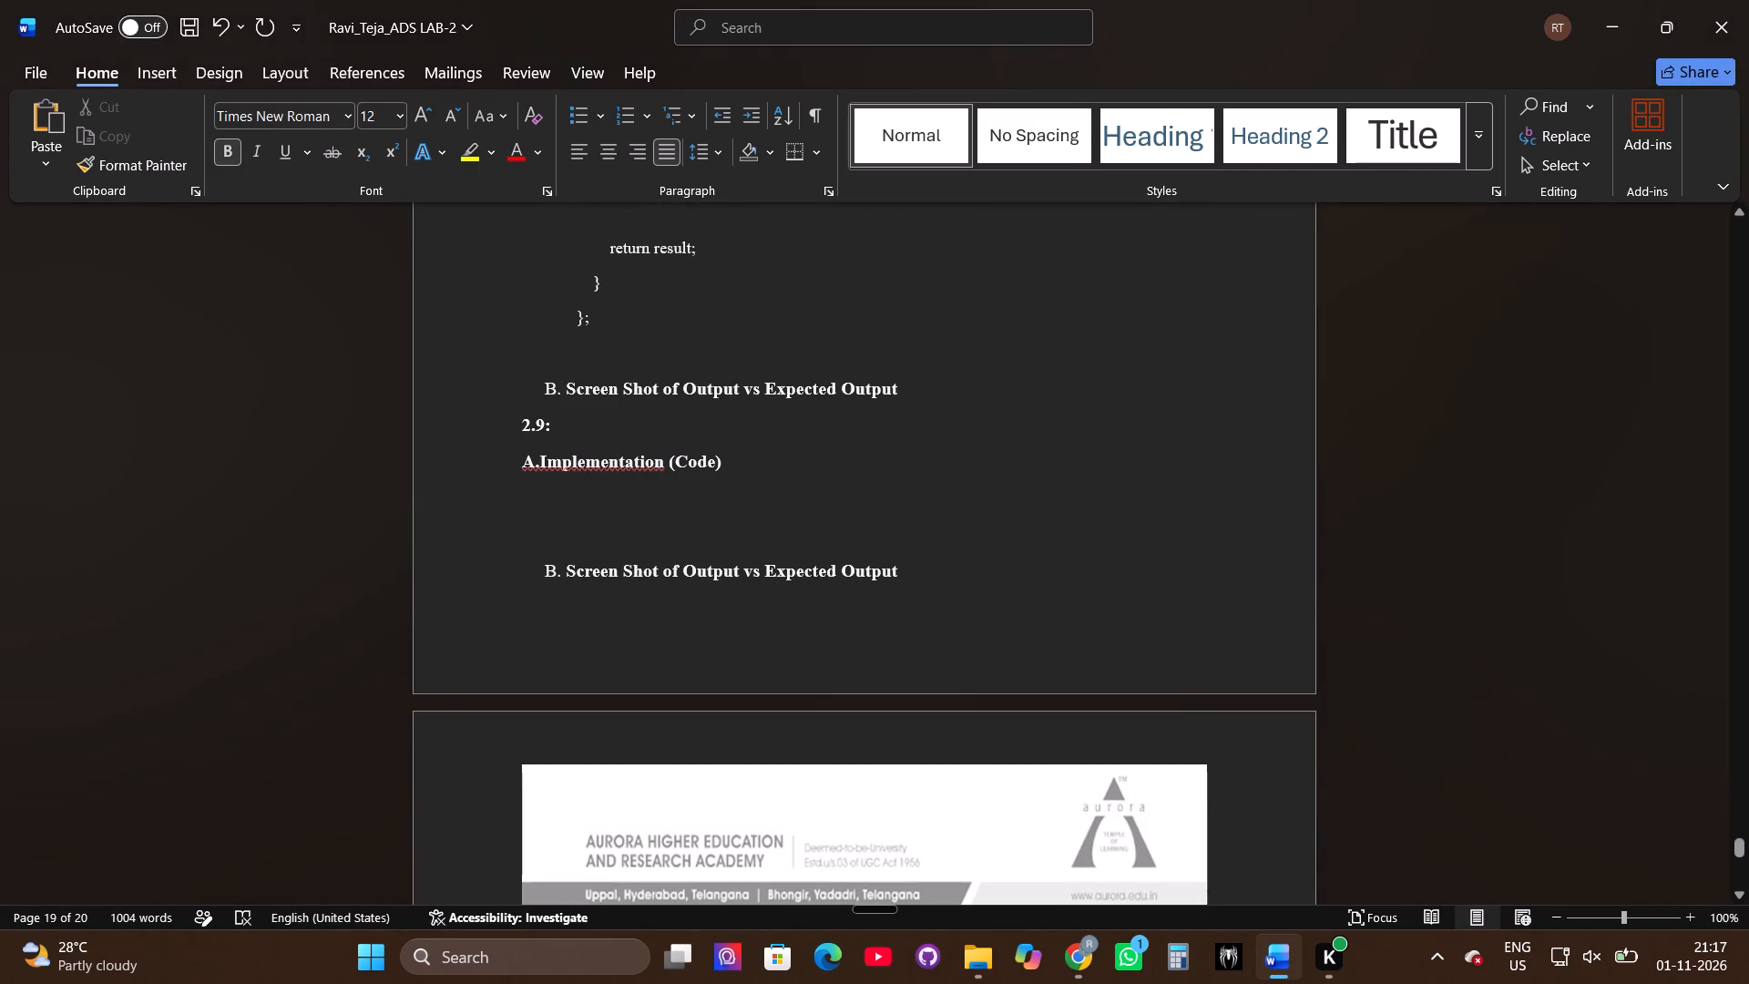
left_click(758, 361)
key("BackSpace")
key("BackSpace")
key("Up")
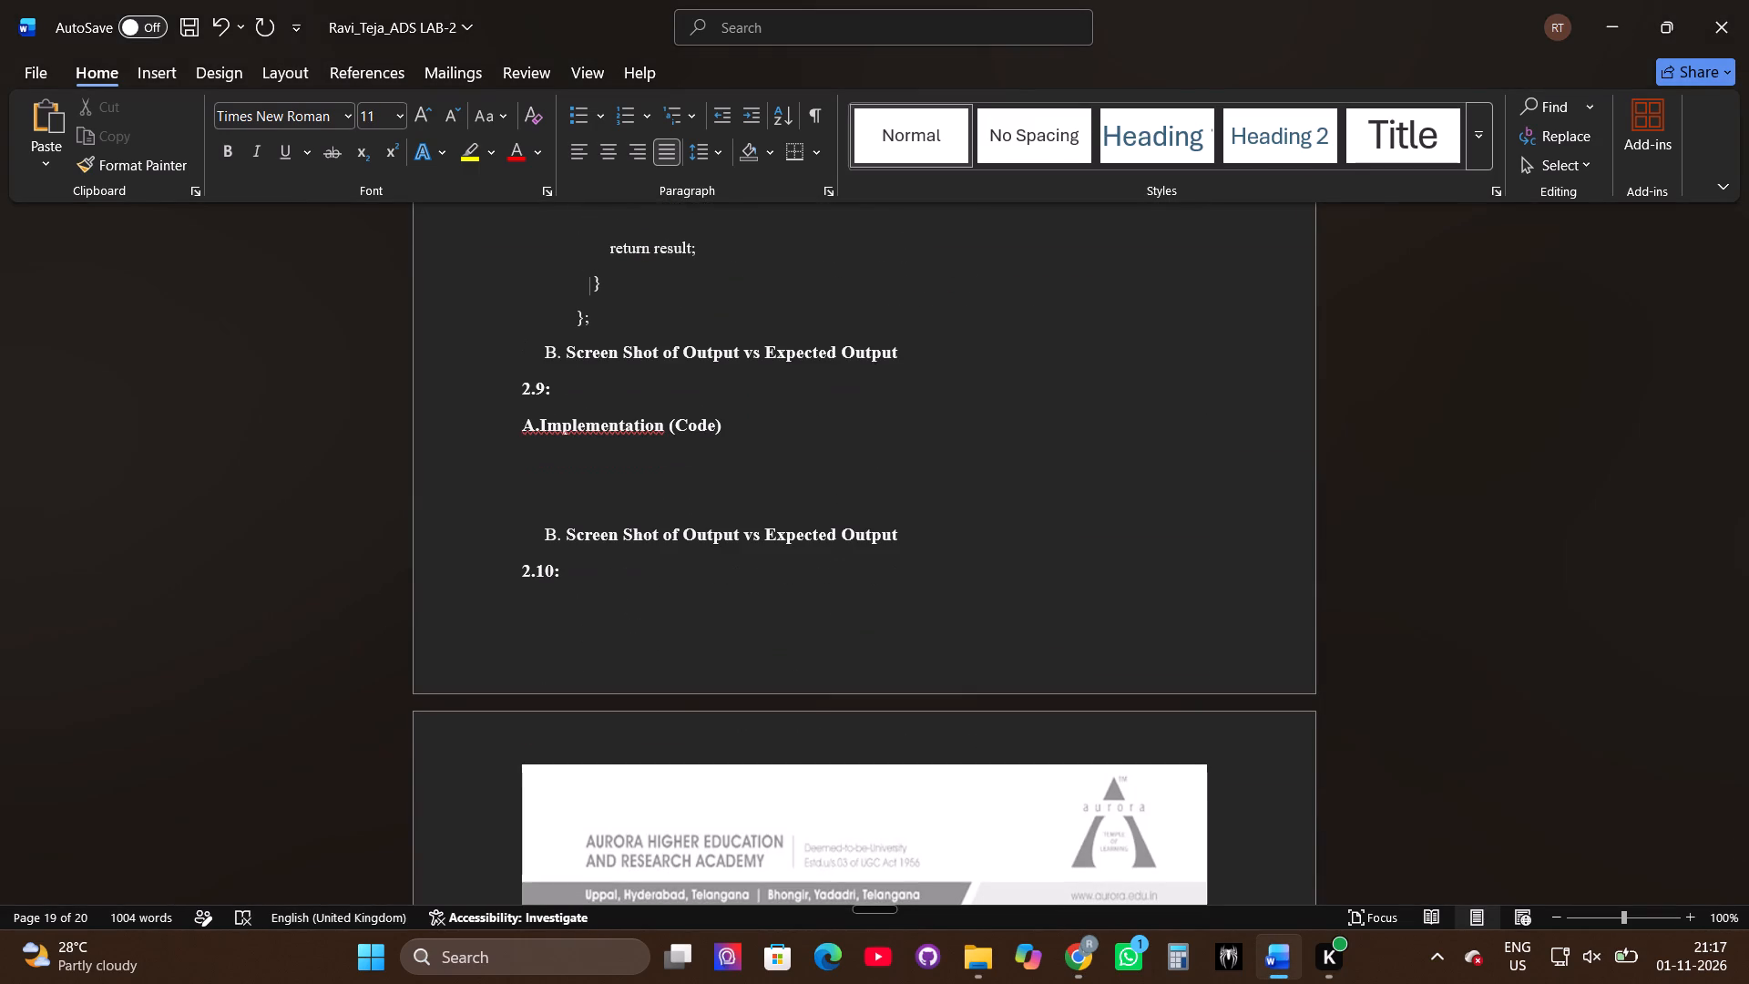
key("Up")
key("Up")
key("BackSpace")
key("BackSpace")
scroll(758, 361, "right", 1)
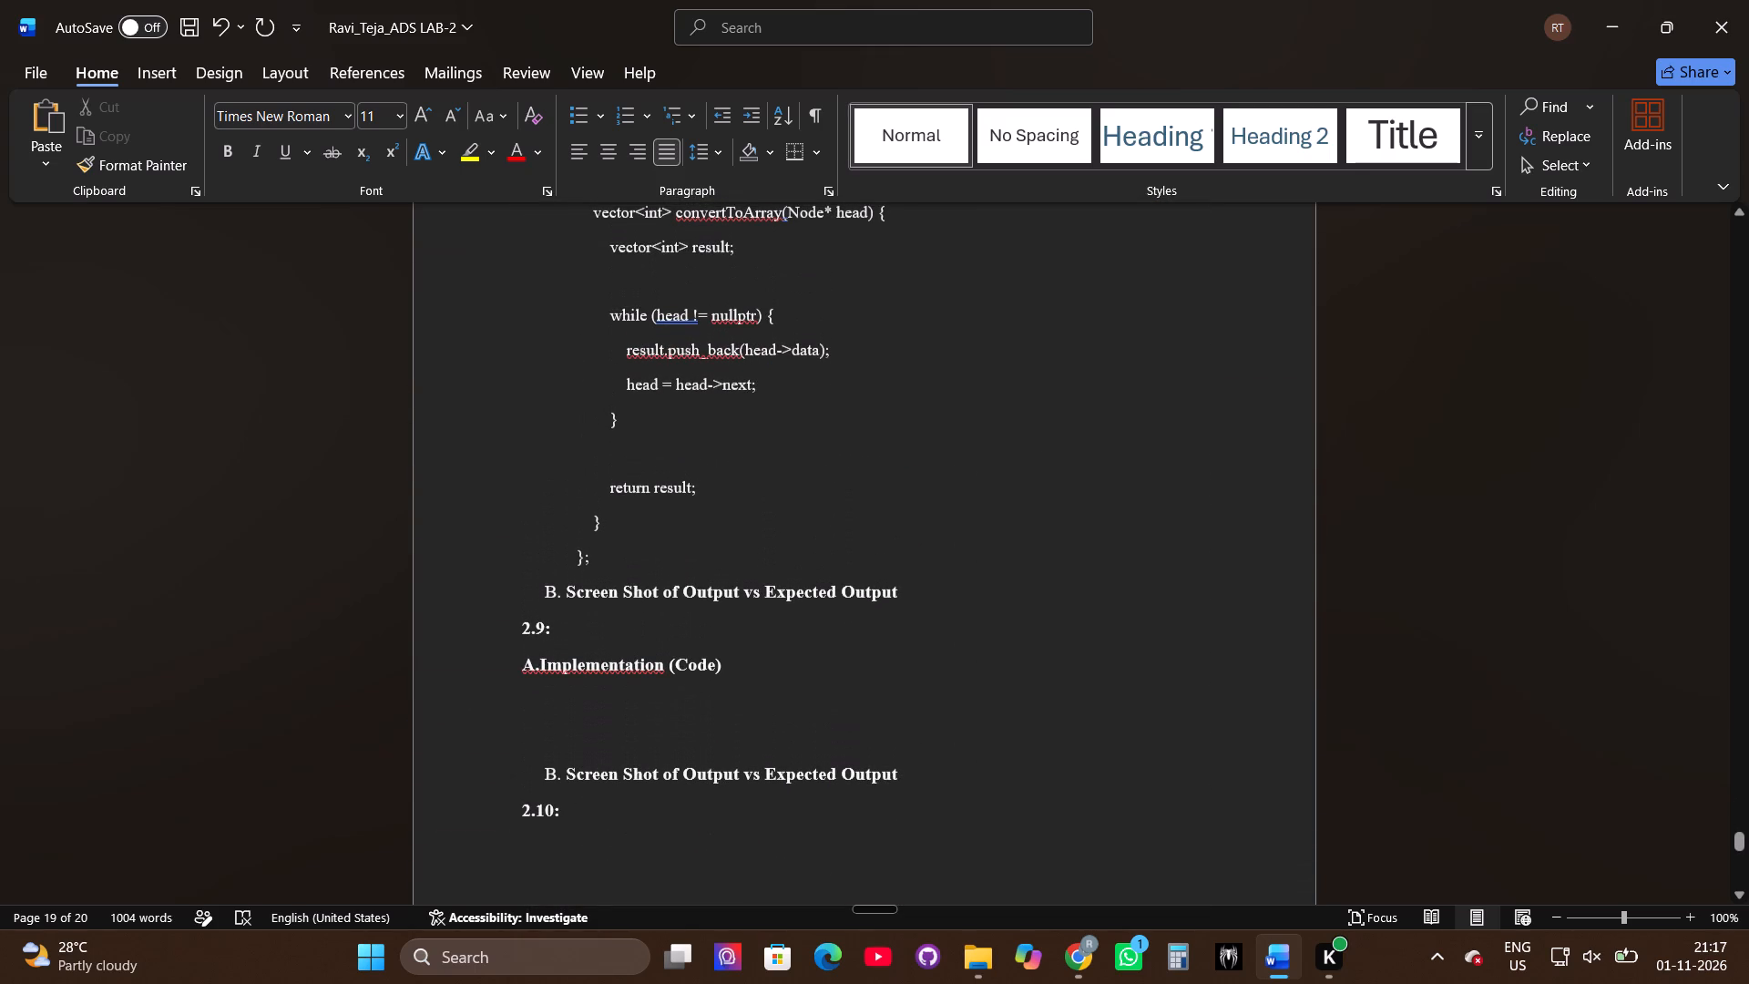
key("BackSpace")
key("BackSpace")
key("BackSpace")
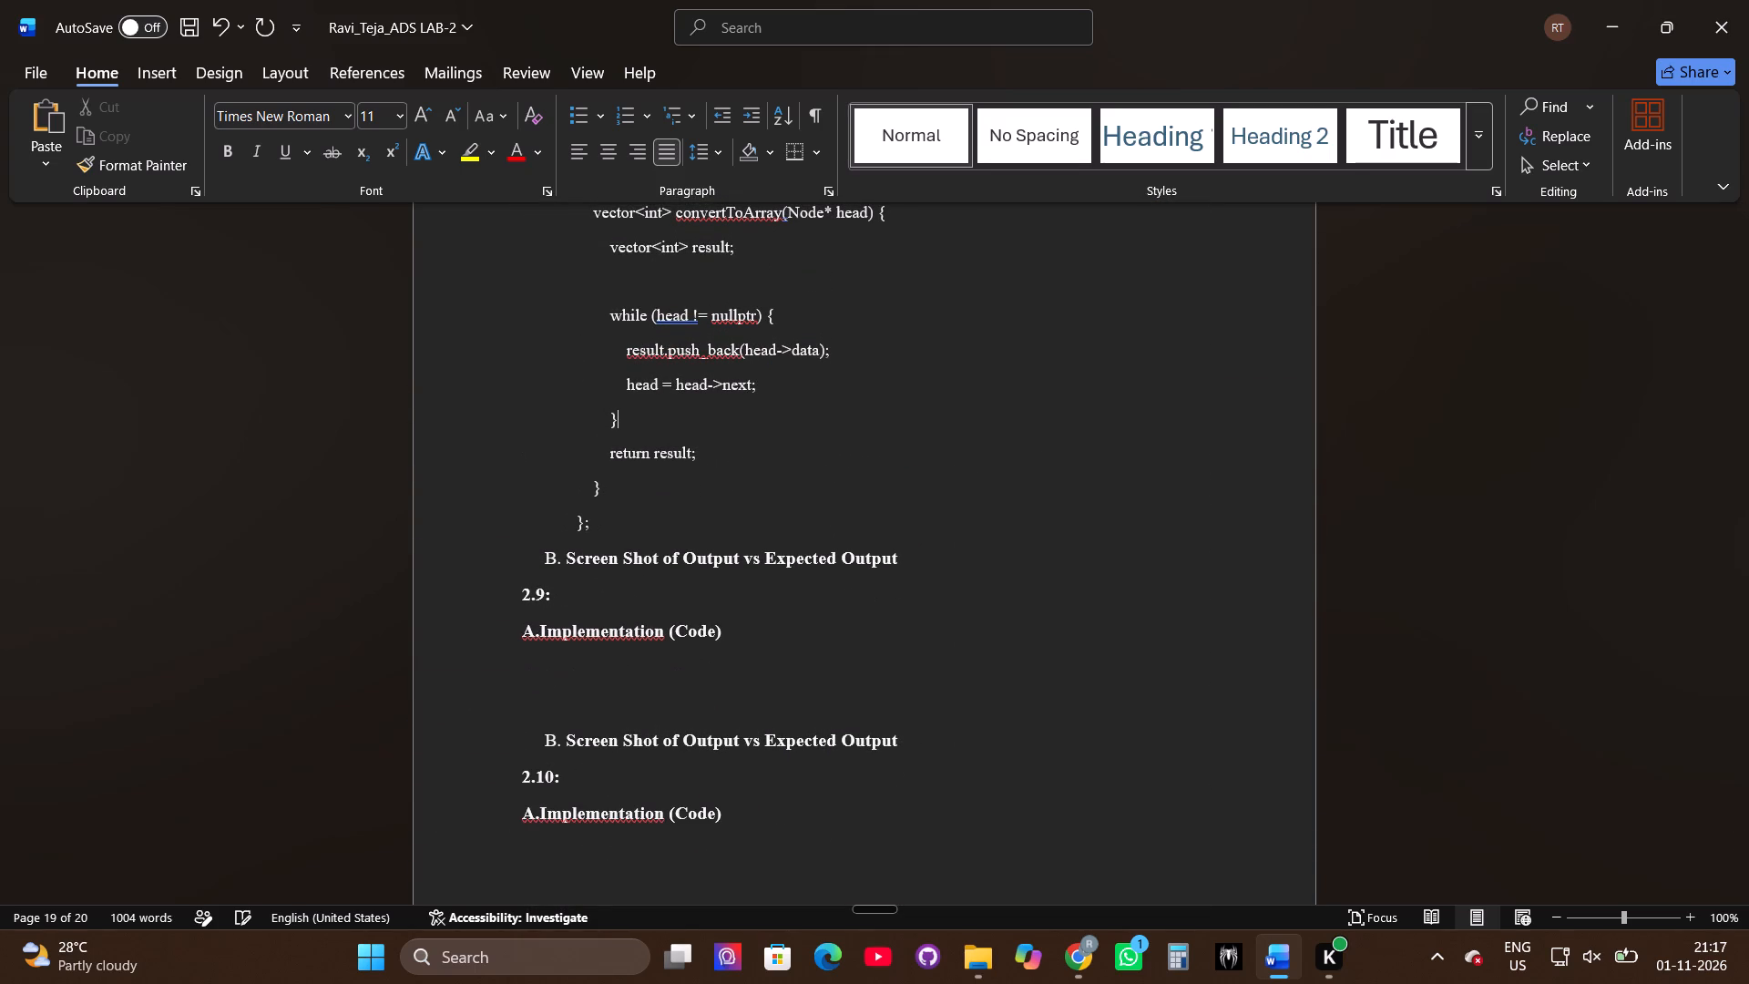
Delete the blank line between "*/" and "class solution {" in 2.8's code, keeping the comment's closing mark intact.
scroll(758, 361, "up", 1)
left_click(747, 412)
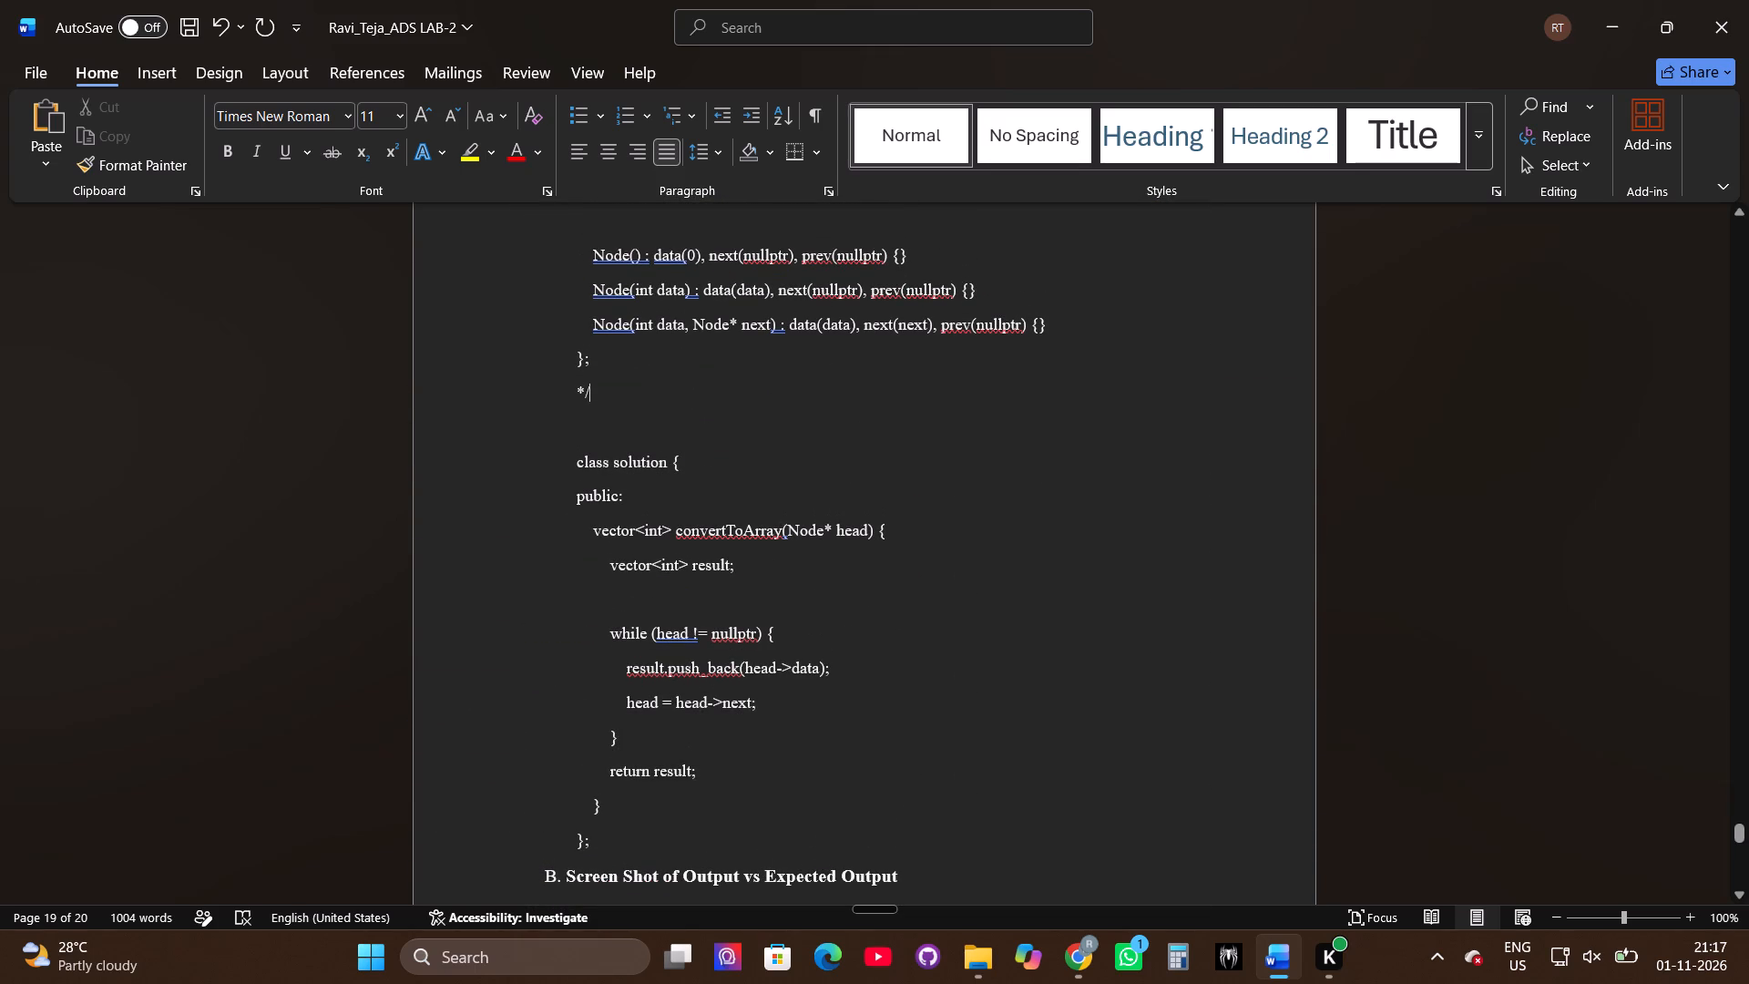
key("Down")
key("BackSpace")
key("BackSpace")
key("BackSpace")
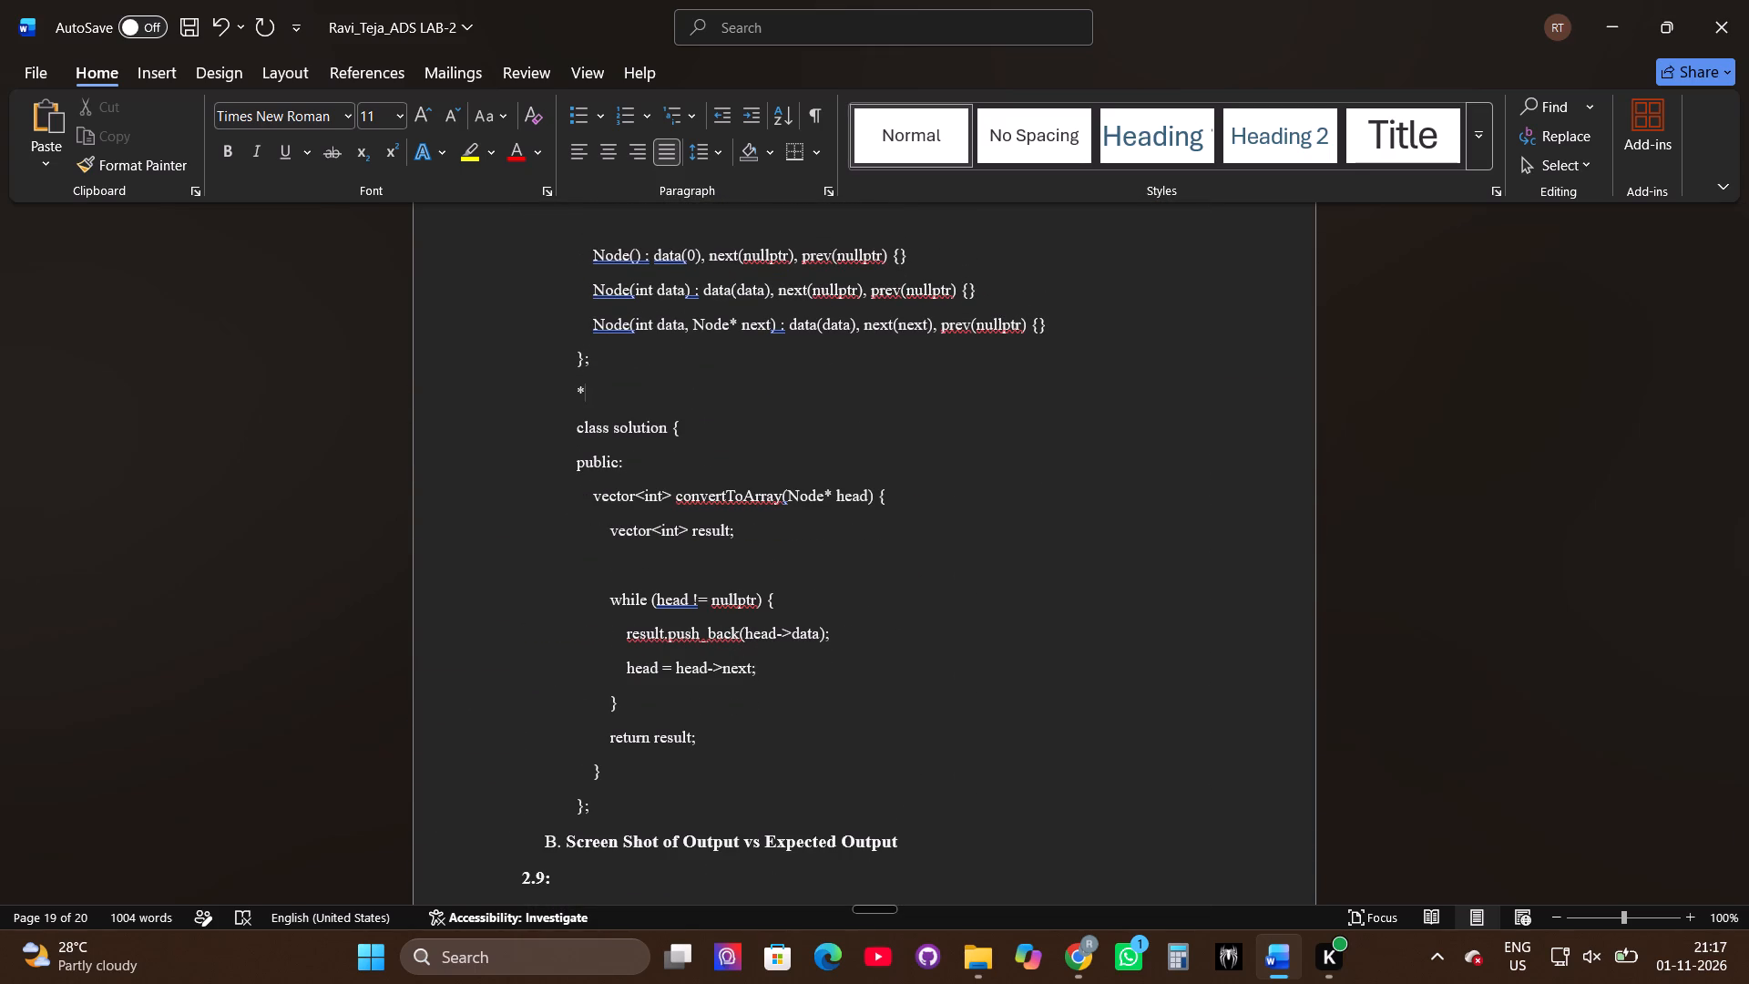
key("ctrl+z")
Capture the Chrome page with test results, without browser bar and taskbar, and paste it on a new unnumbered line under 2.8's B heading.
scroll(750, 418, "down", 2)
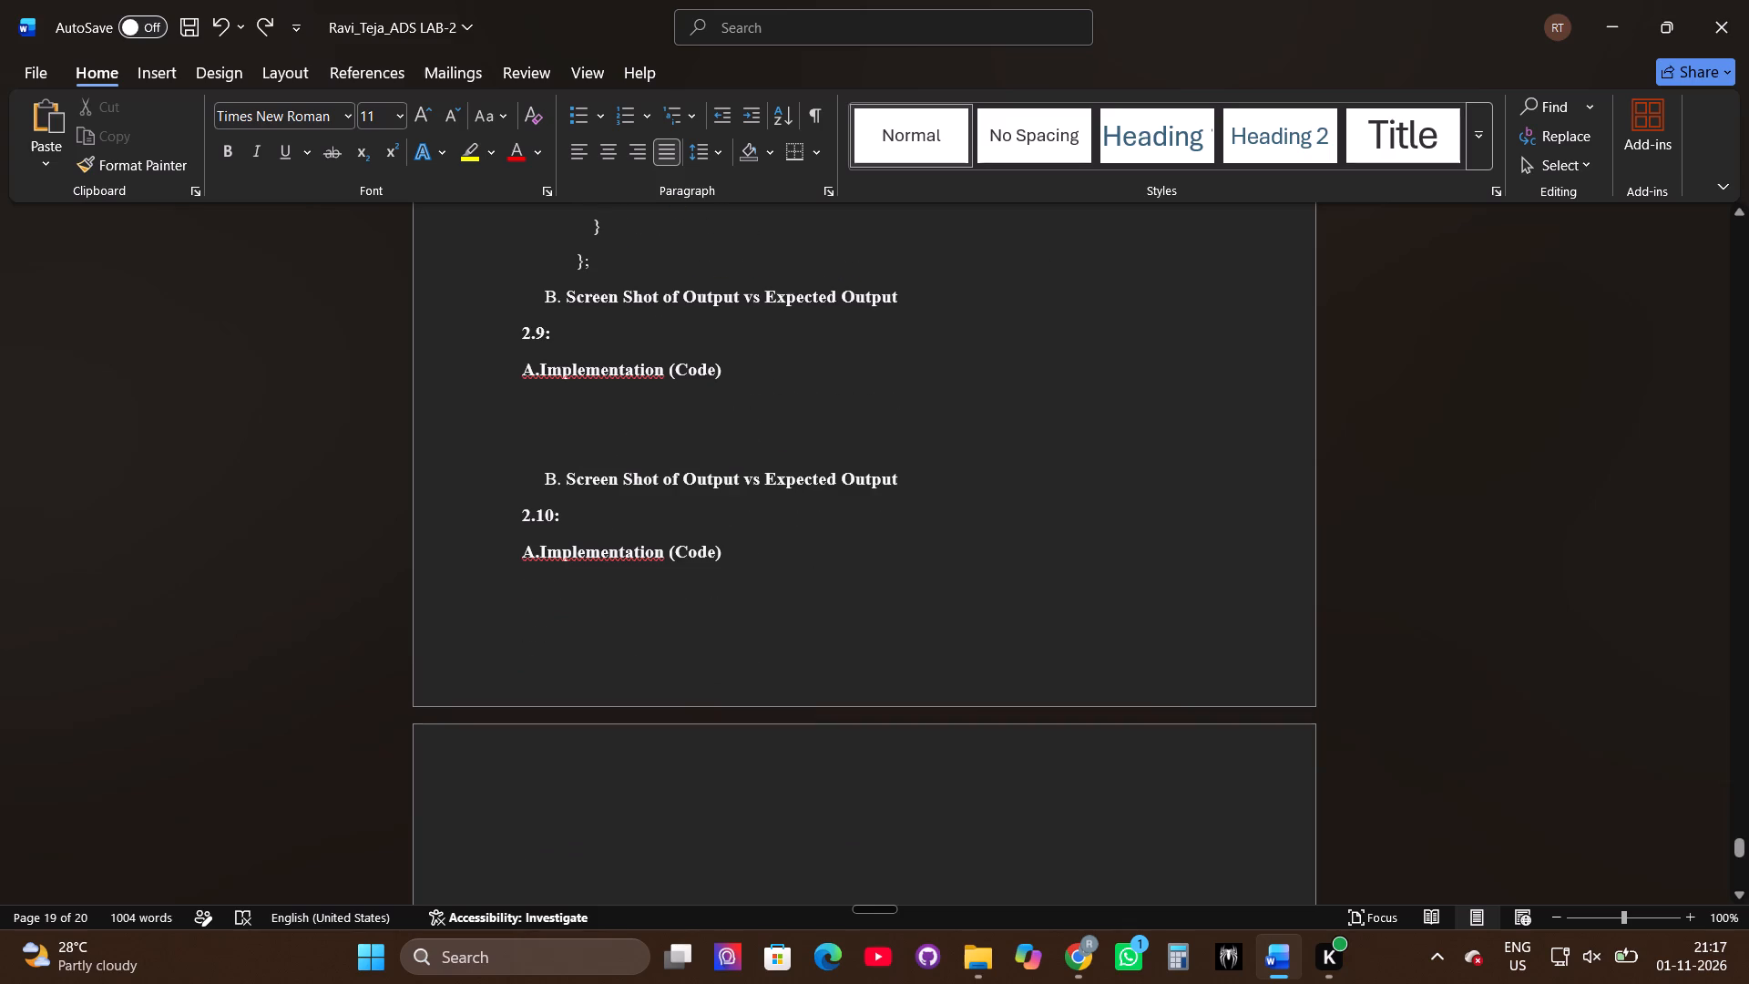
left_click(938, 311)
key("Return")
key("ctrl+z")
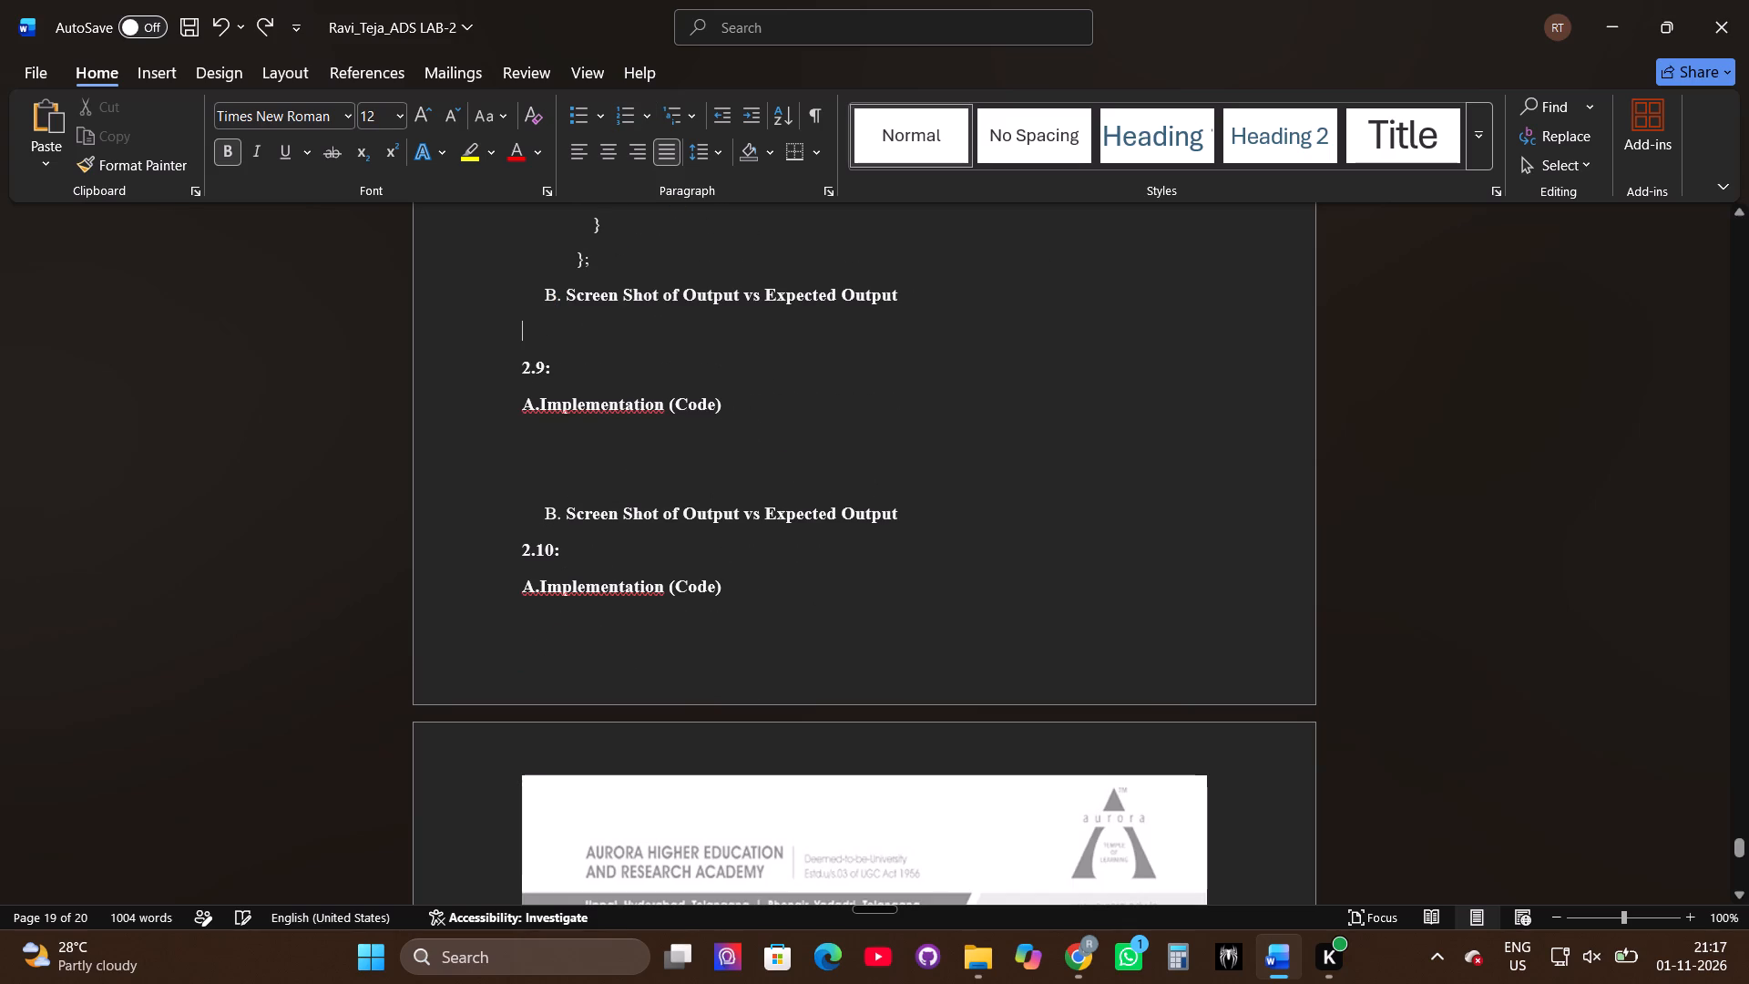
left_click(1089, 970)
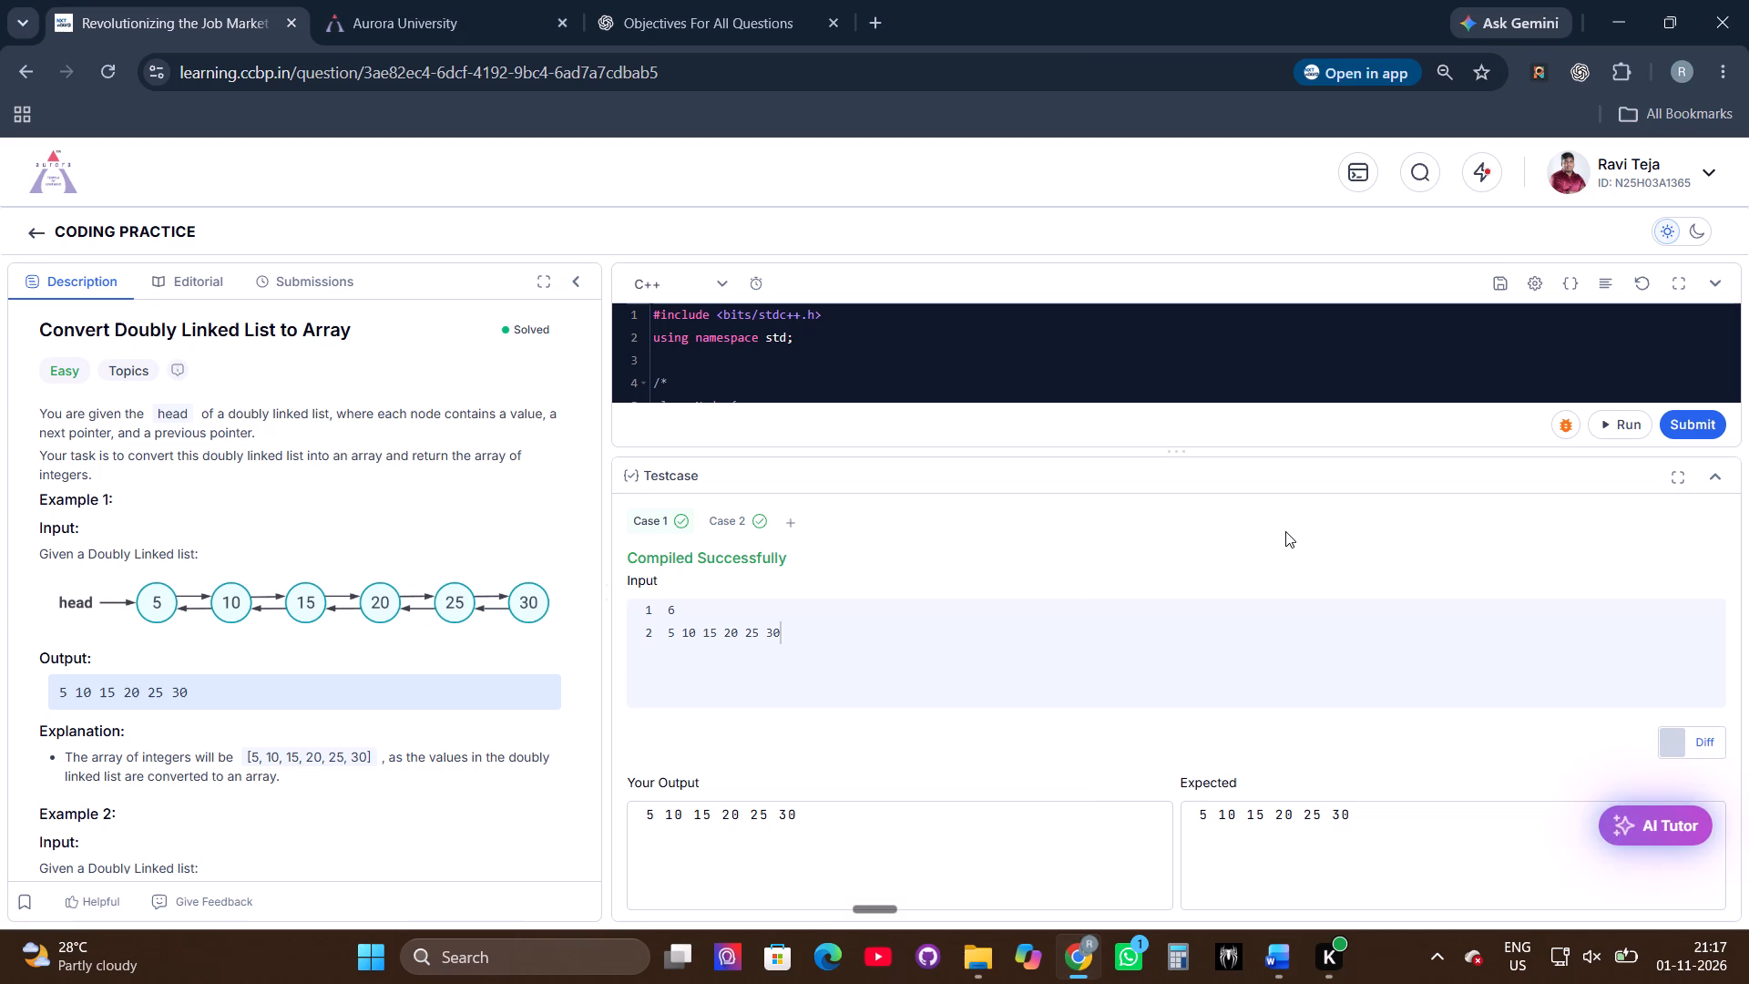
key("Print")
left_click_drag(4, 143, 1748, 893)
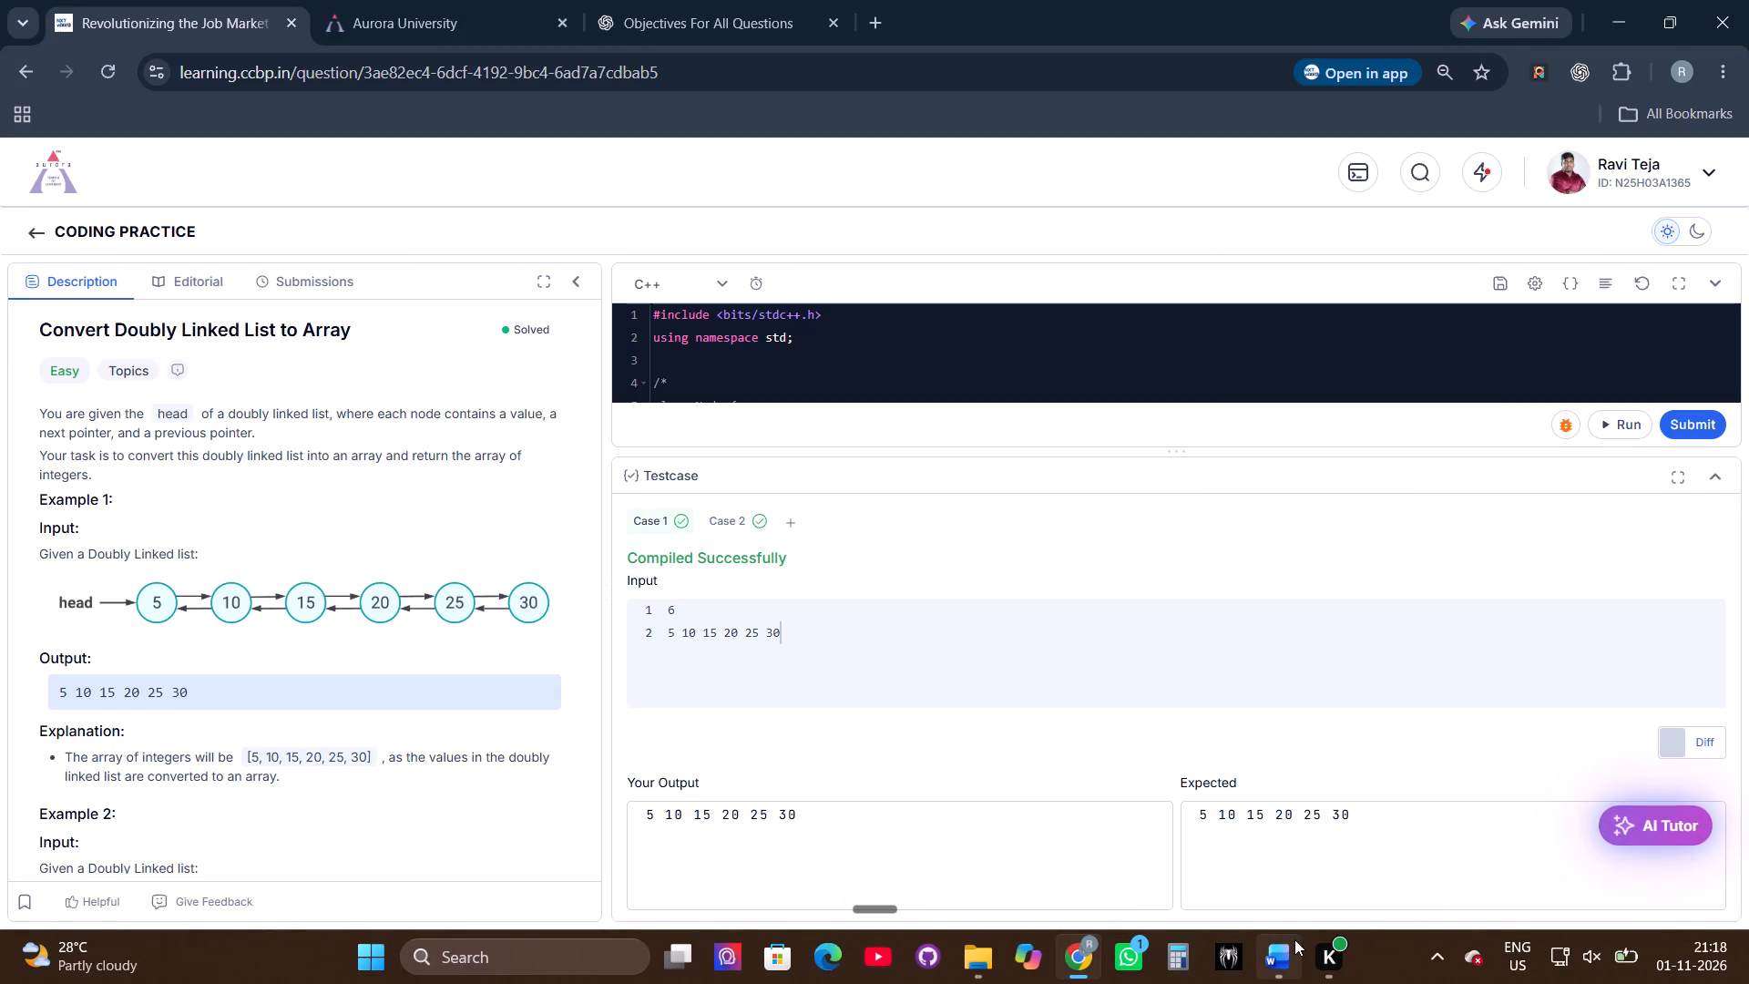
left_click(1294, 939)
key("ctrl+v")
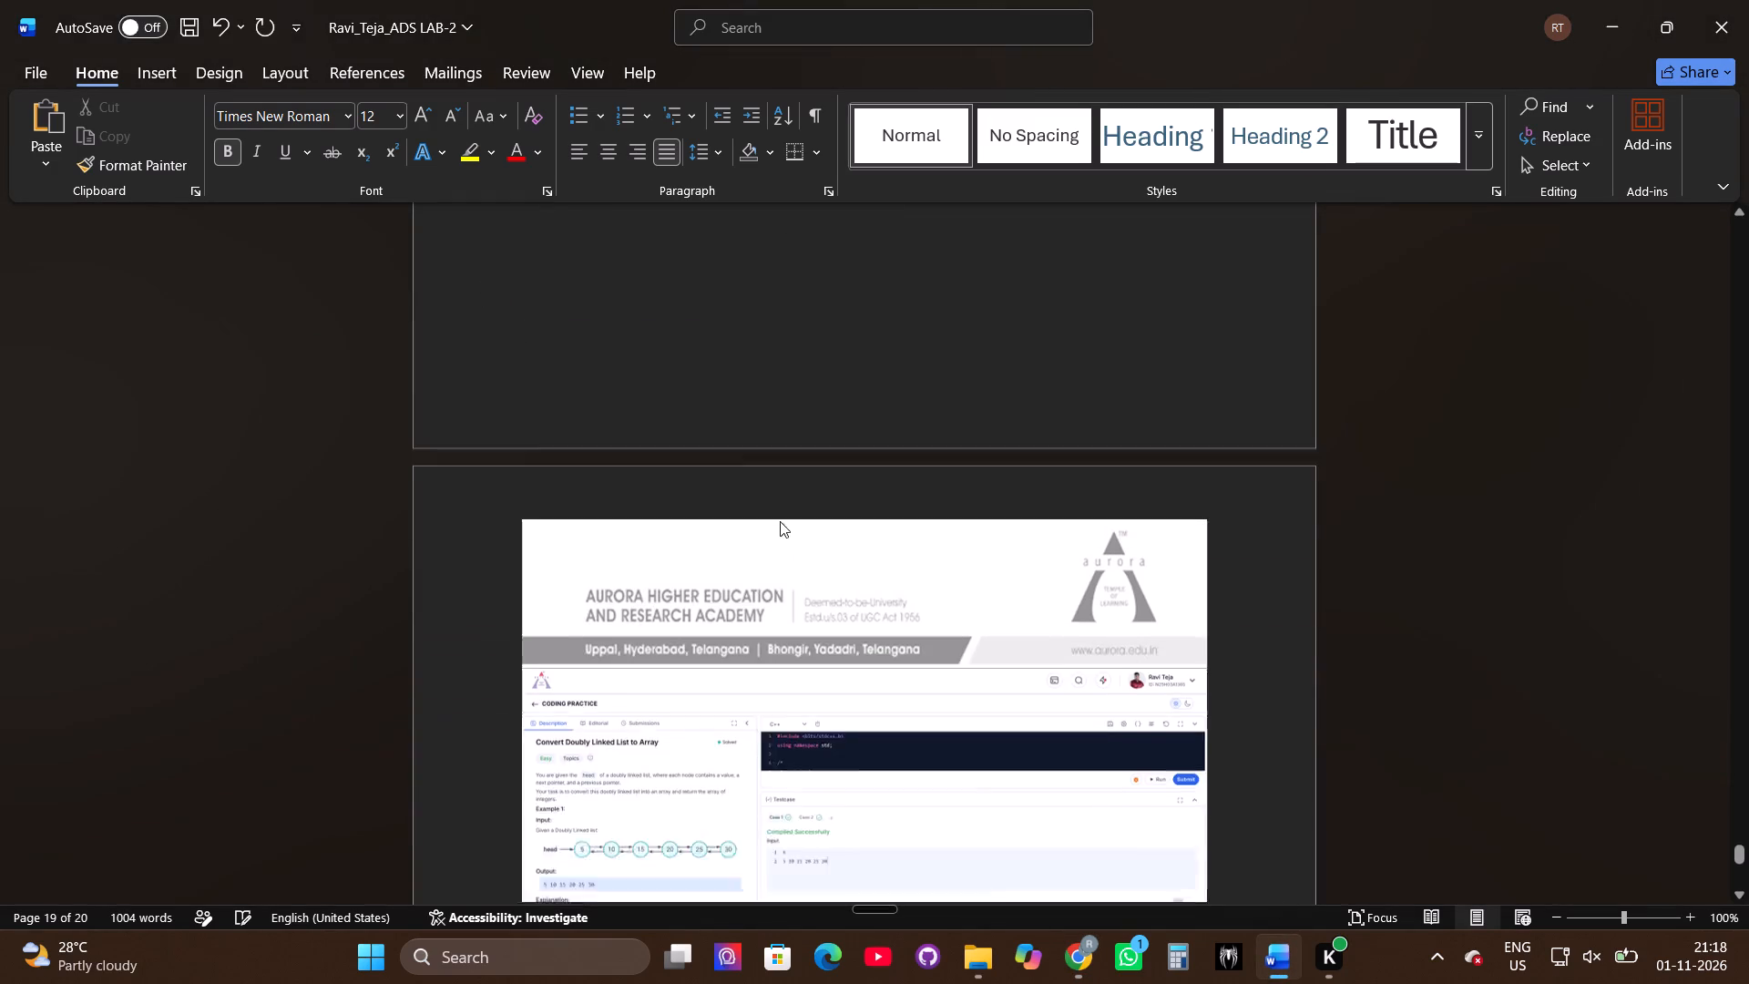
Delete the blank line after "using namespace std;" in 2.8's code.
scroll(769, 518, "up", 6)
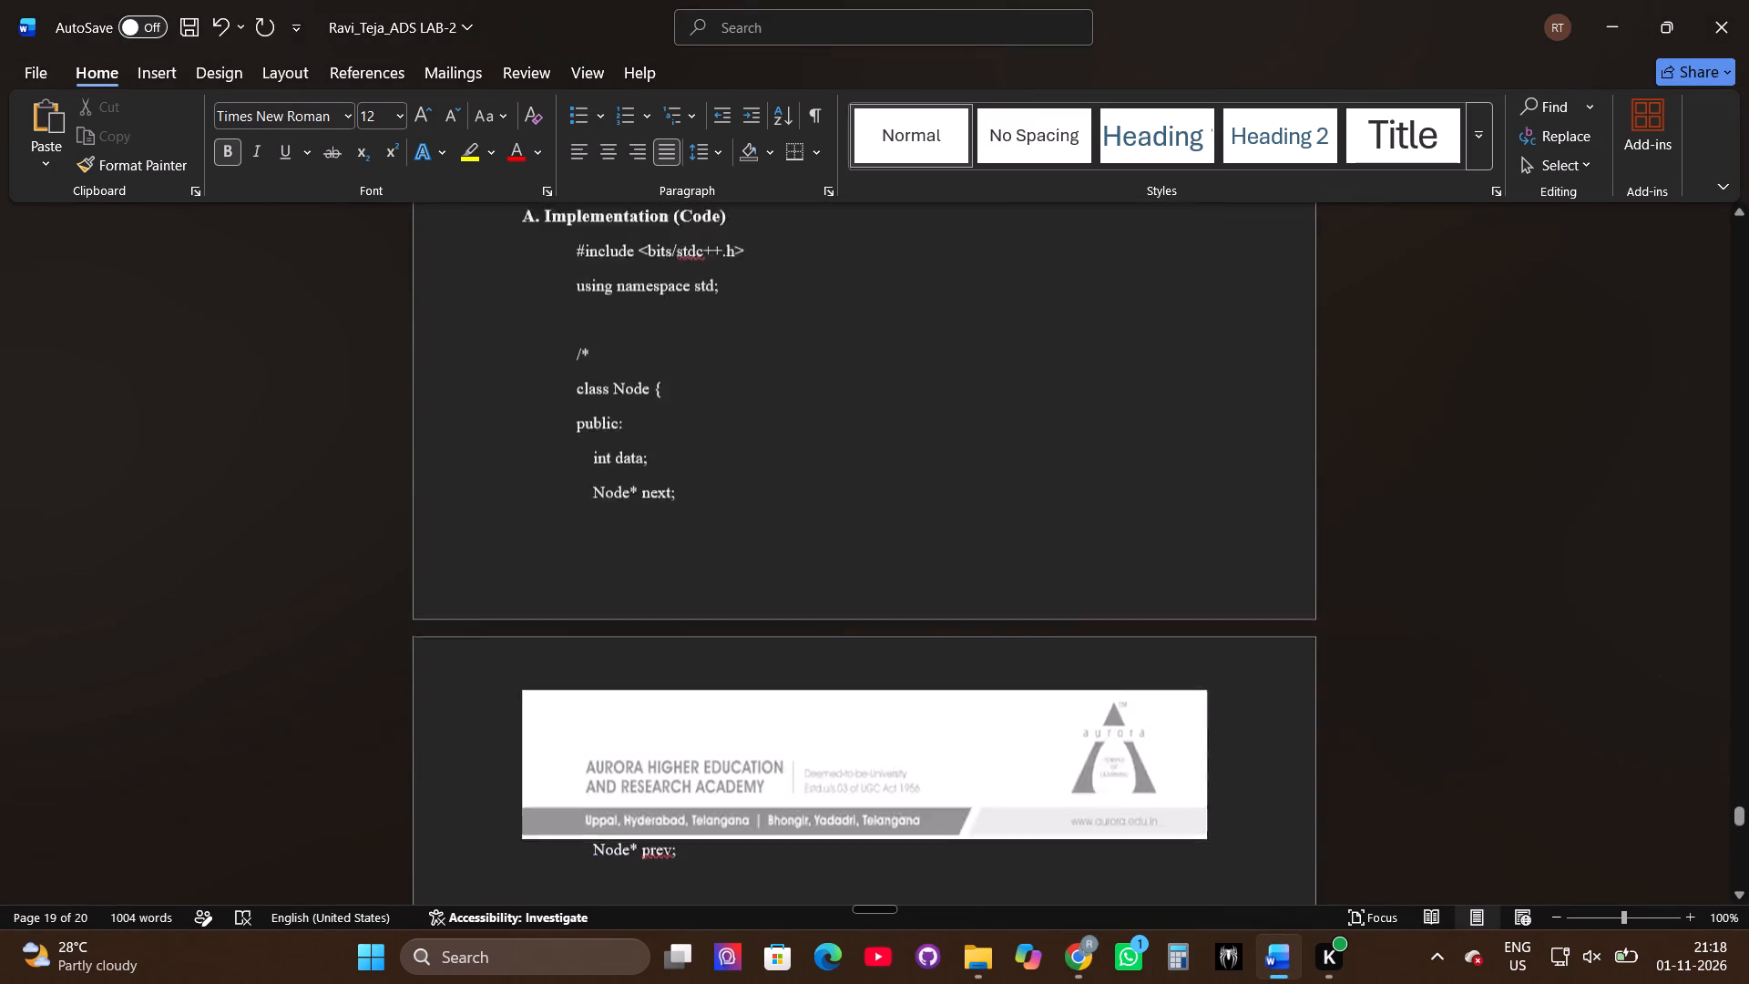
scroll(772, 472, "up", 1)
left_click(669, 700)
left_click(668, 686)
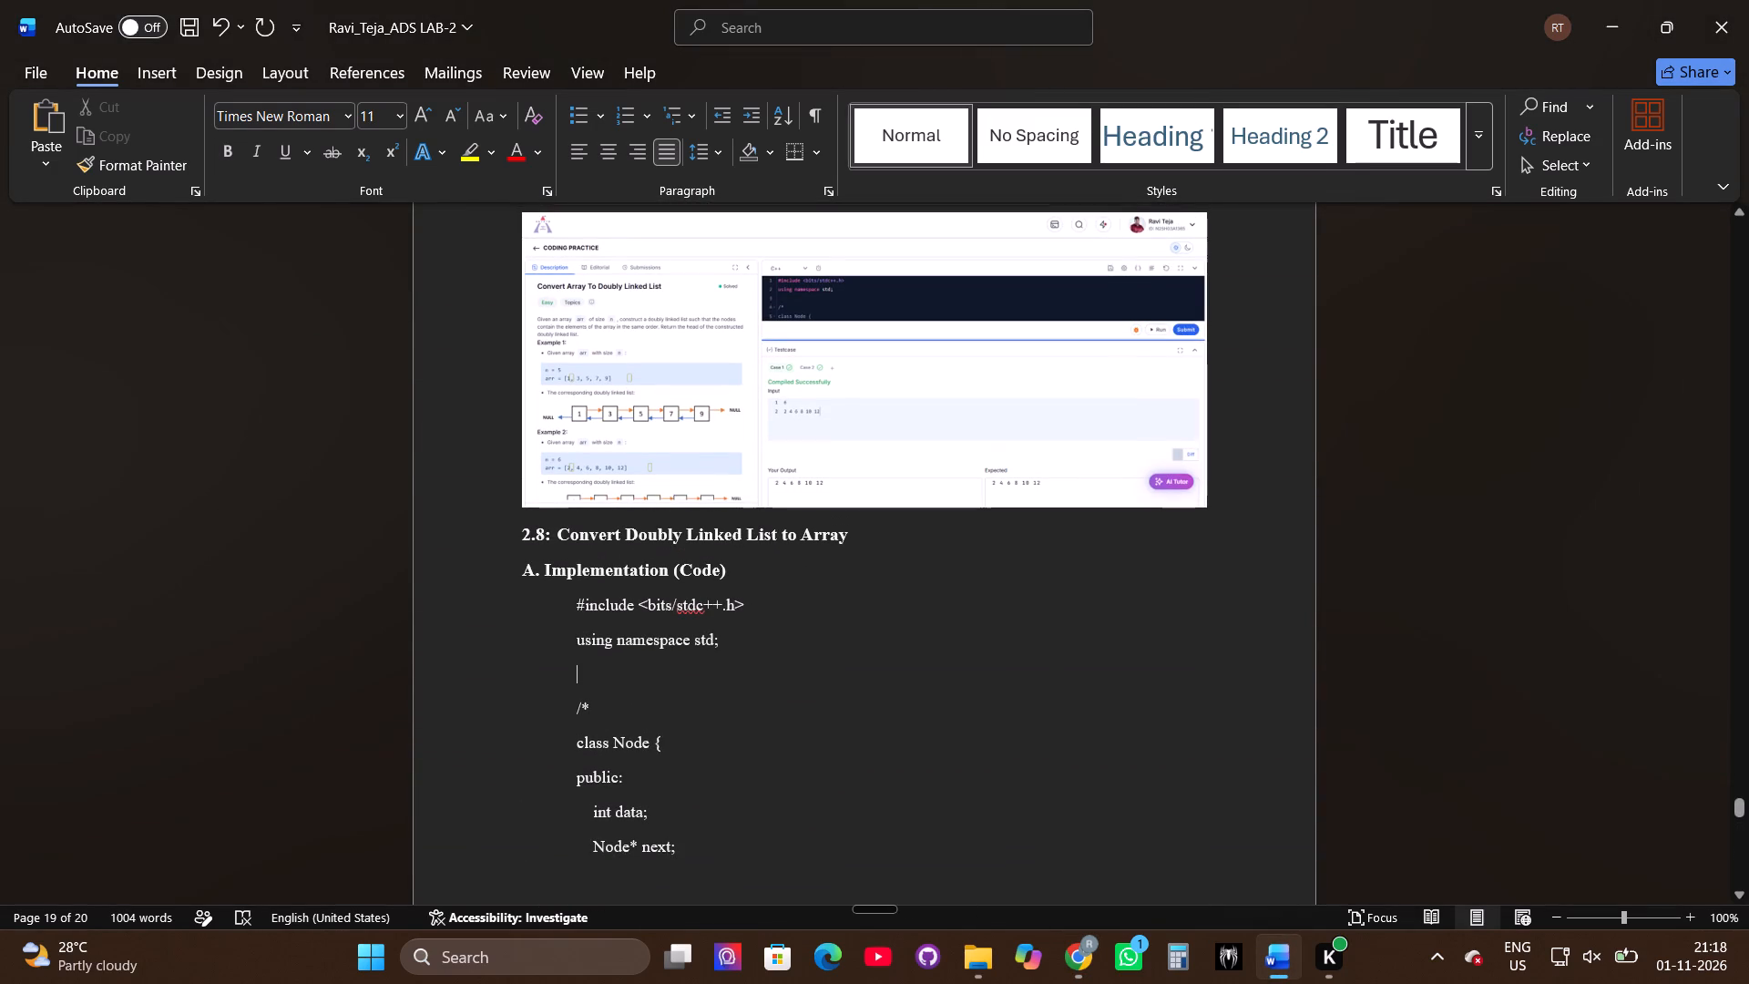
key("BackSpace")
key("BackSpace")
Place the cursor after the "2.9:" label, and return to the coding practice list in Chrome.
scroll(668, 686, "down", 4)
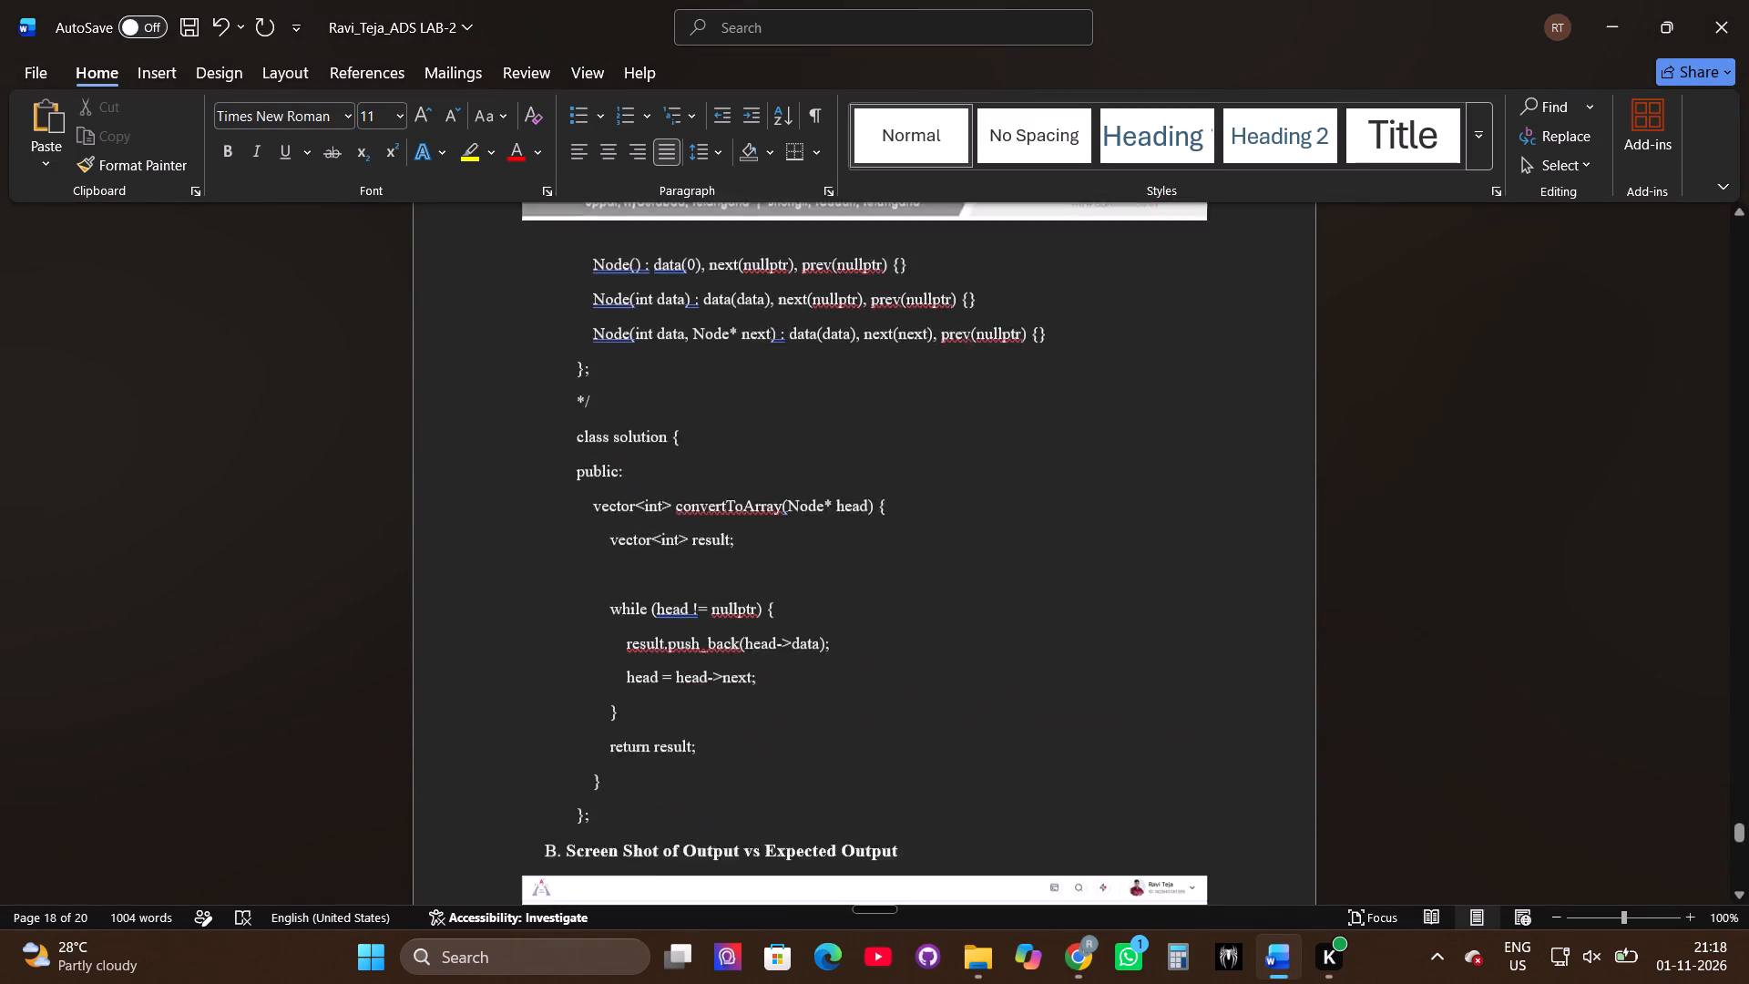
scroll(650, 696, "down", 3)
left_click(611, 597)
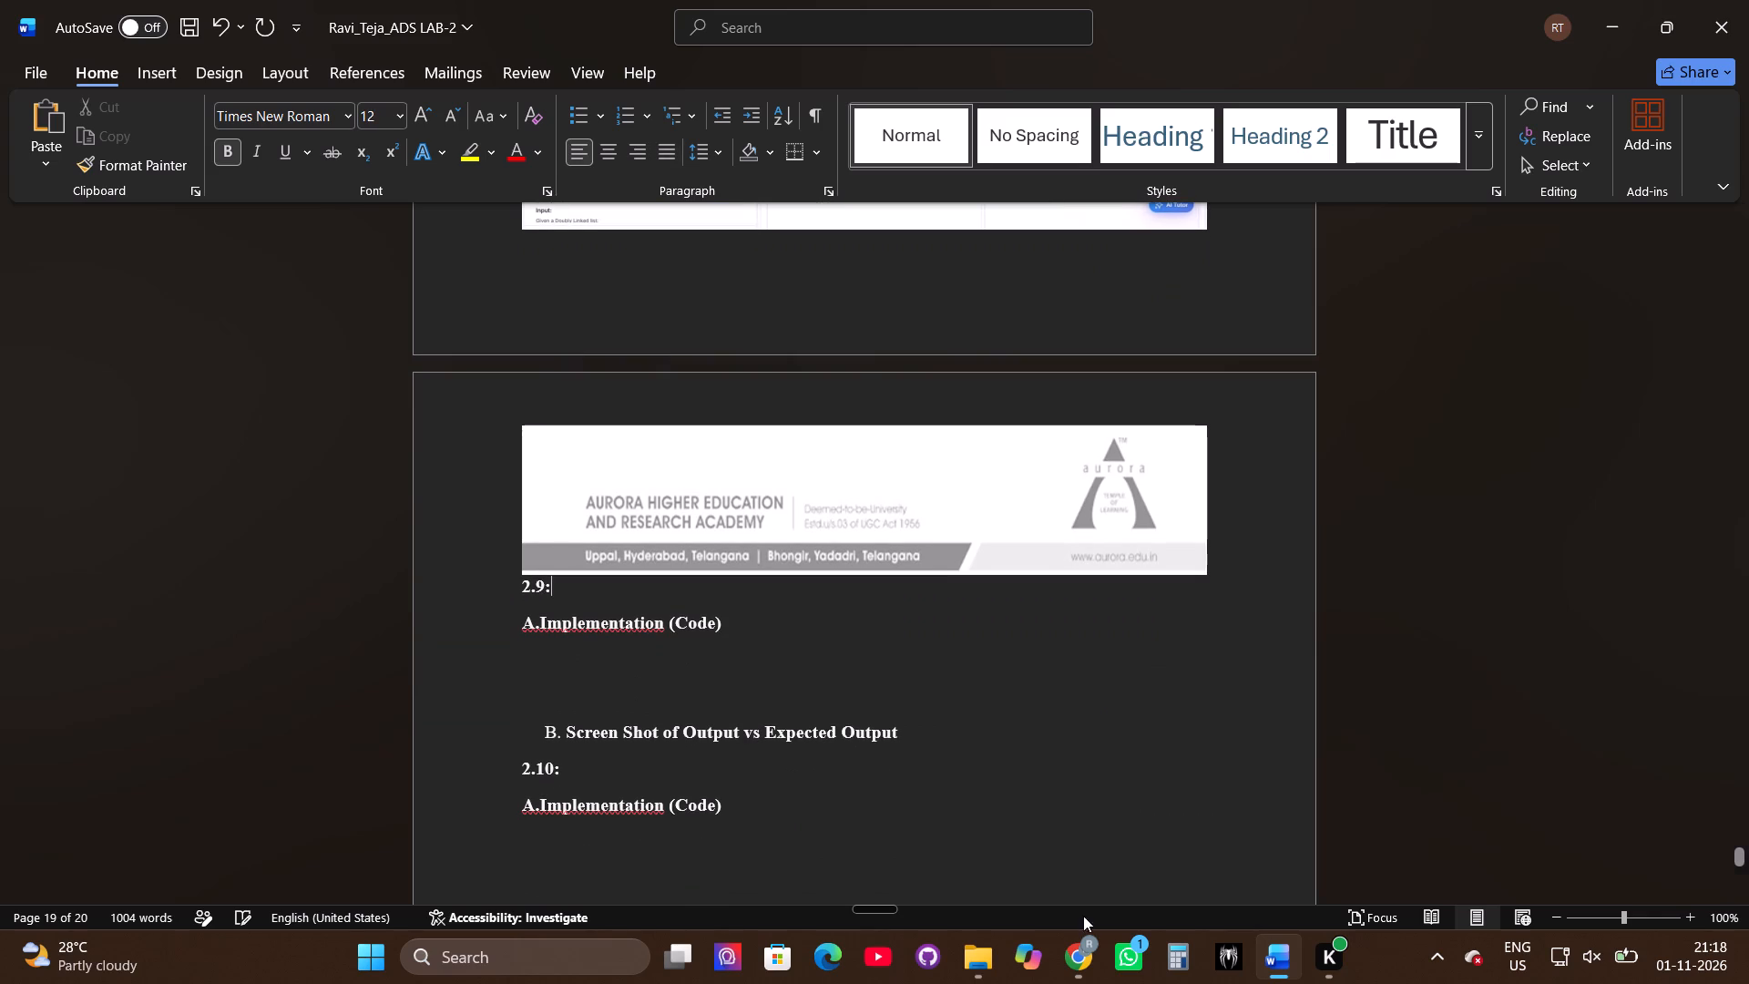
left_click(1089, 969)
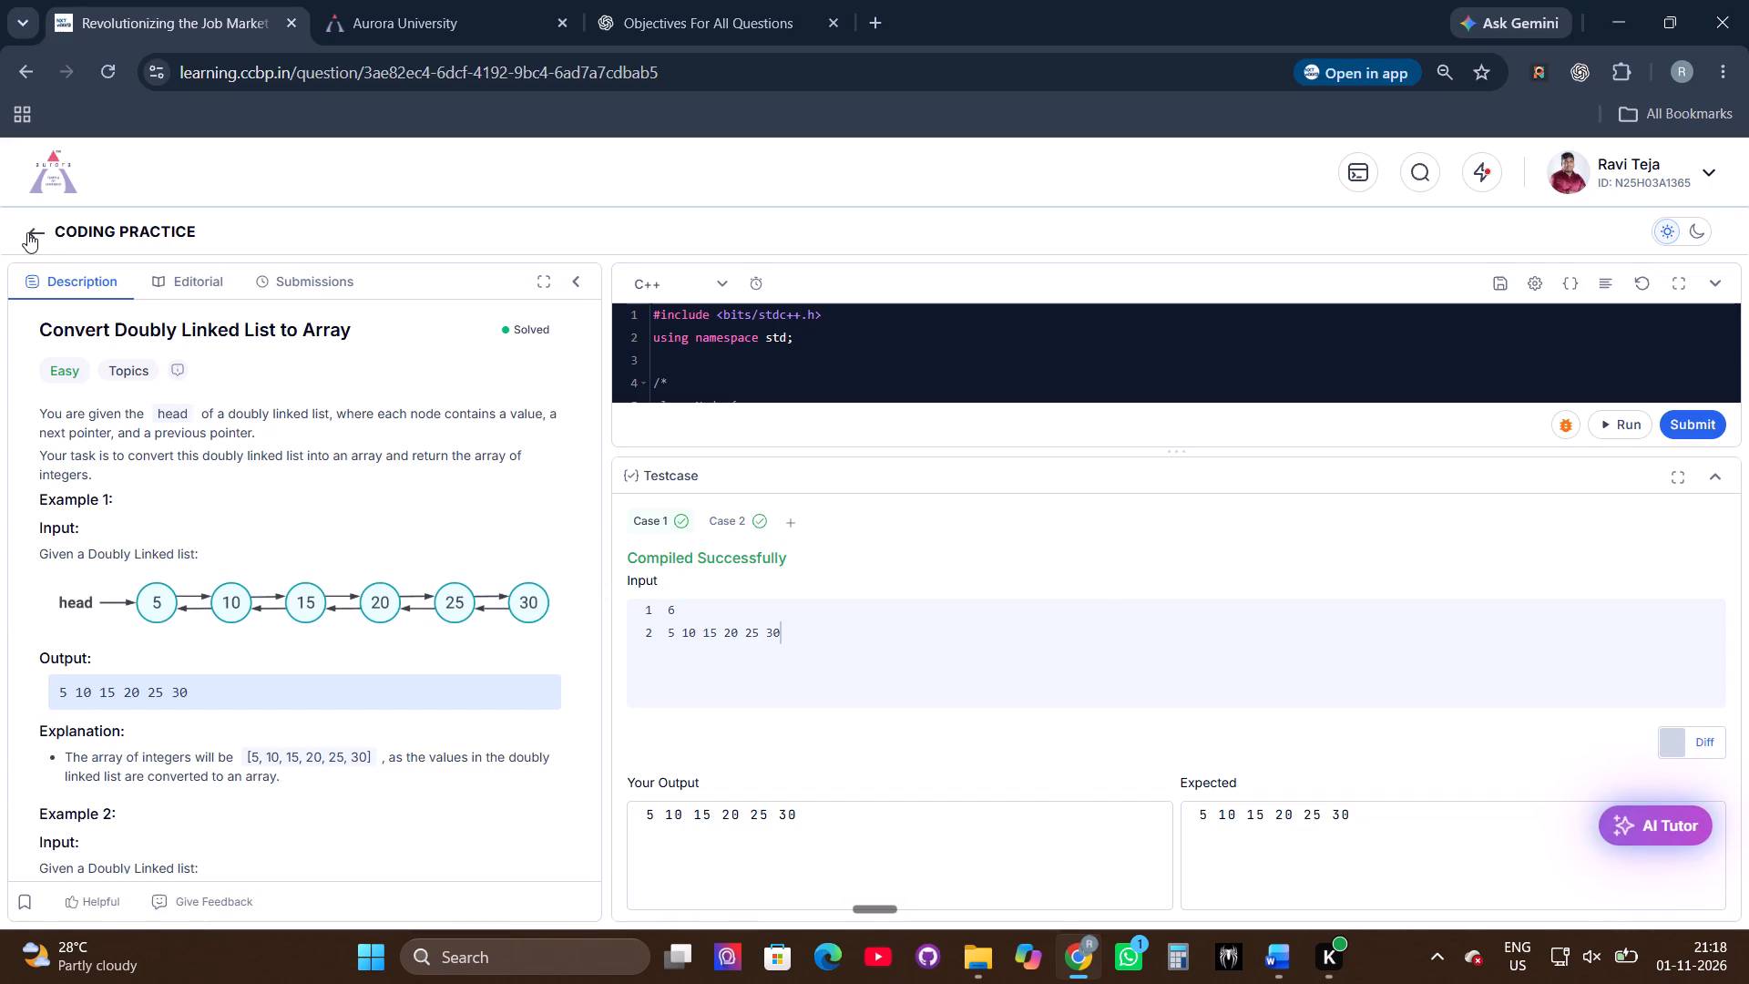
left_click(27, 232)
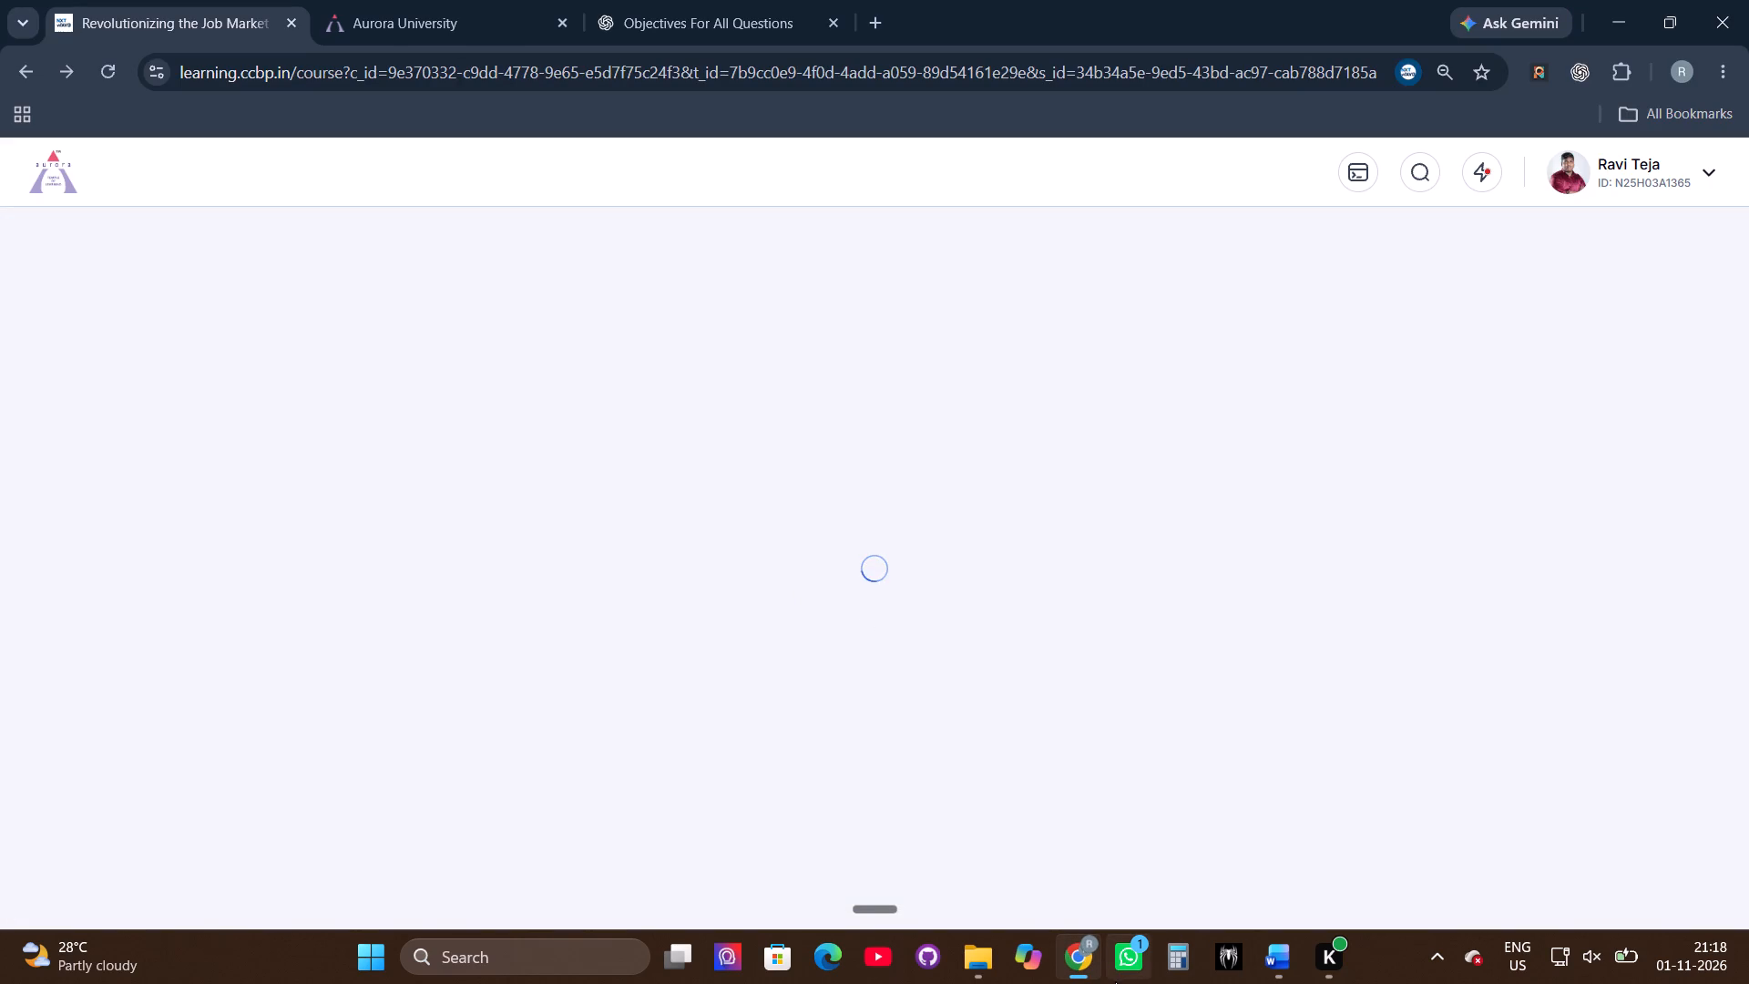
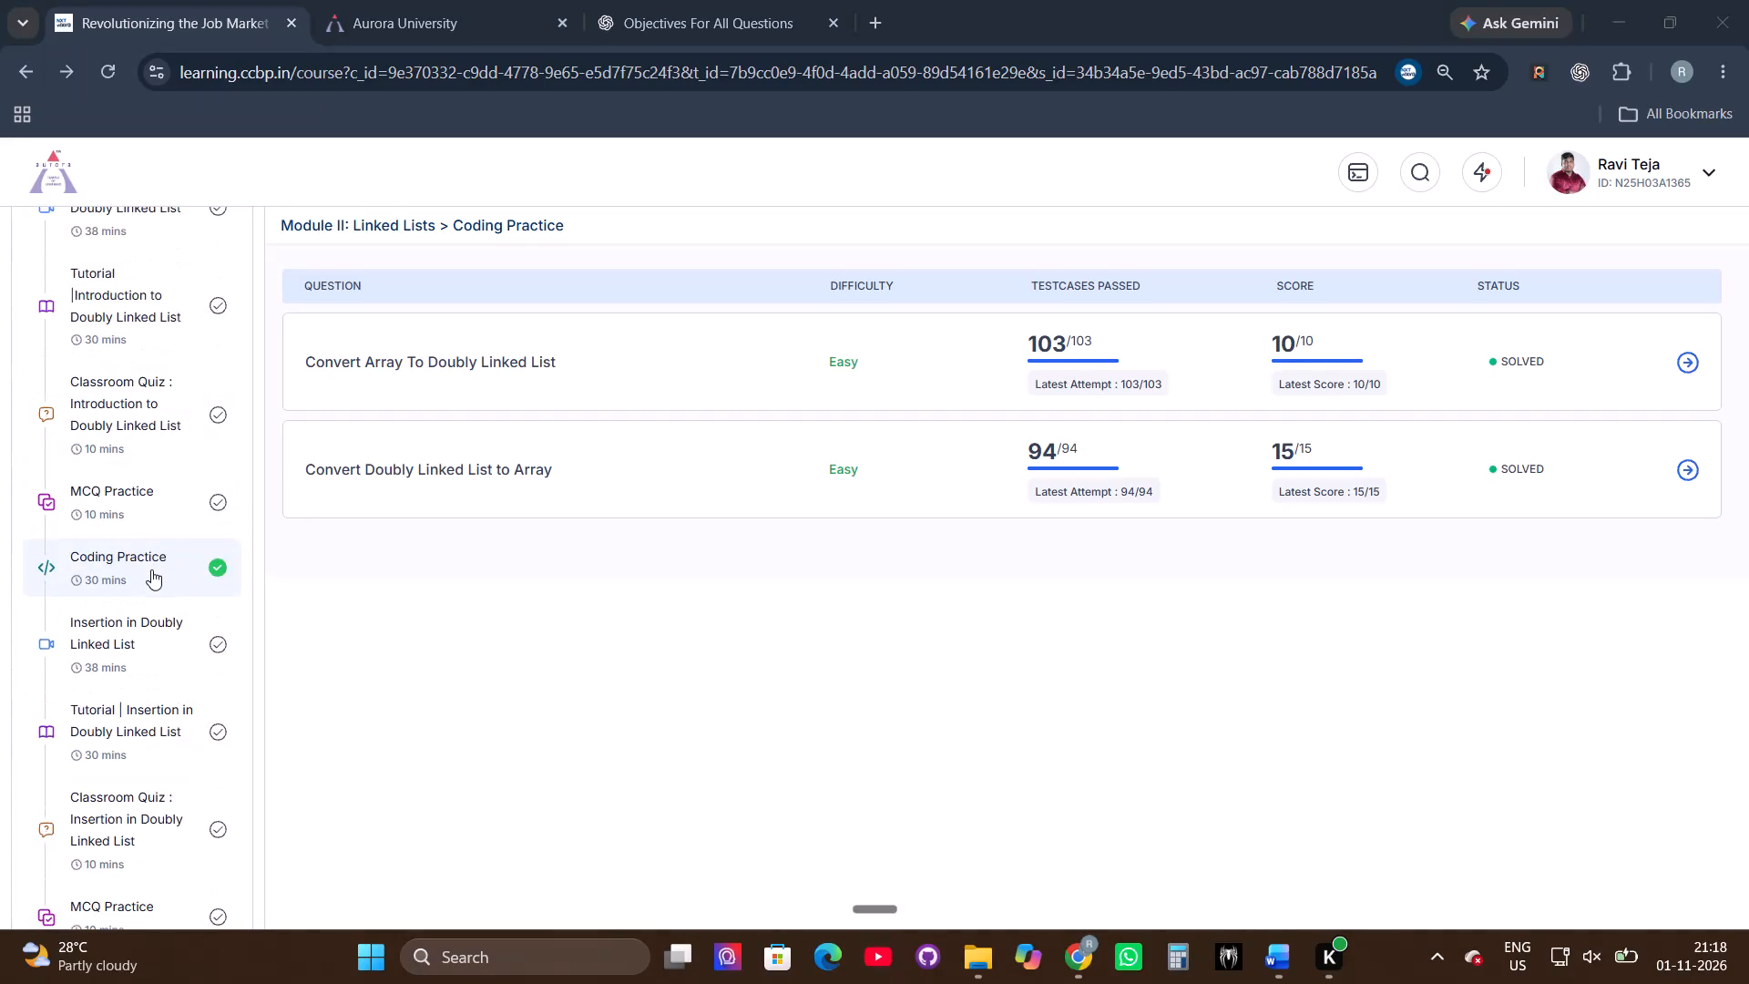
Open the Insertion At Head - Doubly Linked List problem from the coding practice after Insertion in Doubly Linked List.
scroll(153, 569, "down", 2)
left_click(159, 804)
scroll(154, 761, "down", 1)
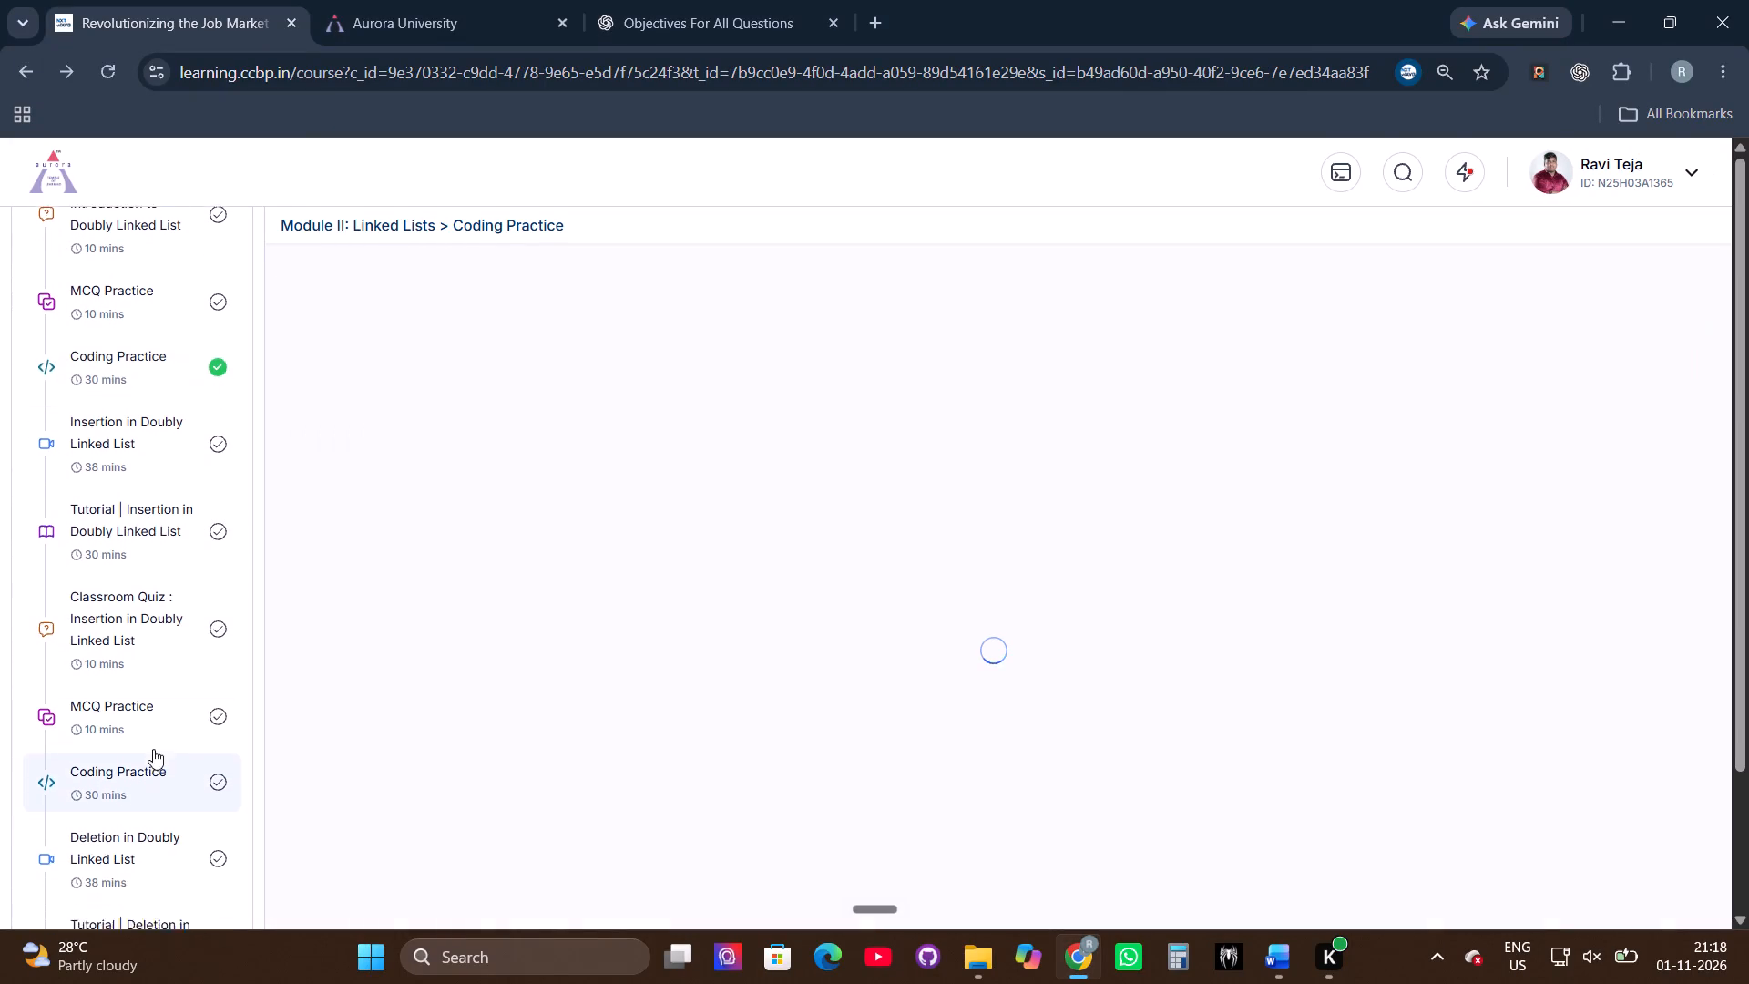
scroll(153, 749, "down", 2)
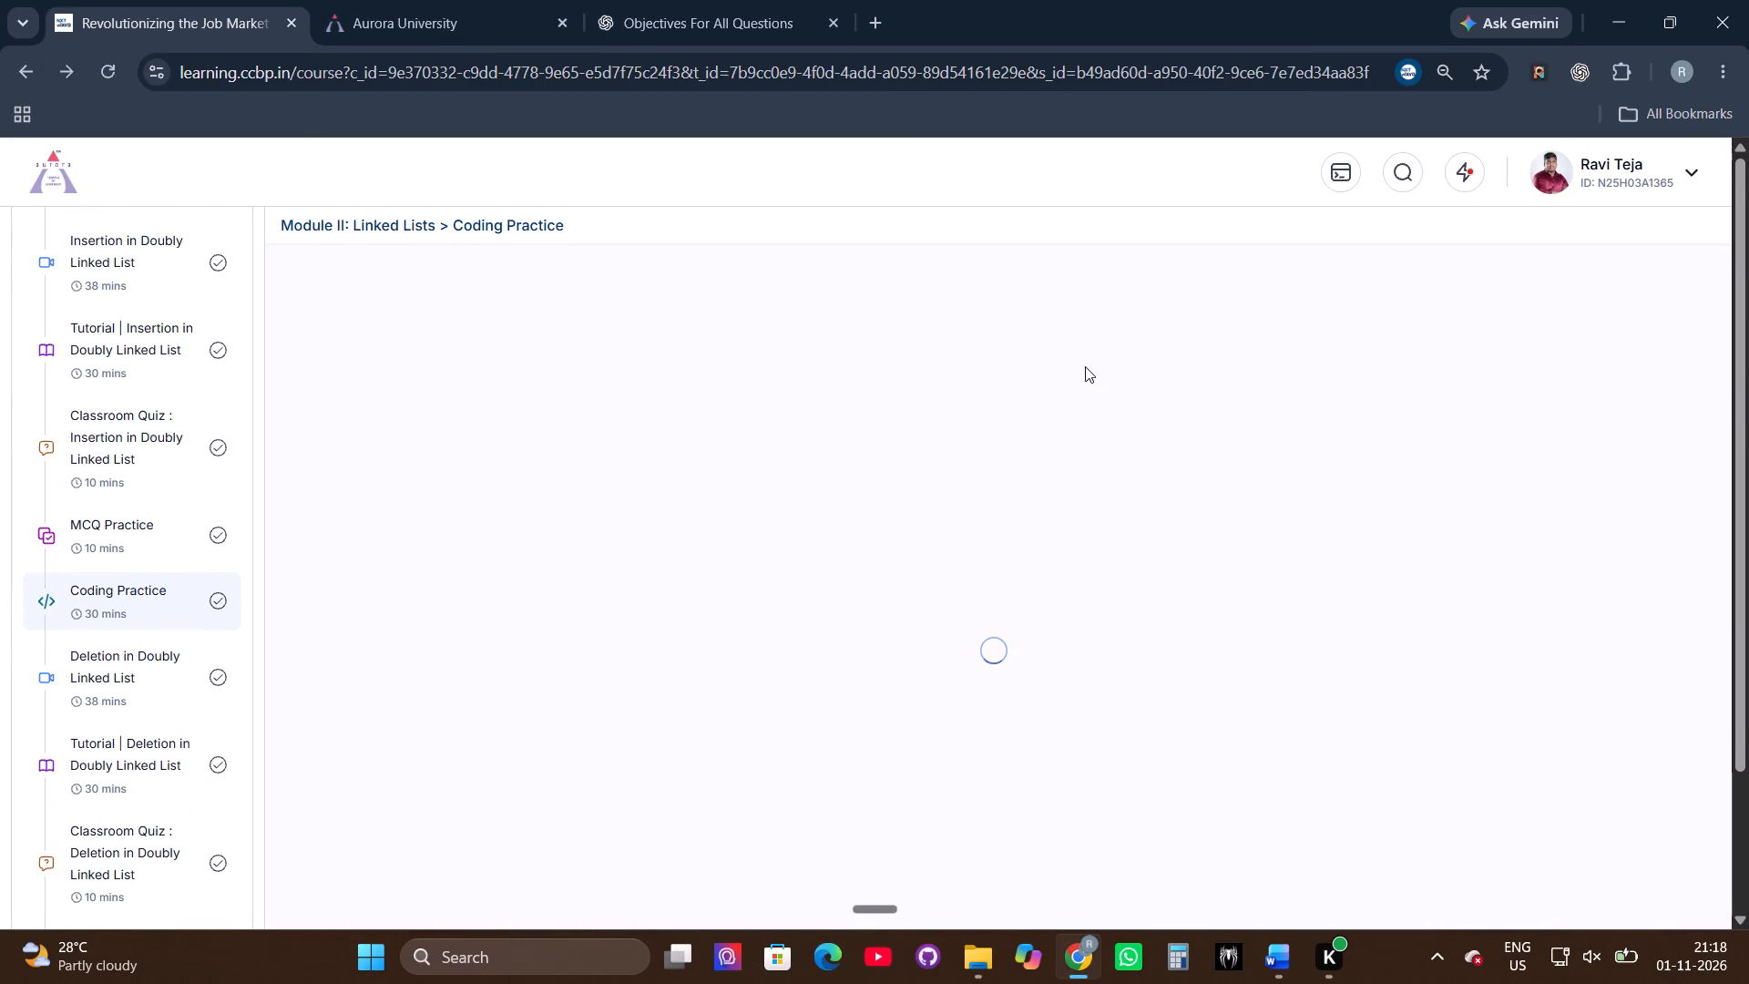
left_click(1147, 346)
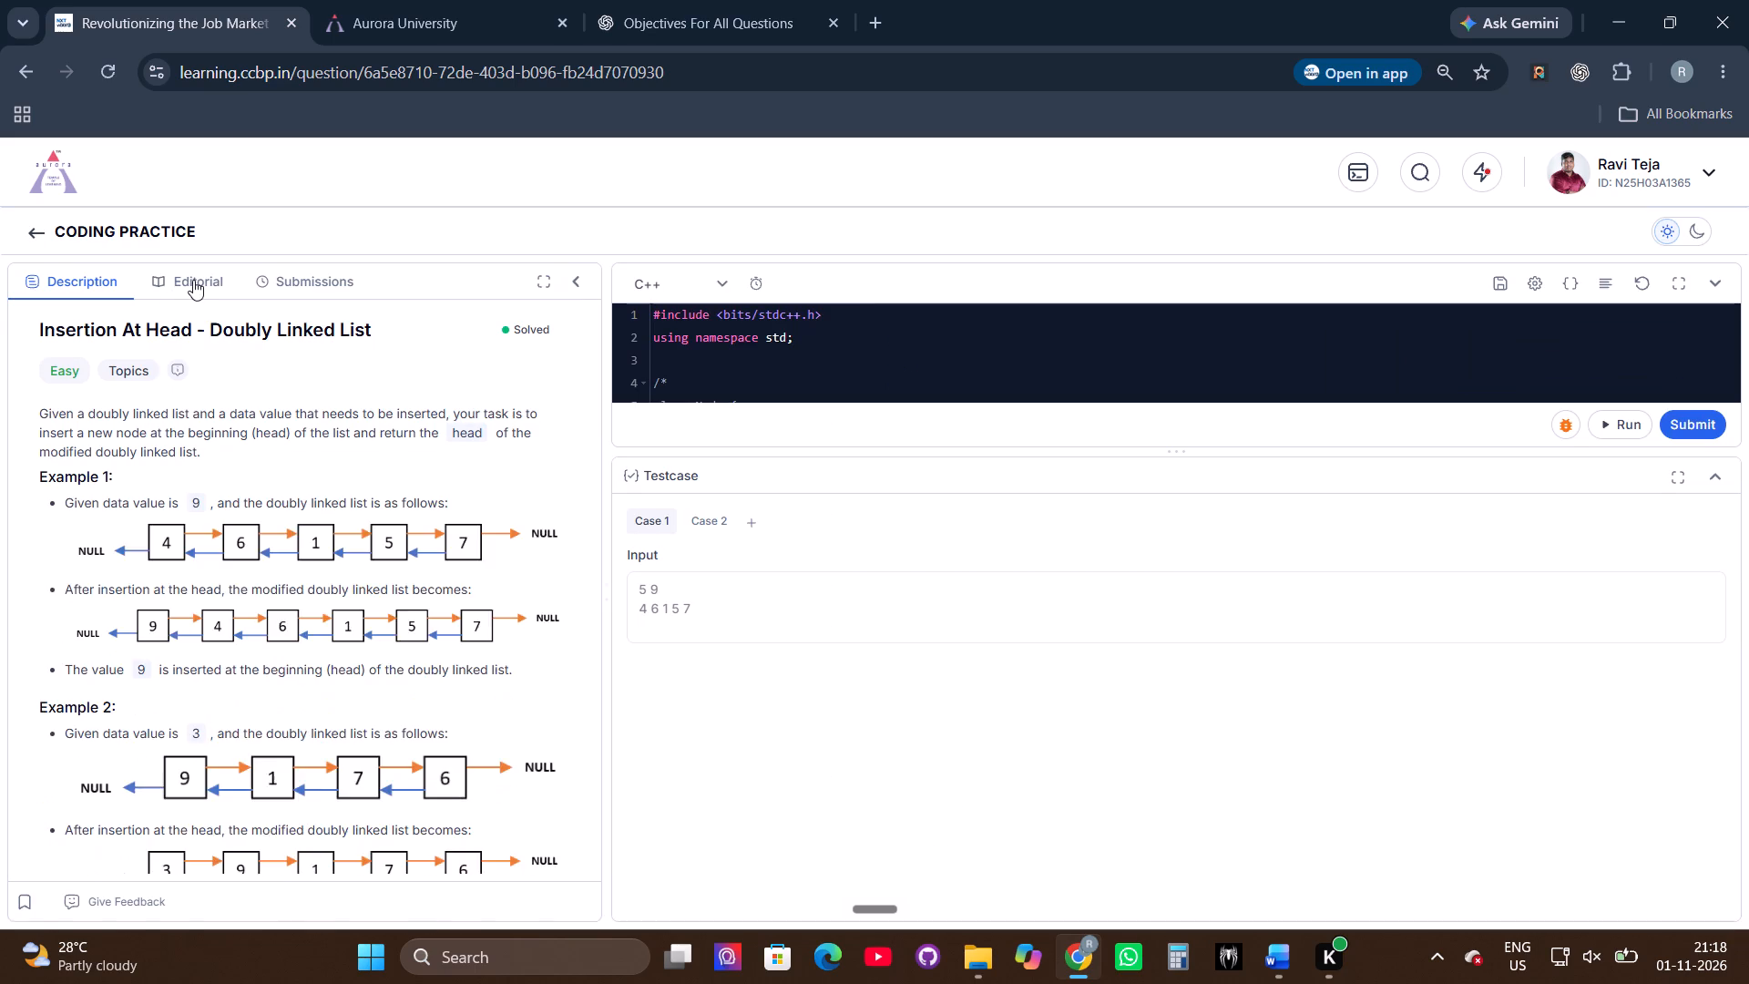
Copy the editorial's heading "Insert at the Head".
left_click(193, 280)
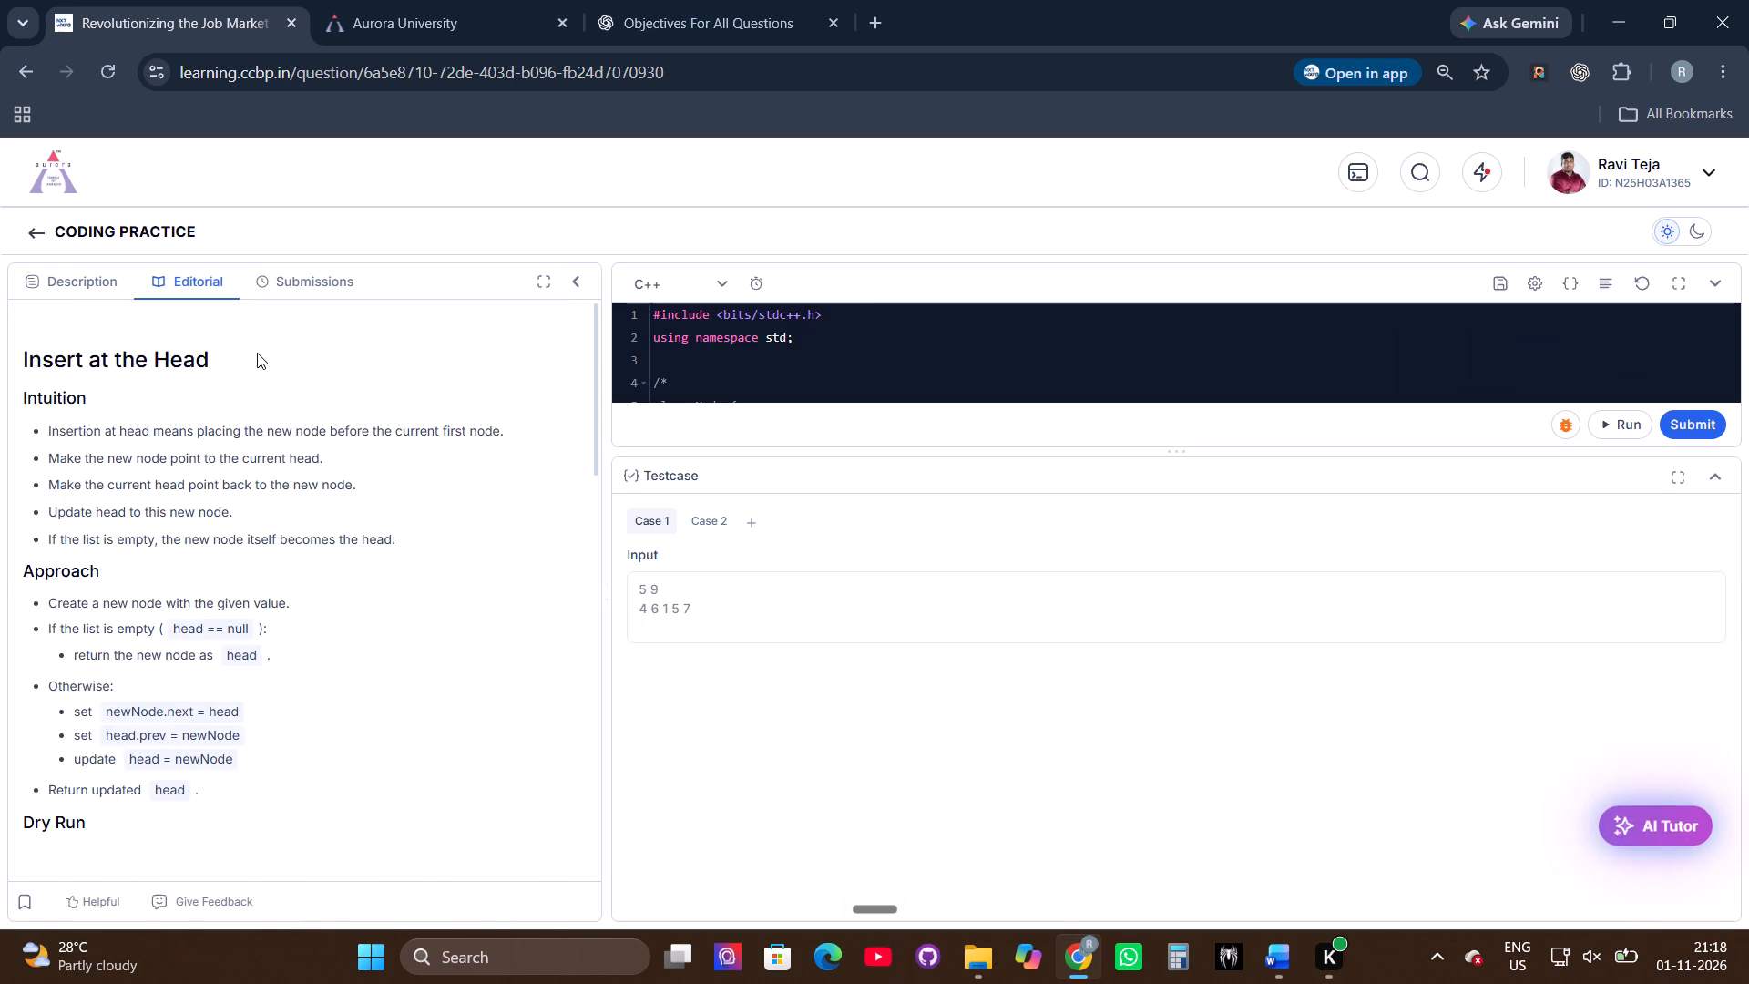
left_click_drag(223, 354, 157, 466)
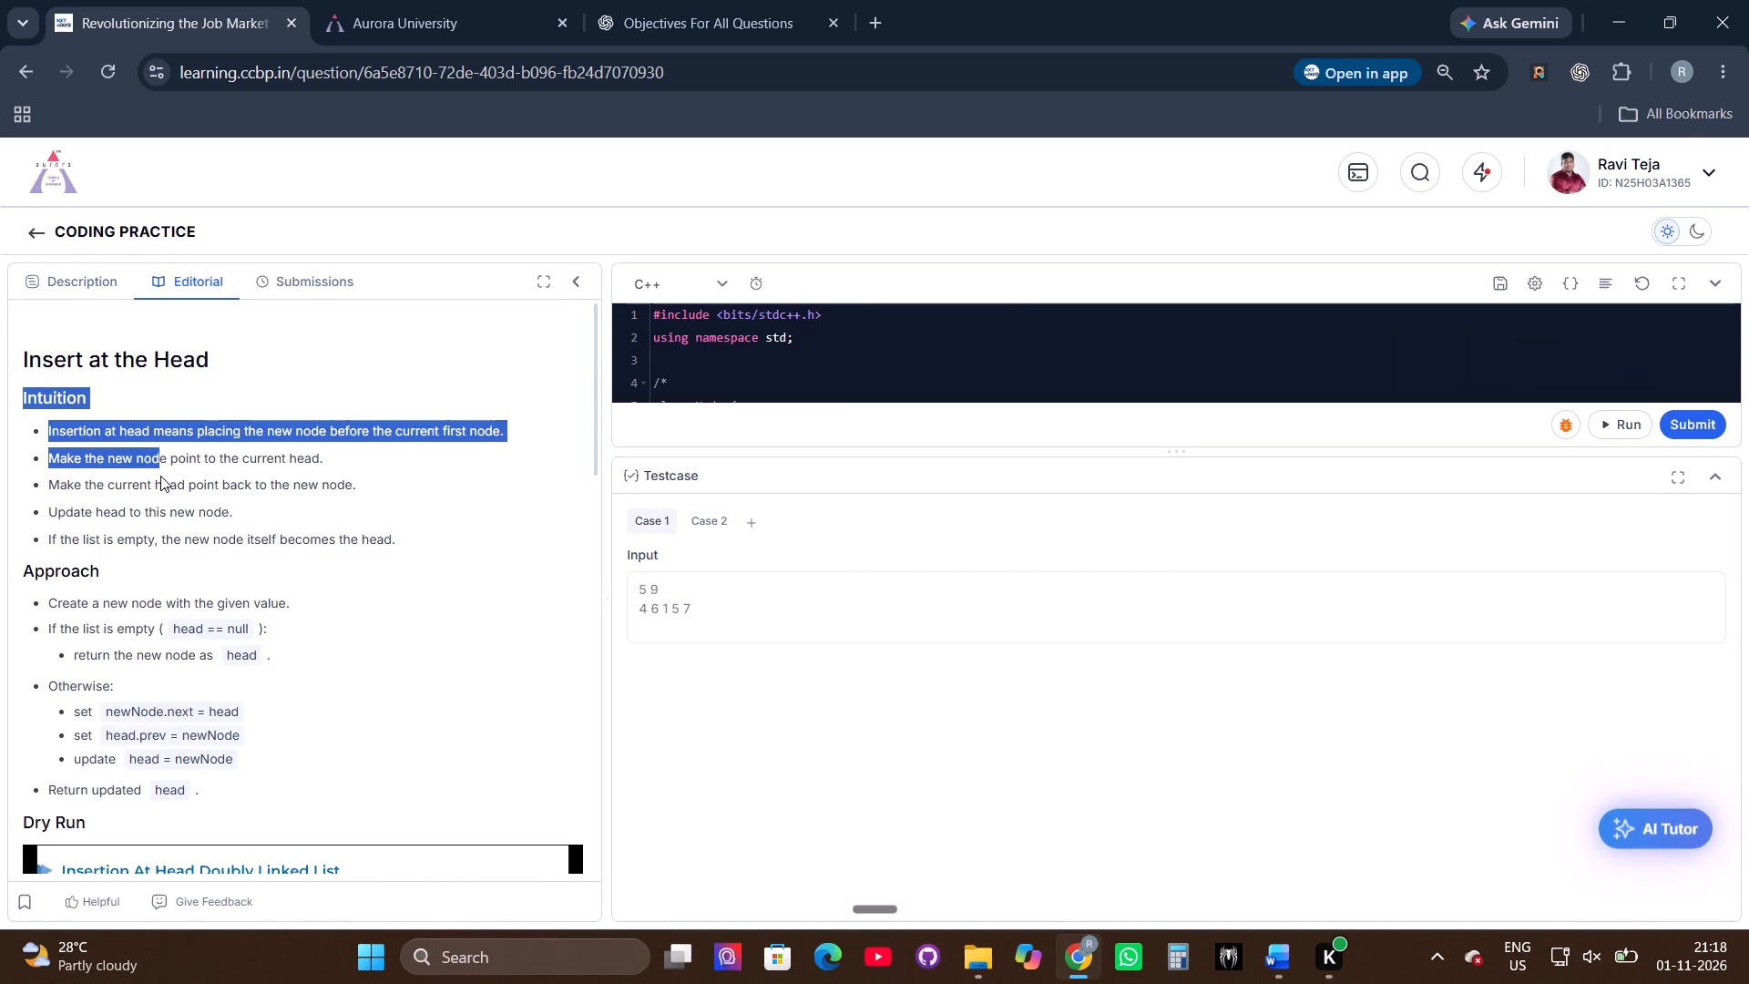
left_click(259, 476)
left_click_drag(210, 346, 27, 352)
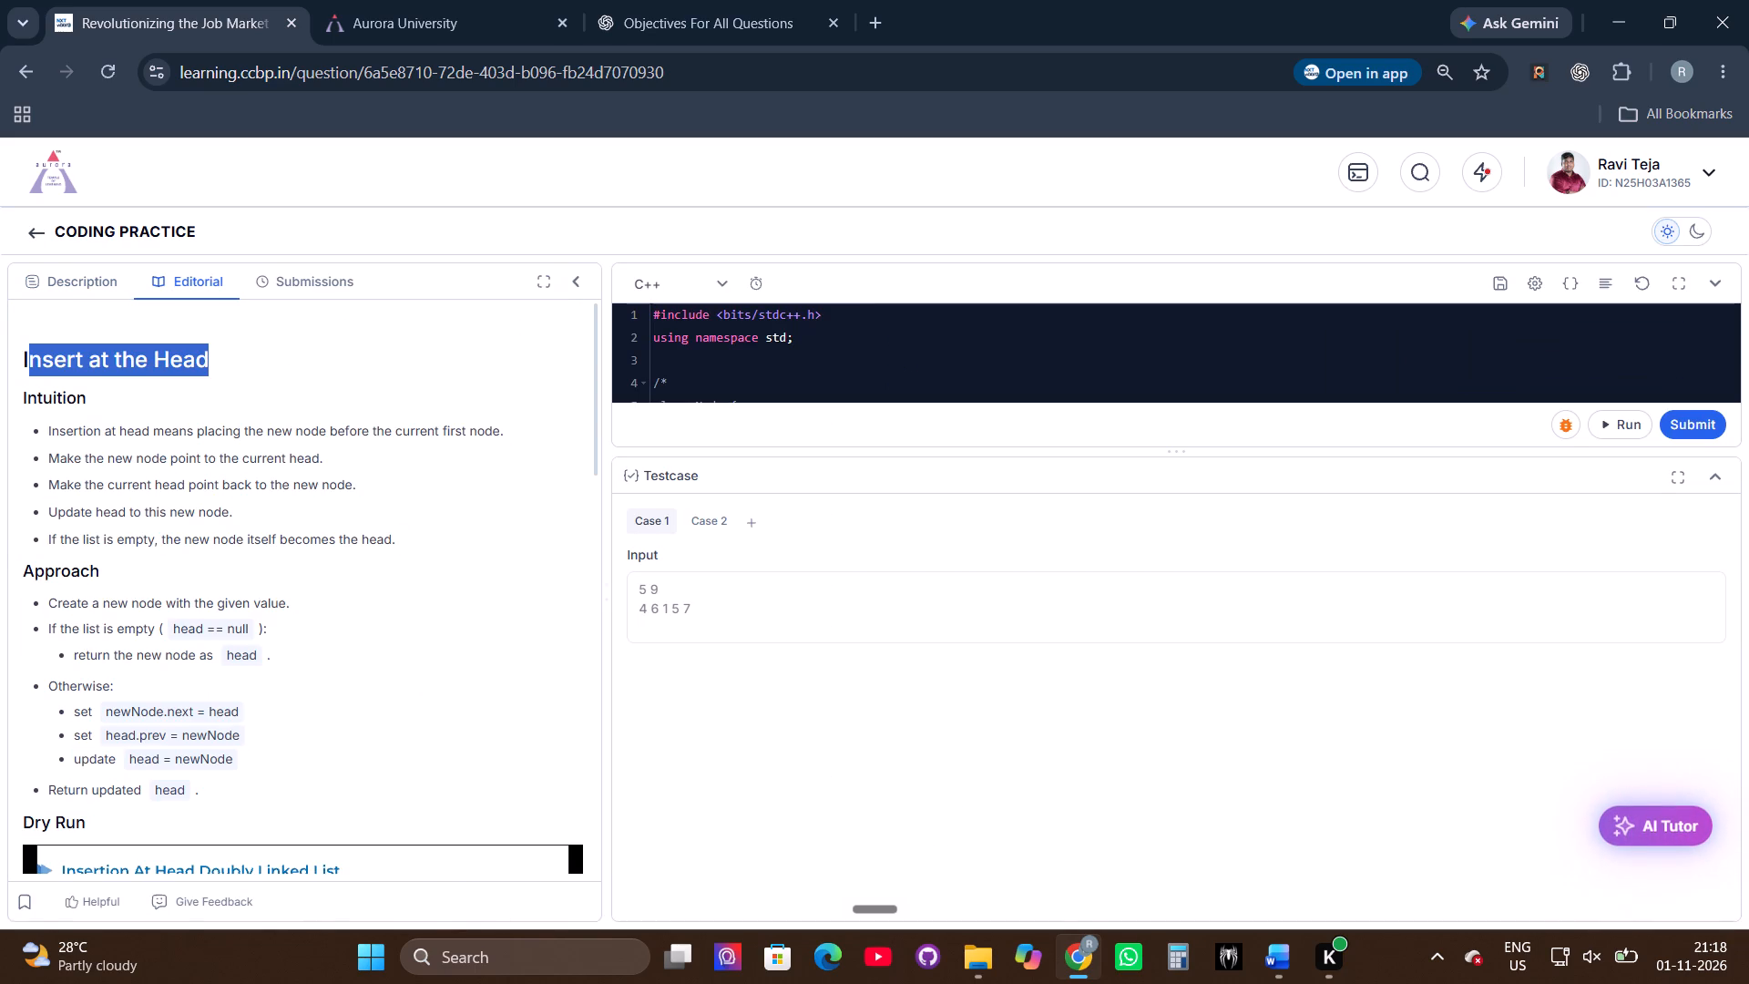
left_click_drag(27, 352, 15, 354)
key("ctrl+c")
left_click(142, 372)
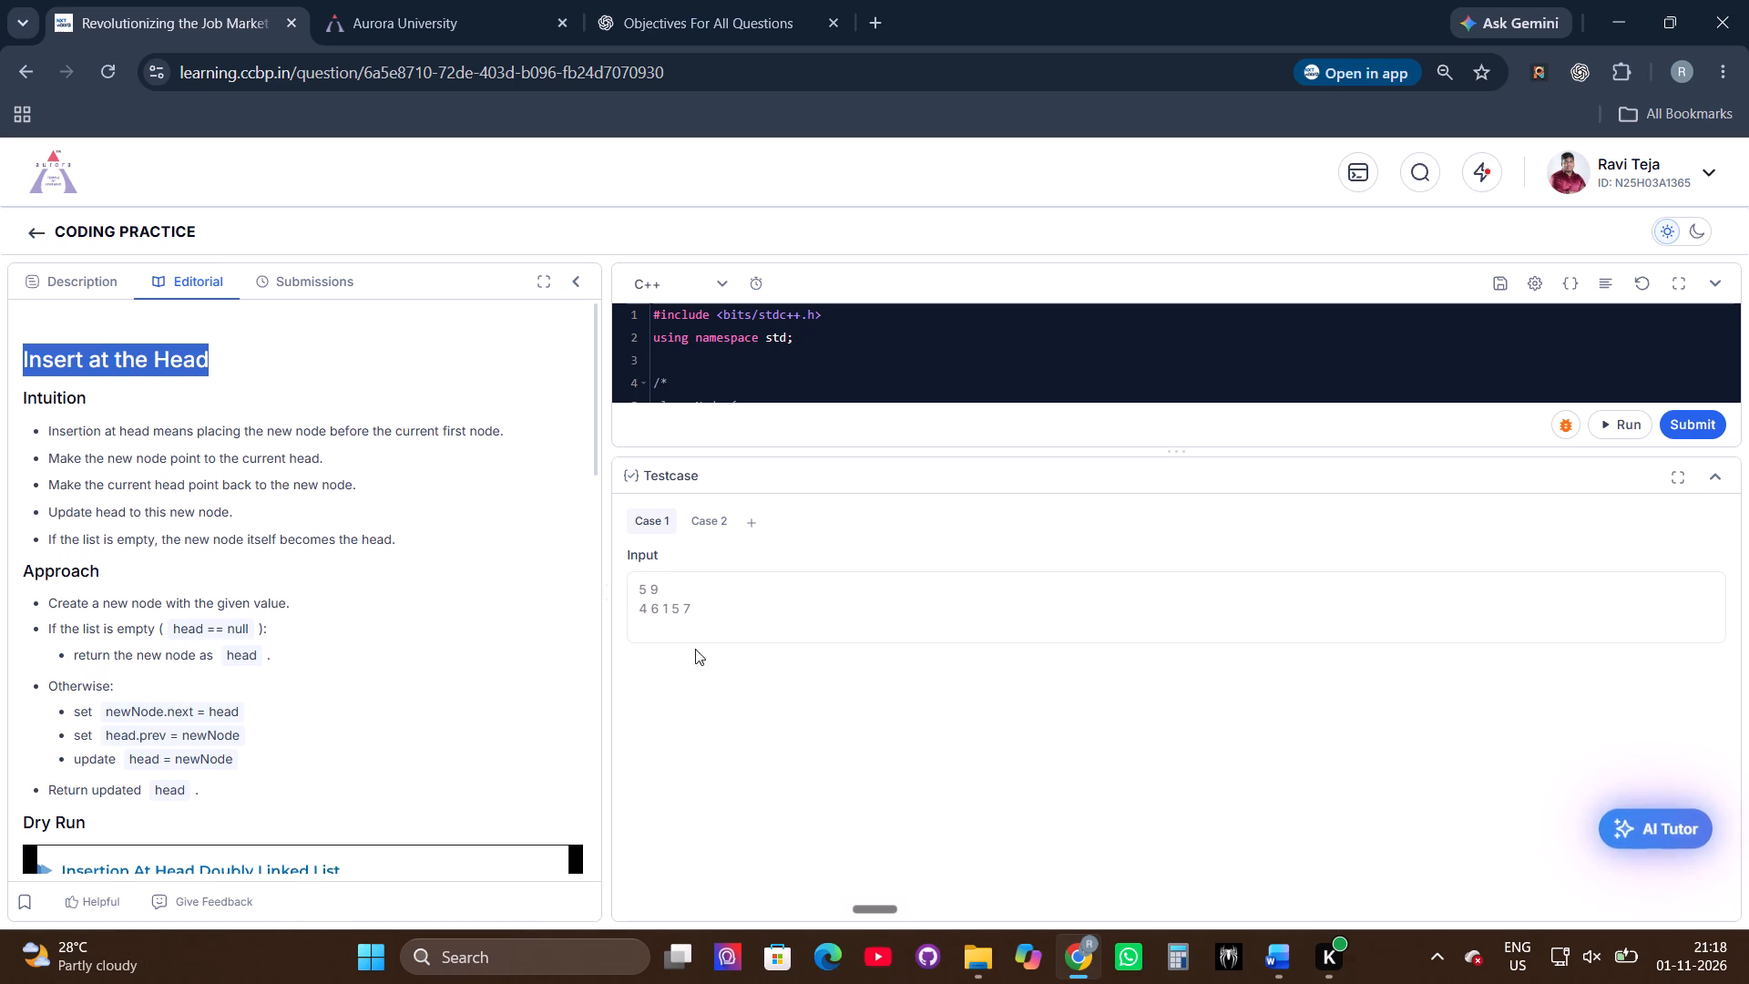
left_click(374, 531)
Show the problem description again and run the C++ solution on the sample test cases.
left_click(69, 282)
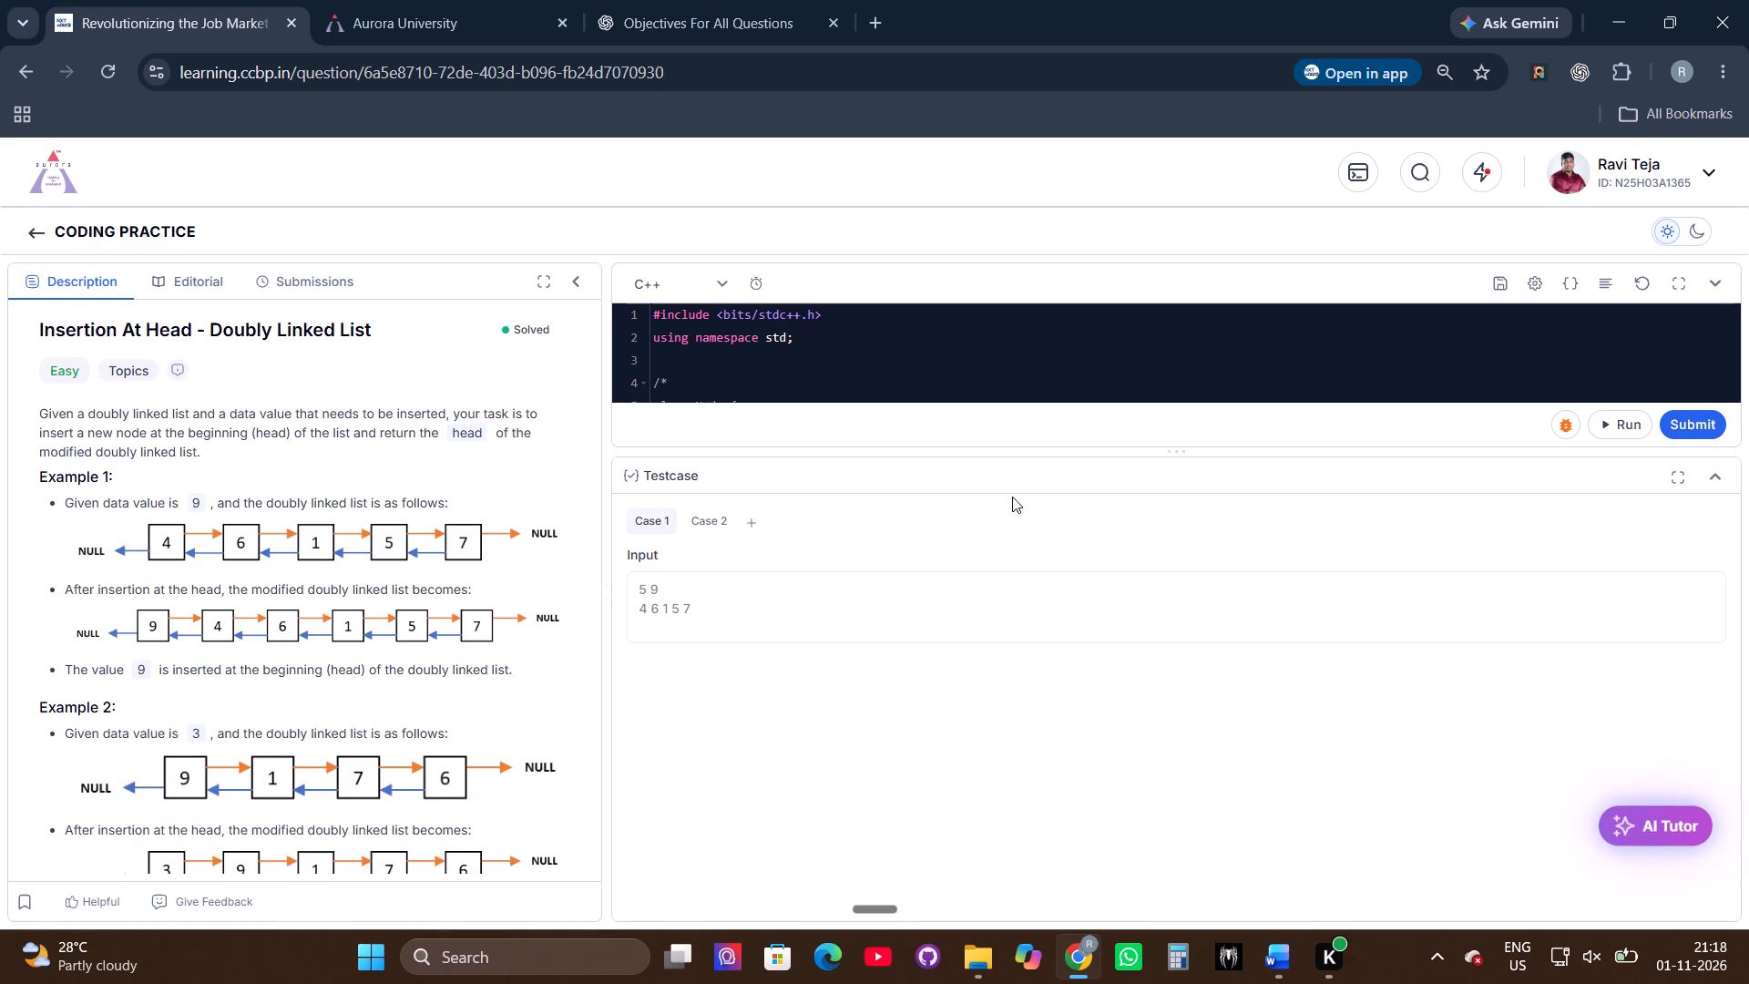
left_click(1613, 400)
left_click(1607, 417)
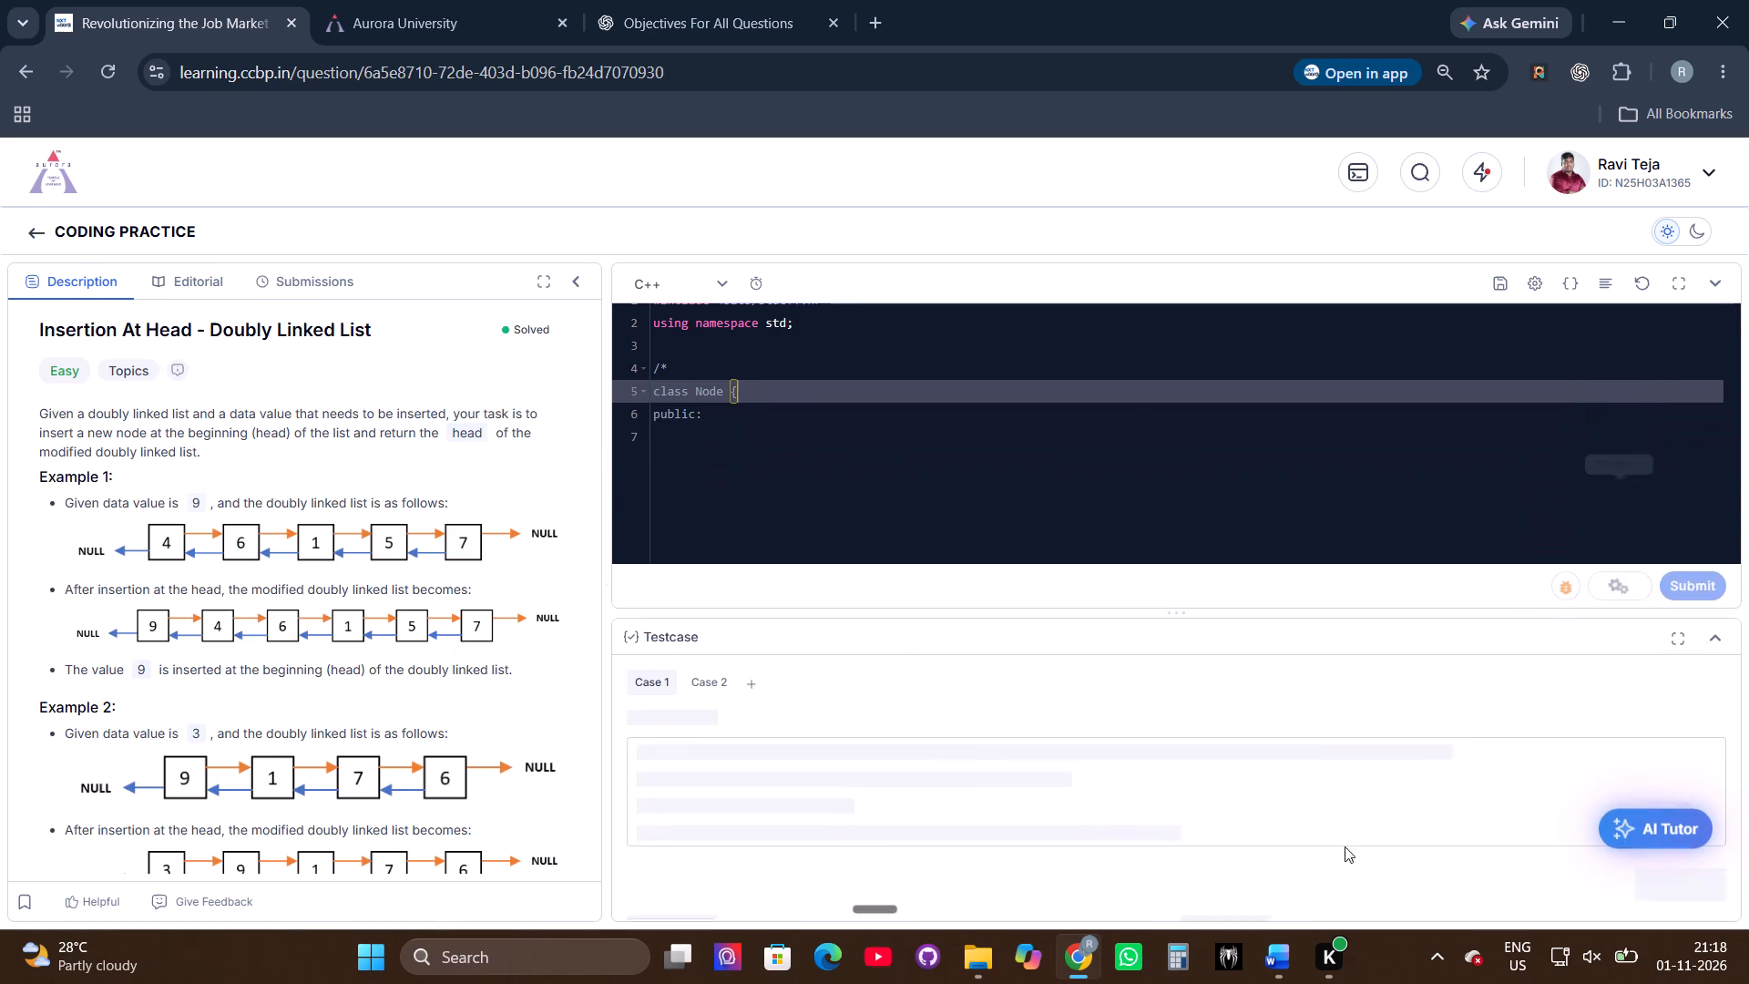
Paste the copied title after the "2.9:" label in the Word report, removing the extra line break.
left_click(1273, 953)
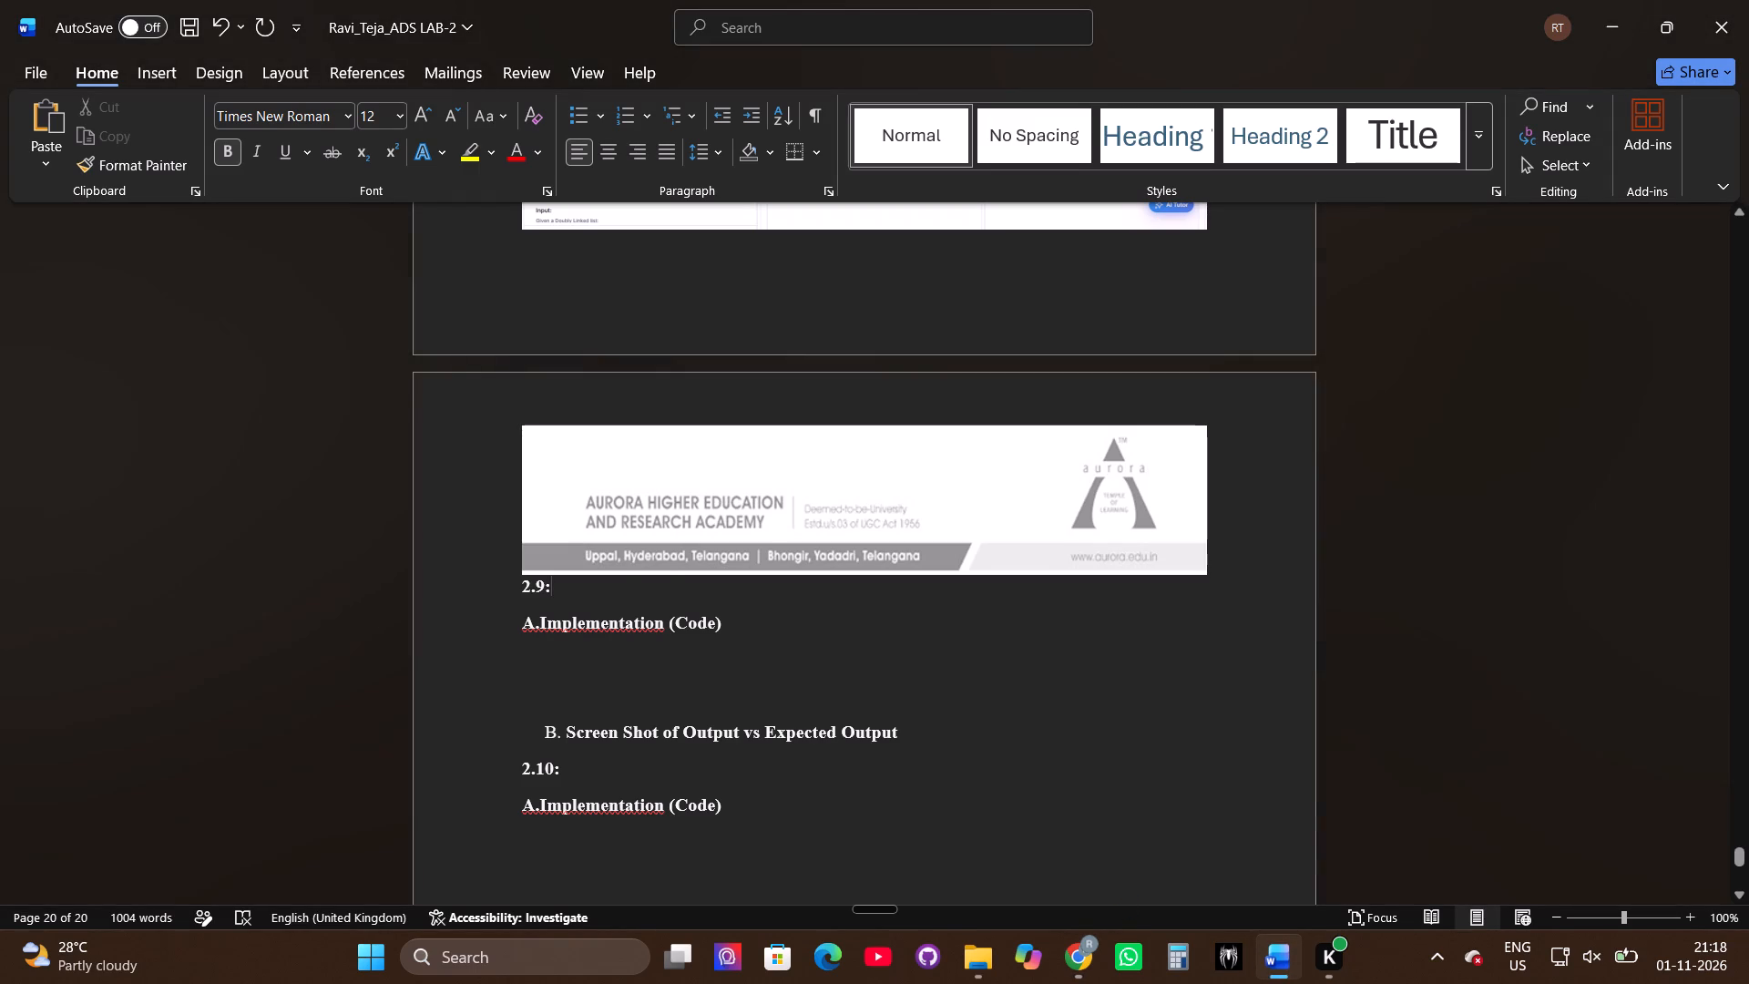
key("ctrl+v")
key("BackSpace")
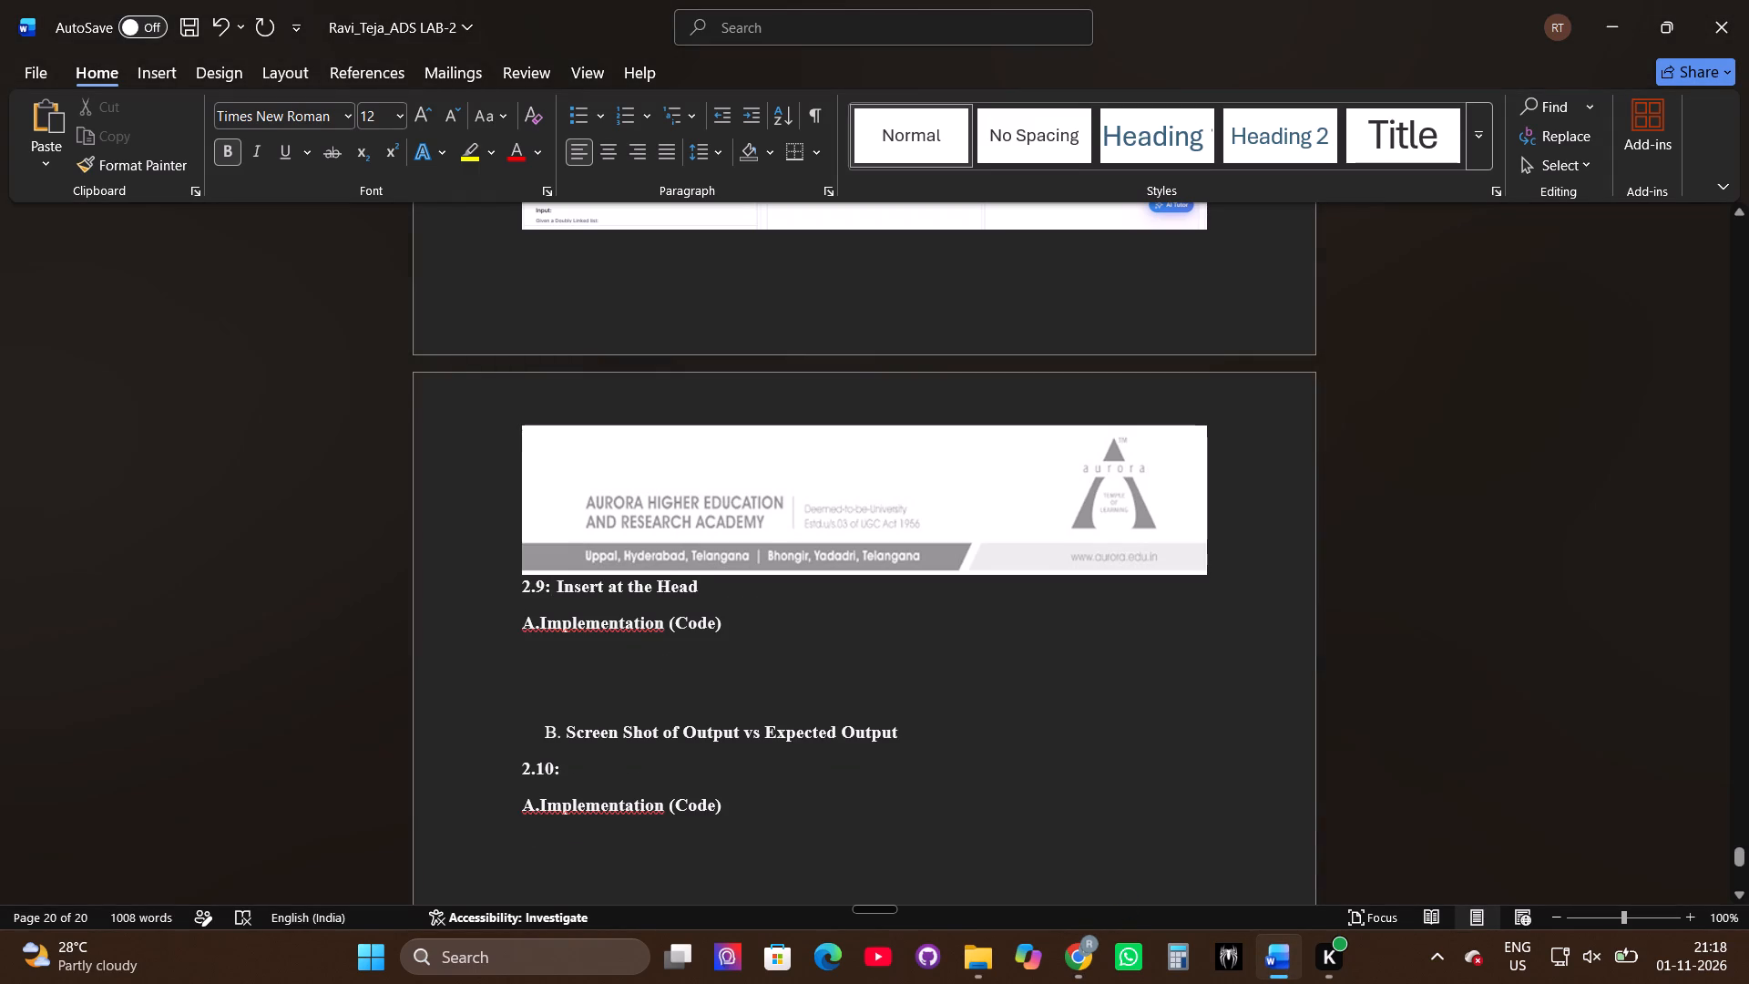
Copy the full C++ code from Chrome, enlarge the testcase pane there, and paste the code at font size 11 under 2.9's A heading.
left_click(608, 659)
left_click(227, 149)
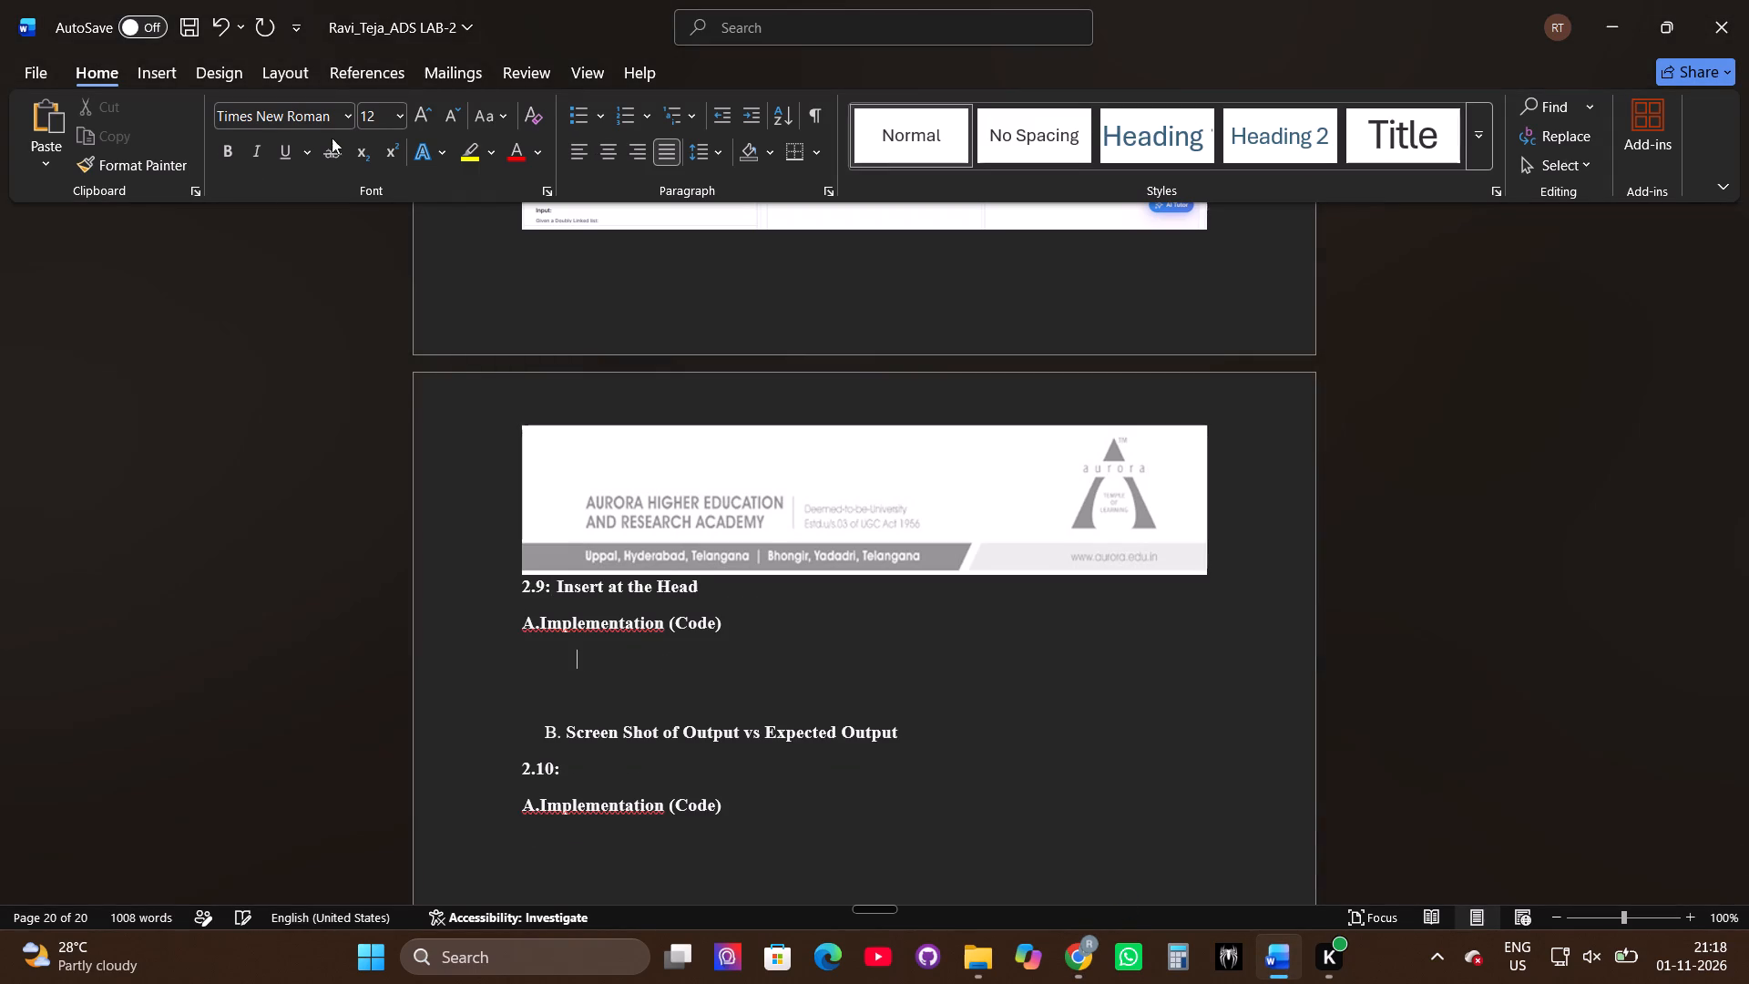
left_click(372, 125)
left_click(381, 122)
type("11")
key("Return")
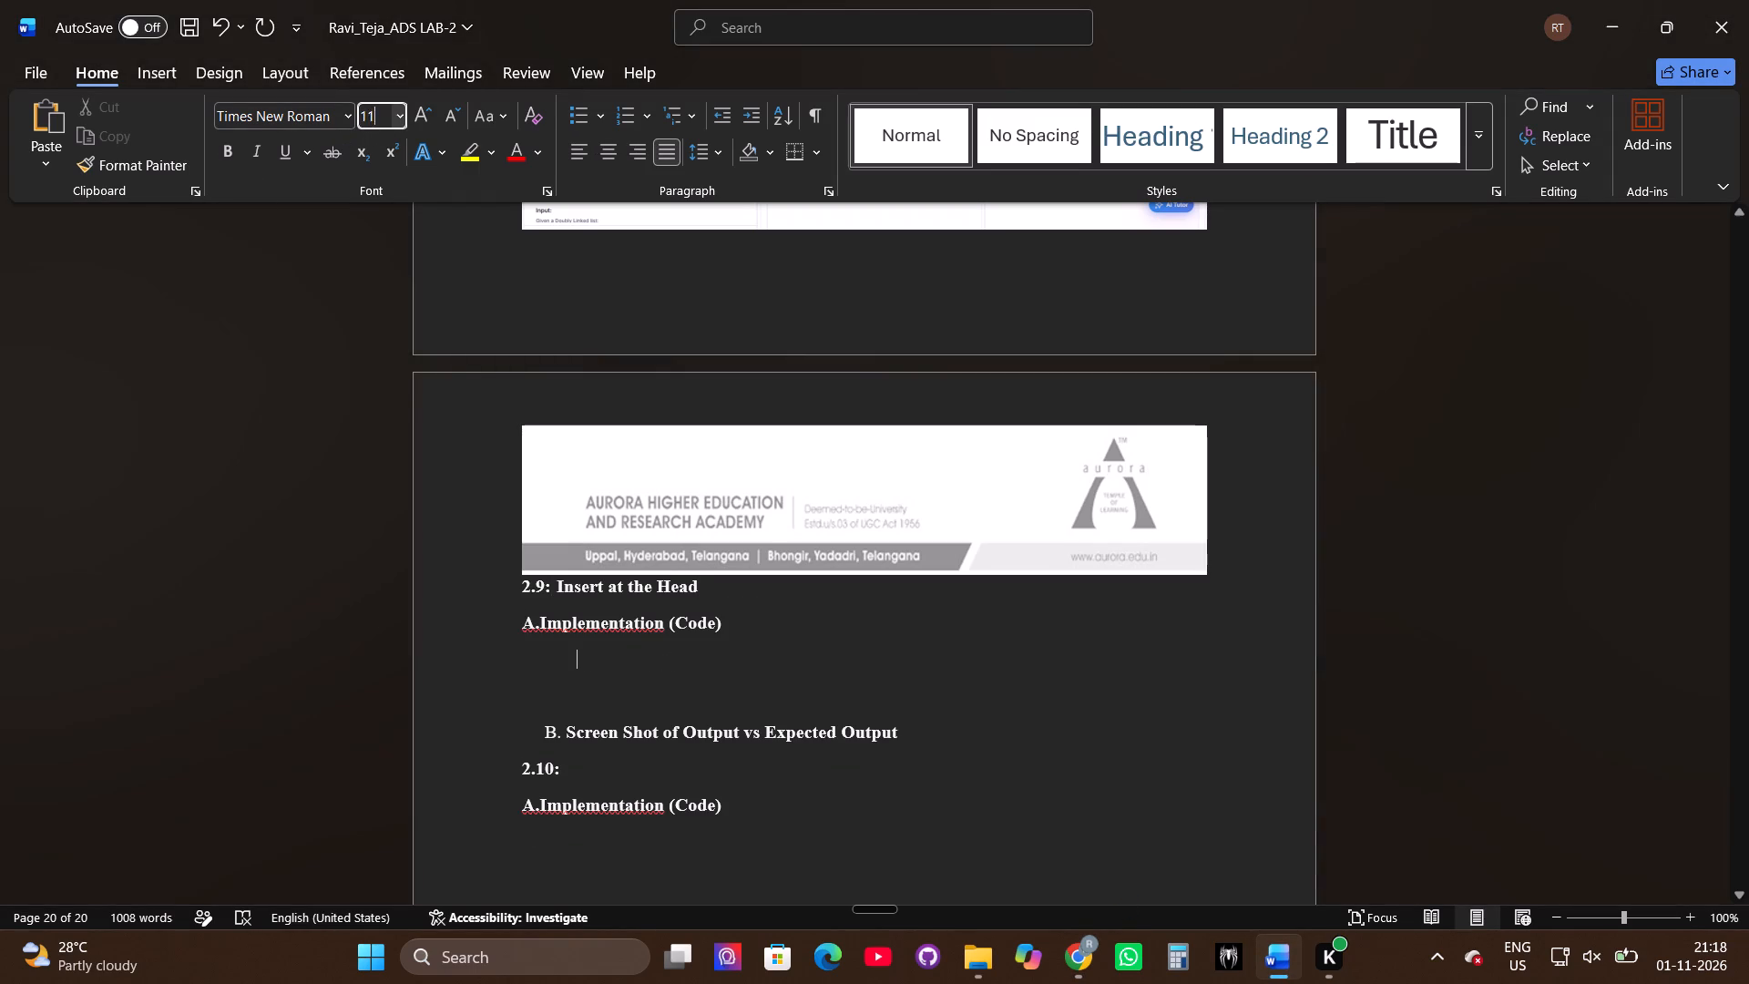
left_click(1079, 953)
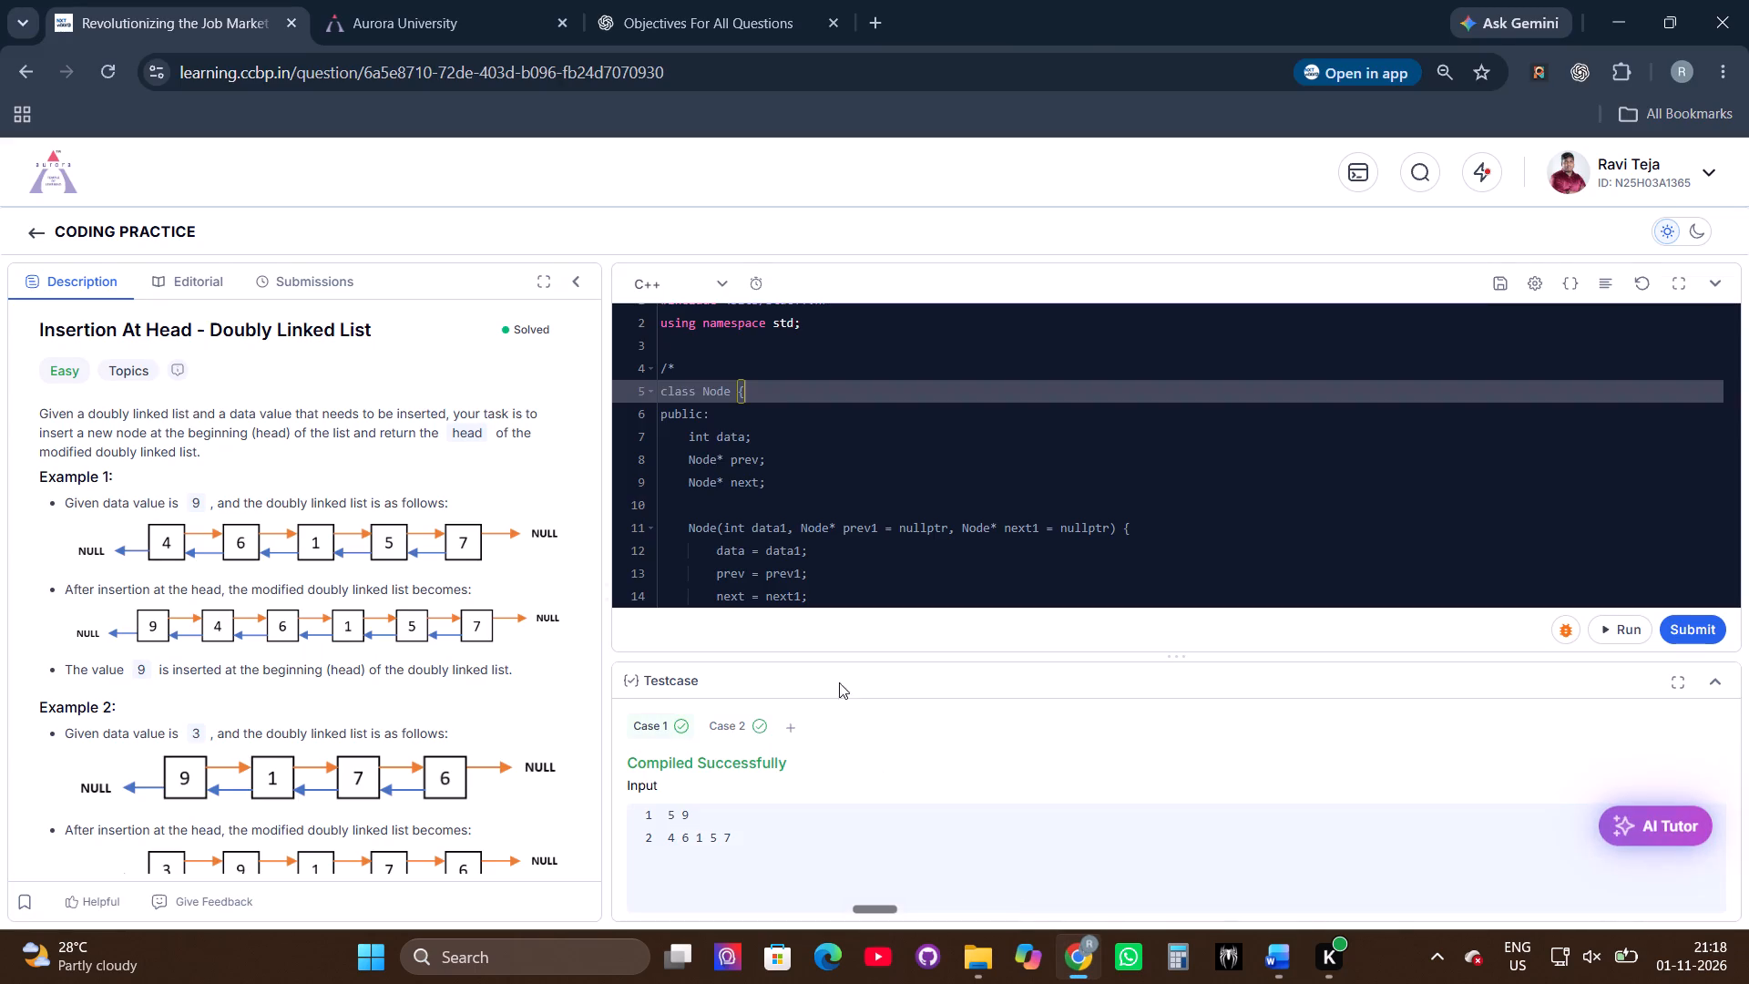
left_click(826, 425)
key("ctrl+a")
key("ctrl+c")
left_click(826, 425)
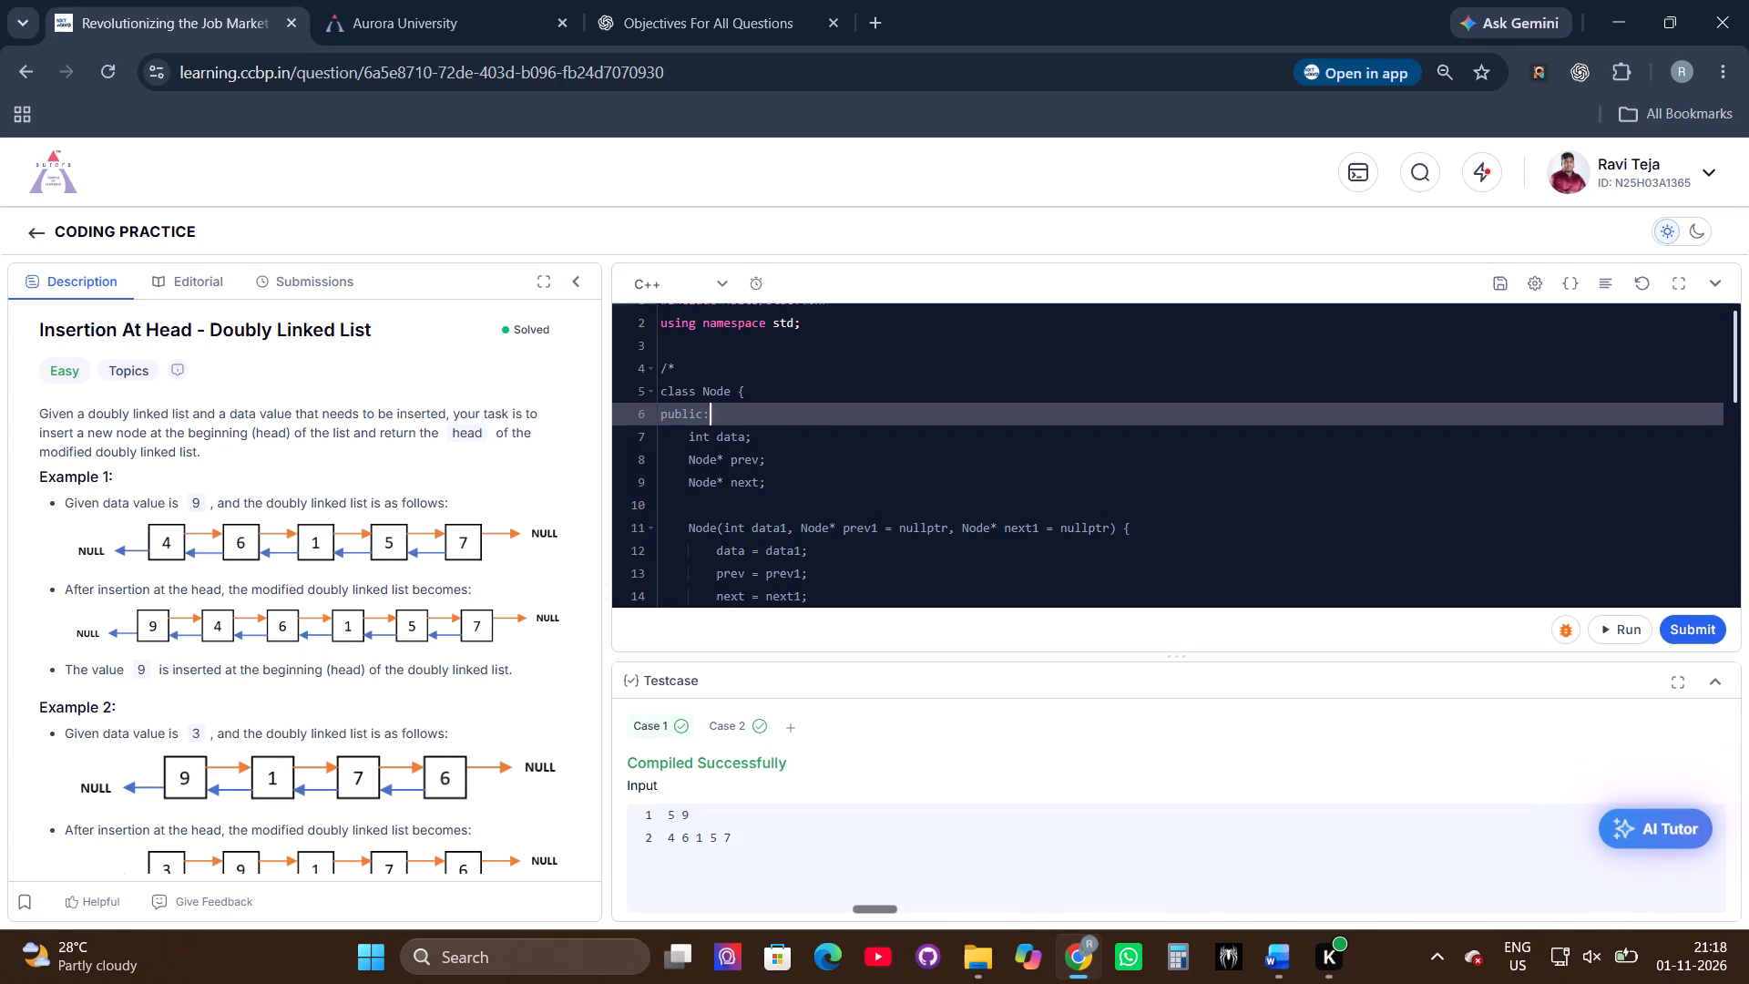
left_click_drag(976, 658, 978, 487)
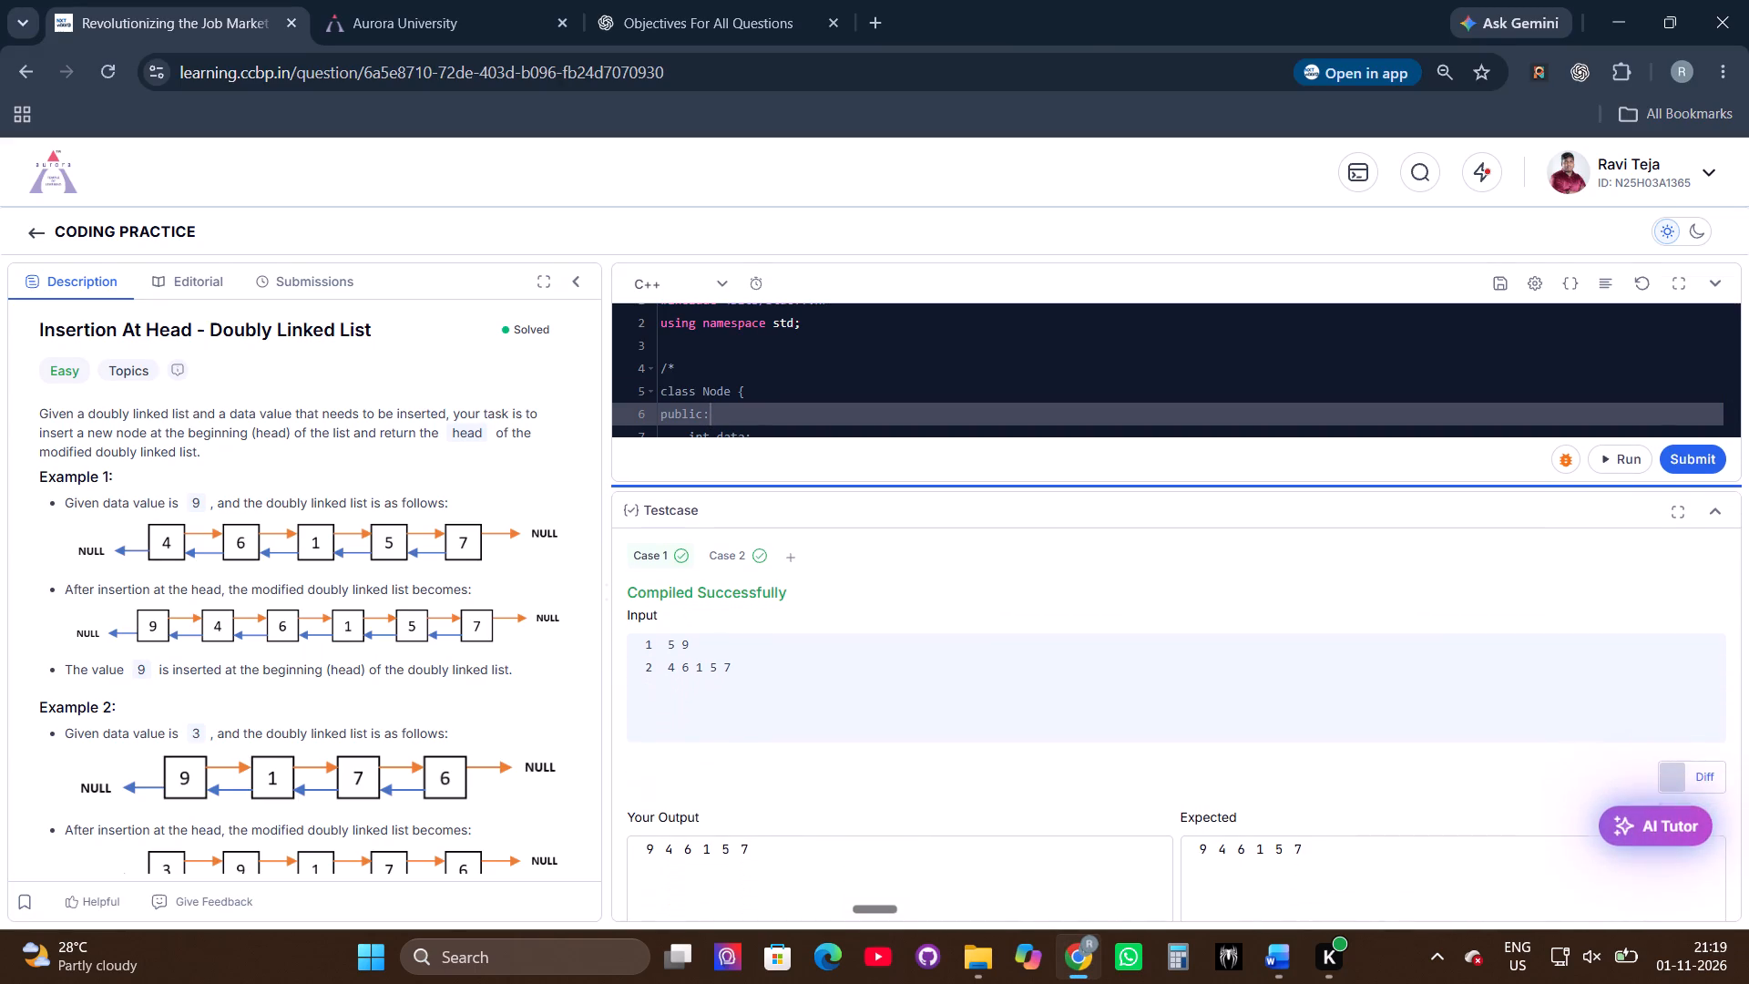
left_click_drag(978, 487, 978, 476)
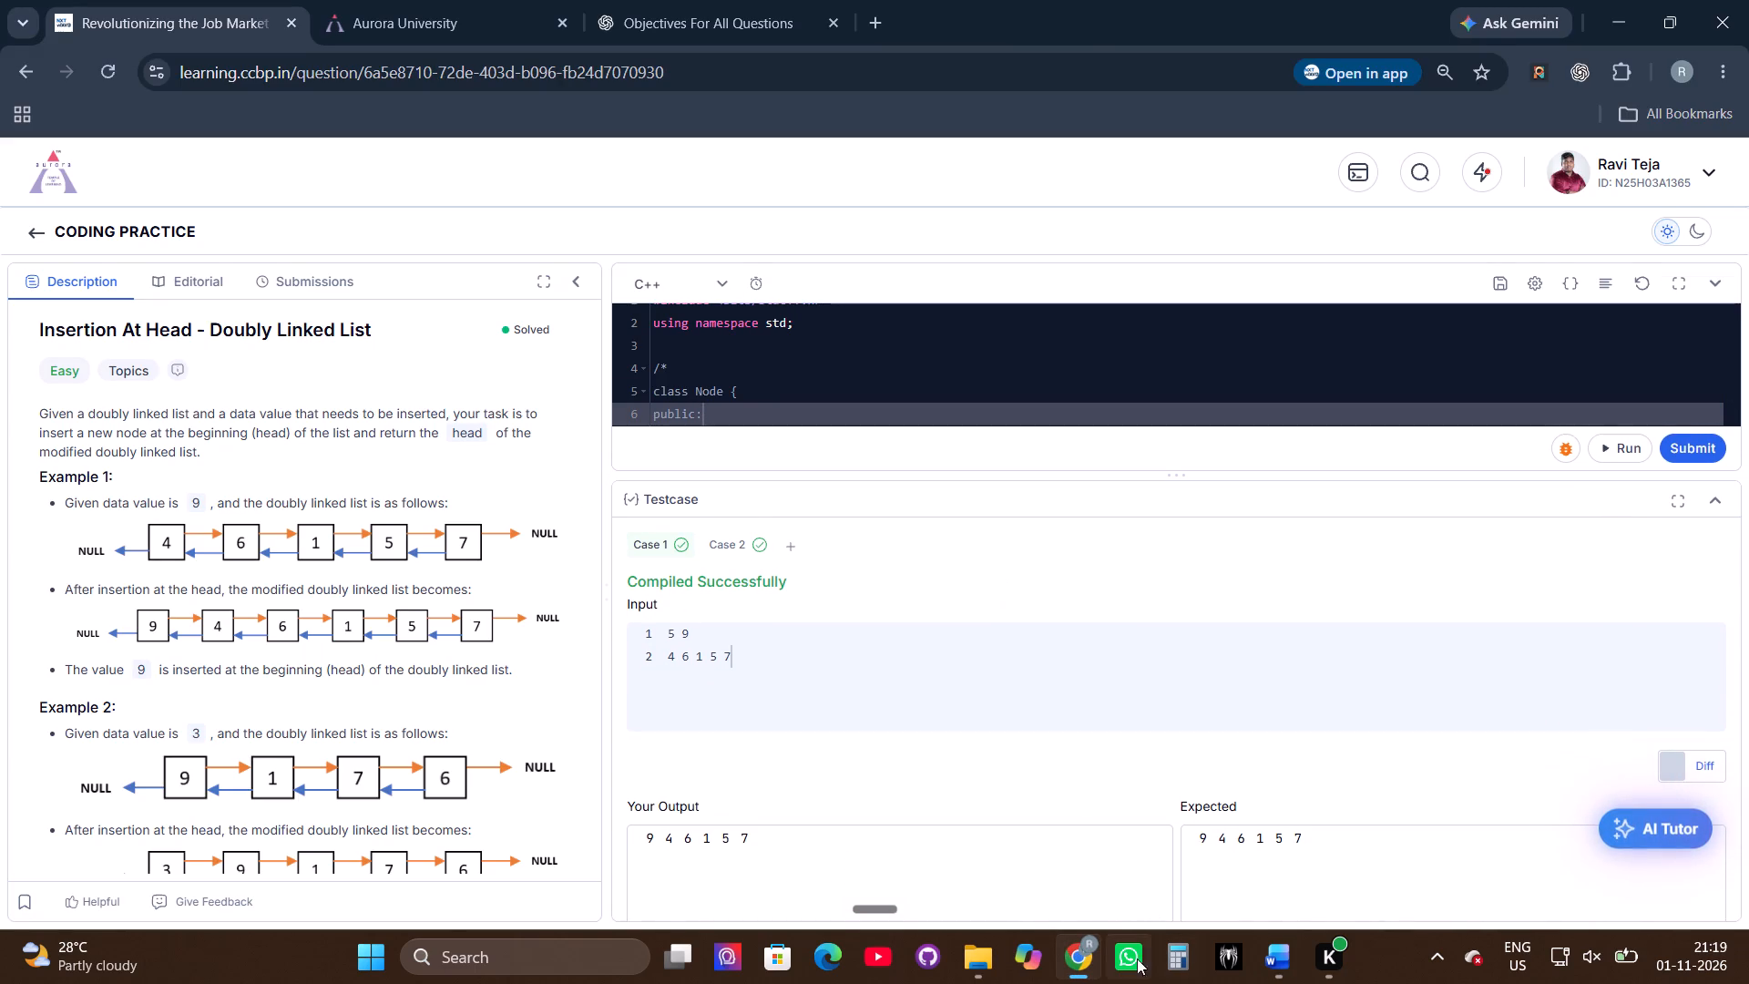
left_click(1273, 964)
key("ctrl+v")
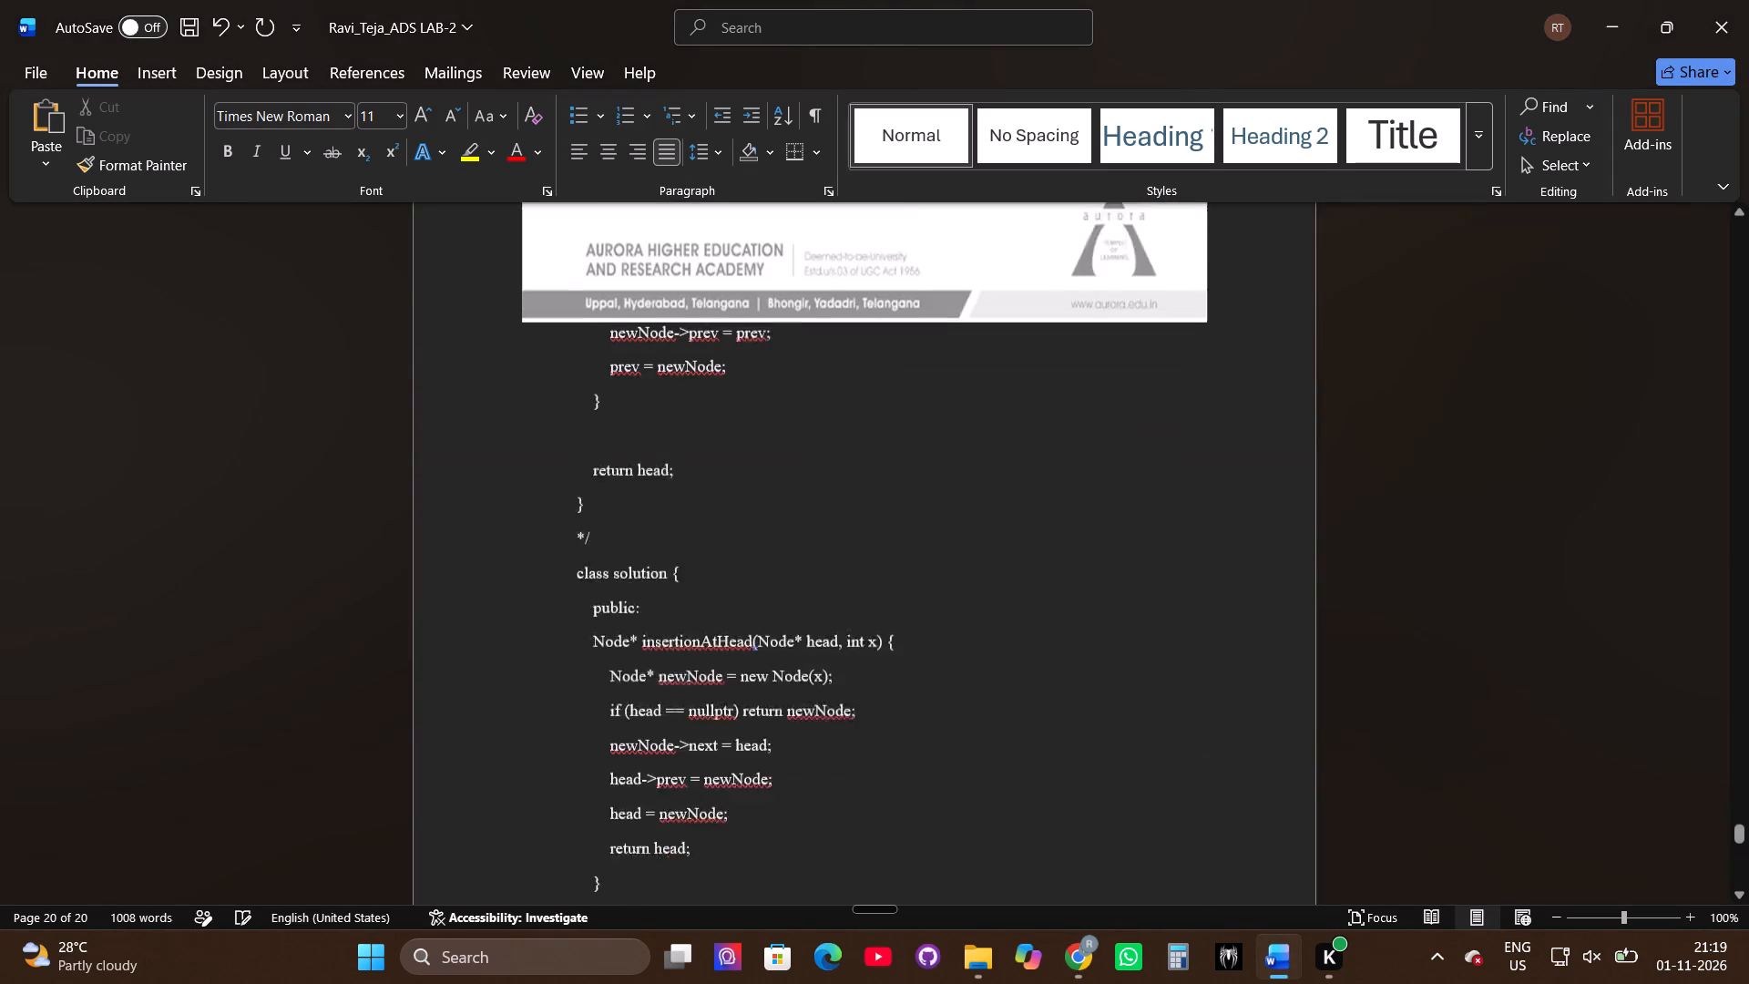
Capture the Chrome page with test results, without browser bar and taskbar, and paste it on a new unnumbered line under 2.9's B heading.
scroll(787, 586, "down", 2)
left_click(961, 417)
left_click(960, 395)
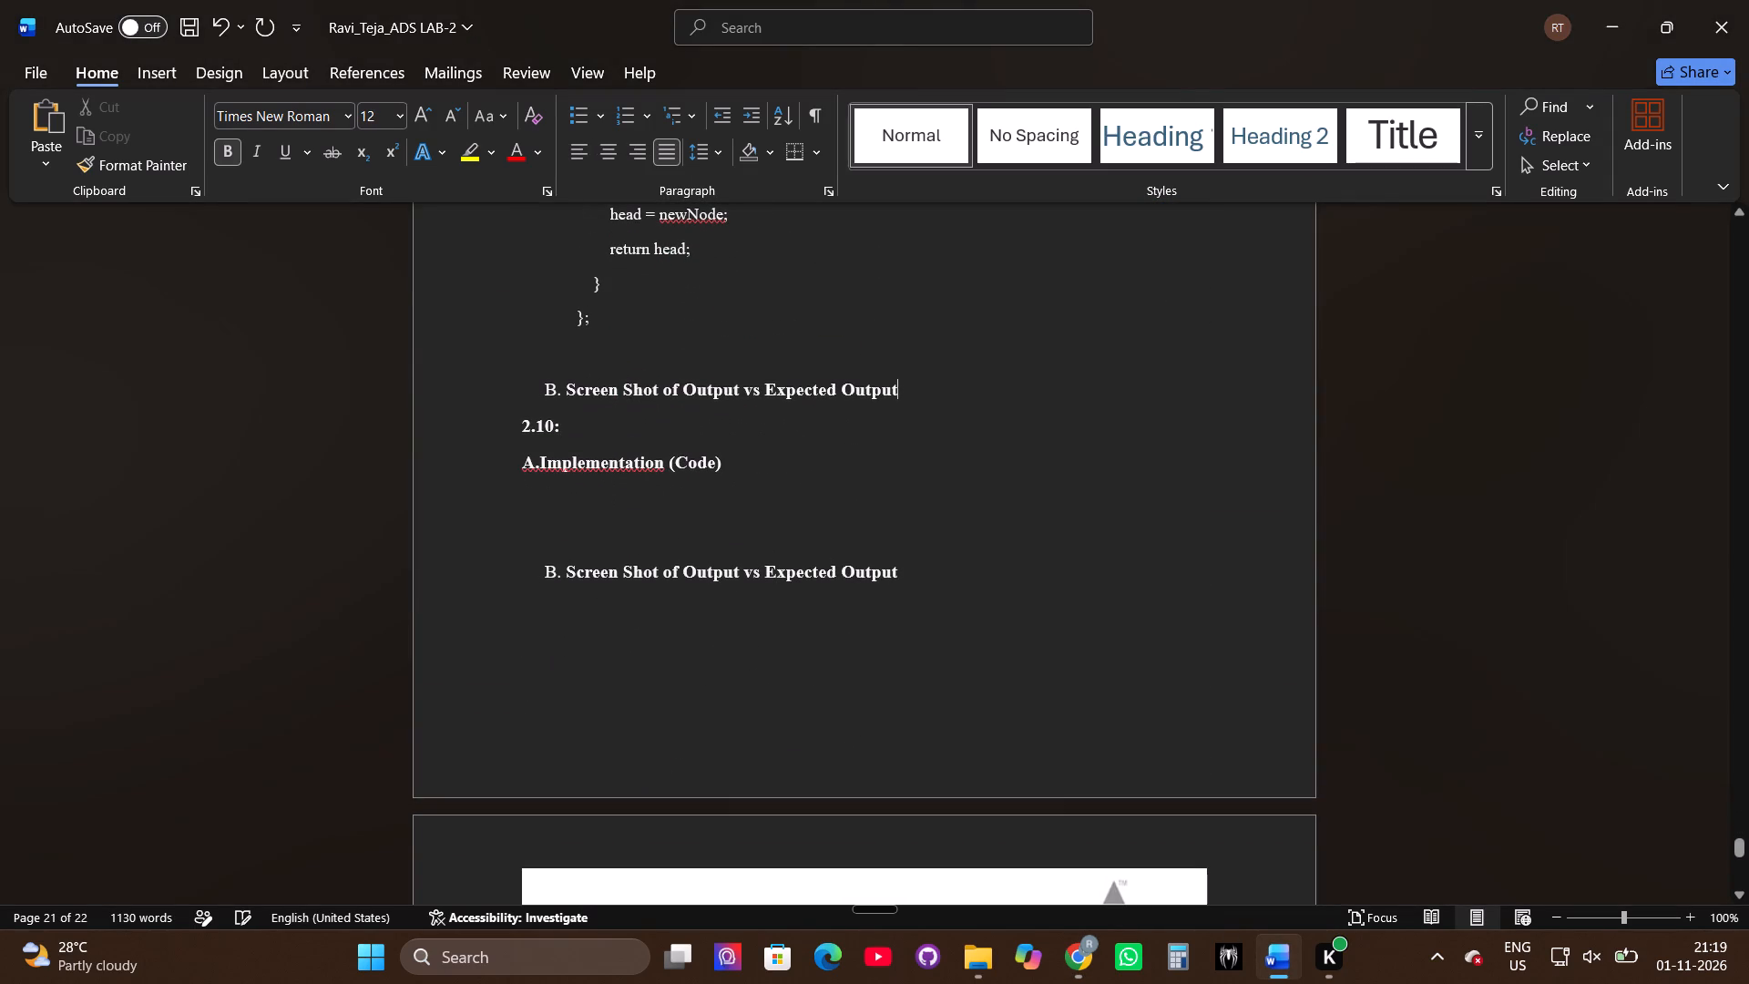
key("Return")
key("ctrl+z")
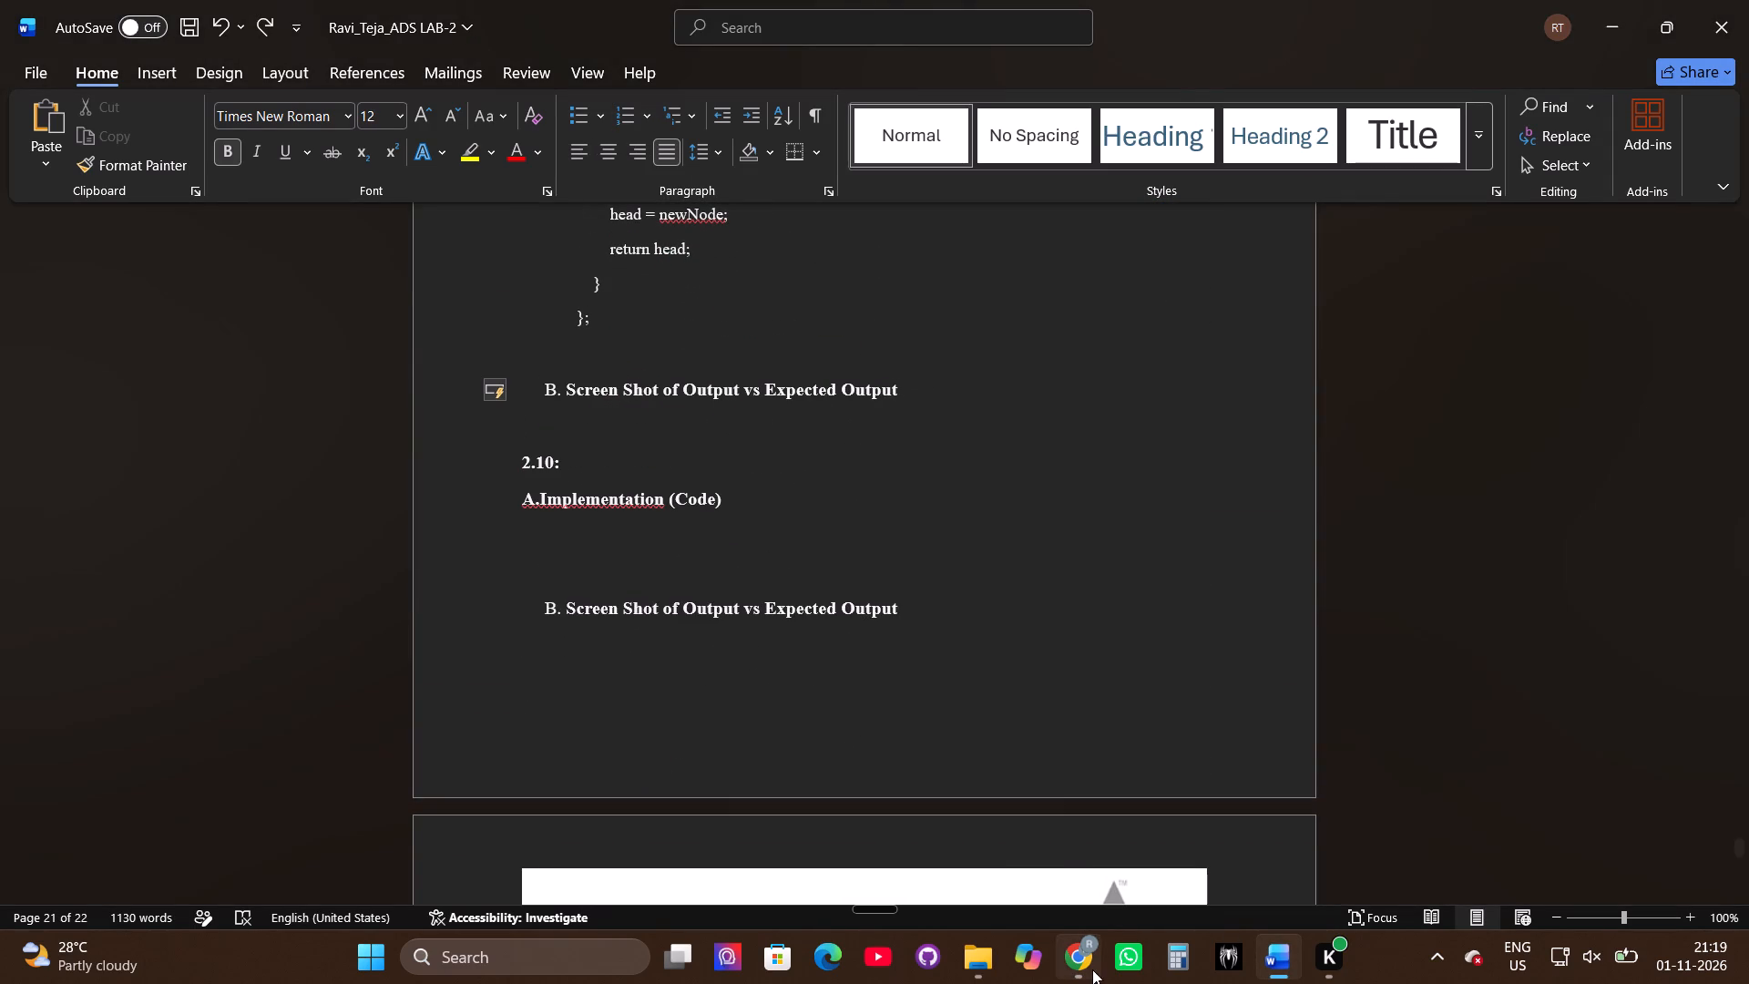
left_click(1092, 967)
key("Print")
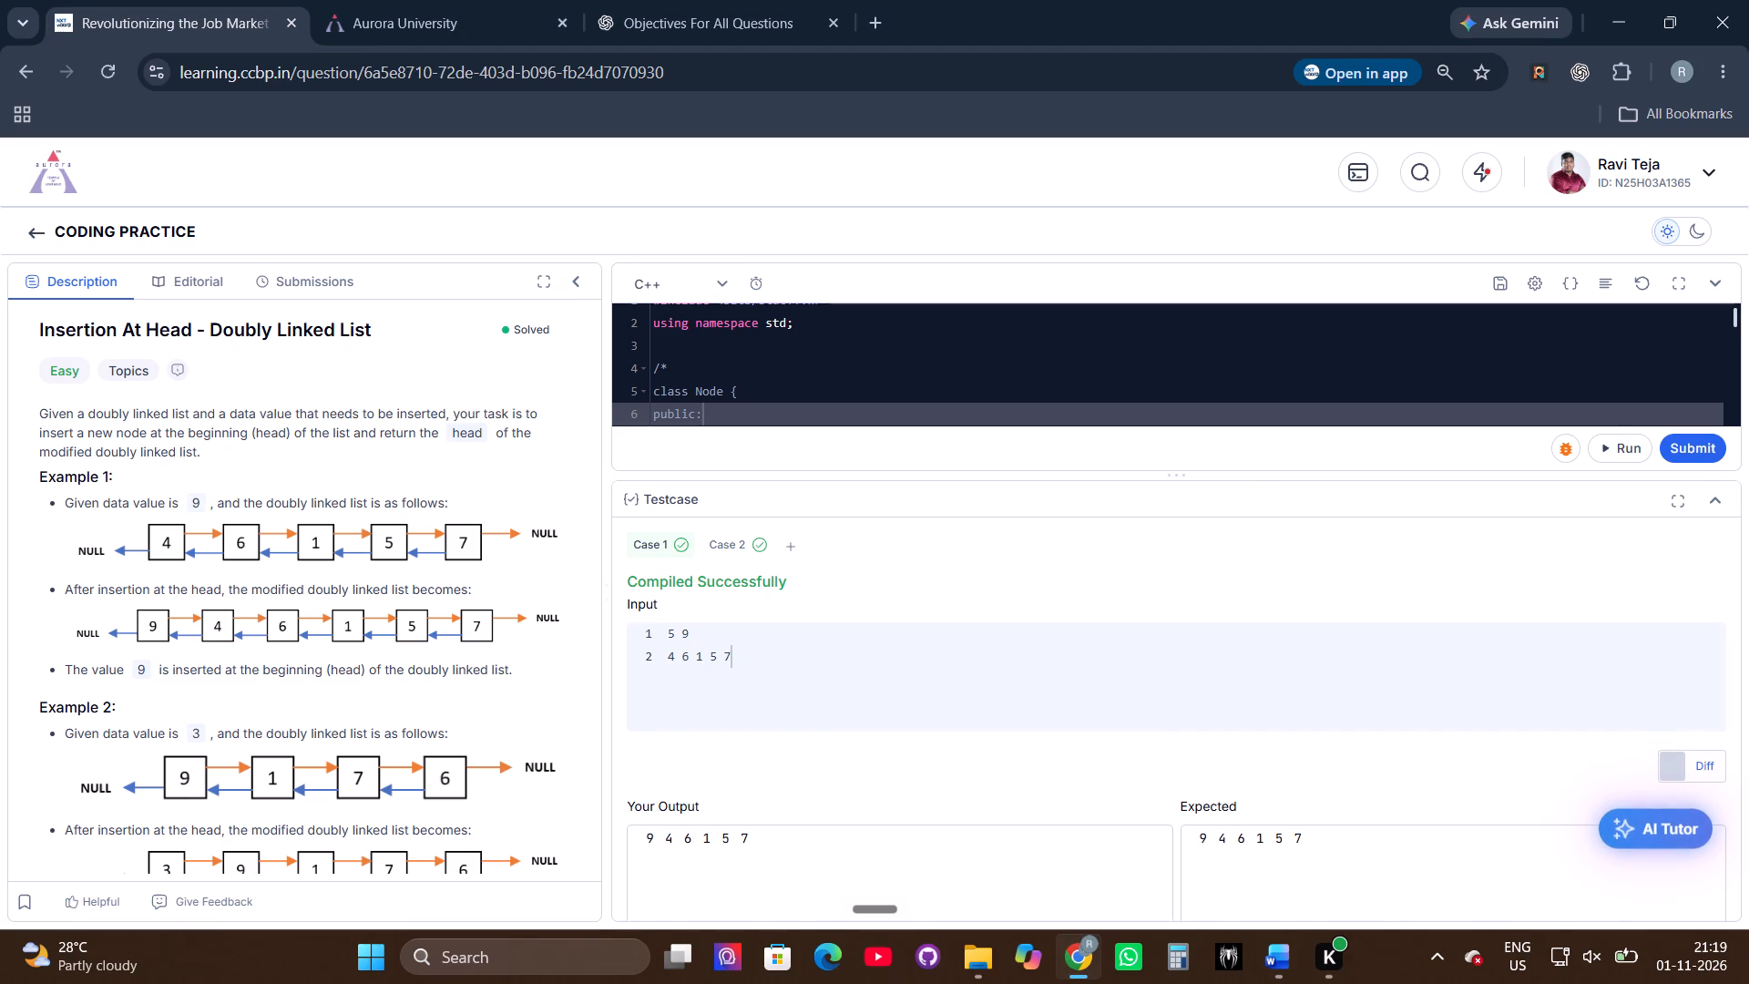
left_click_drag(0, 143, 1748, 898)
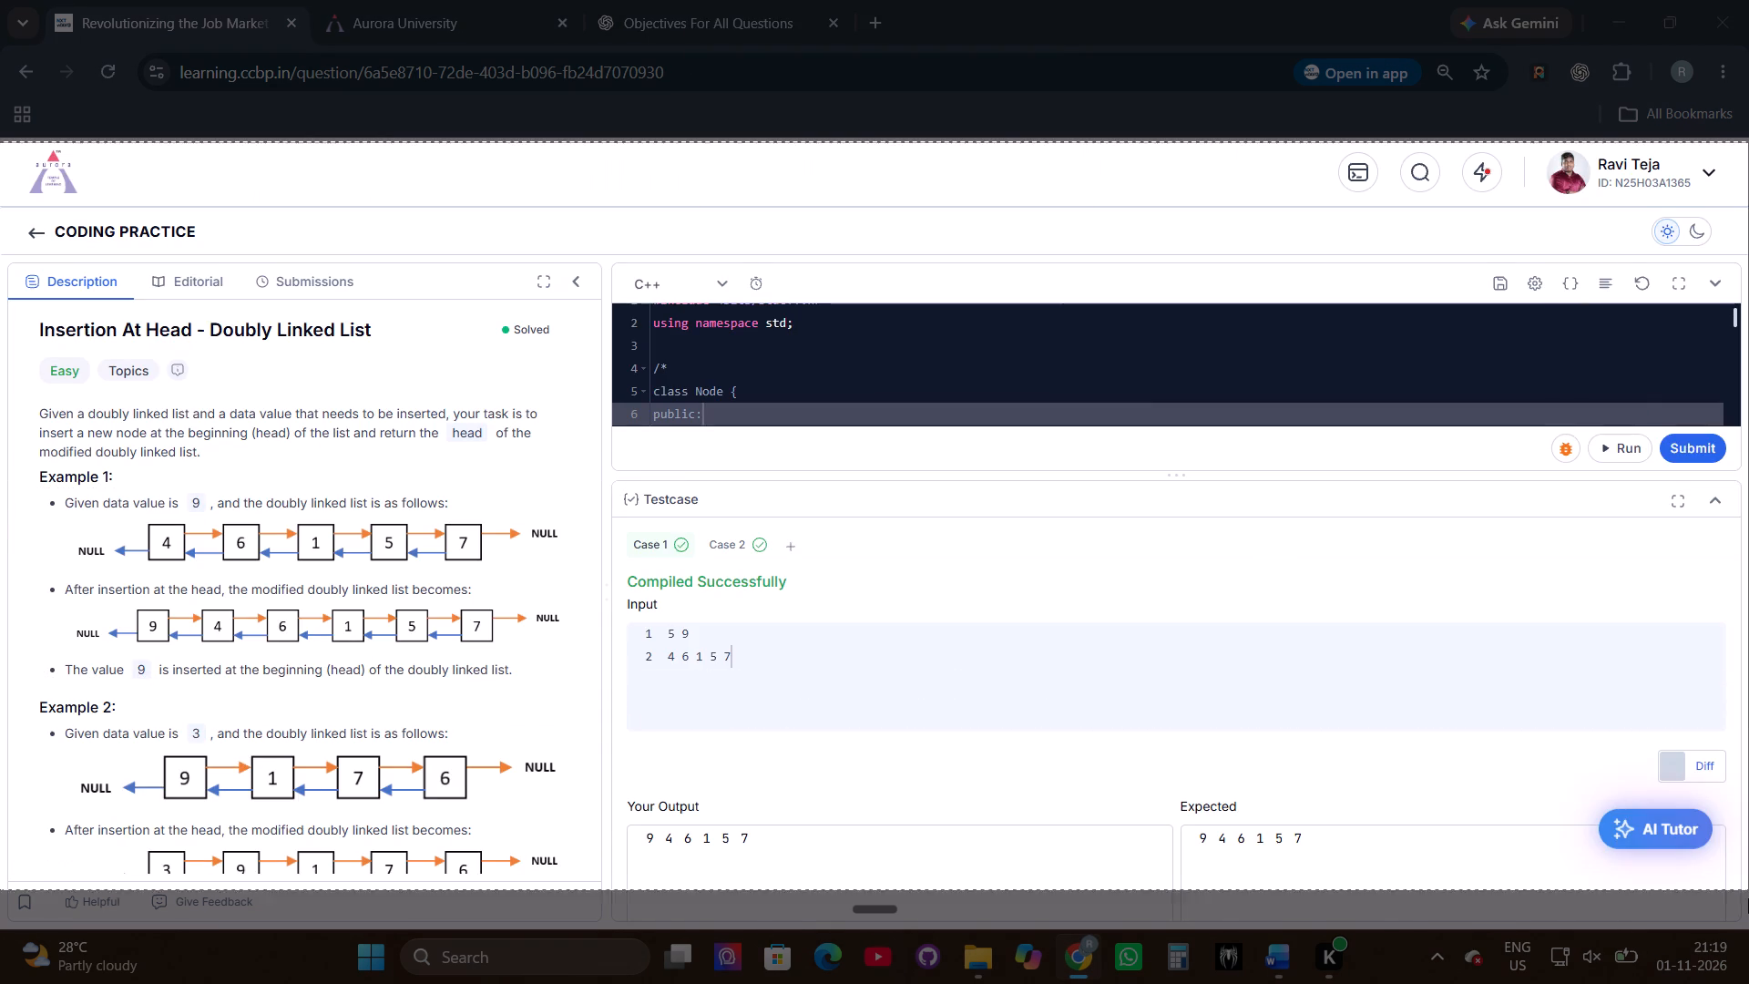
left_click_drag(1748, 898, 1748, 903)
left_click(1267, 960)
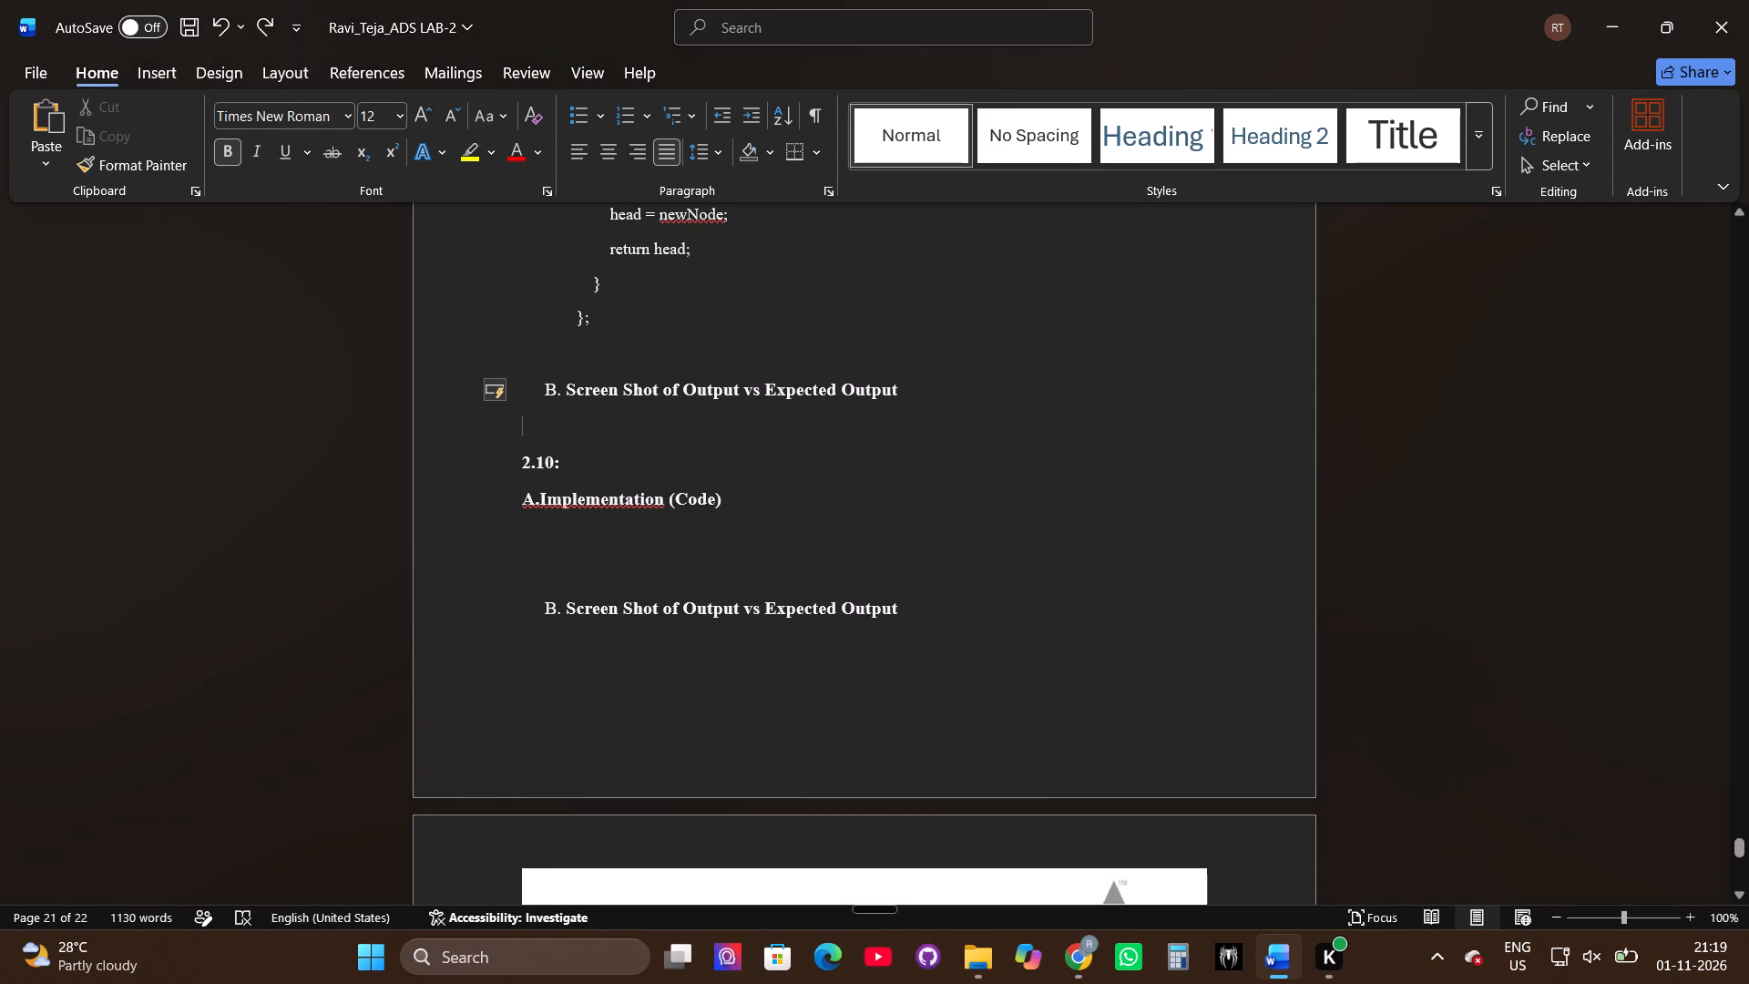
key("ctrl+v")
Delete the blank line above "return head;" in the commented part of 2.9's code.
scroll(748, 620, "up", 2)
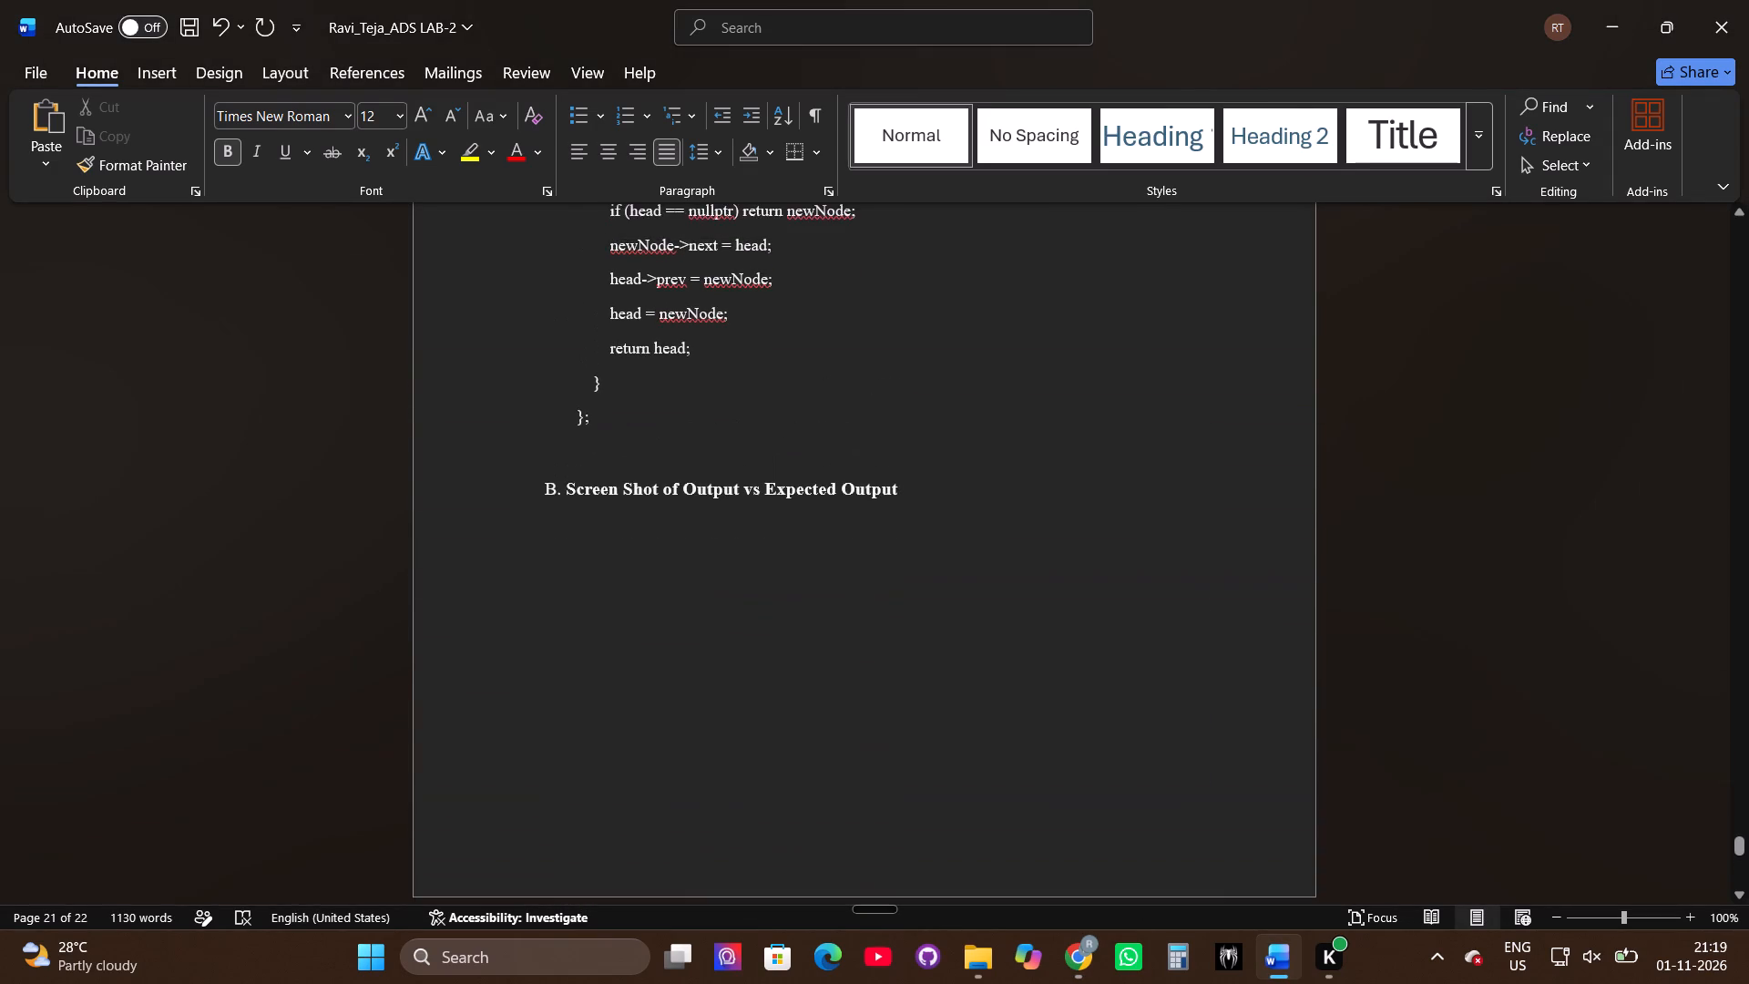
scroll(741, 616, "up", 1)
scroll(595, 343, "up", 1)
left_click(615, 486)
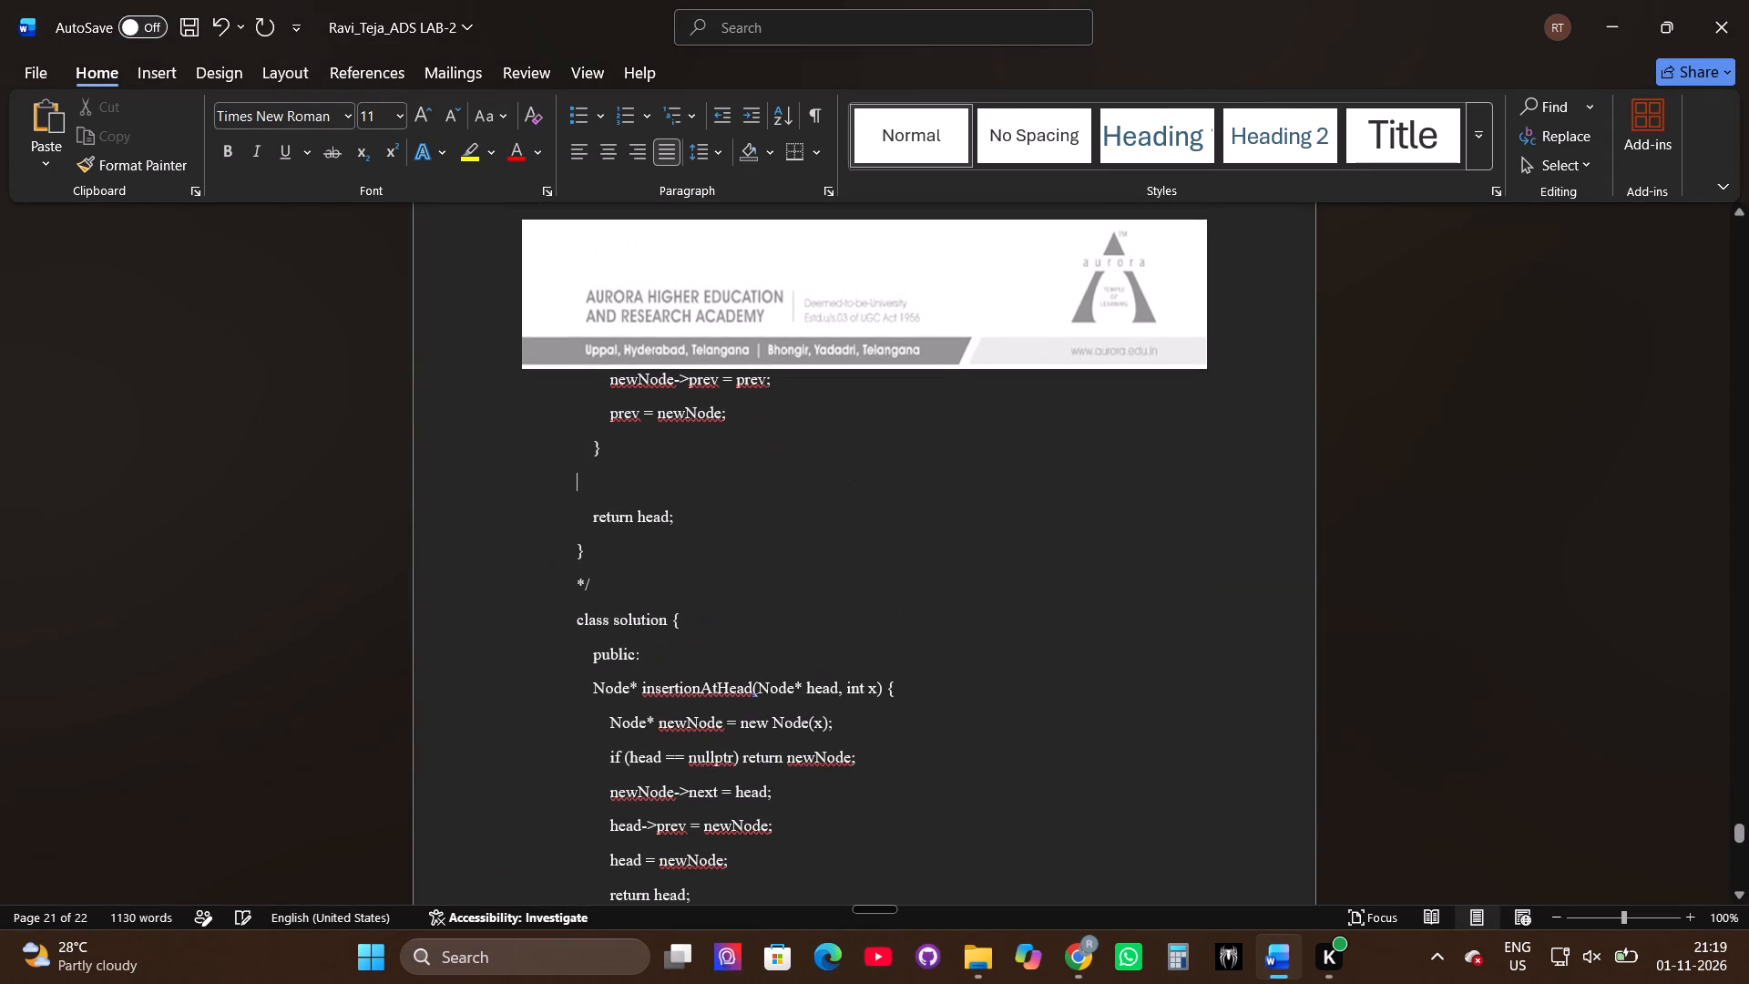
key("BackSpace")
key("BackSpace")
Place the cursor after the "2.10:" label, and return to the coding practice list in Chrome.
scroll(690, 591, "down", 4)
left_click(633, 589)
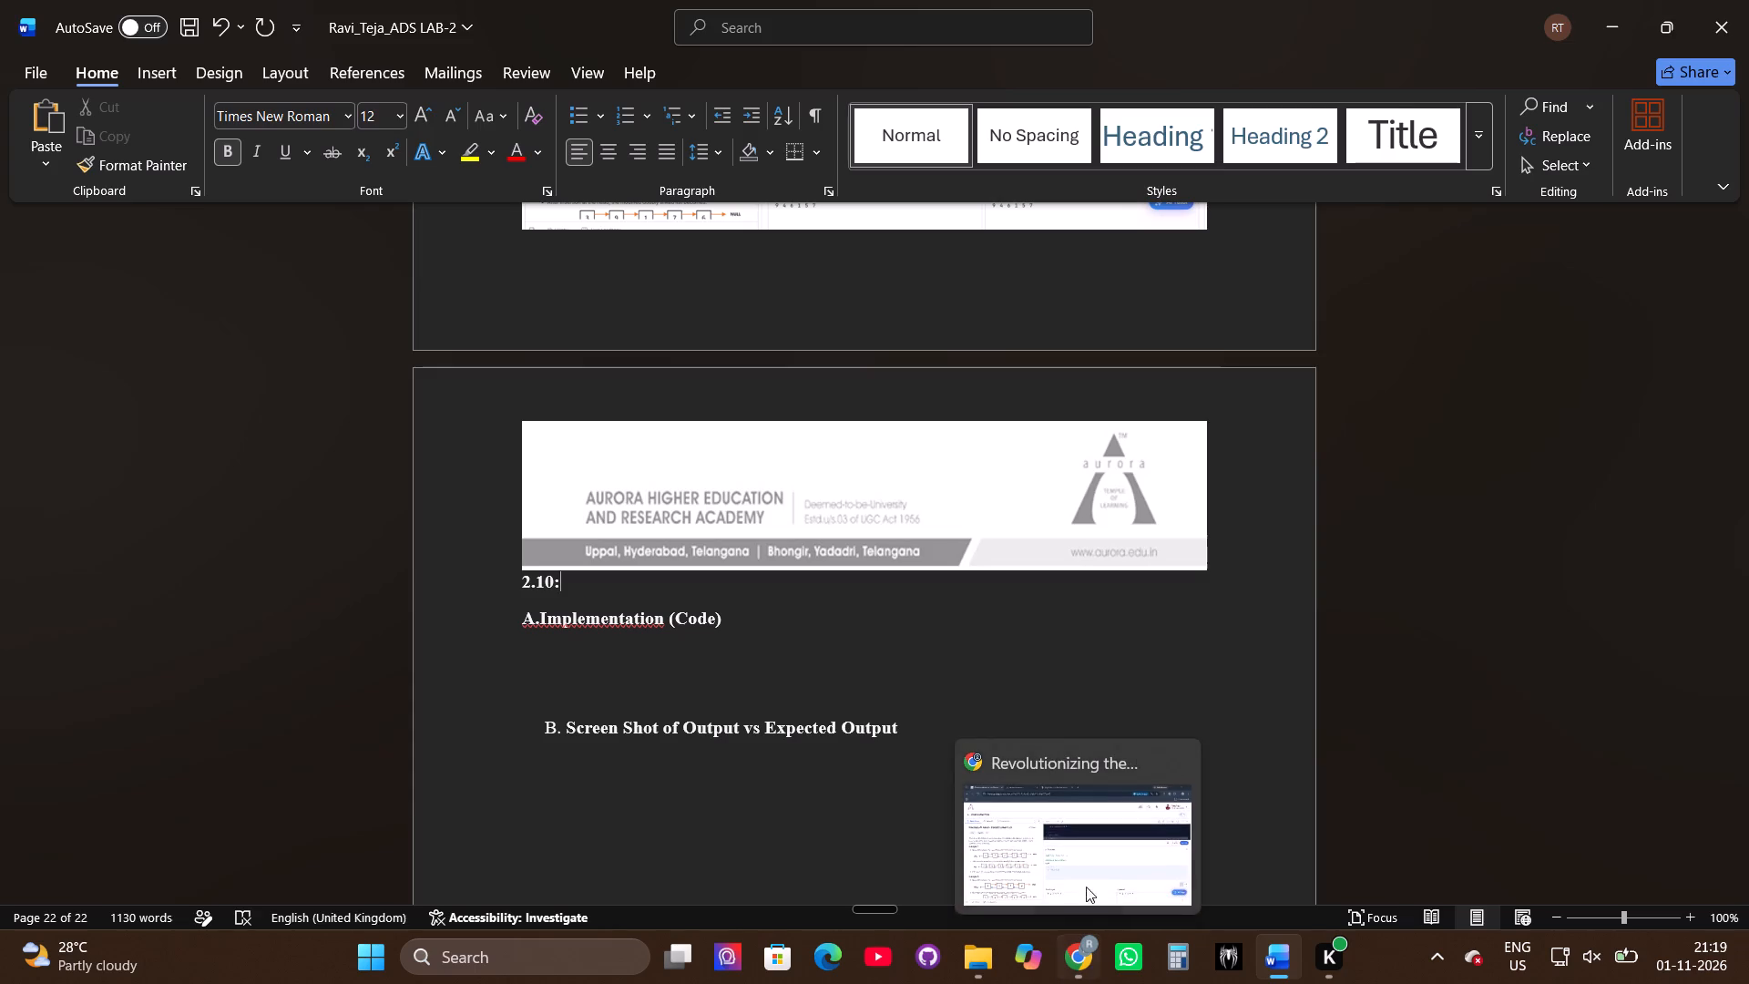
left_click(1082, 861)
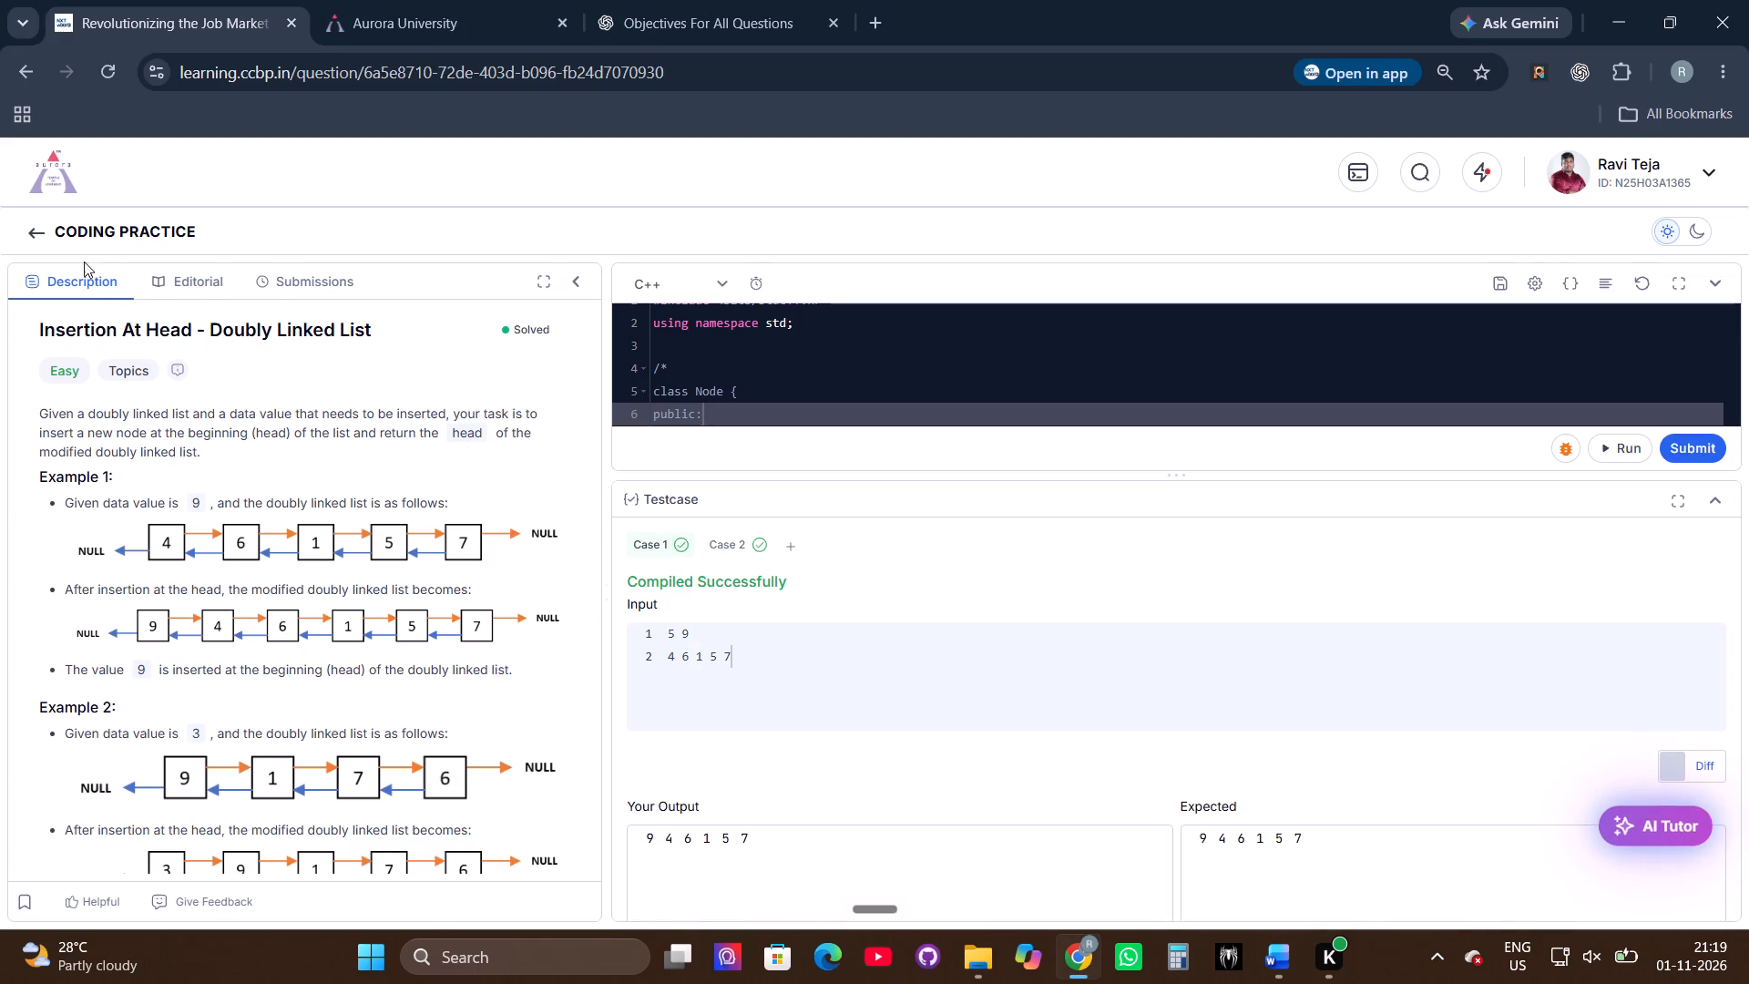
left_click(36, 237)
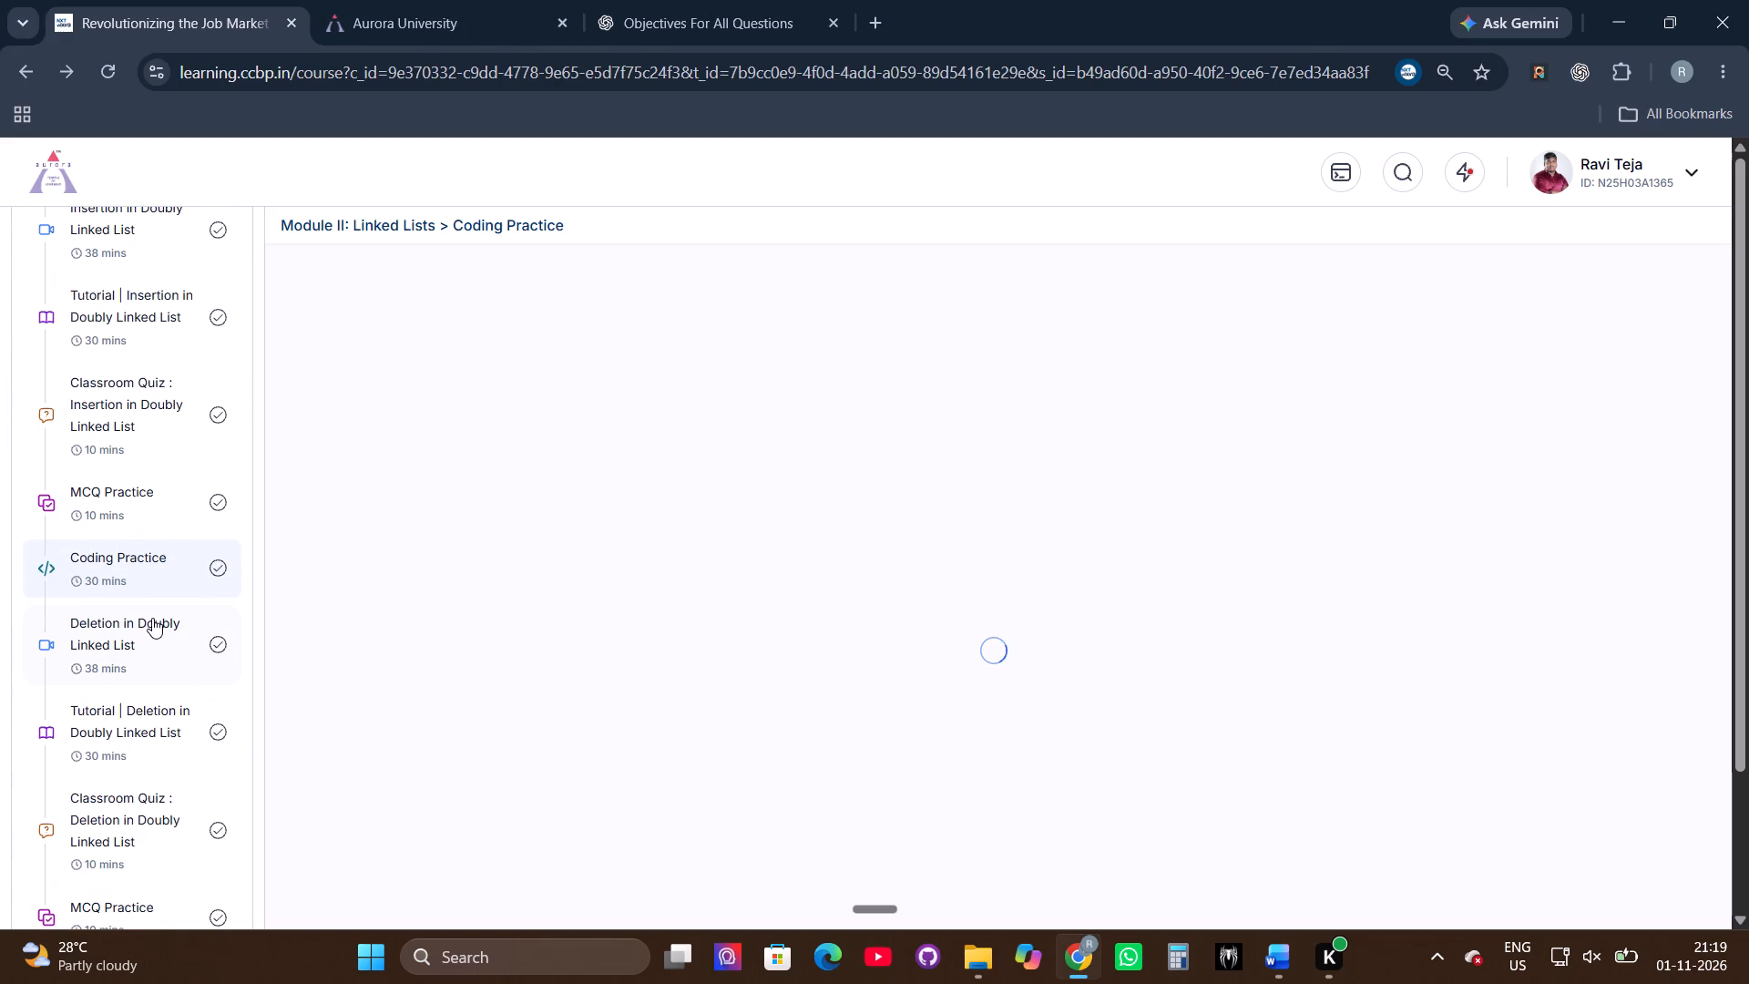
Open the first problem in the coding practice that follows Deletion in Doubly Linked List.
scroll(158, 622, "down", 2)
left_click(144, 794)
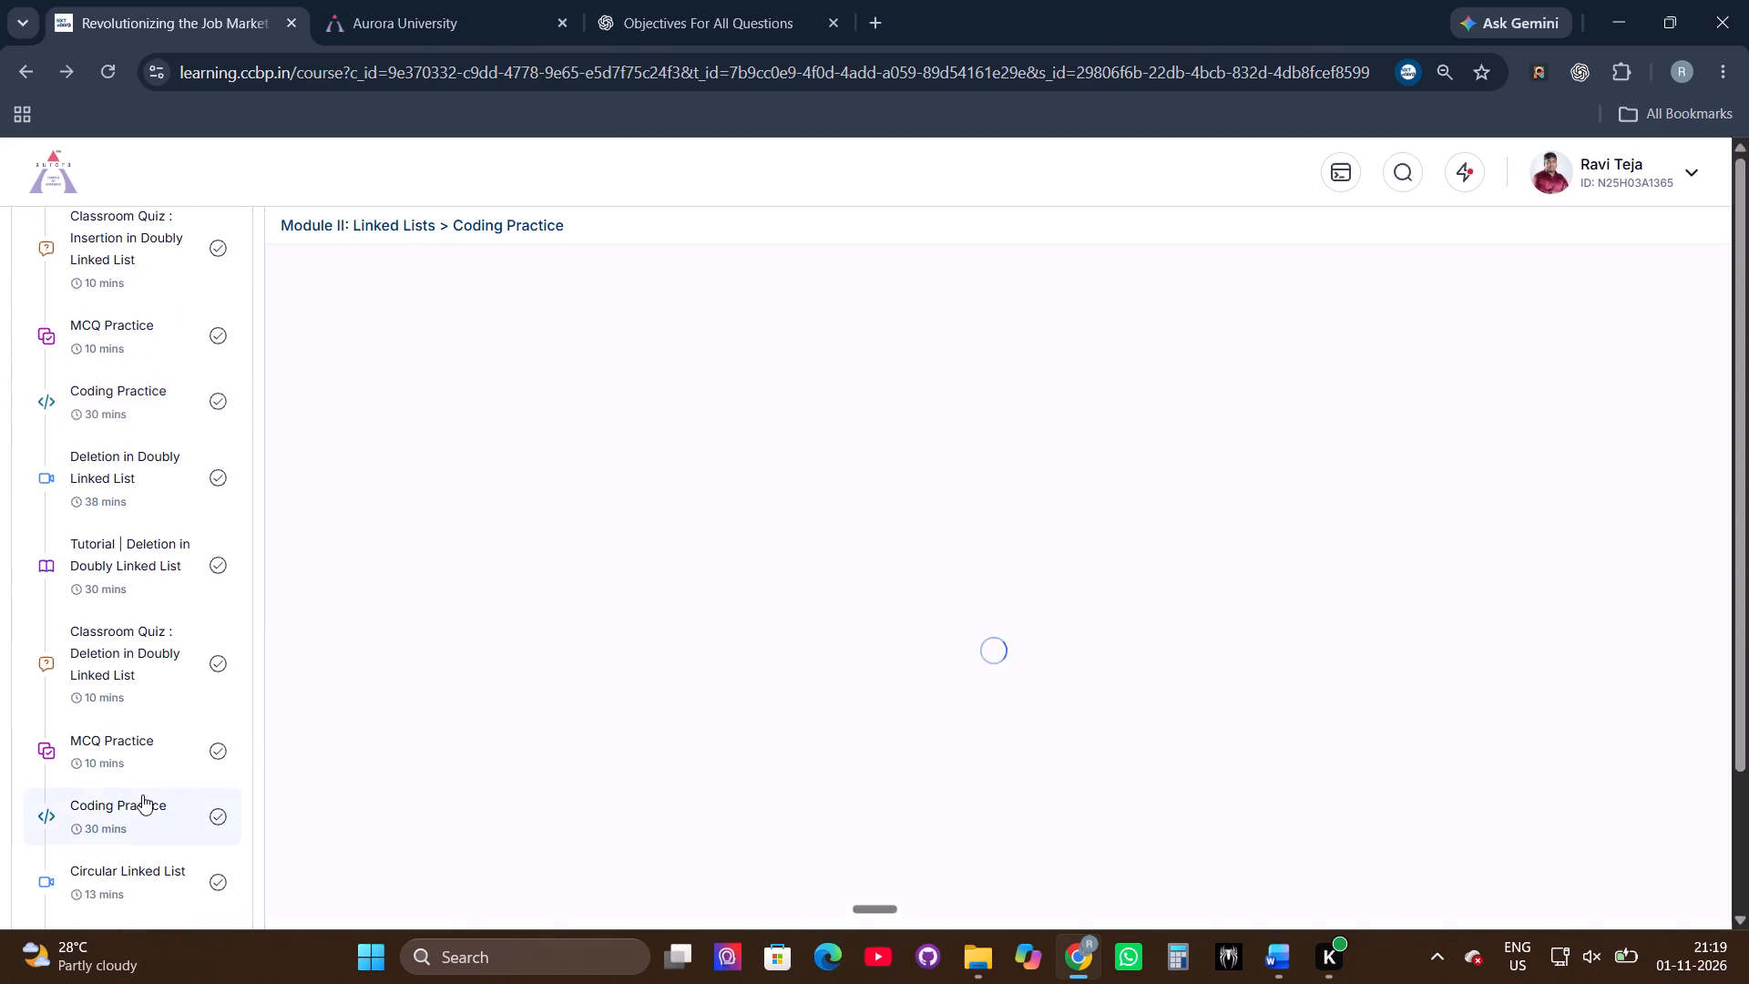
scroll(144, 794, "down", 3)
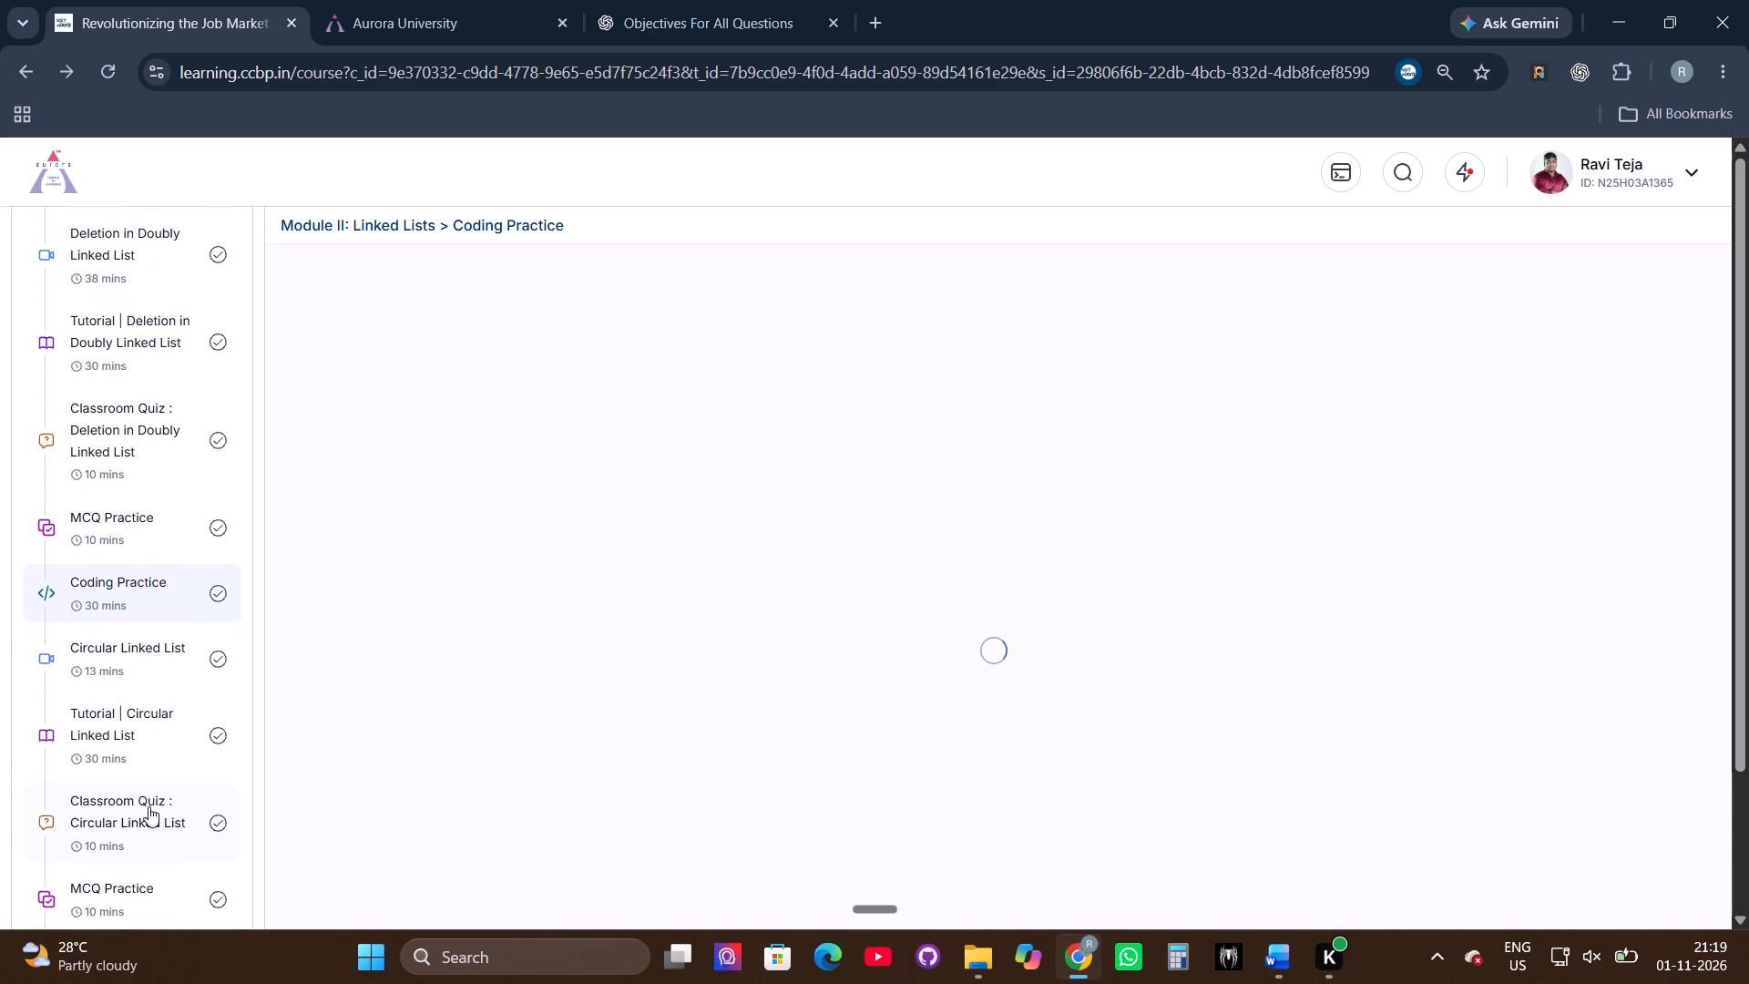
scroll(148, 806, "down", 1)
left_click(138, 892)
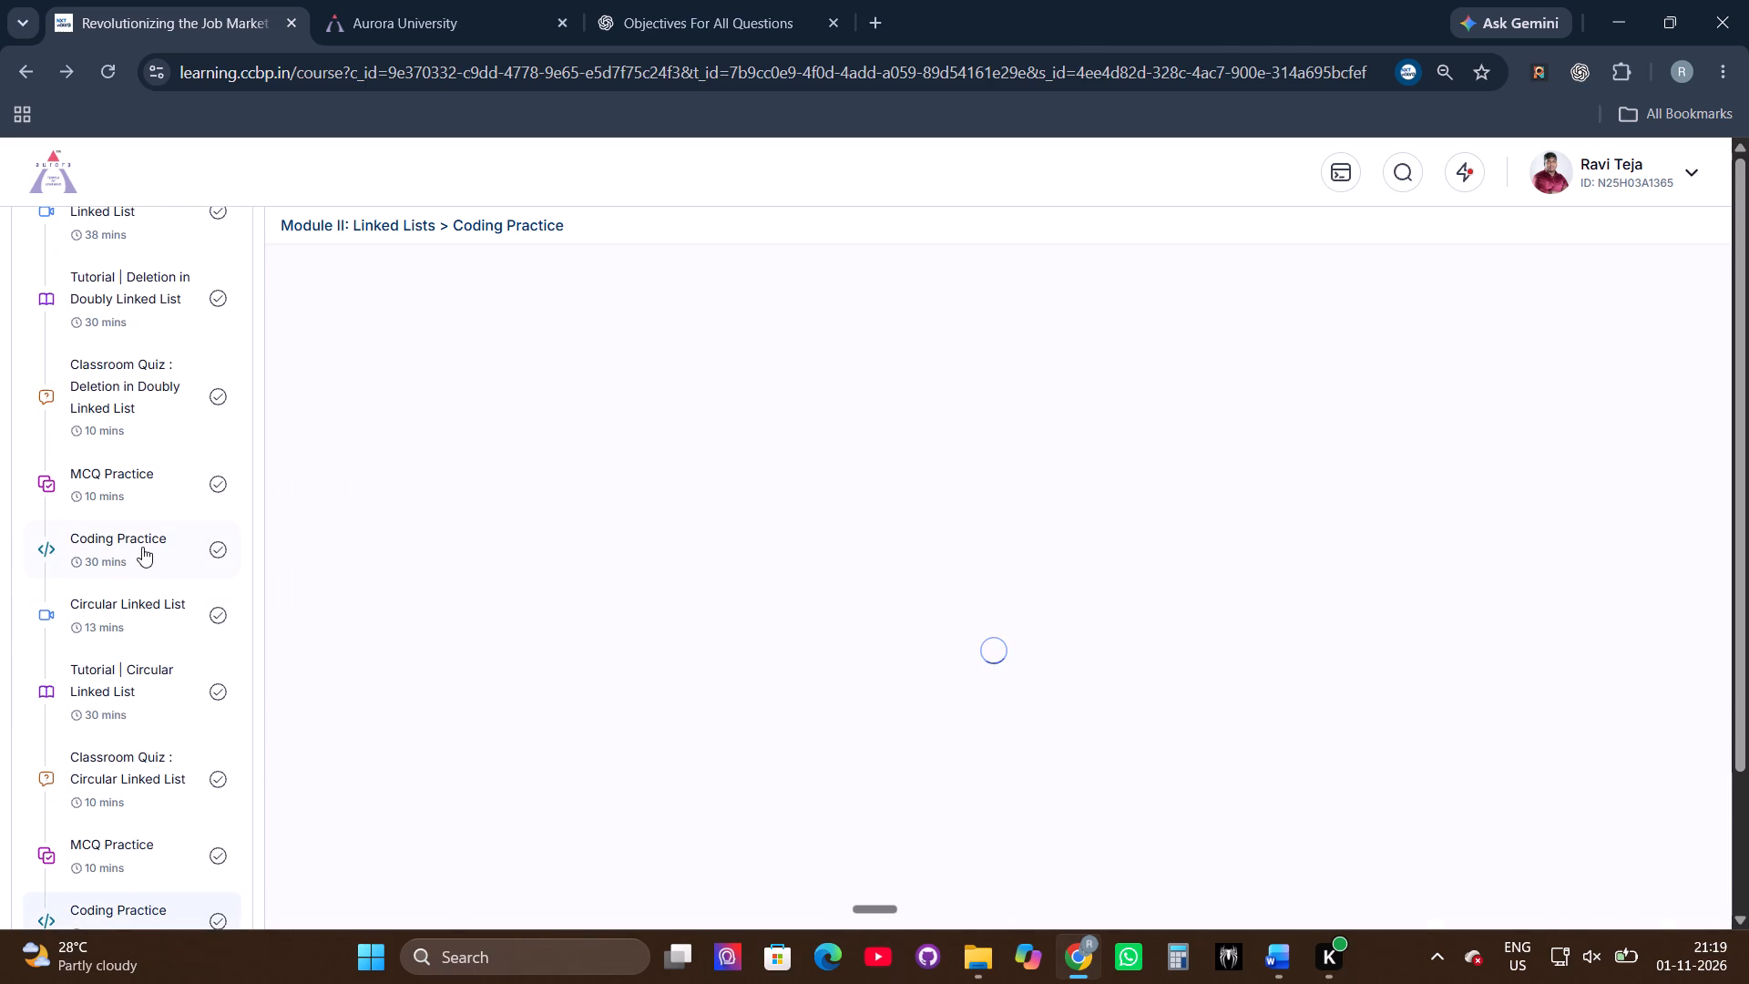
left_click(142, 547)
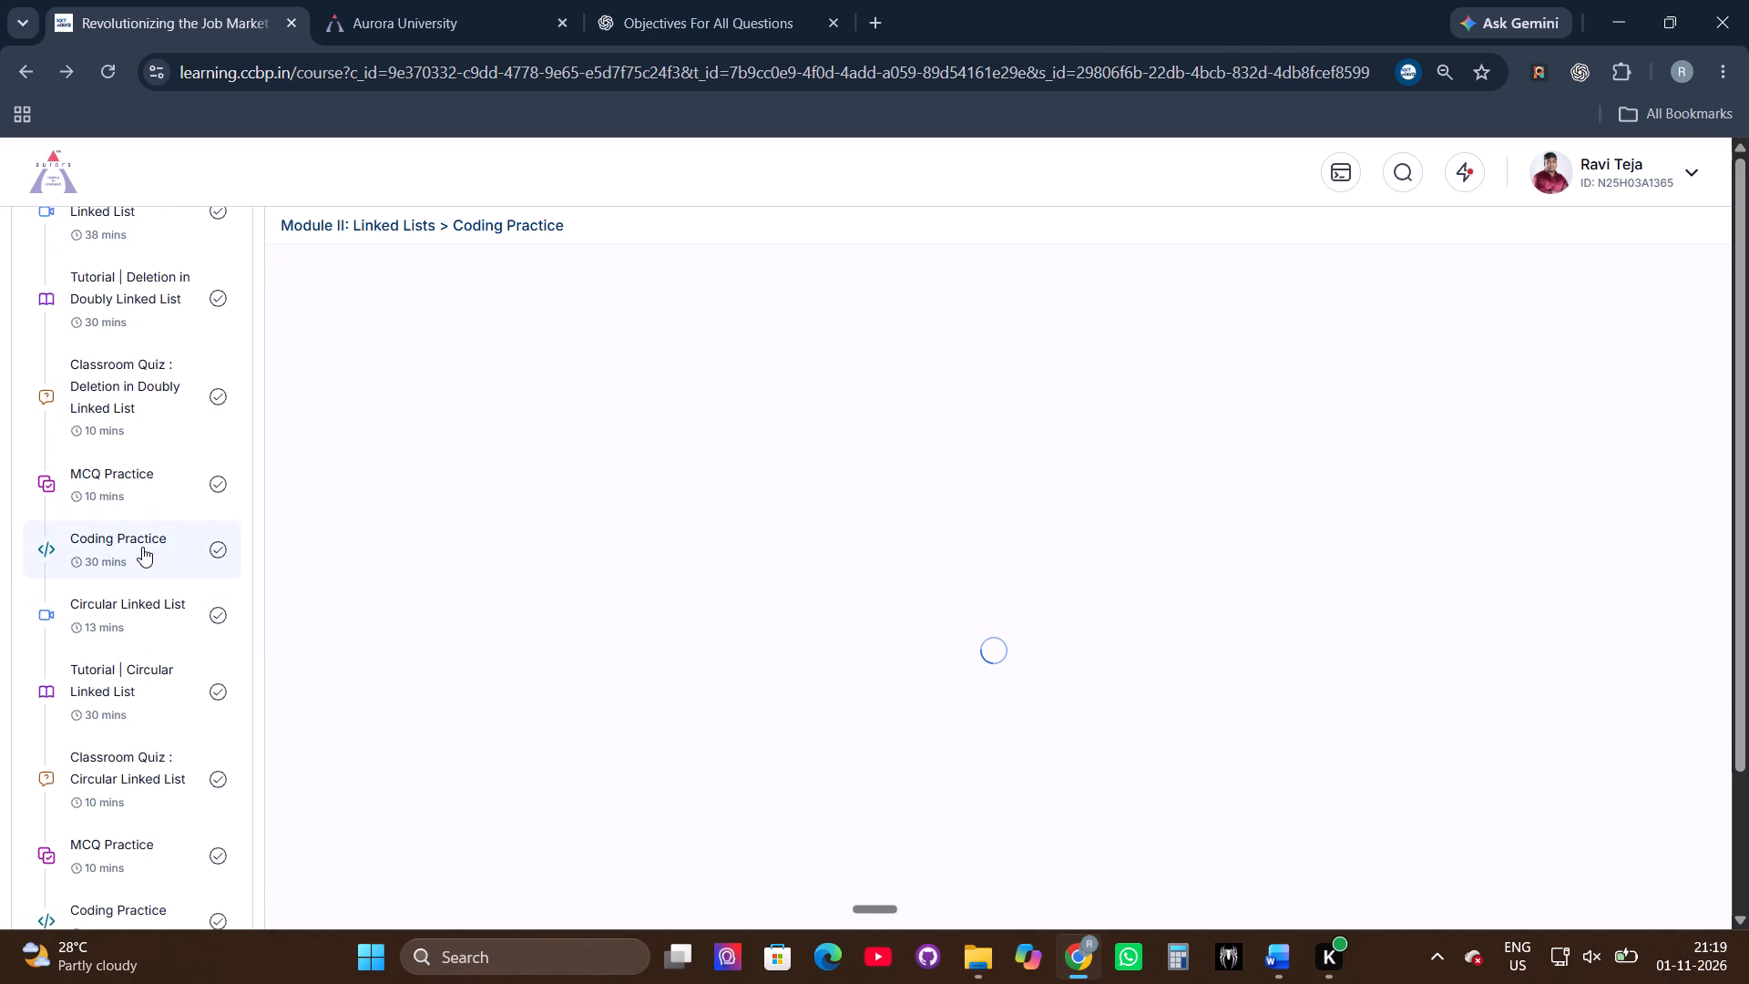
left_click(994, 359)
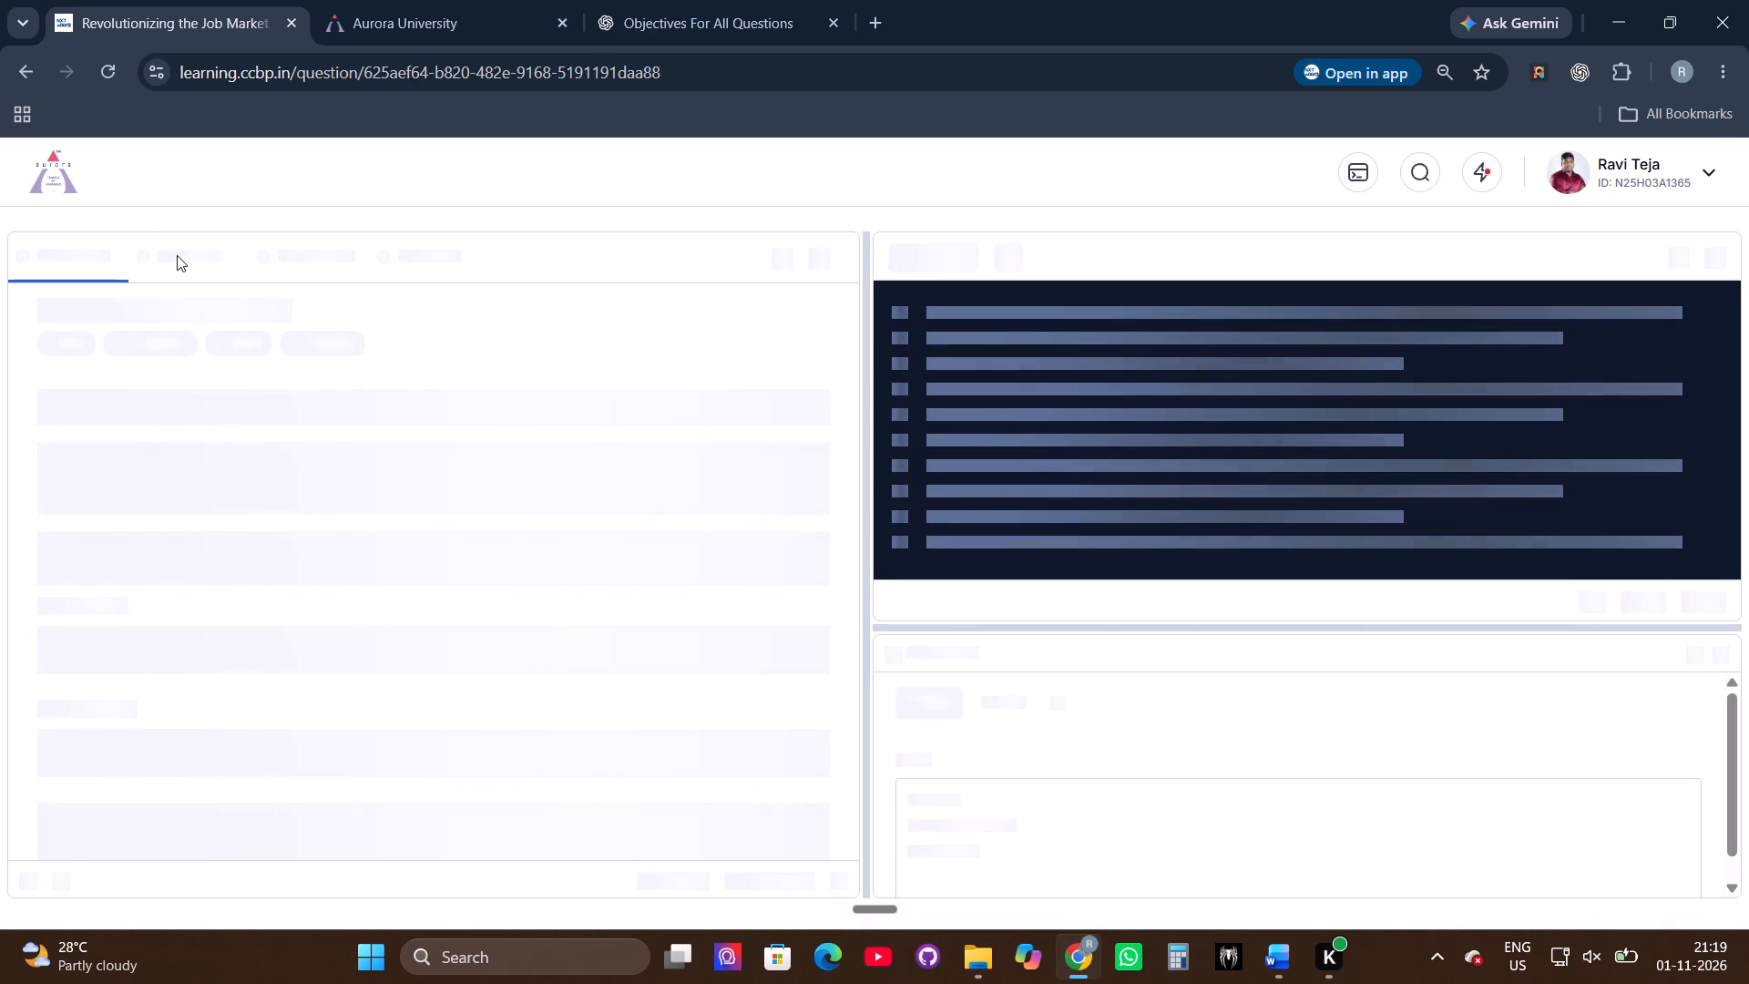
Copy the editorial's heading "Delete head".
left_click(181, 272)
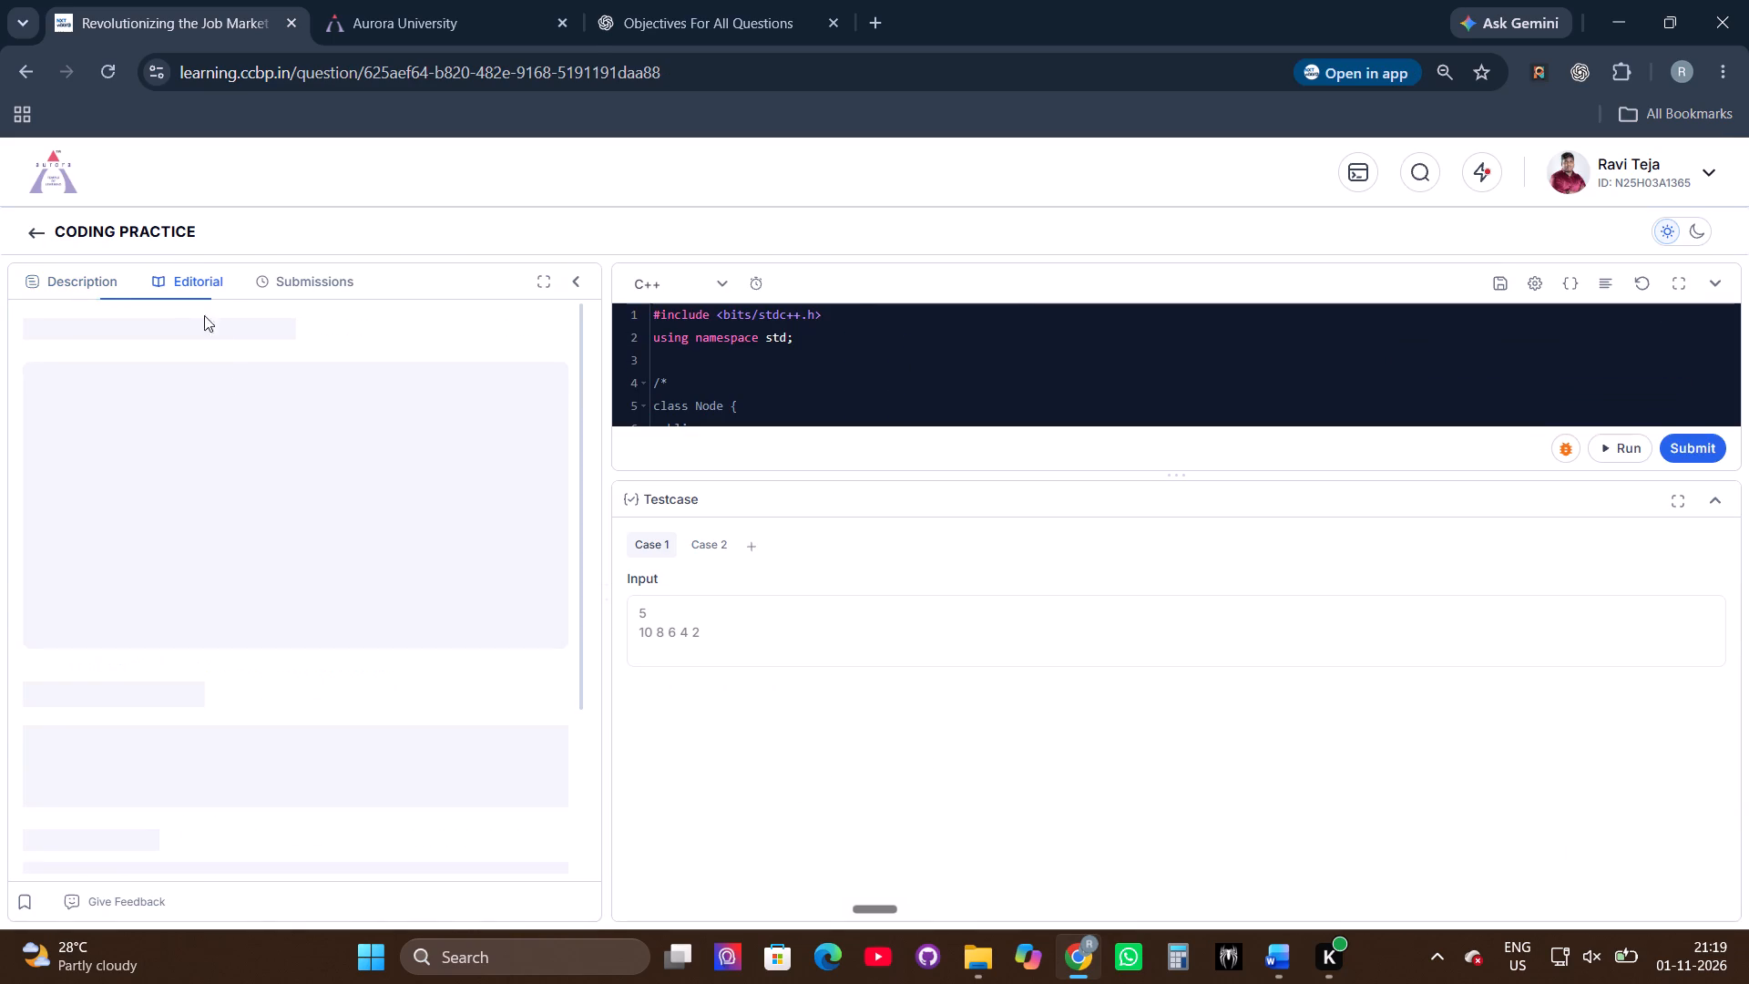
left_click_drag(170, 361, 28, 363)
key("ctrl+c")
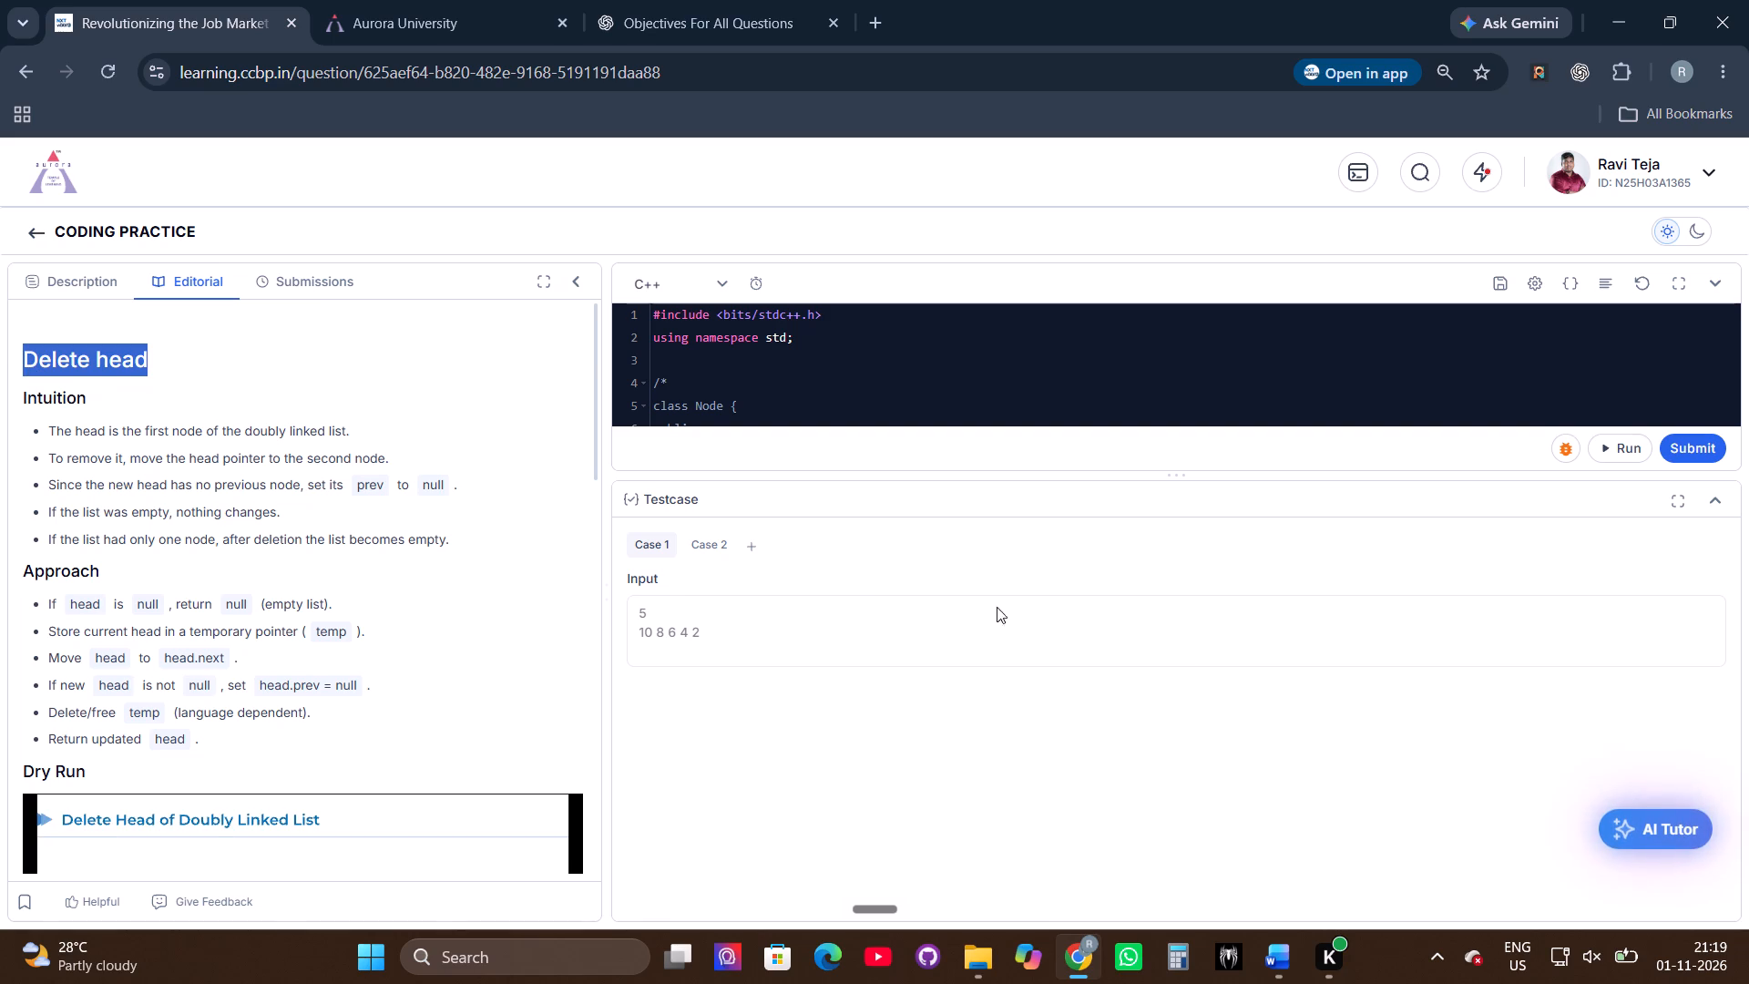
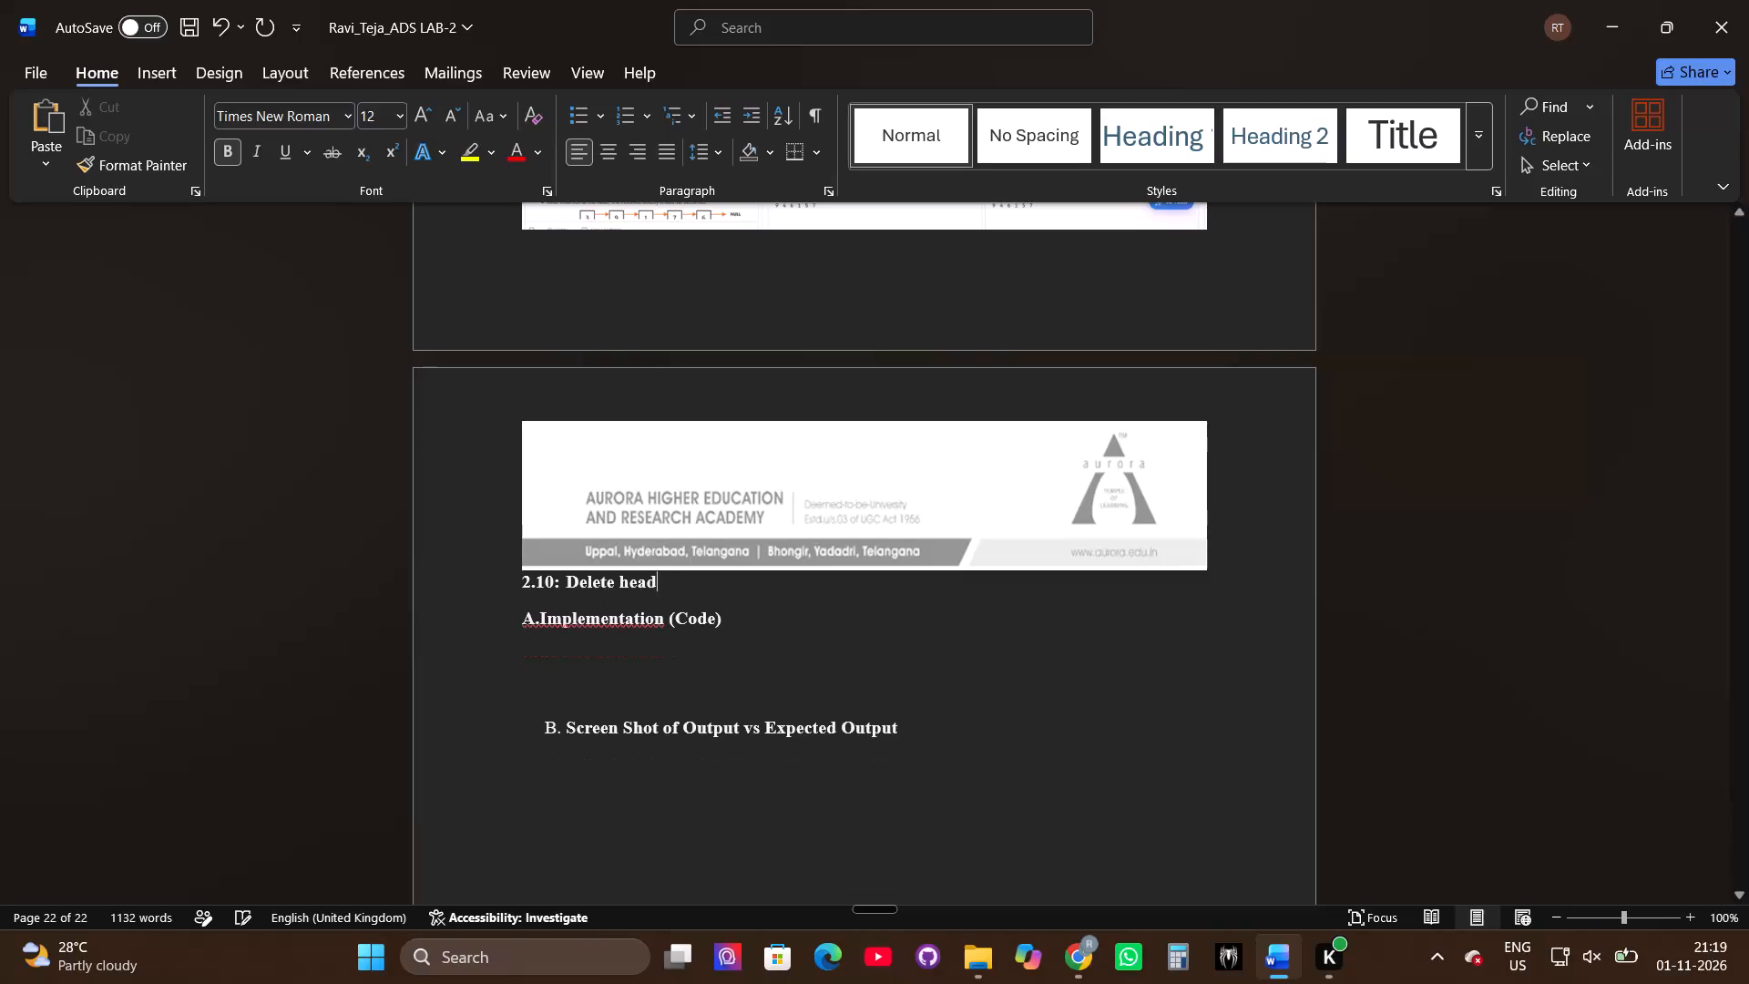
Set the empty code line under 2.10's Implementation heading in Word to non-bold, size 11.
left_click(633, 658)
left_click(226, 155)
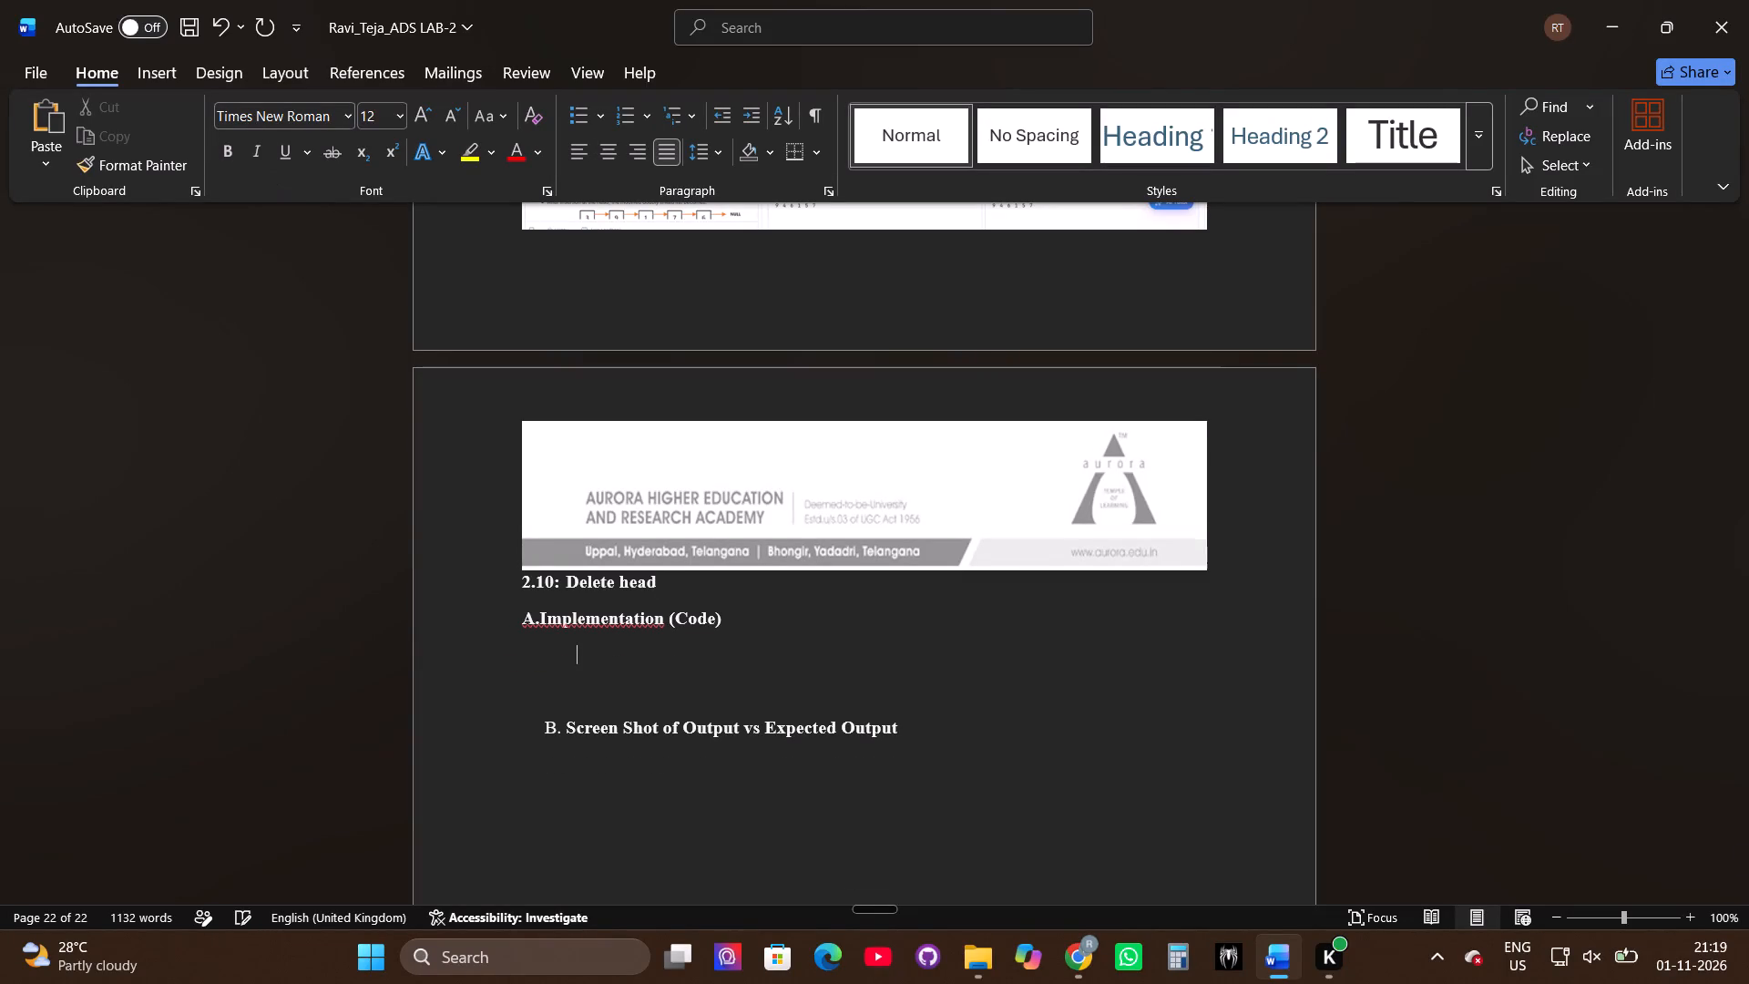
left_click(378, 111)
type("11")
key("Return")
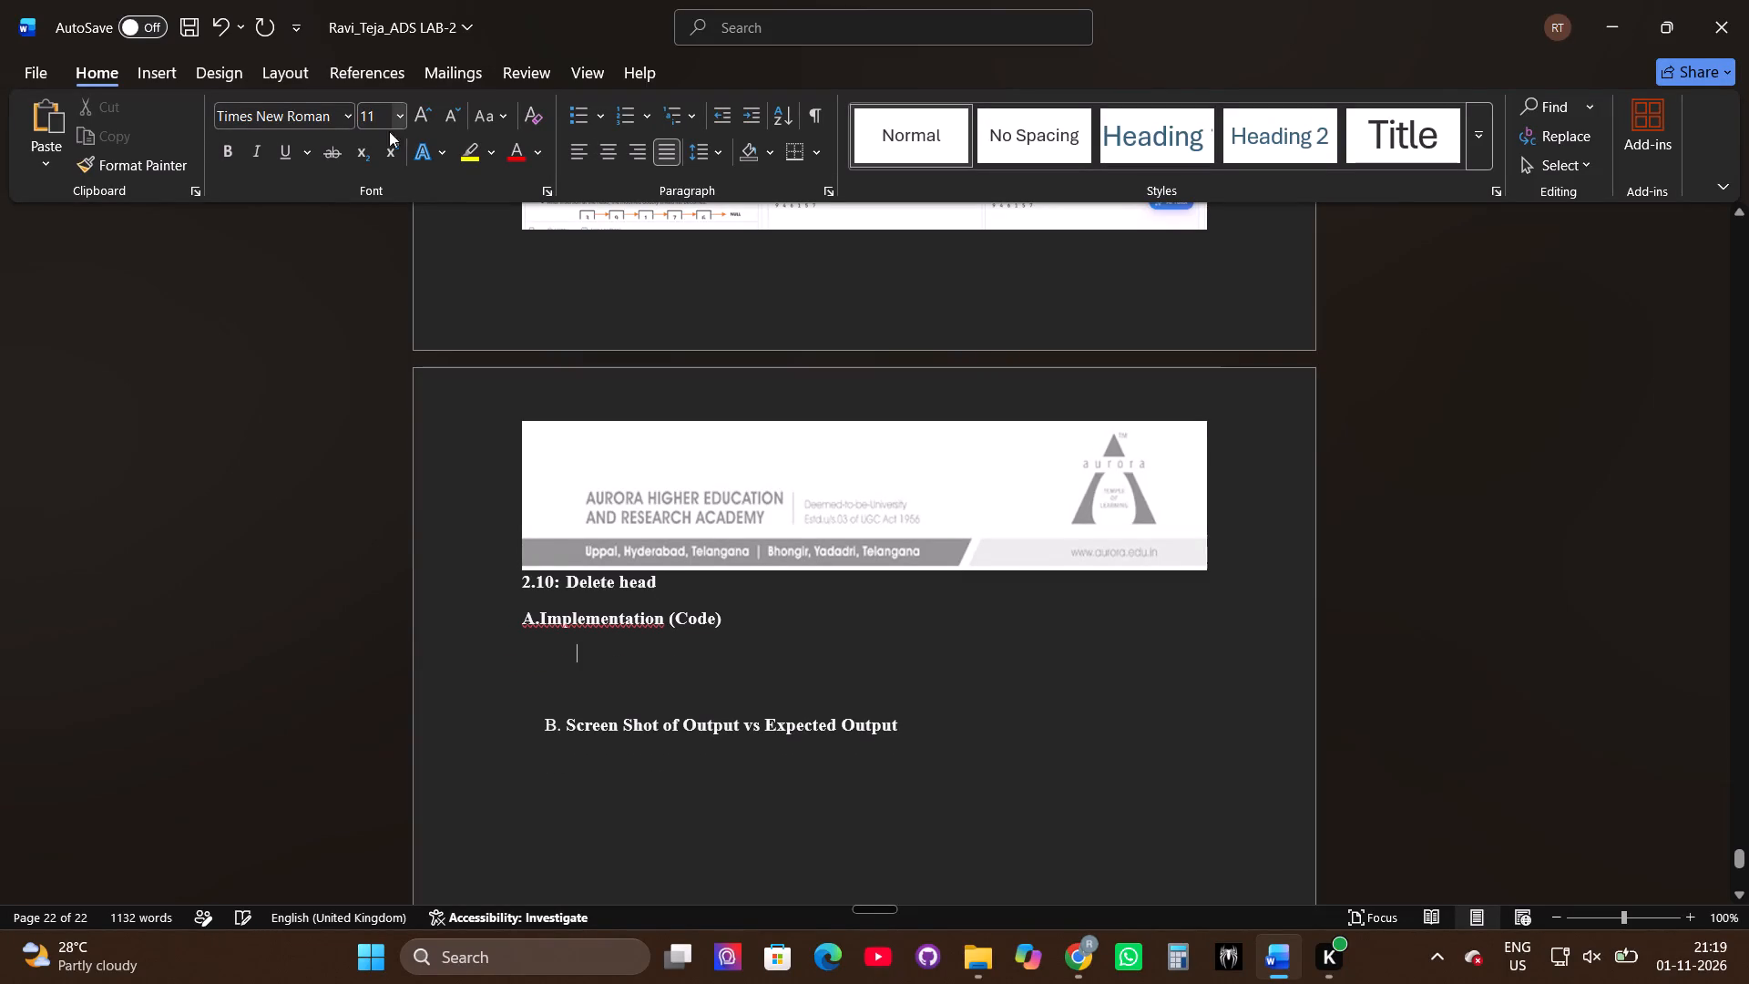
In Chrome, show the Deletion At Head problem's description, copy its entire C++ solution and run the code.
left_click(1075, 972)
left_click(298, 455)
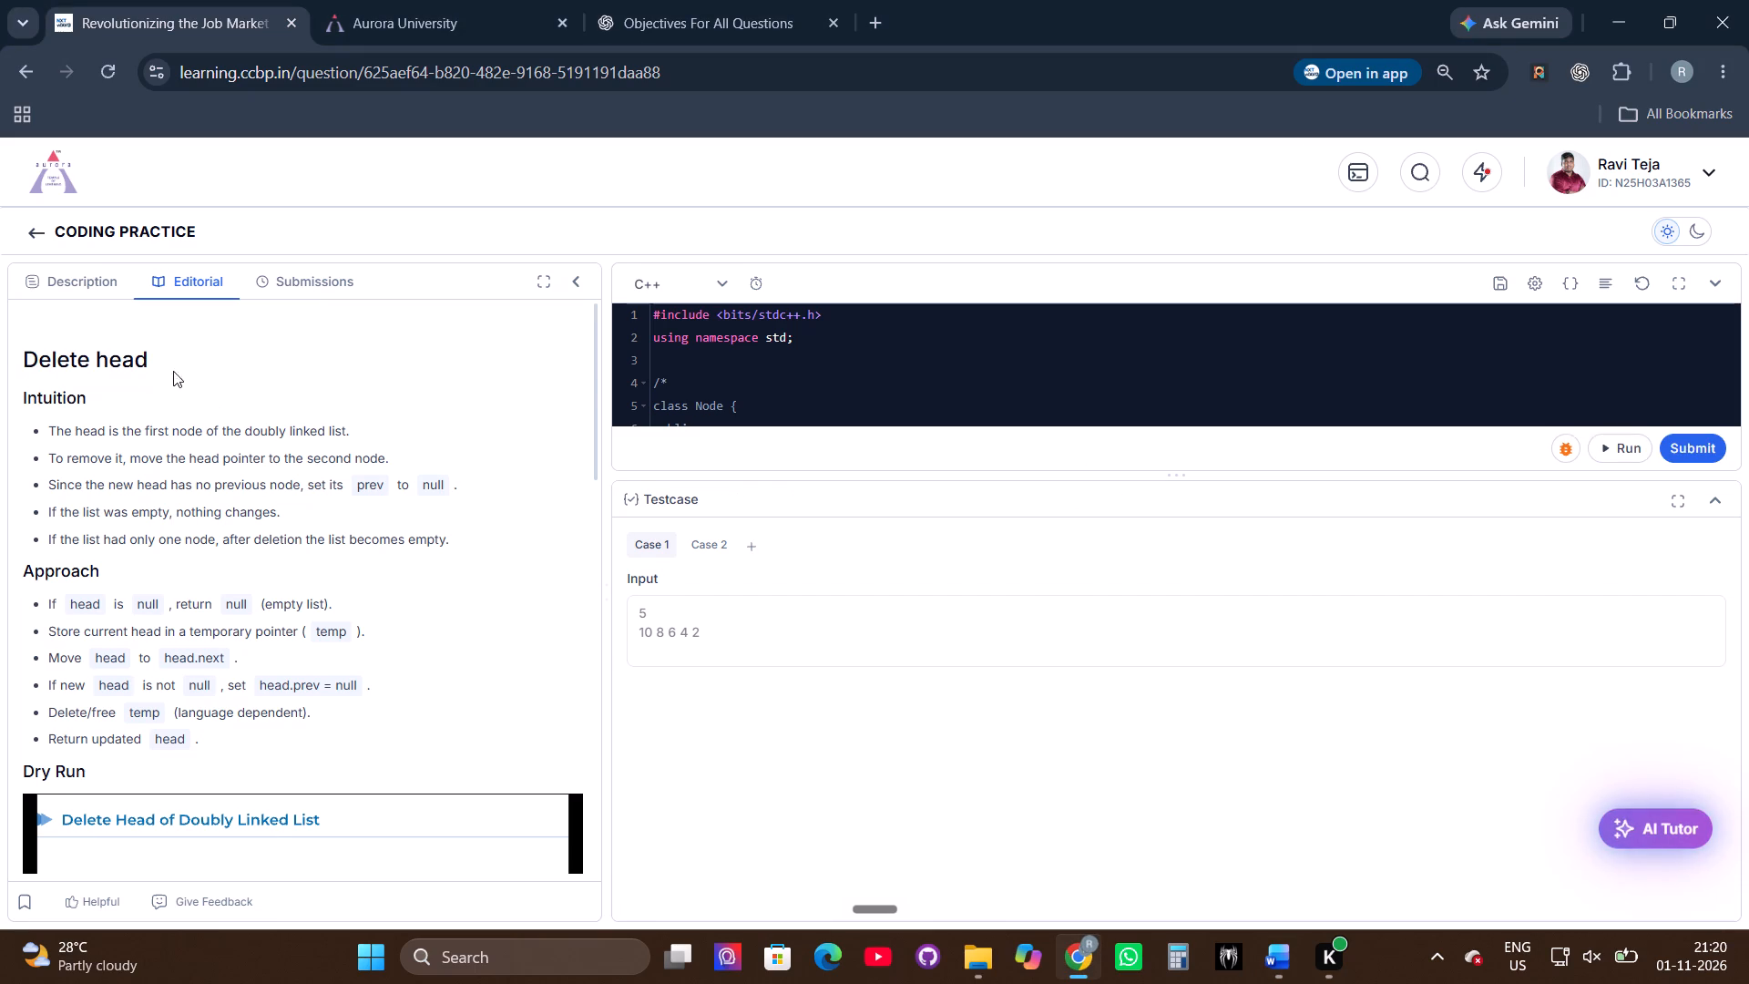
left_click(61, 276)
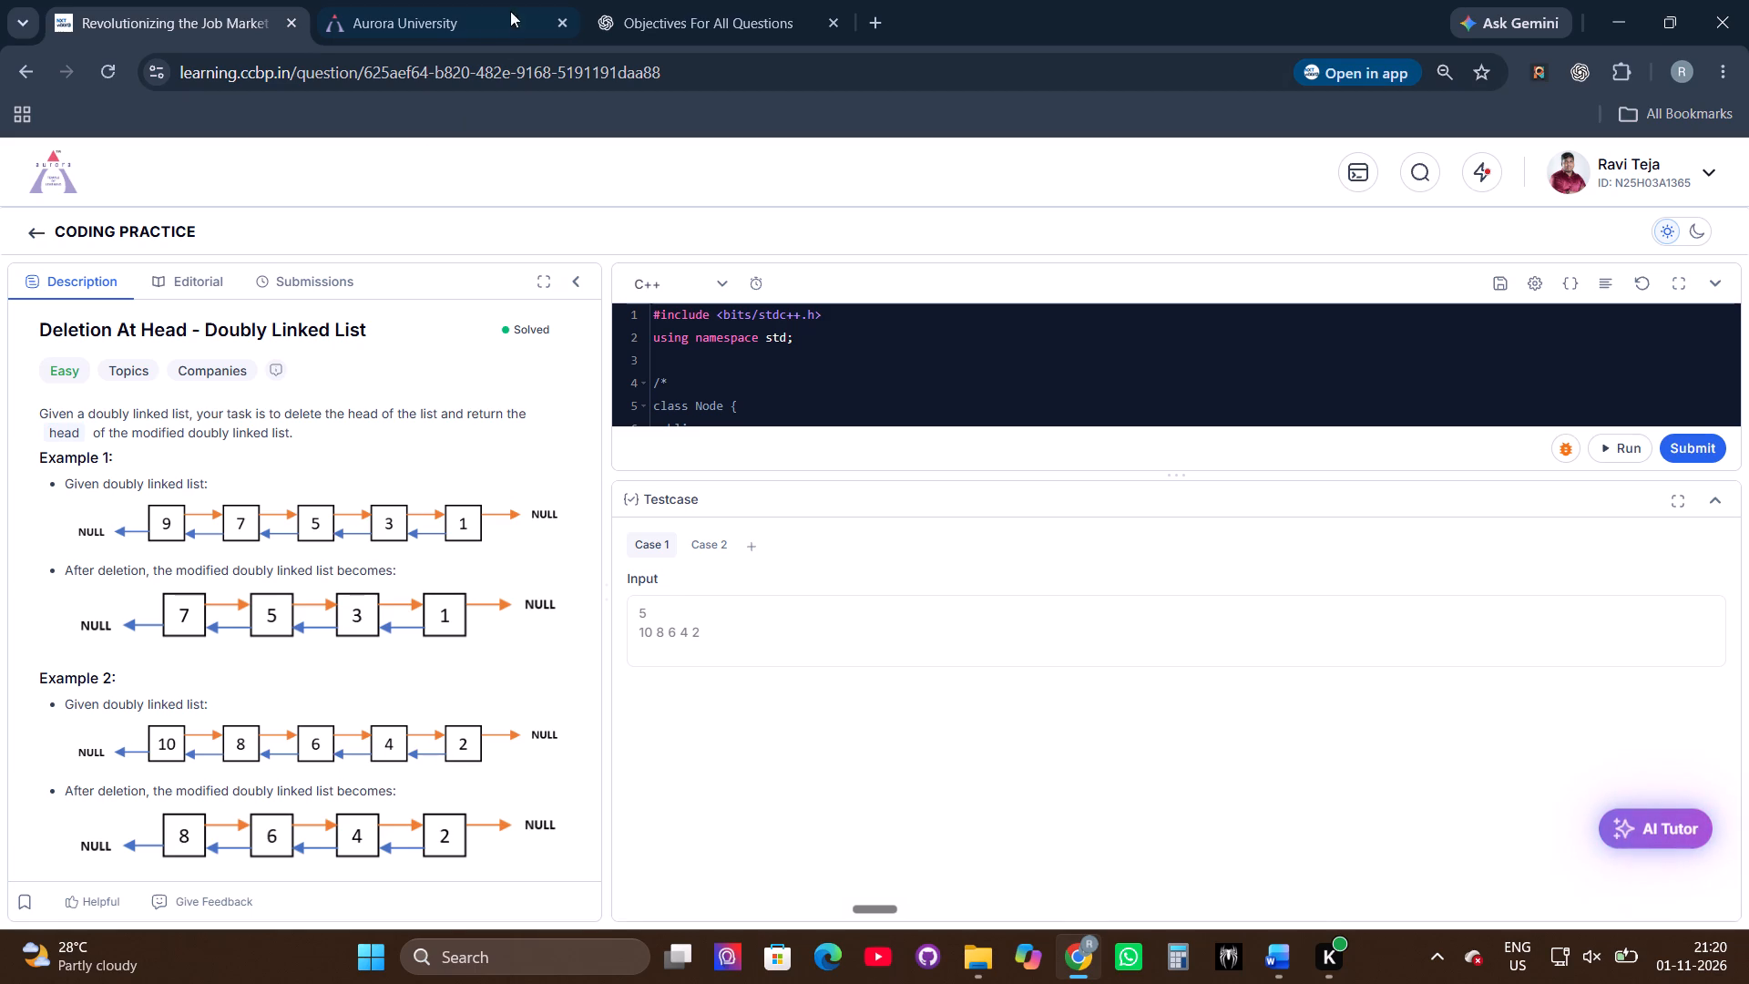
left_click(771, 352)
key("ctrl+a")
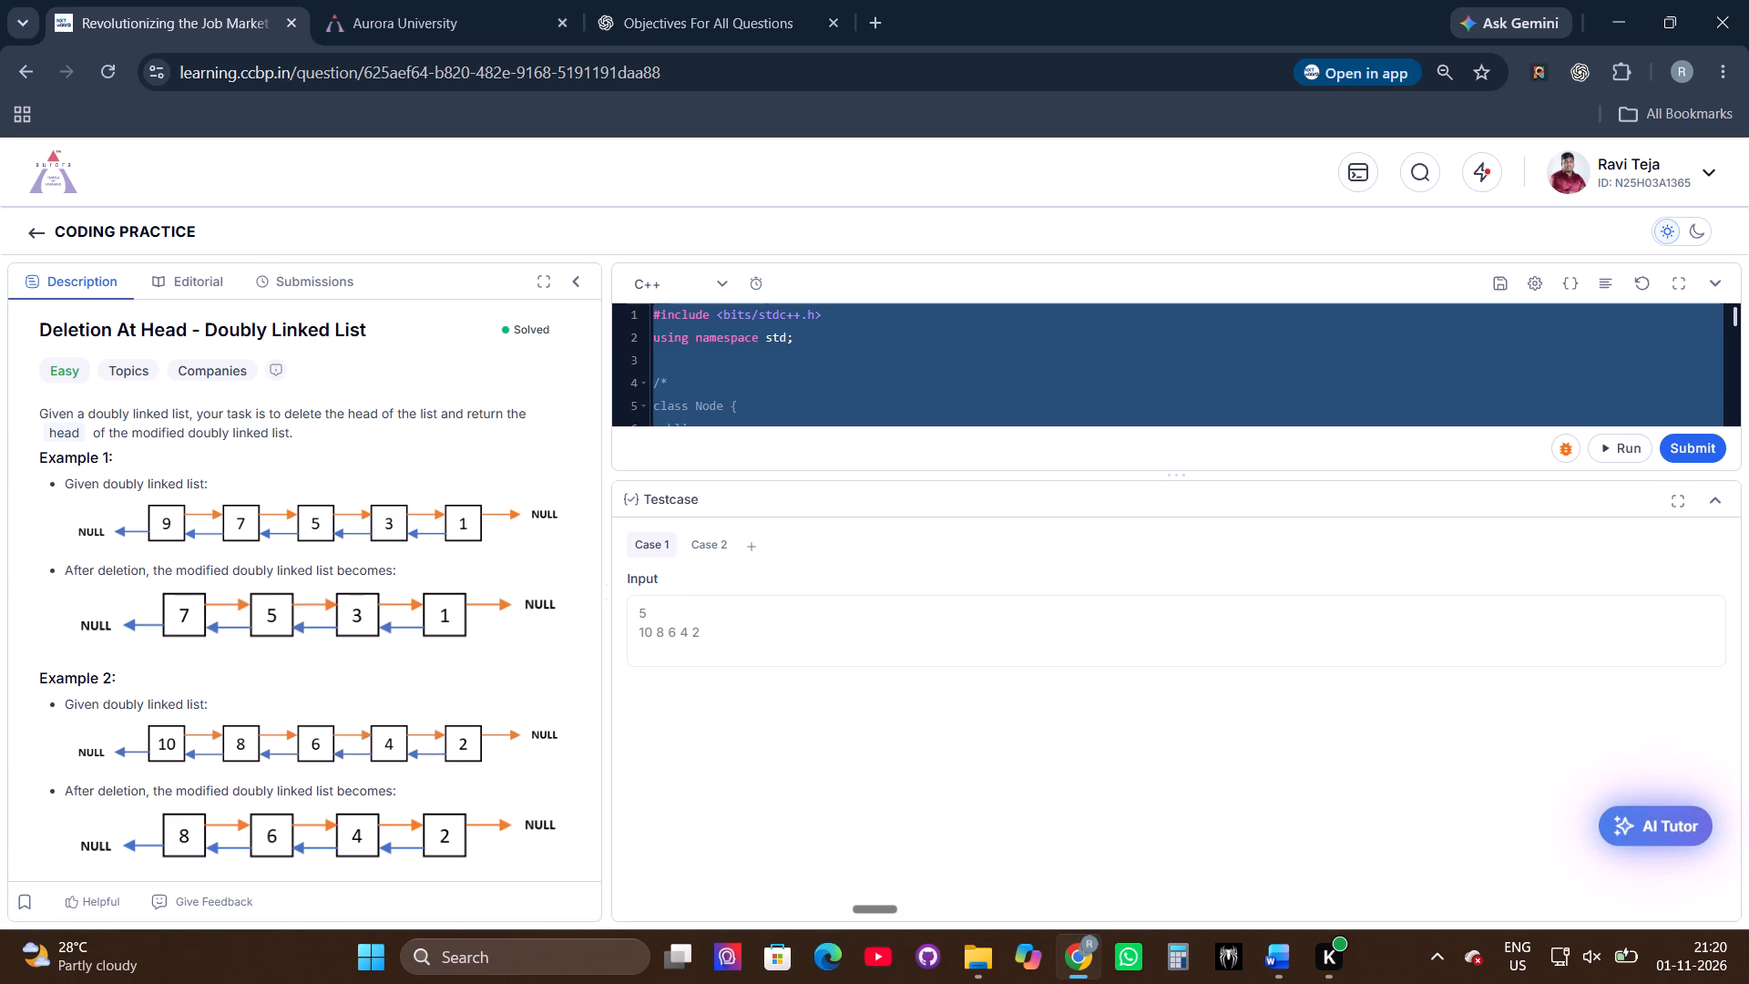
key("ctrl+c")
left_click(754, 356)
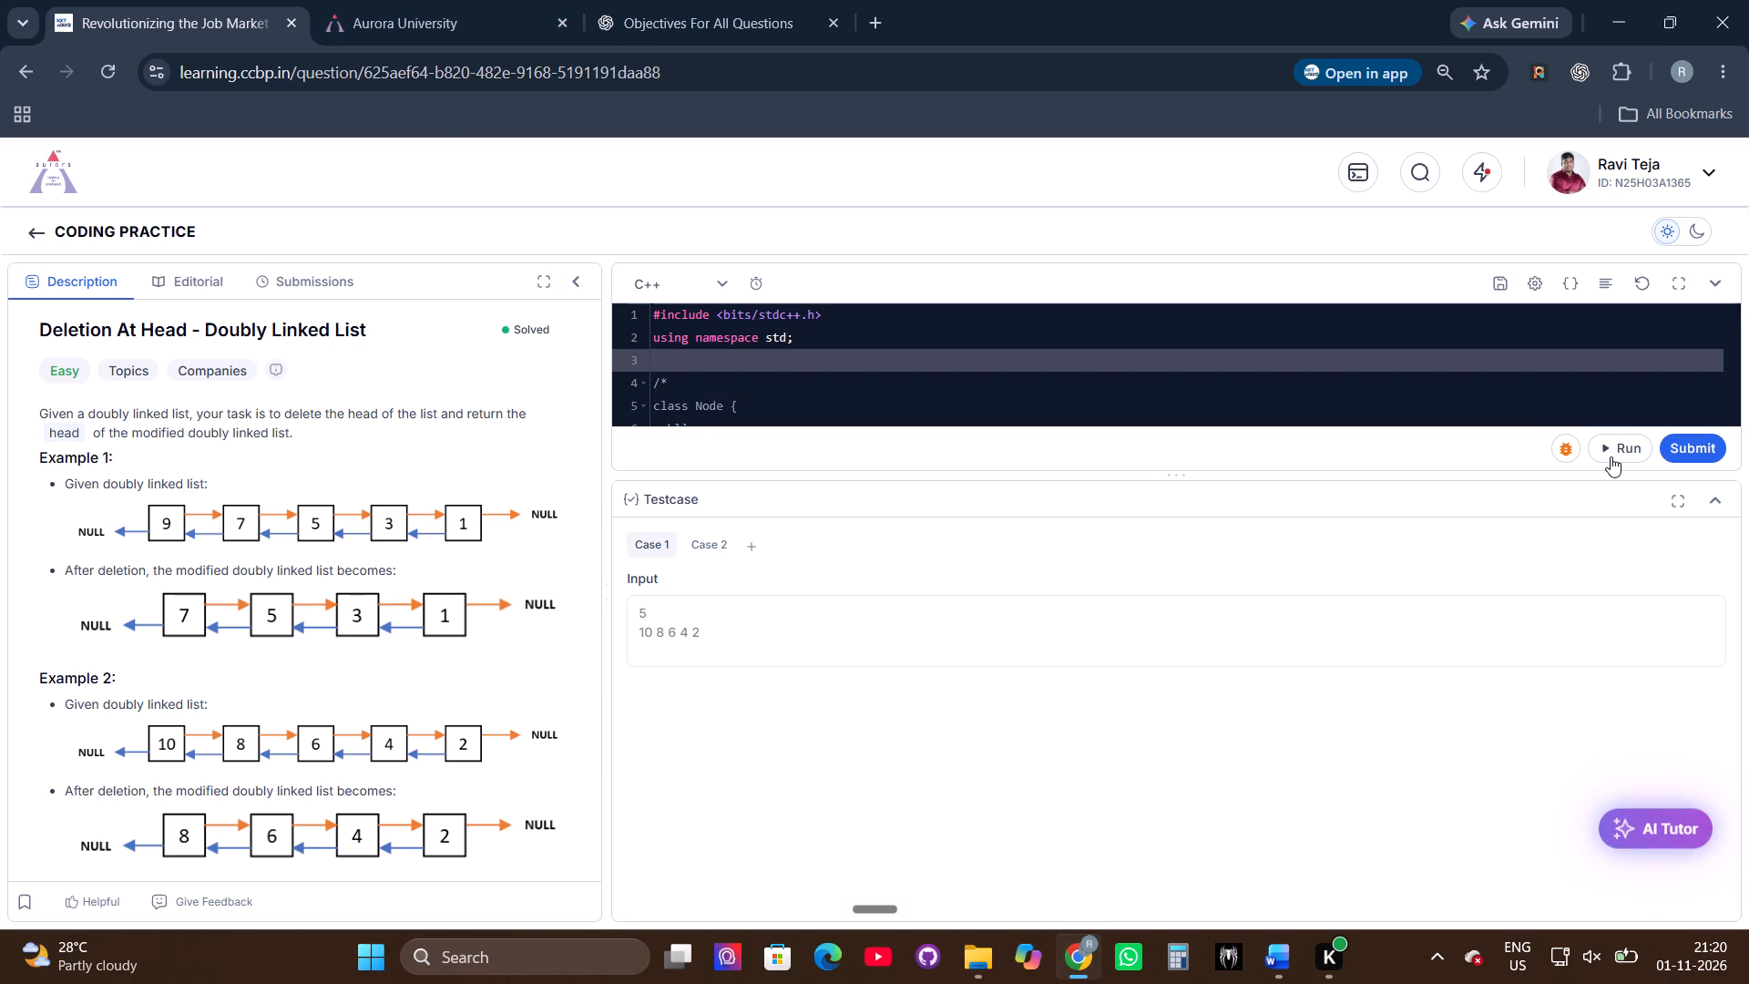
left_click(1611, 456)
Paste the copied C++ code under 2.10's Implementation (Code) heading in Word.
left_click(1293, 956)
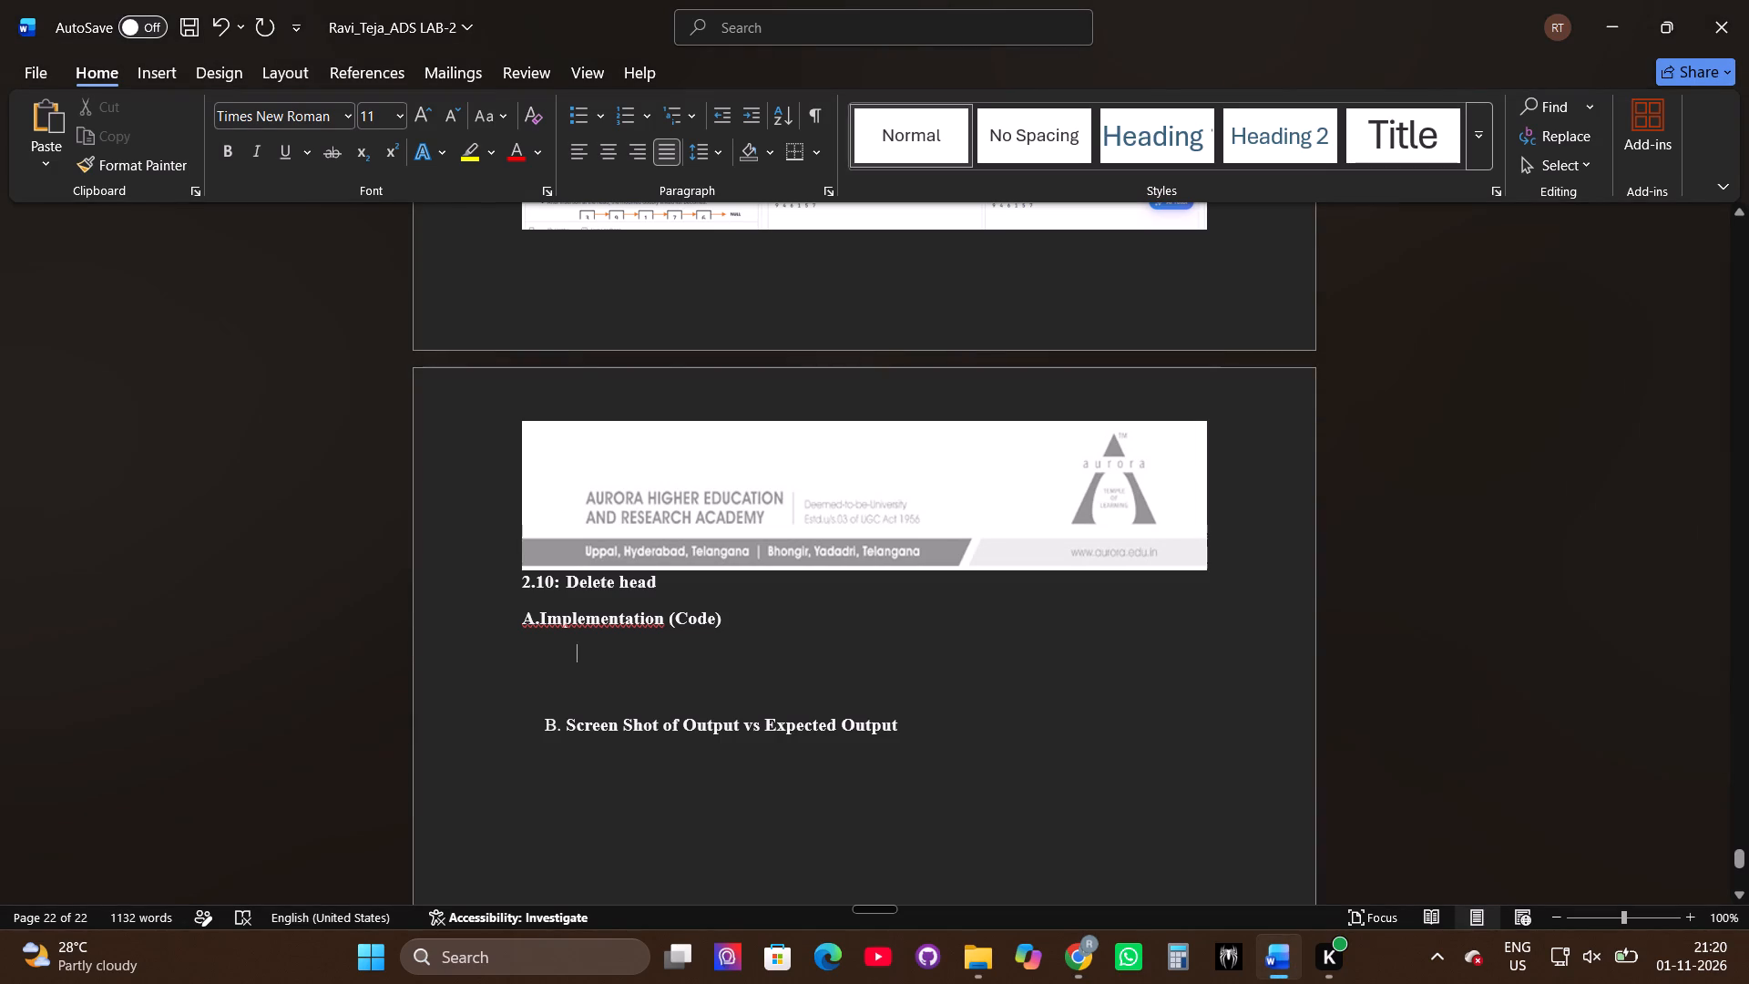
left_click(716, 648)
key("ctrl+v")
Add an empty line without automatic list lettering below 2.10's "Screen Shot of Output vs Expected Output" heading.
scroll(712, 644, "down", 2)
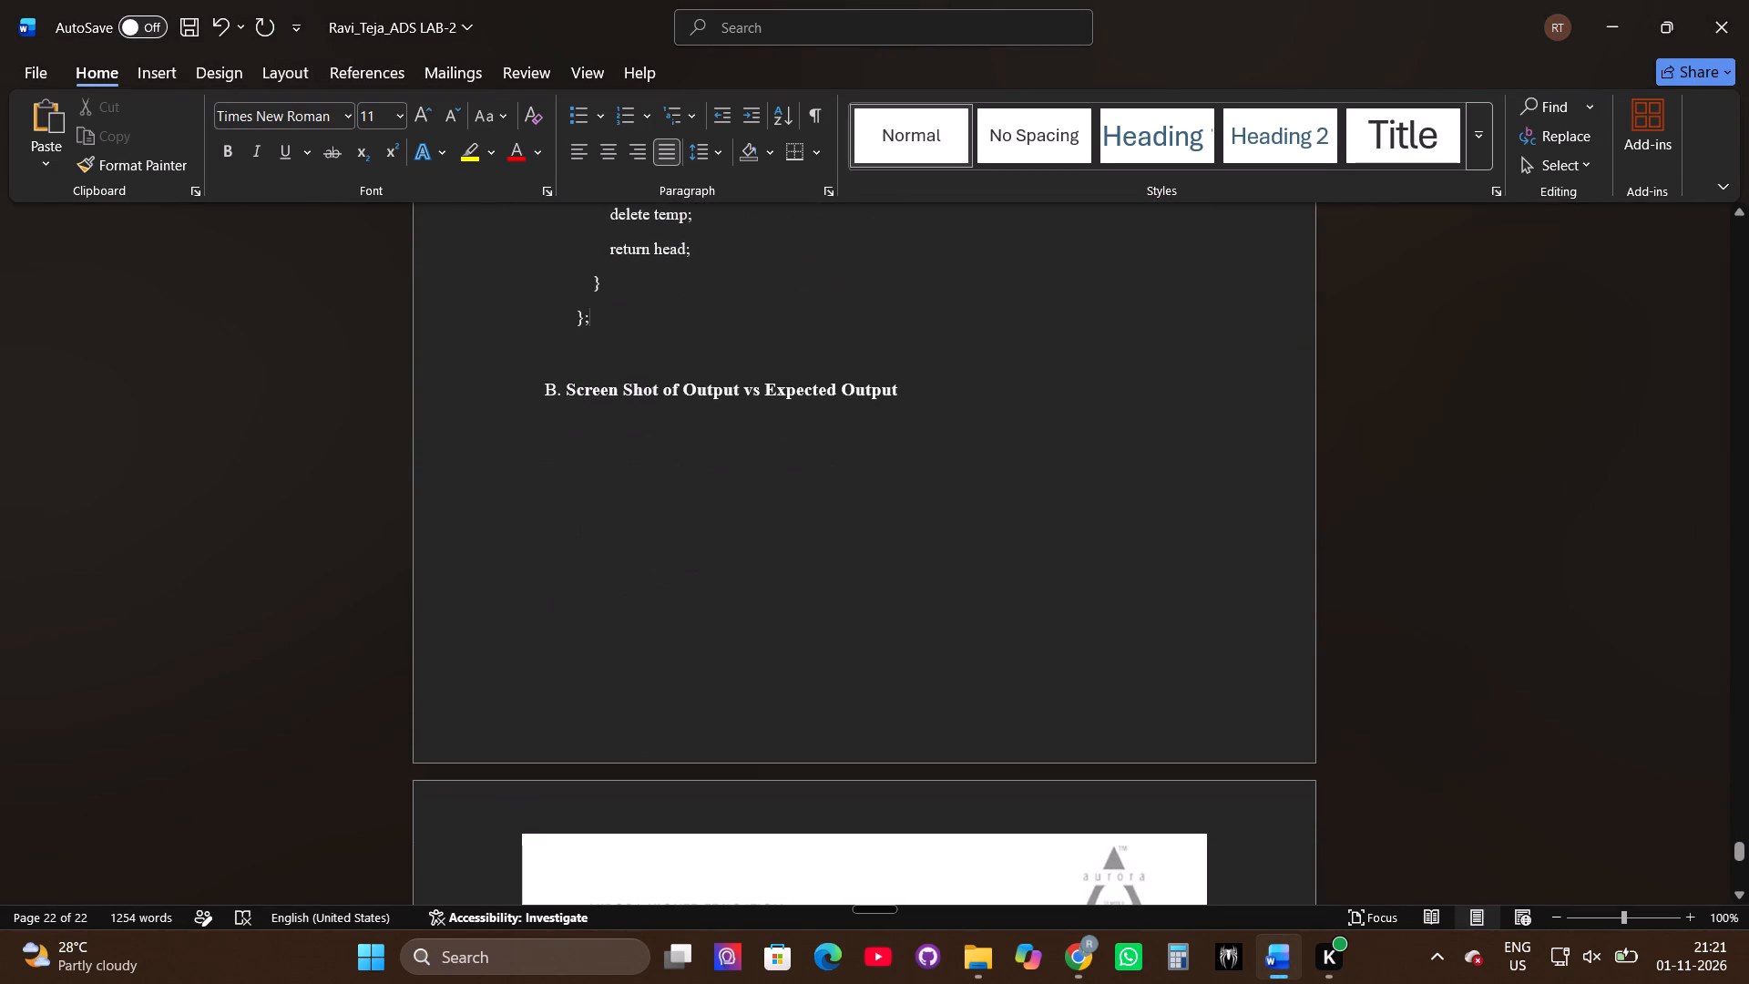
left_click(946, 404)
key("Return")
key("ctrl+z")
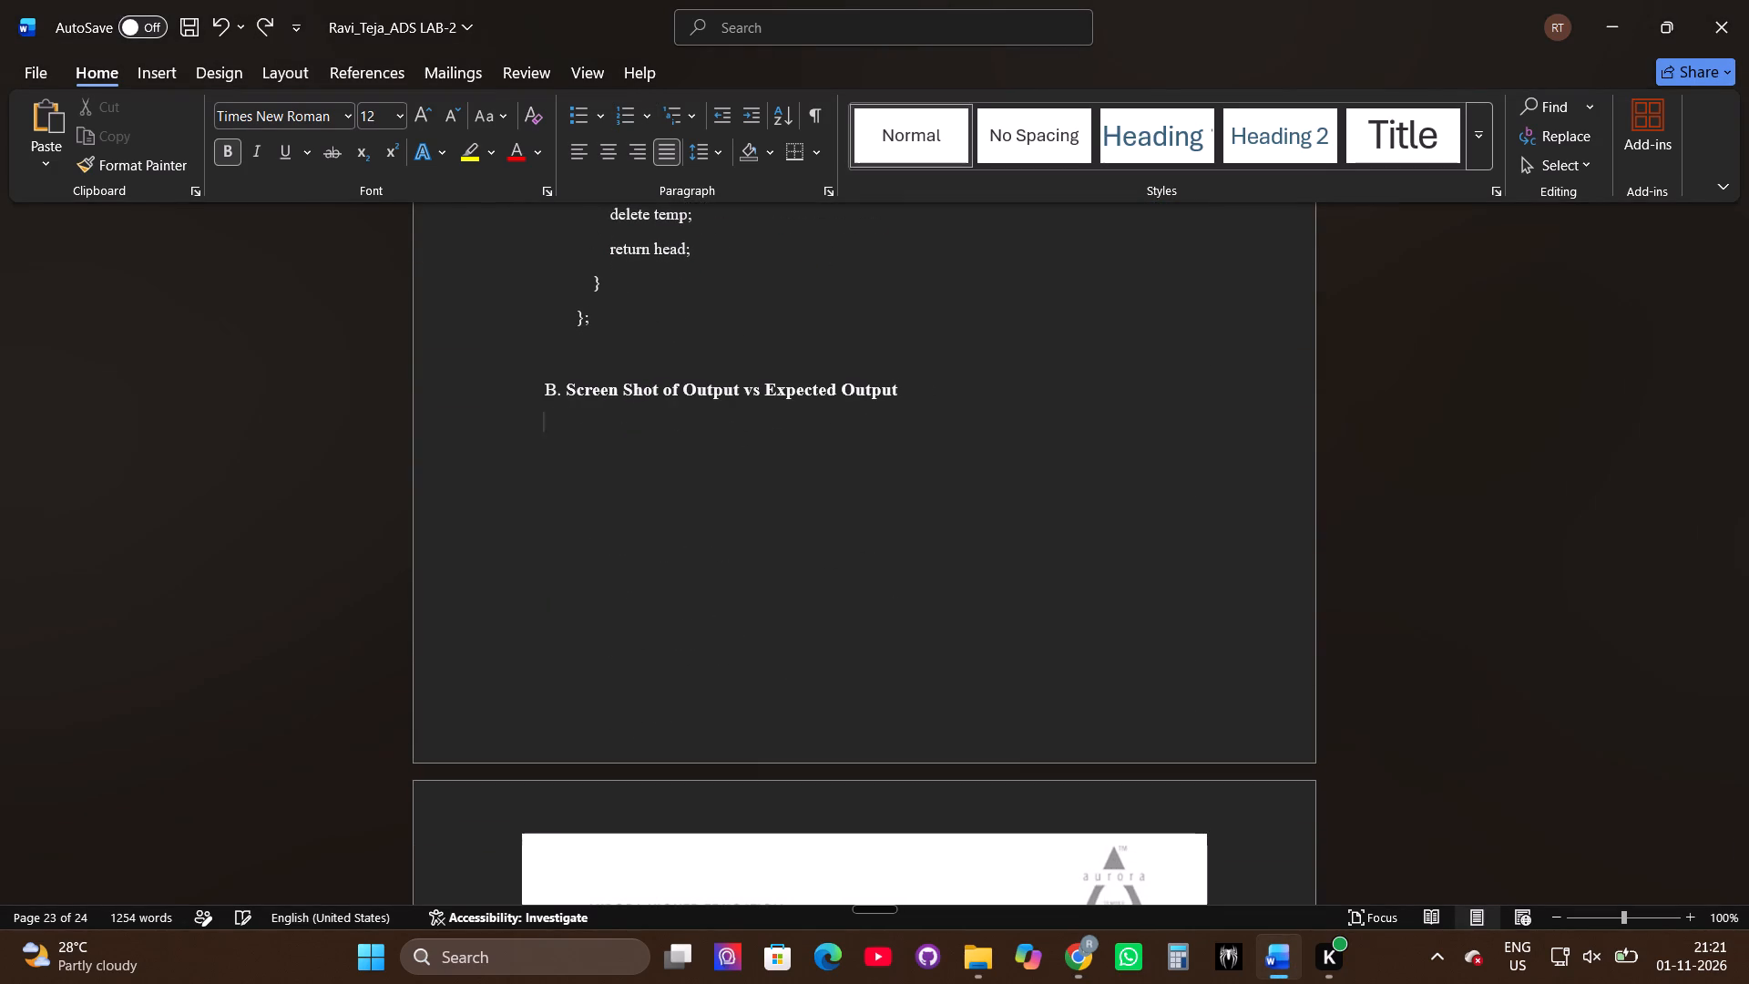
Capture the Deletion At Head page in Chrome with the enlarged test case results, and paste it below 2.10's screenshot heading in Word.
left_click(1091, 948)
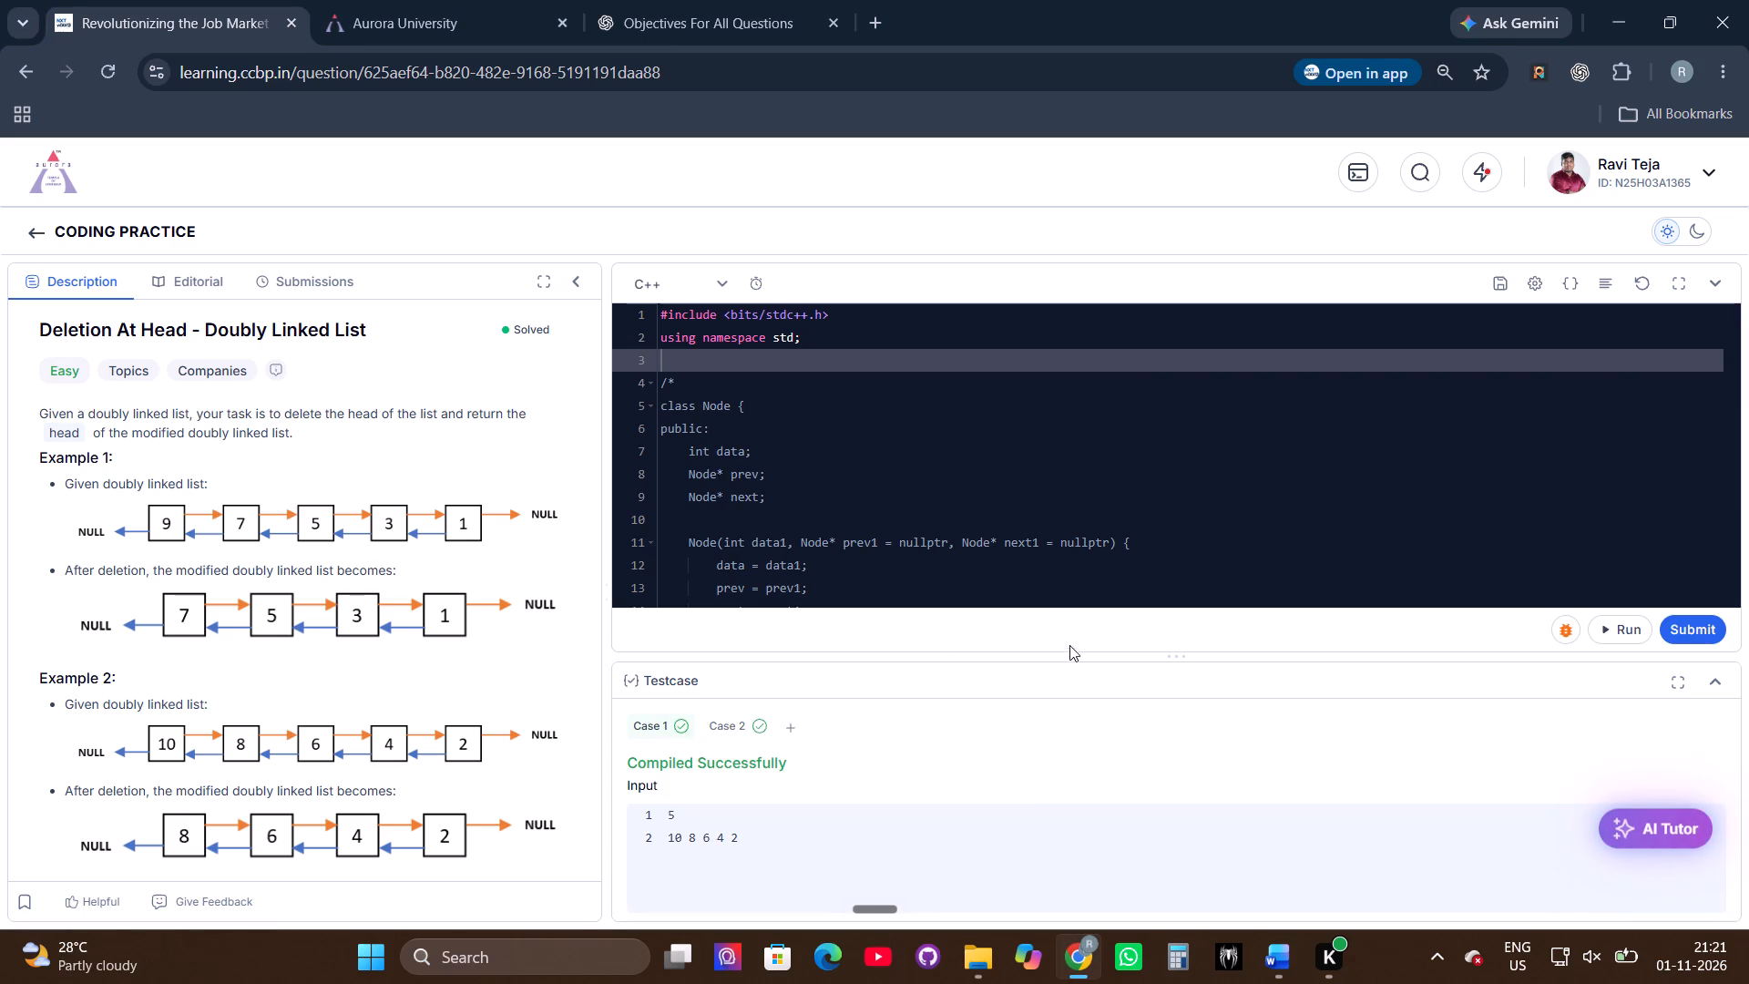
left_click_drag(1073, 661, 1087, 446)
key("Print")
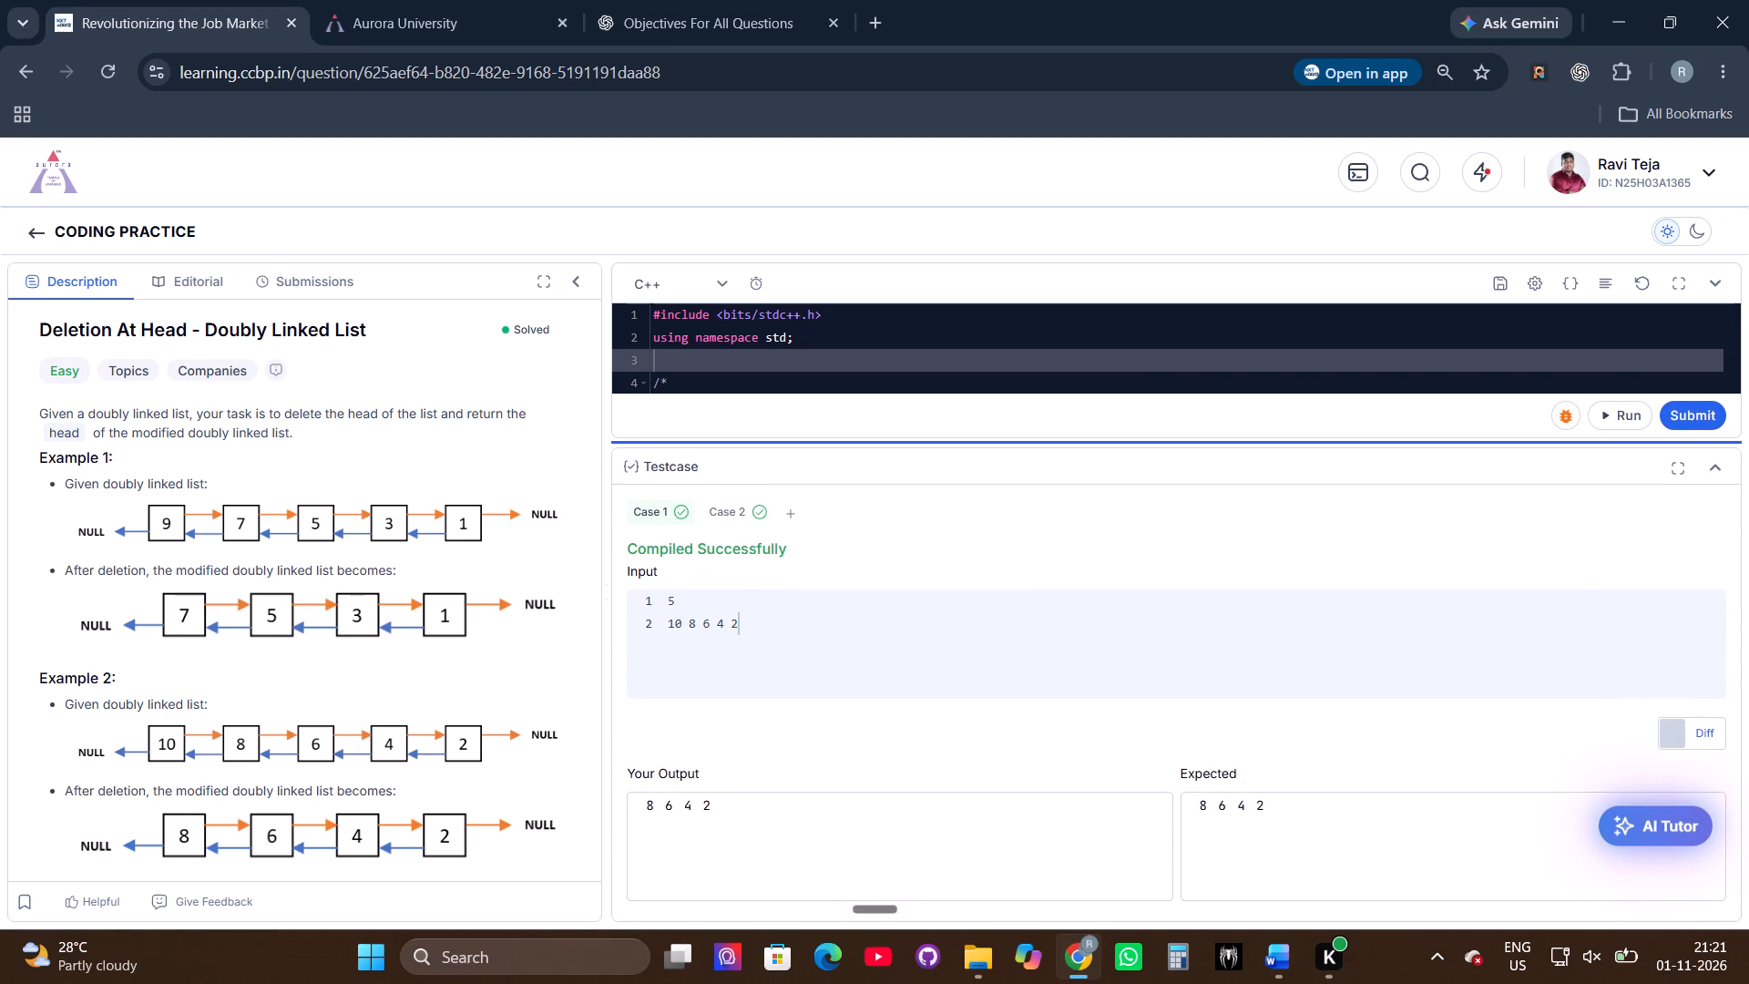
left_click_drag(0, 137, 1748, 886)
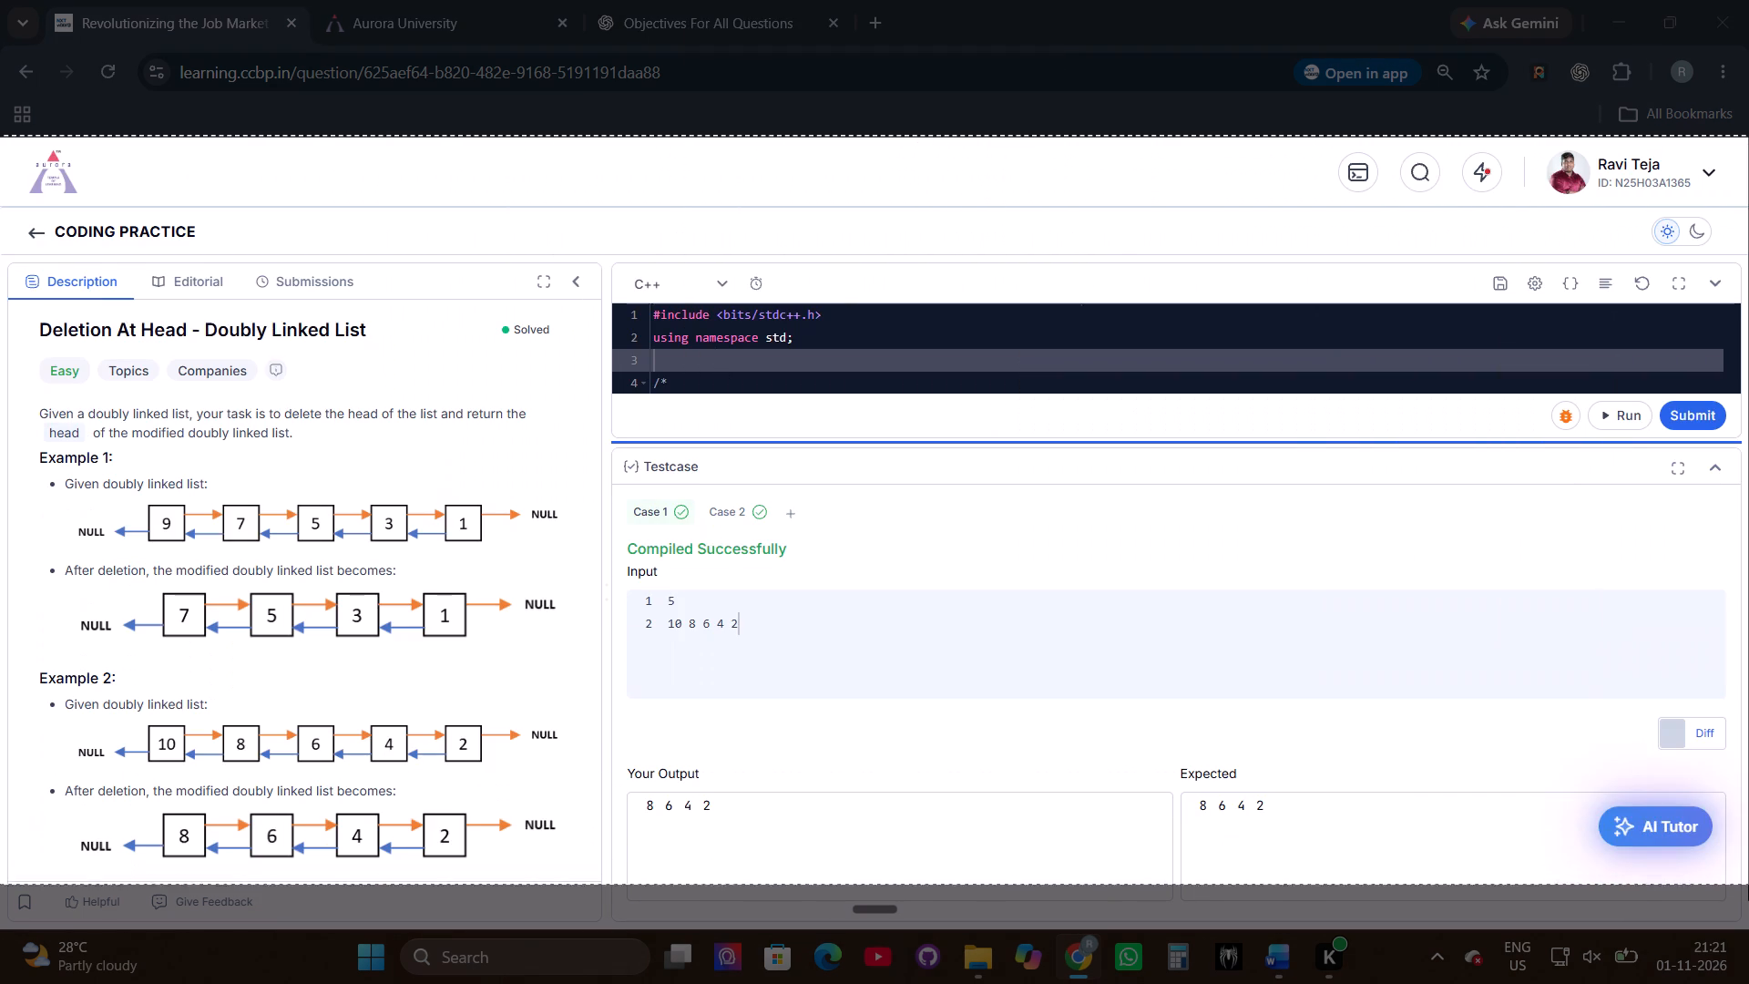
left_click_drag(1748, 886, 1748, 890)
left_click(1284, 967)
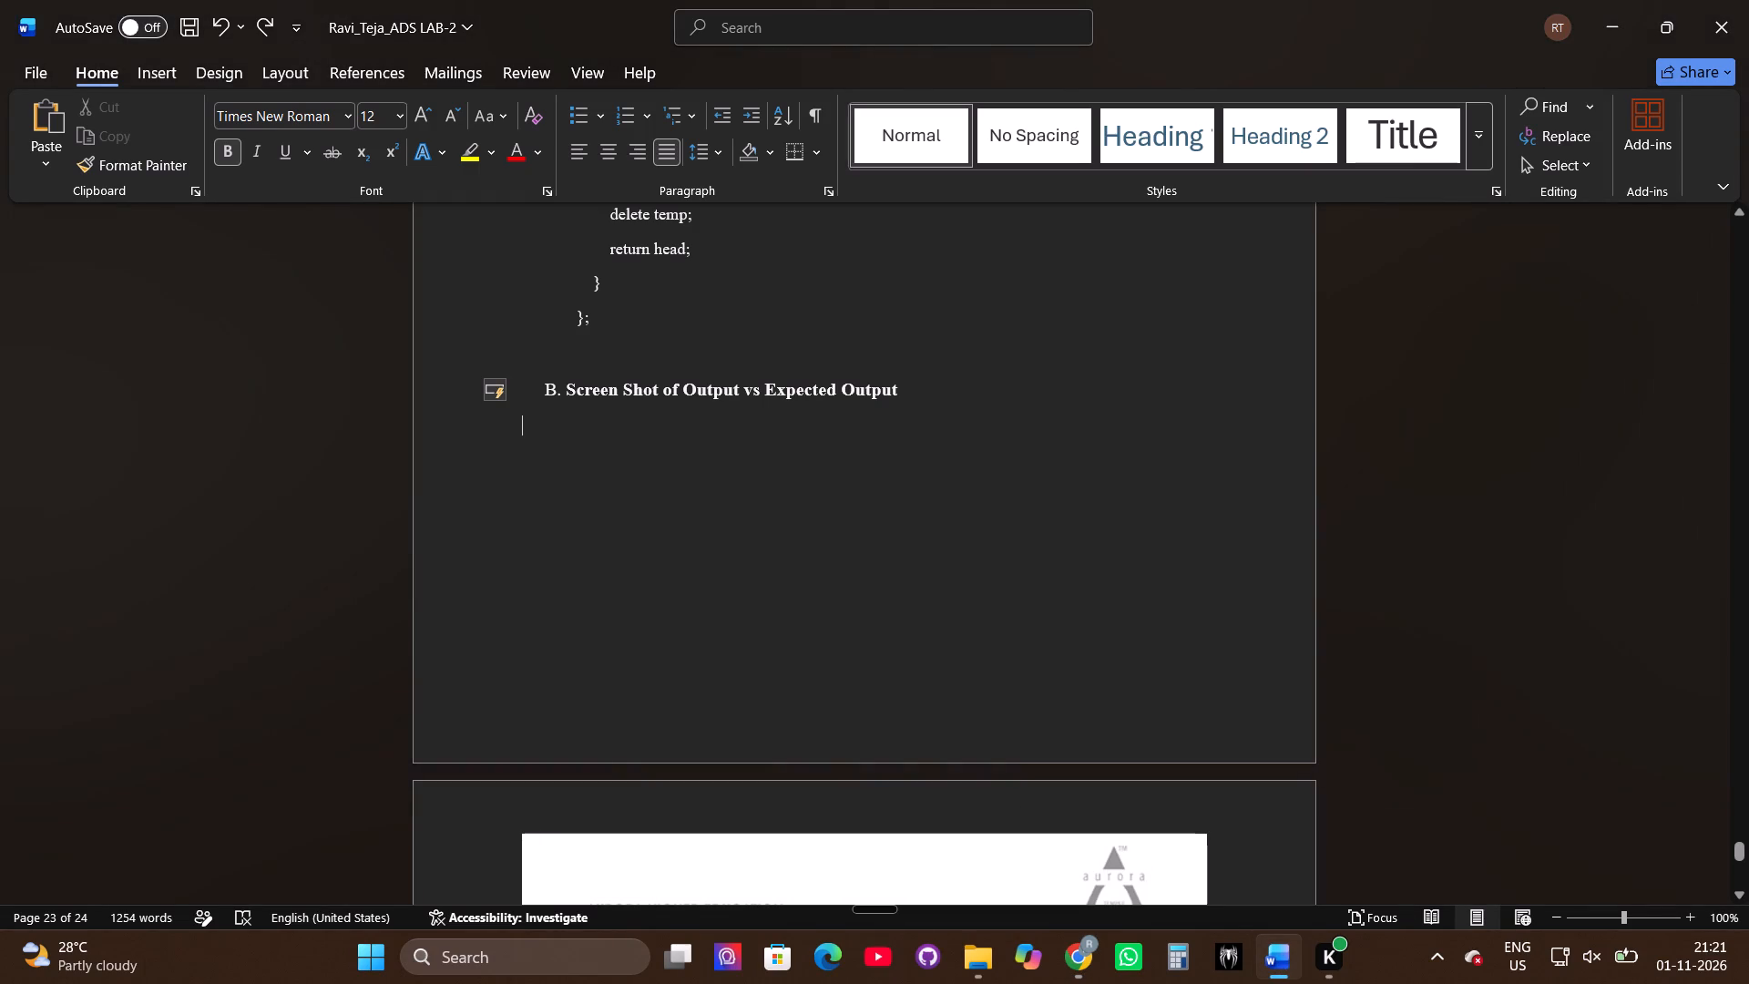
key("ctrl+v")
Delete the blank lines in 2.10's code above "class solution {", above the commented "return head;" and above the for loop.
scroll(862, 613, "up", 3)
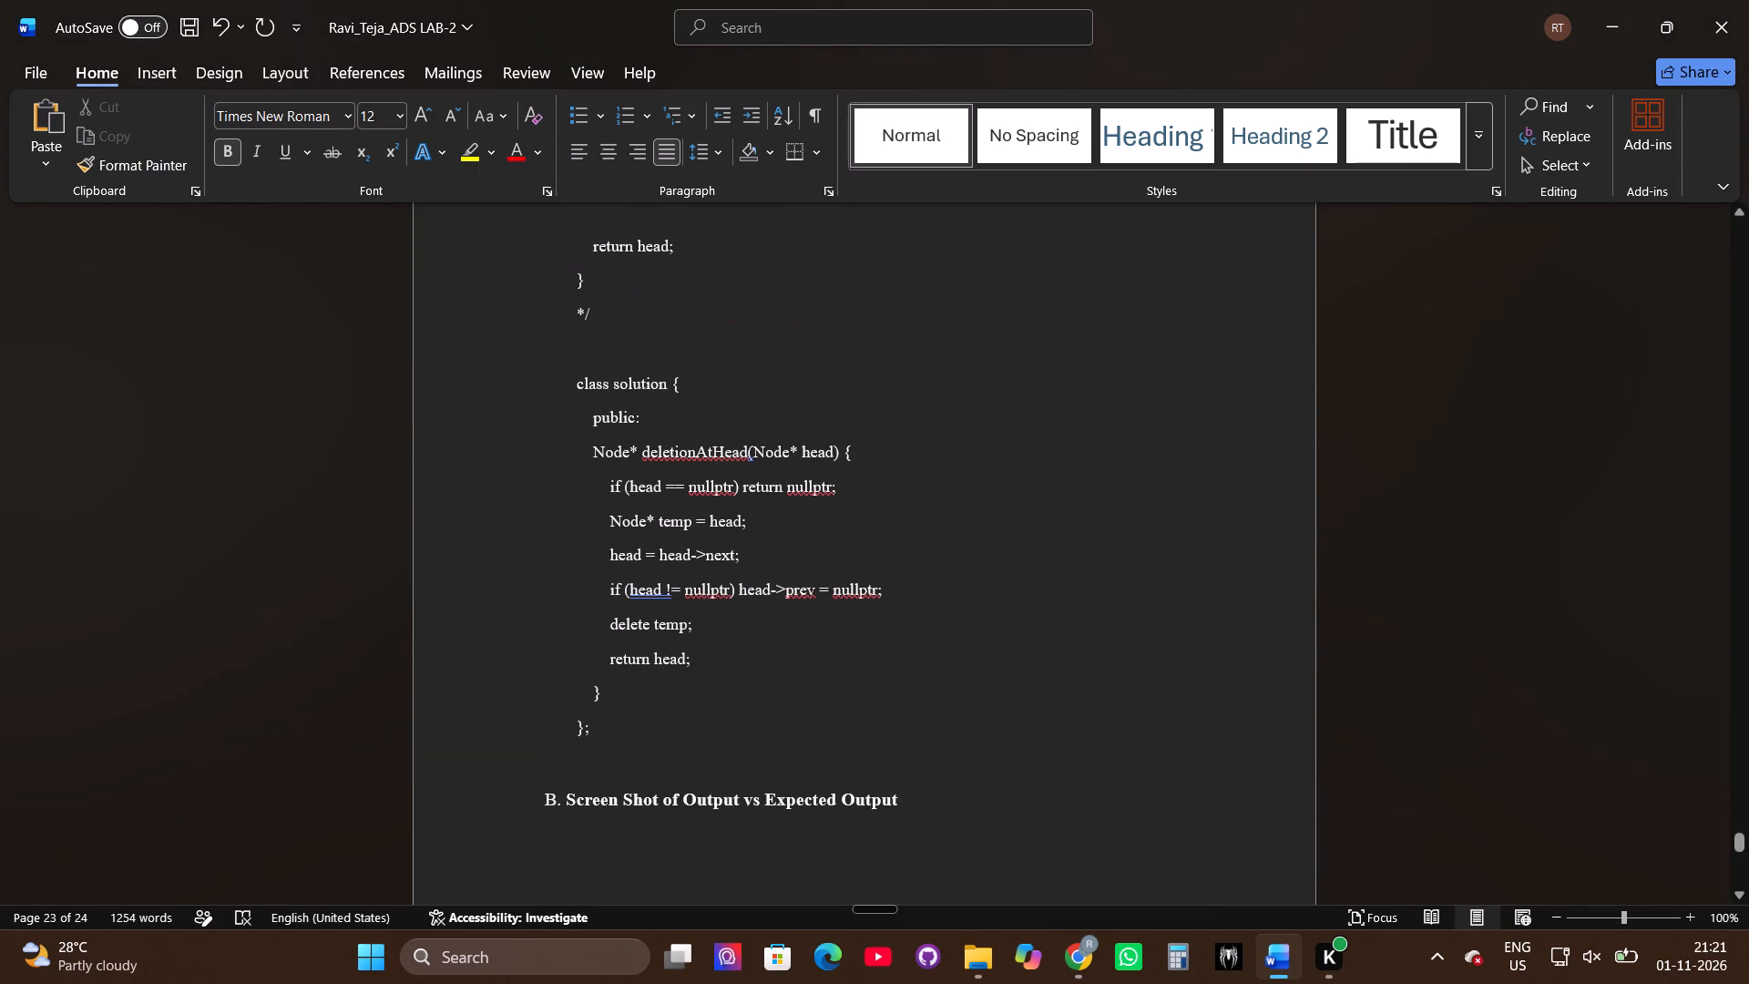
left_click(619, 350)
key("BackSpace")
key("BackSpace")
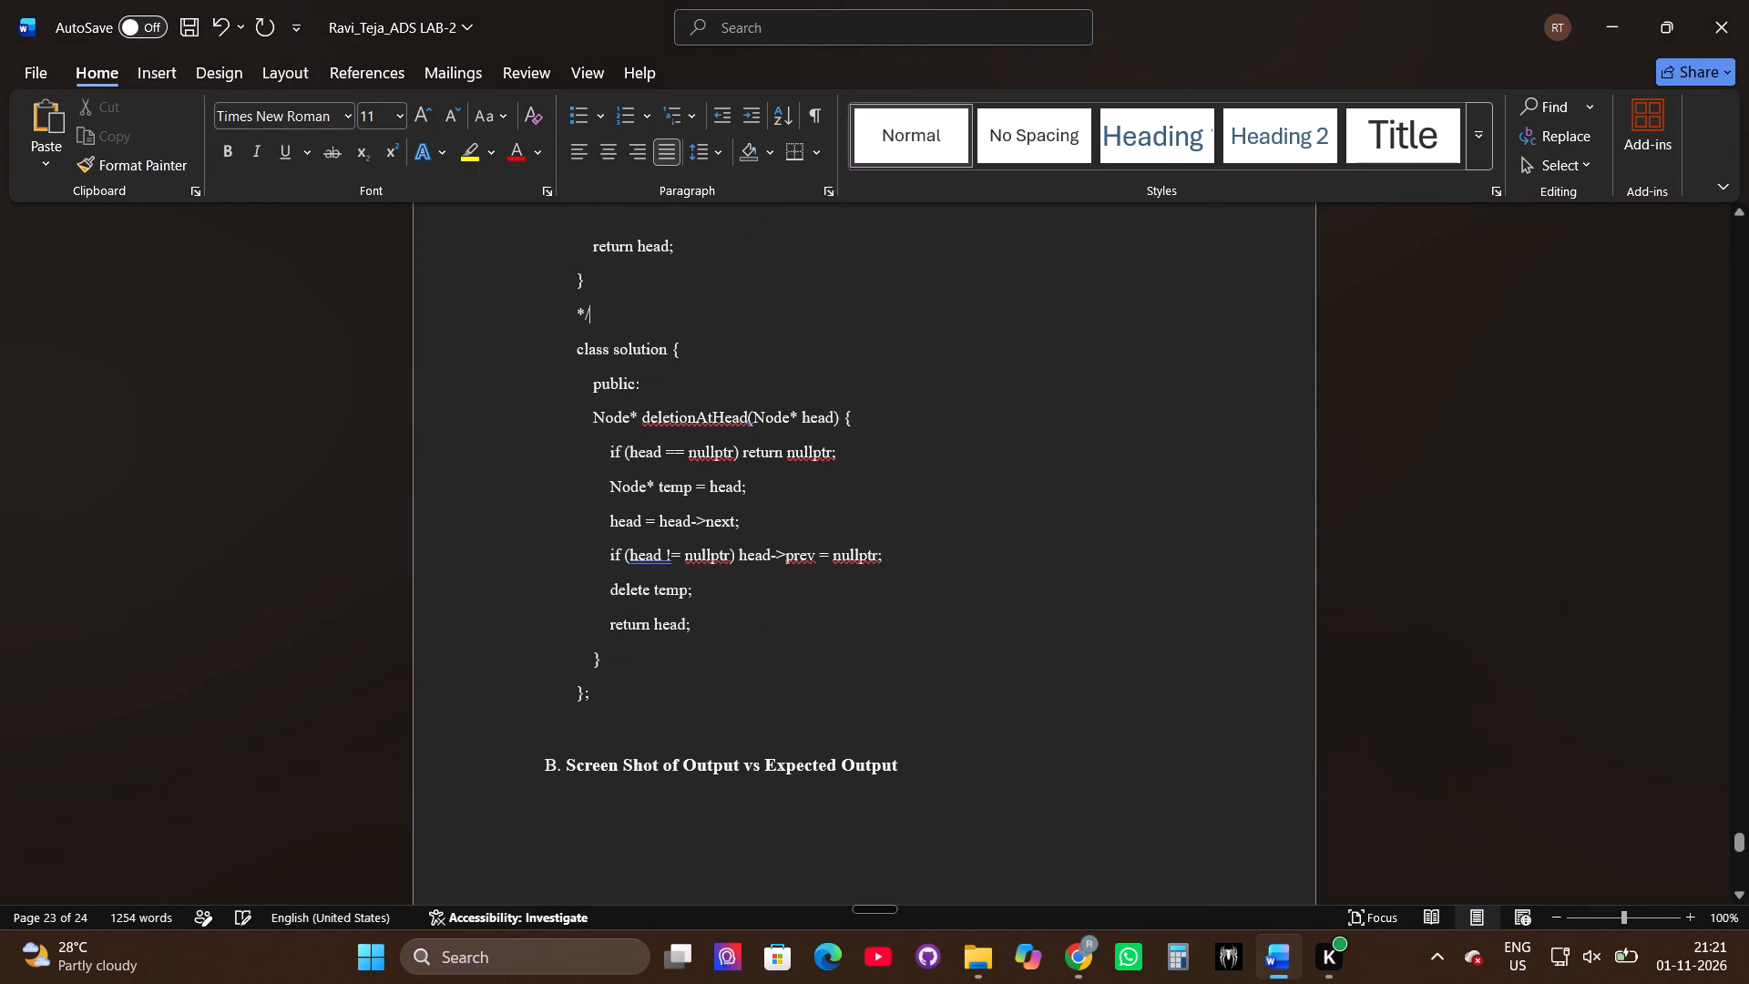
scroll(651, 421, "up", 2)
left_click(644, 792)
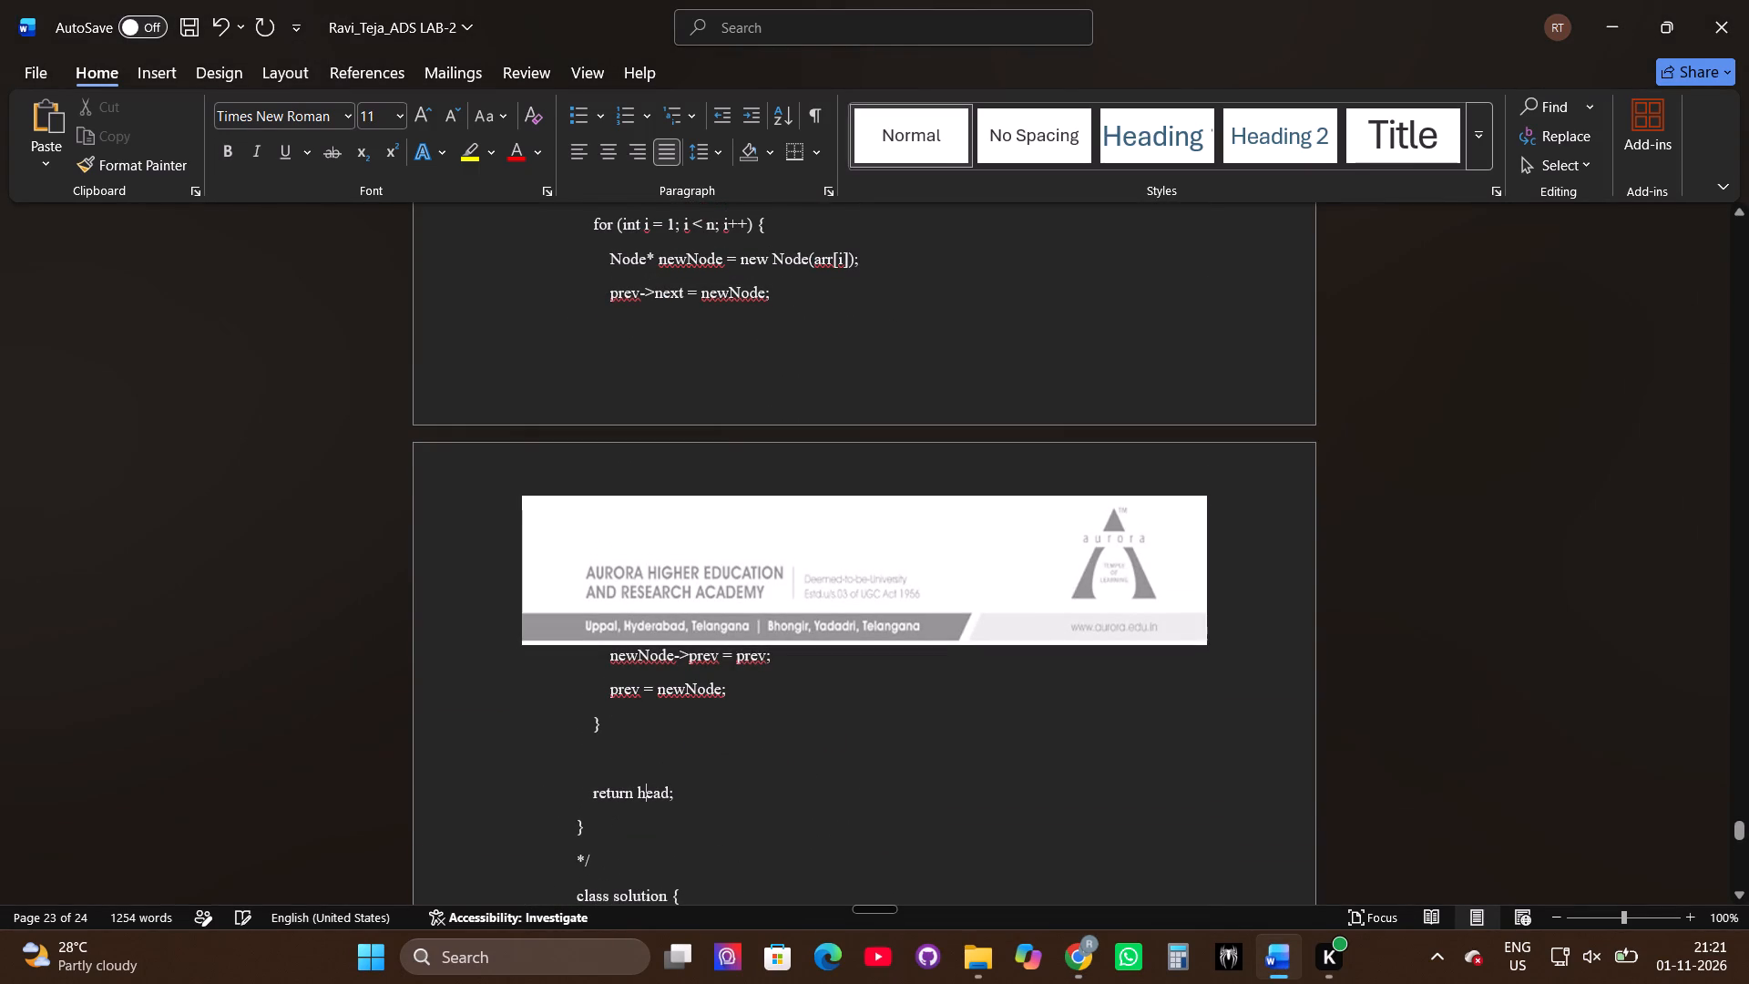
left_click(639, 766)
key("BackSpace")
key("BackSpace")
scroll(665, 440, "up", 1)
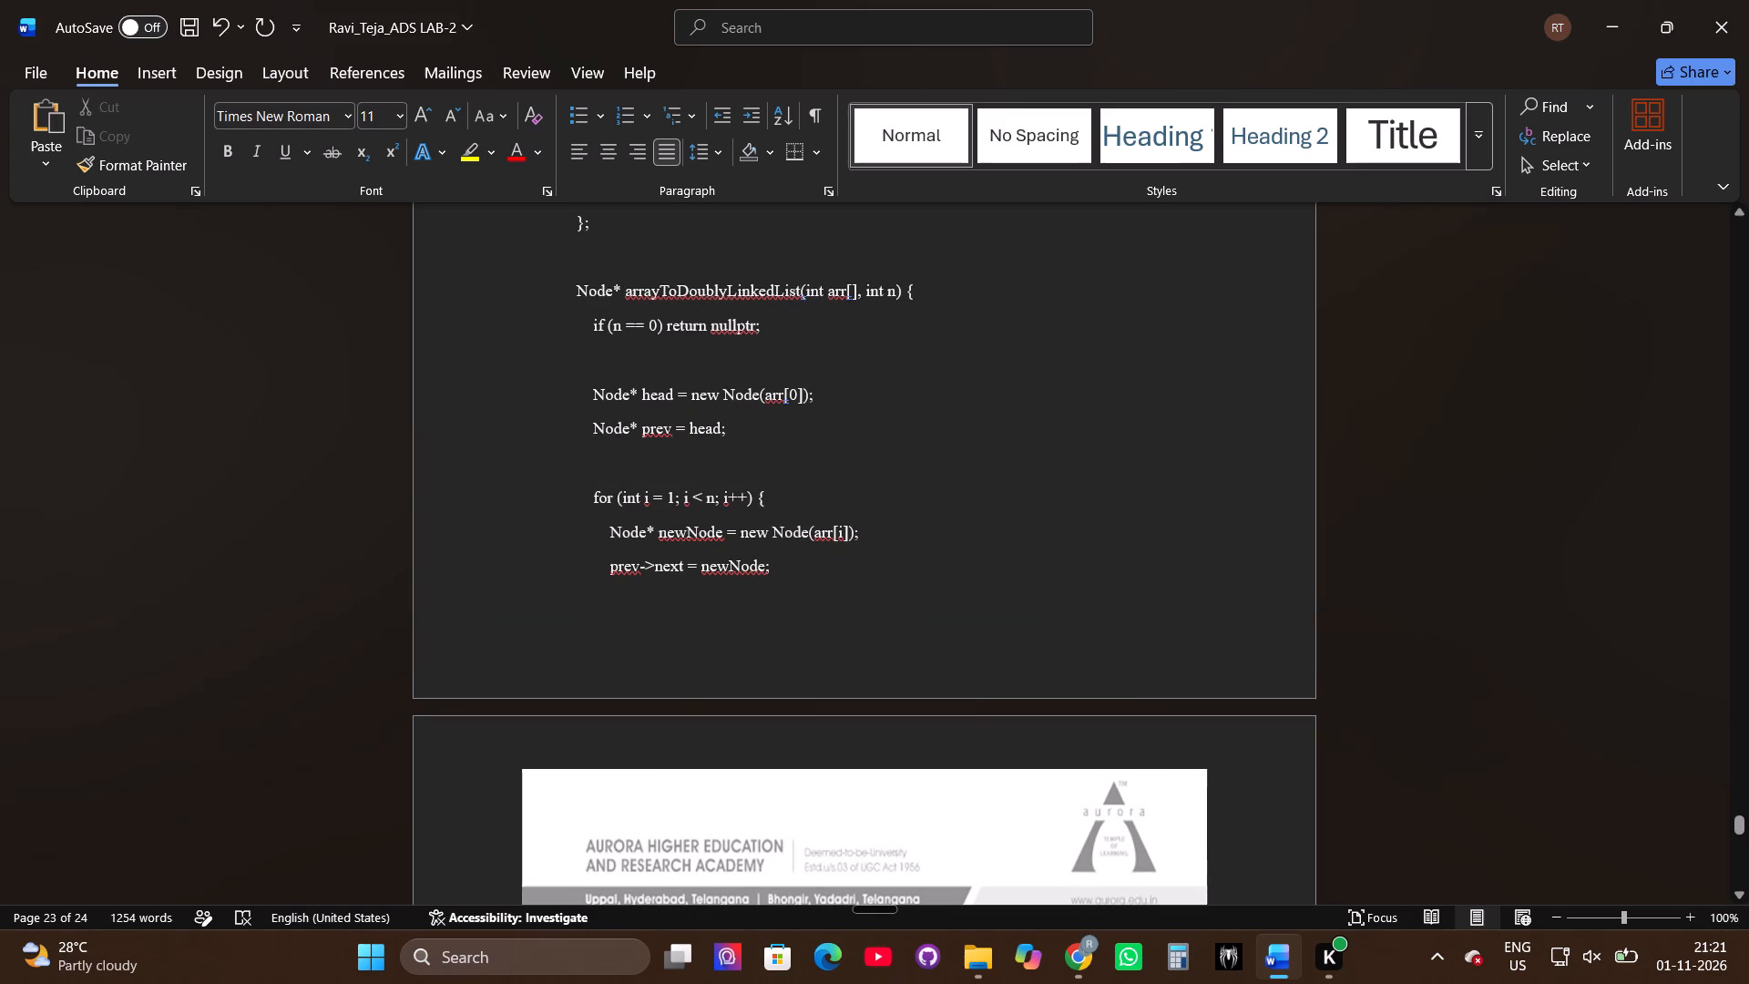
left_click(666, 474)
key("BackSpace")
key("BackSpace")
Delete the surplus empty lines on the page following 2.10's output screenshot.
scroll(729, 484, "down", 3)
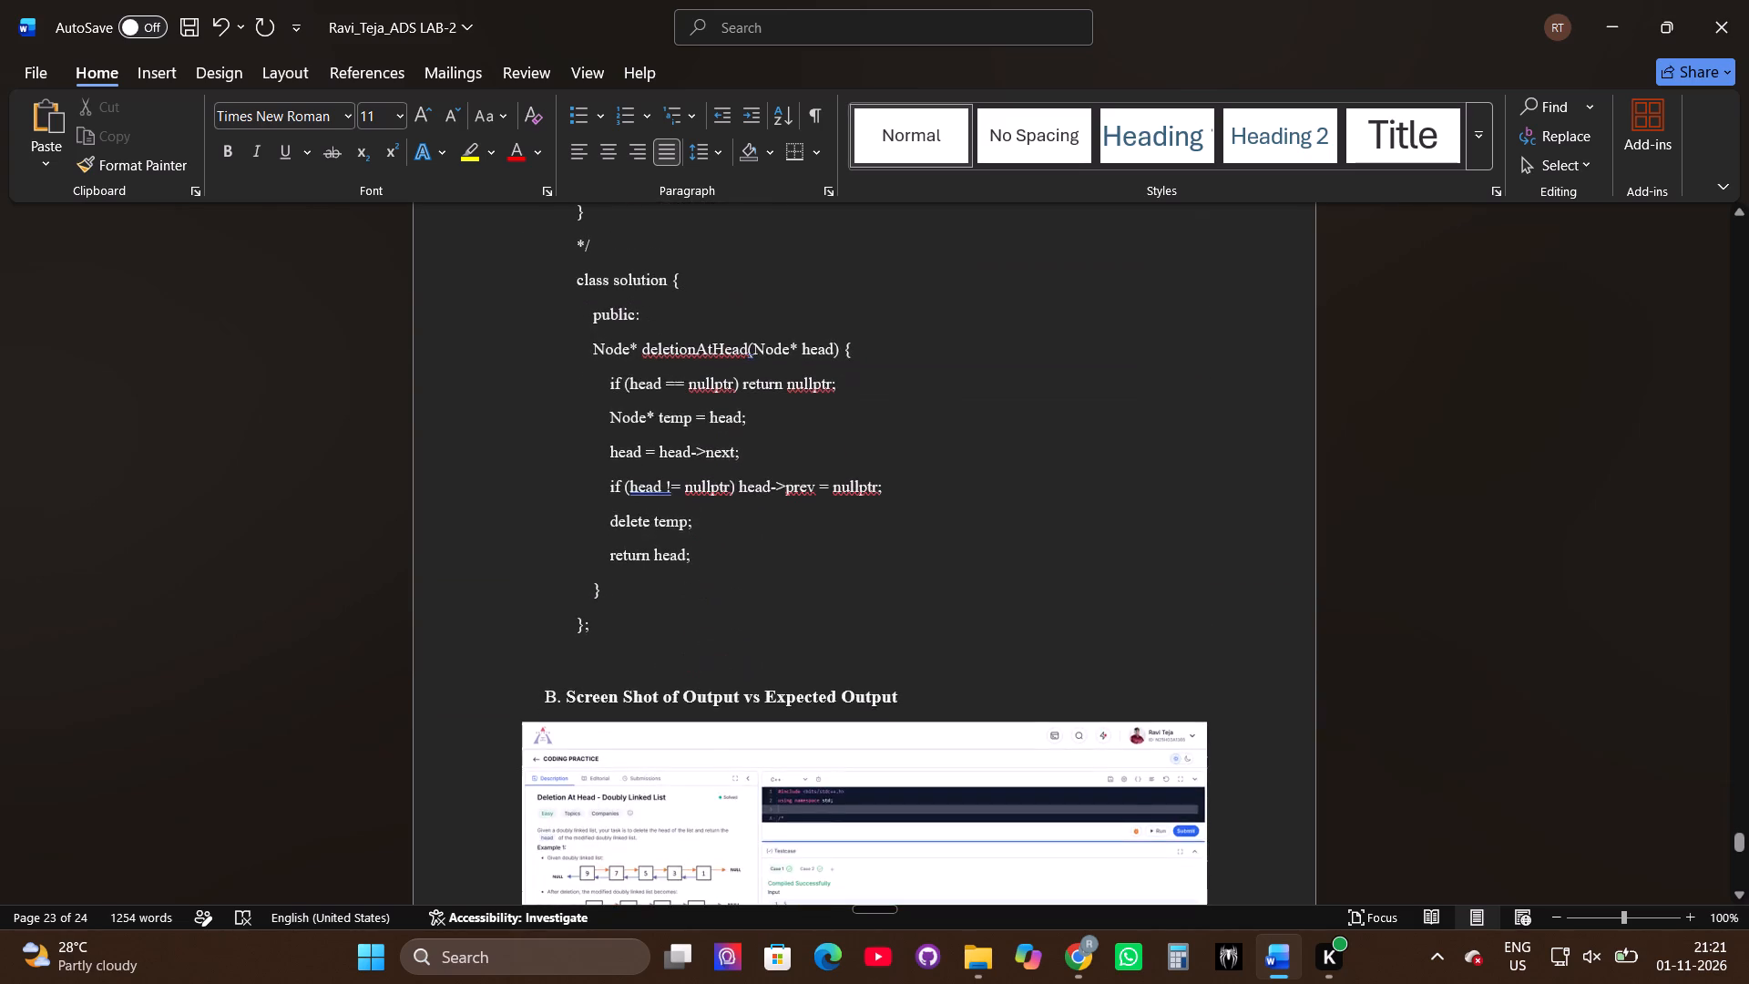
scroll(729, 471, "down", 4)
left_click(727, 460)
key("BackSpace")
key("BackSpace")
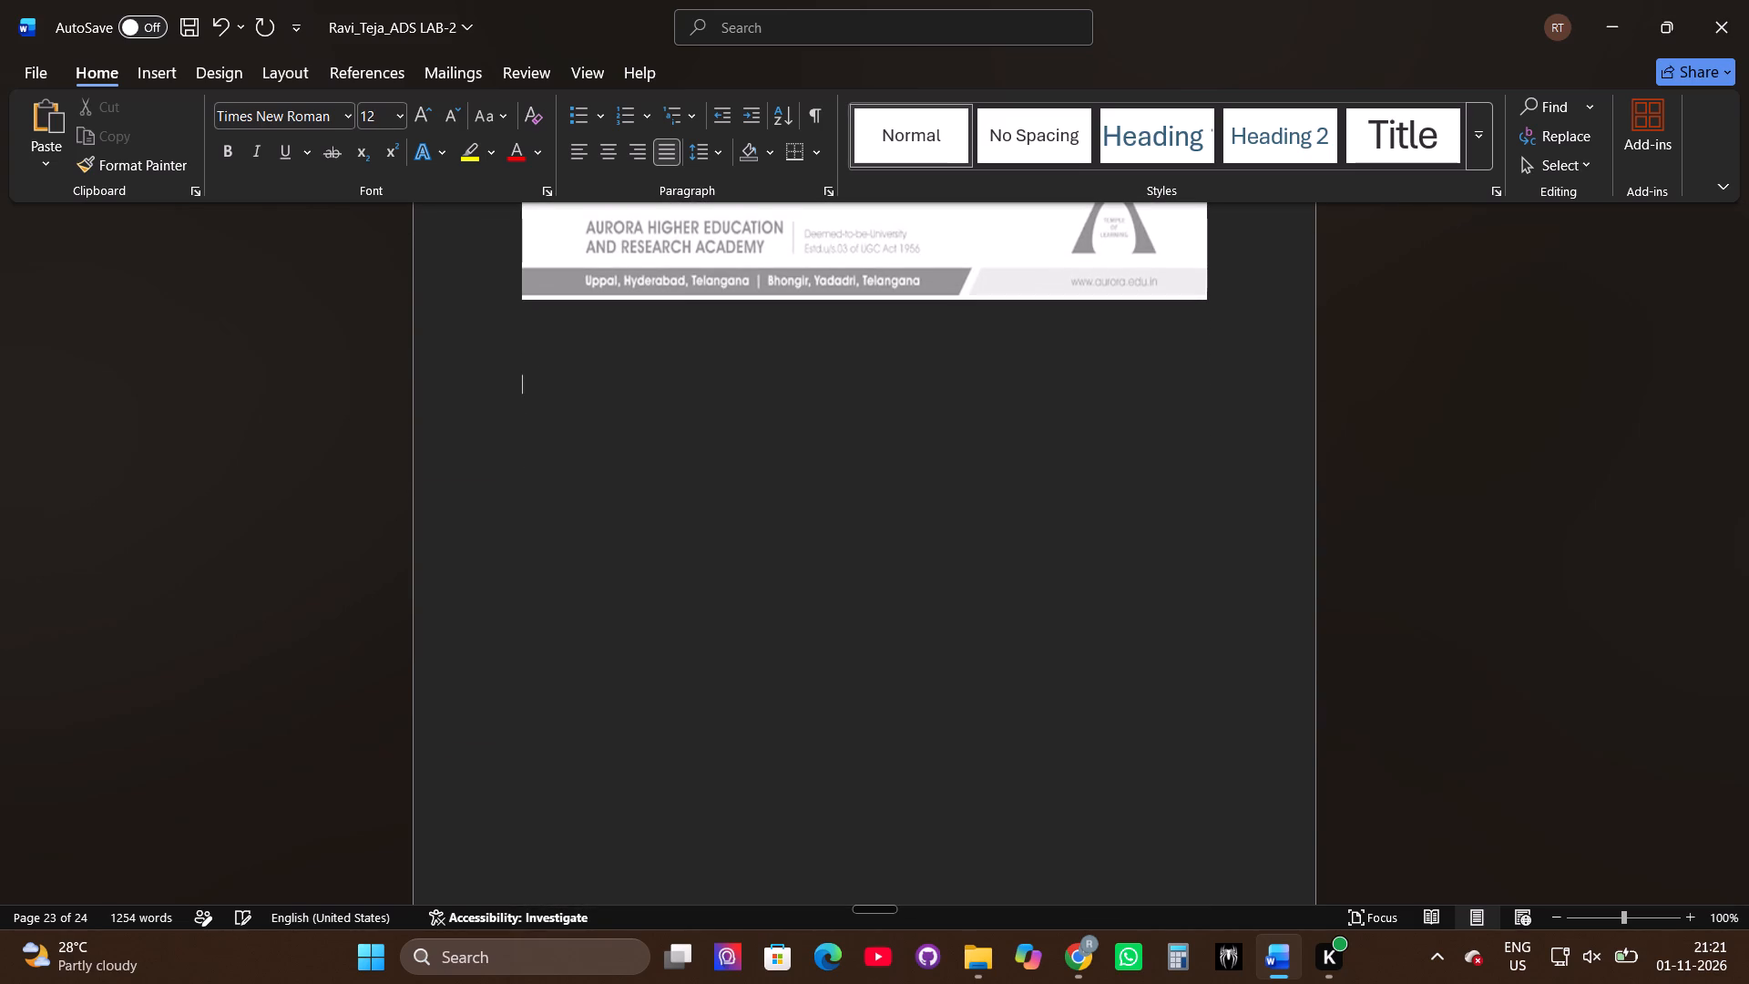
key("BackSpace")
key("BackSpace")
key("BackSpace")
key("BackSpace")
key("BackSpace")
key("BackSpace")
key("BackSpace")
key("BackSpace")
Review section 2.10's code layout, page breaks and output screenshot.
scroll(784, 529, "up", 3)
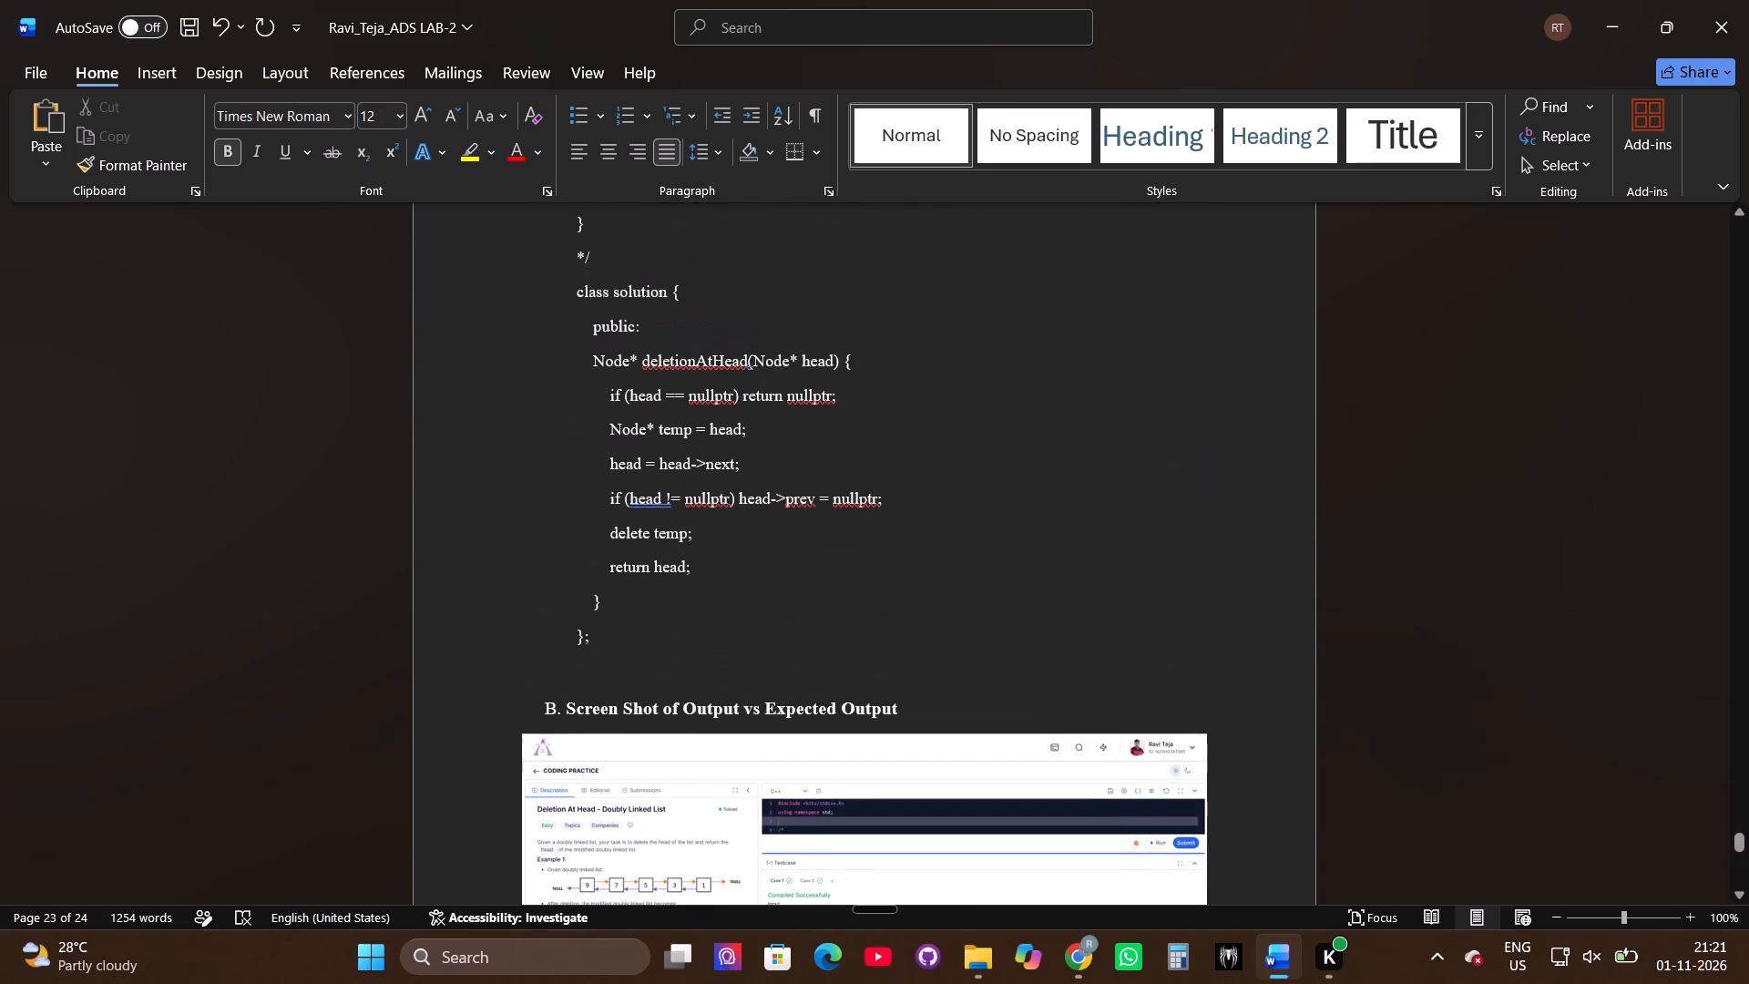
scroll(785, 523, "up", 3)
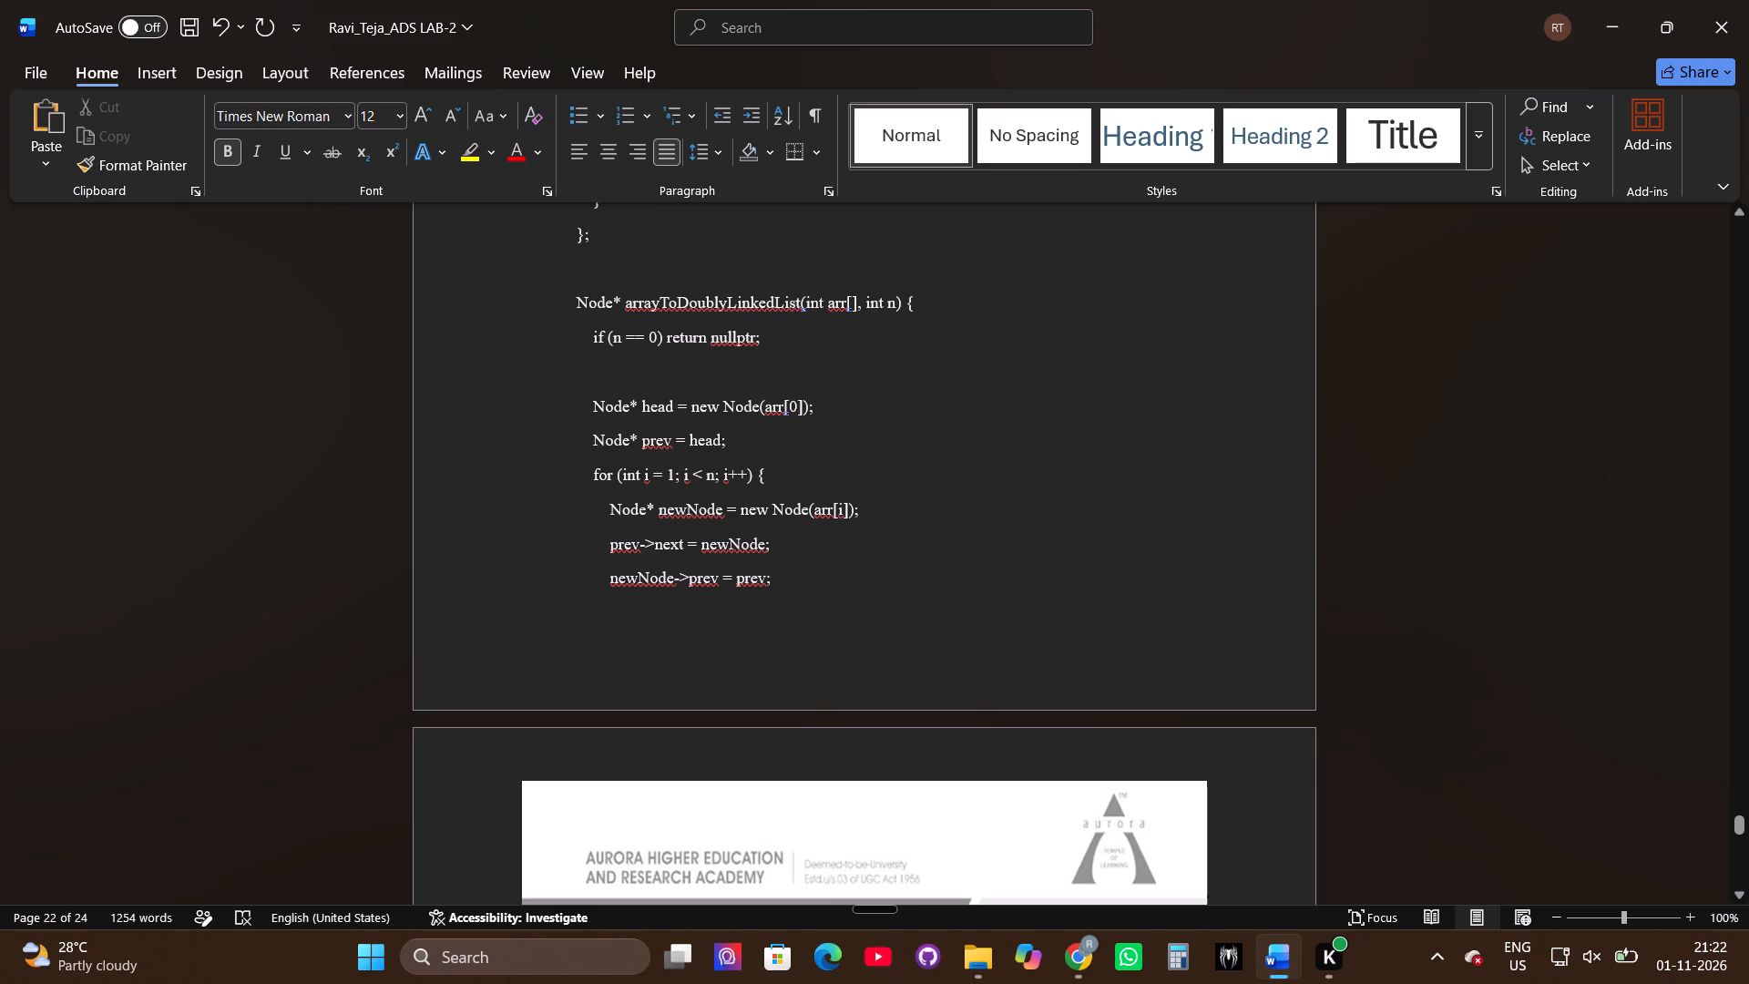
scroll(859, 556, "down", 5)
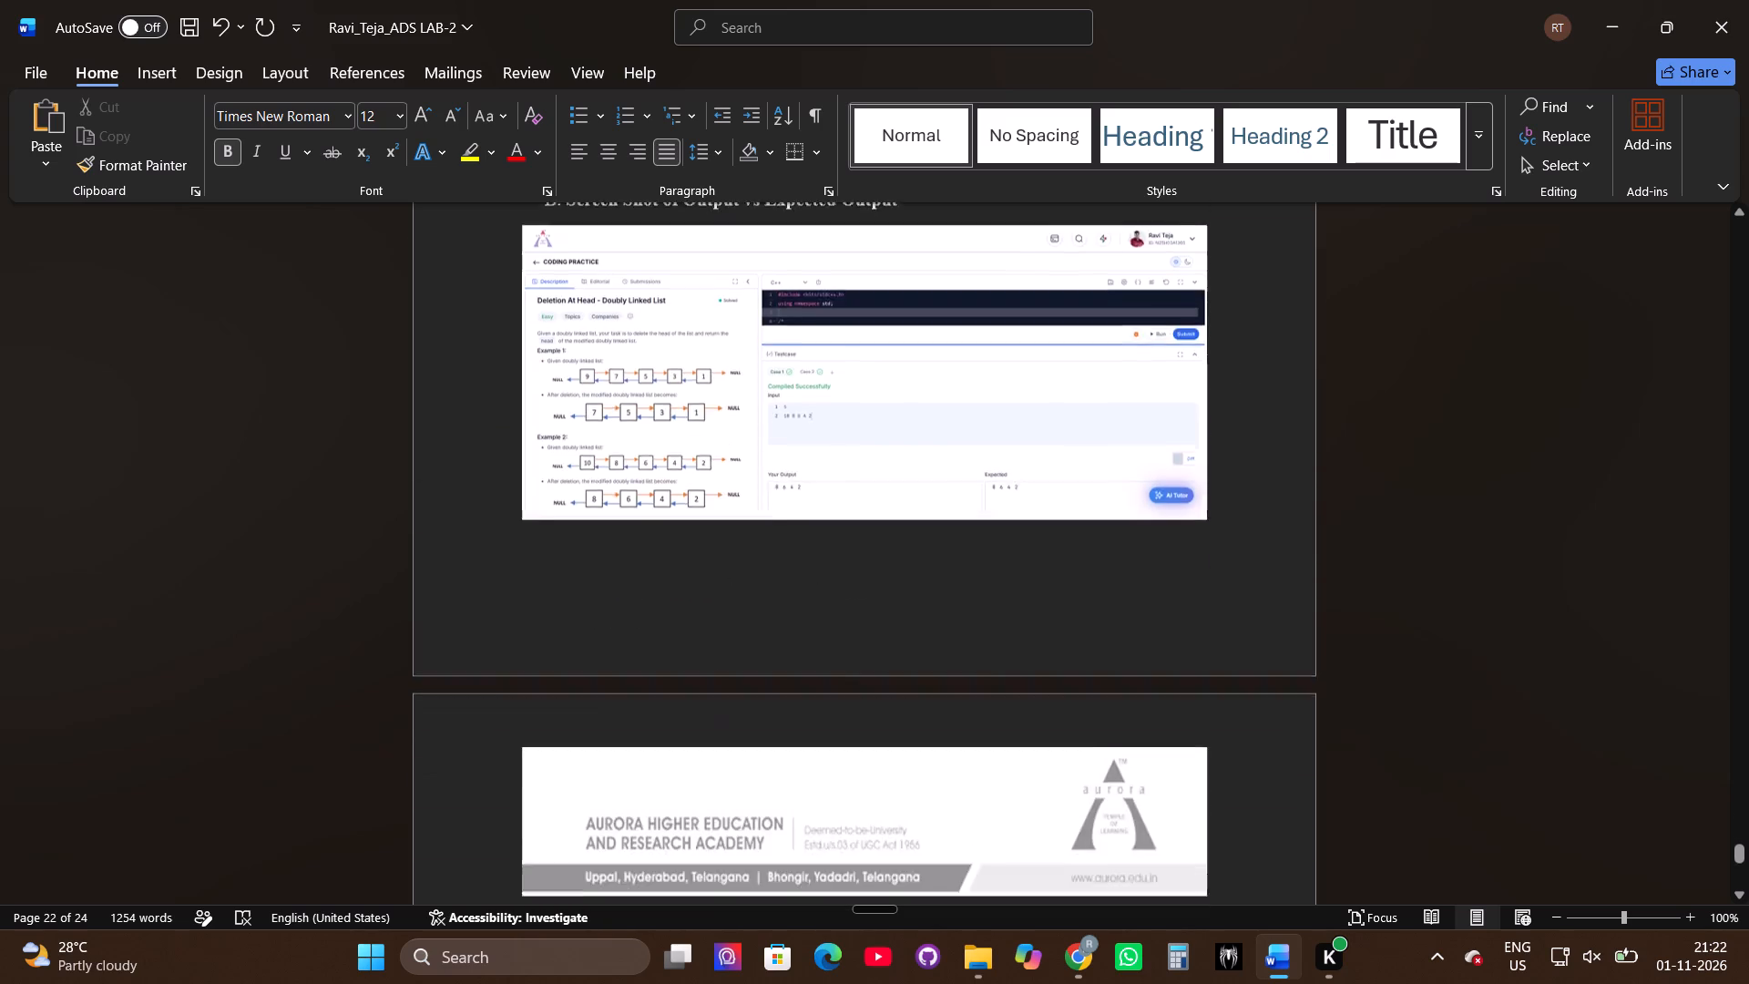
scroll(852, 551, "up", 11)
scroll(852, 548, "down", 10)
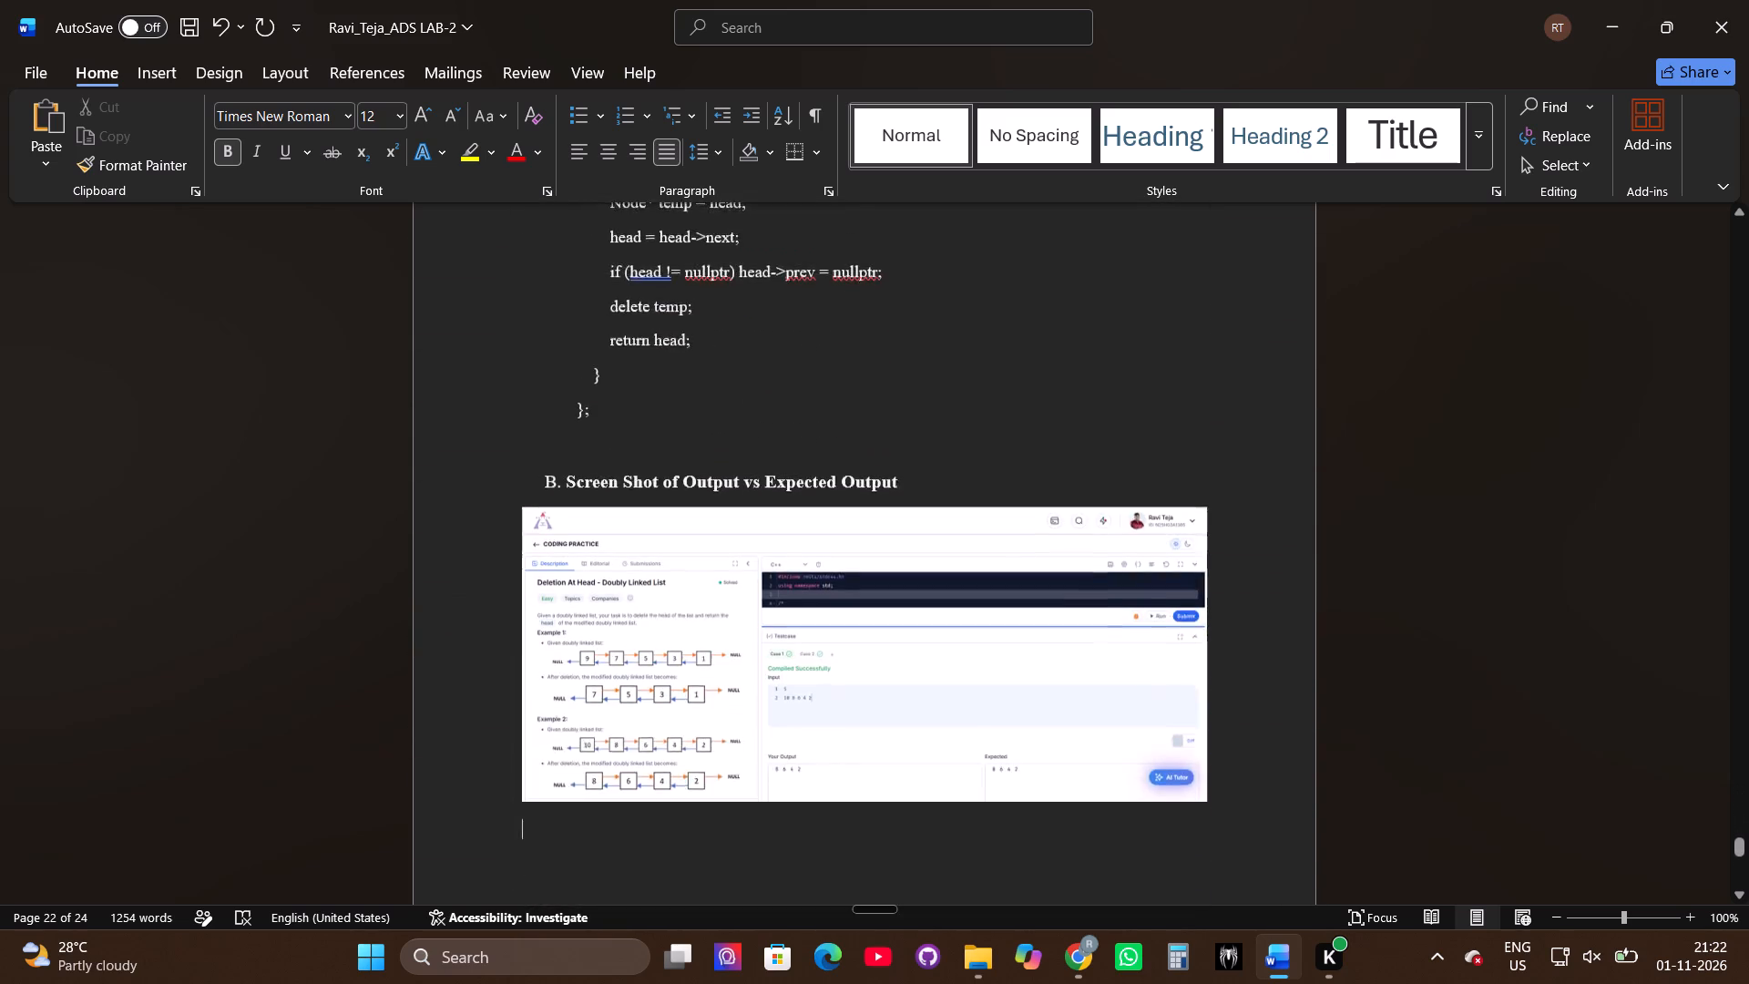
scroll(852, 543, "down", 3)
scroll(852, 543, "up", 3)
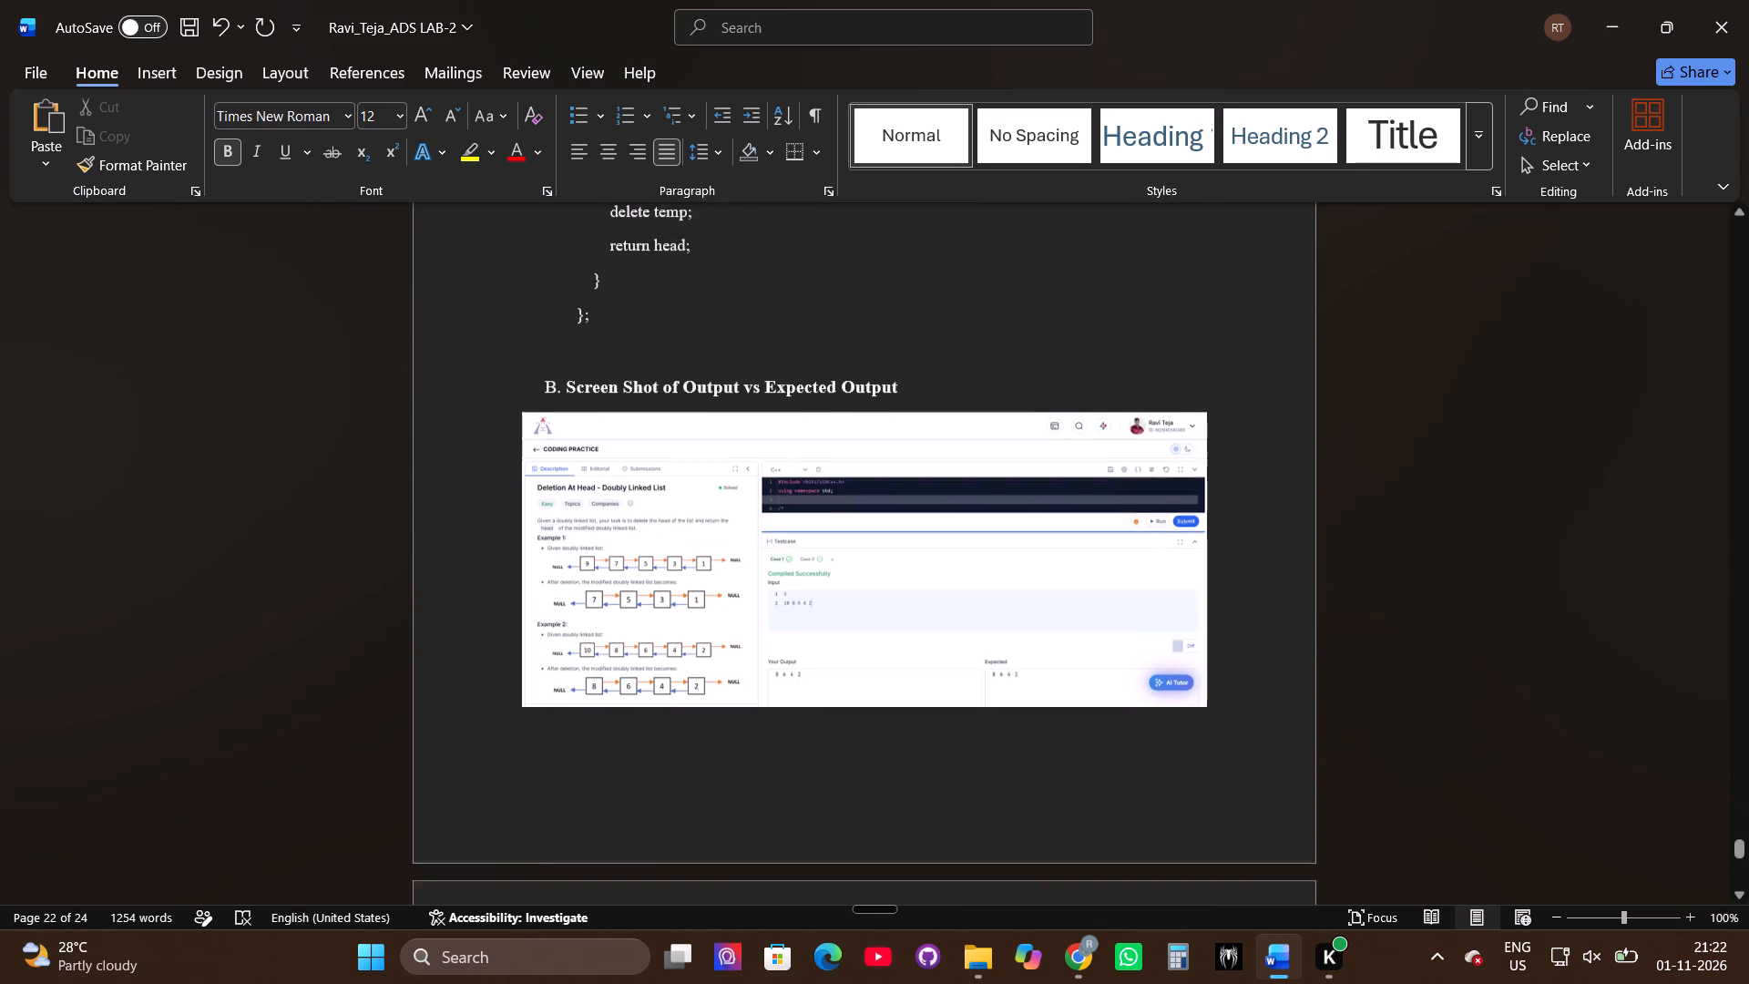
scroll(852, 543, "up", 3)
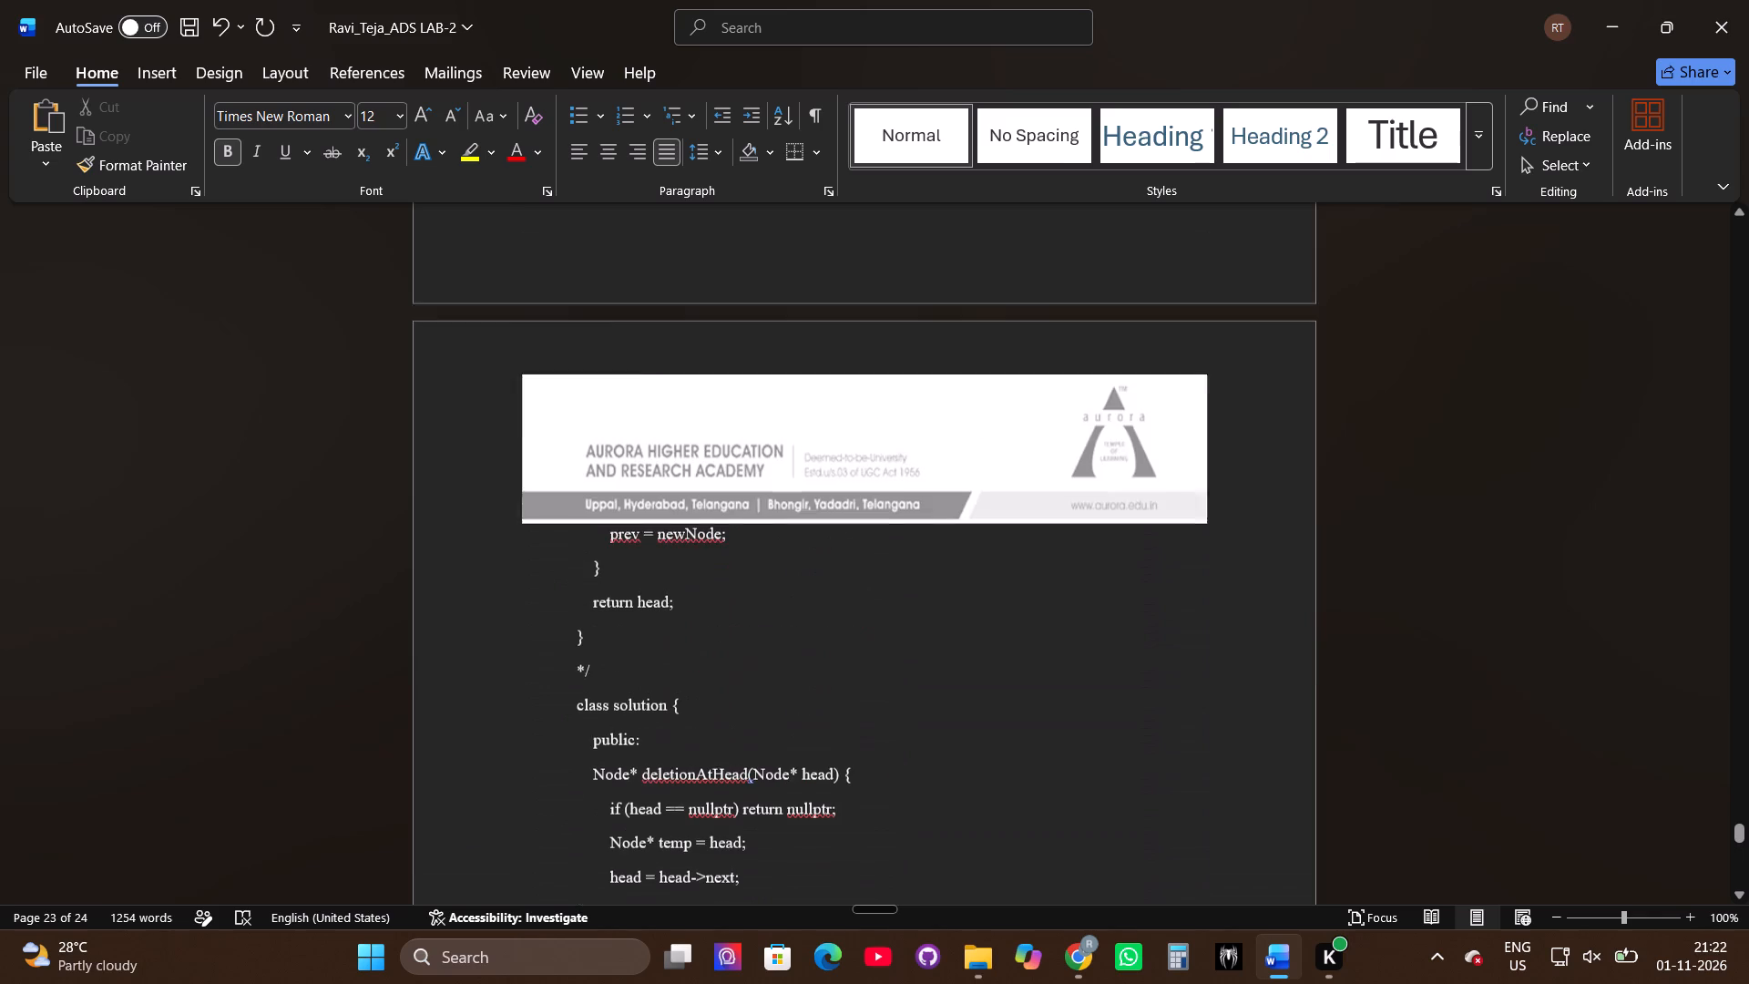
Review the report backwards from section 2.10 to the certificate page, checking code, output screenshots, page breaks and the objective placeholders.
scroll(852, 543, "up", 10)
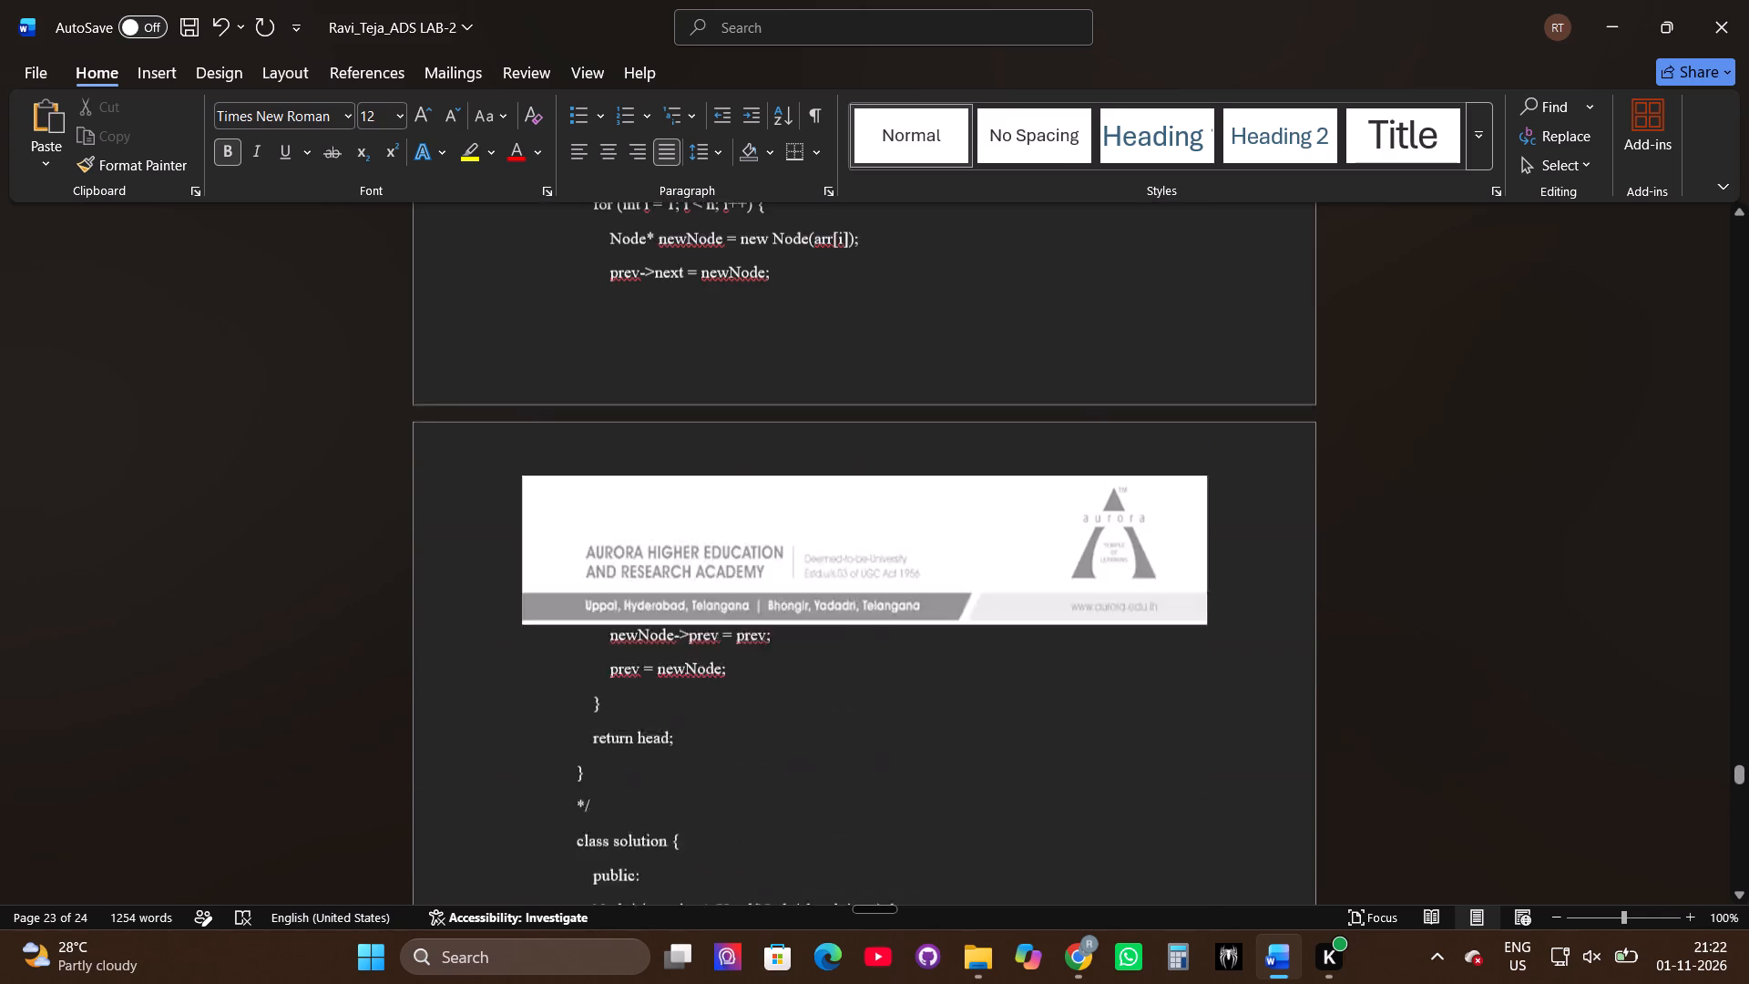
scroll(852, 543, "up", 7)
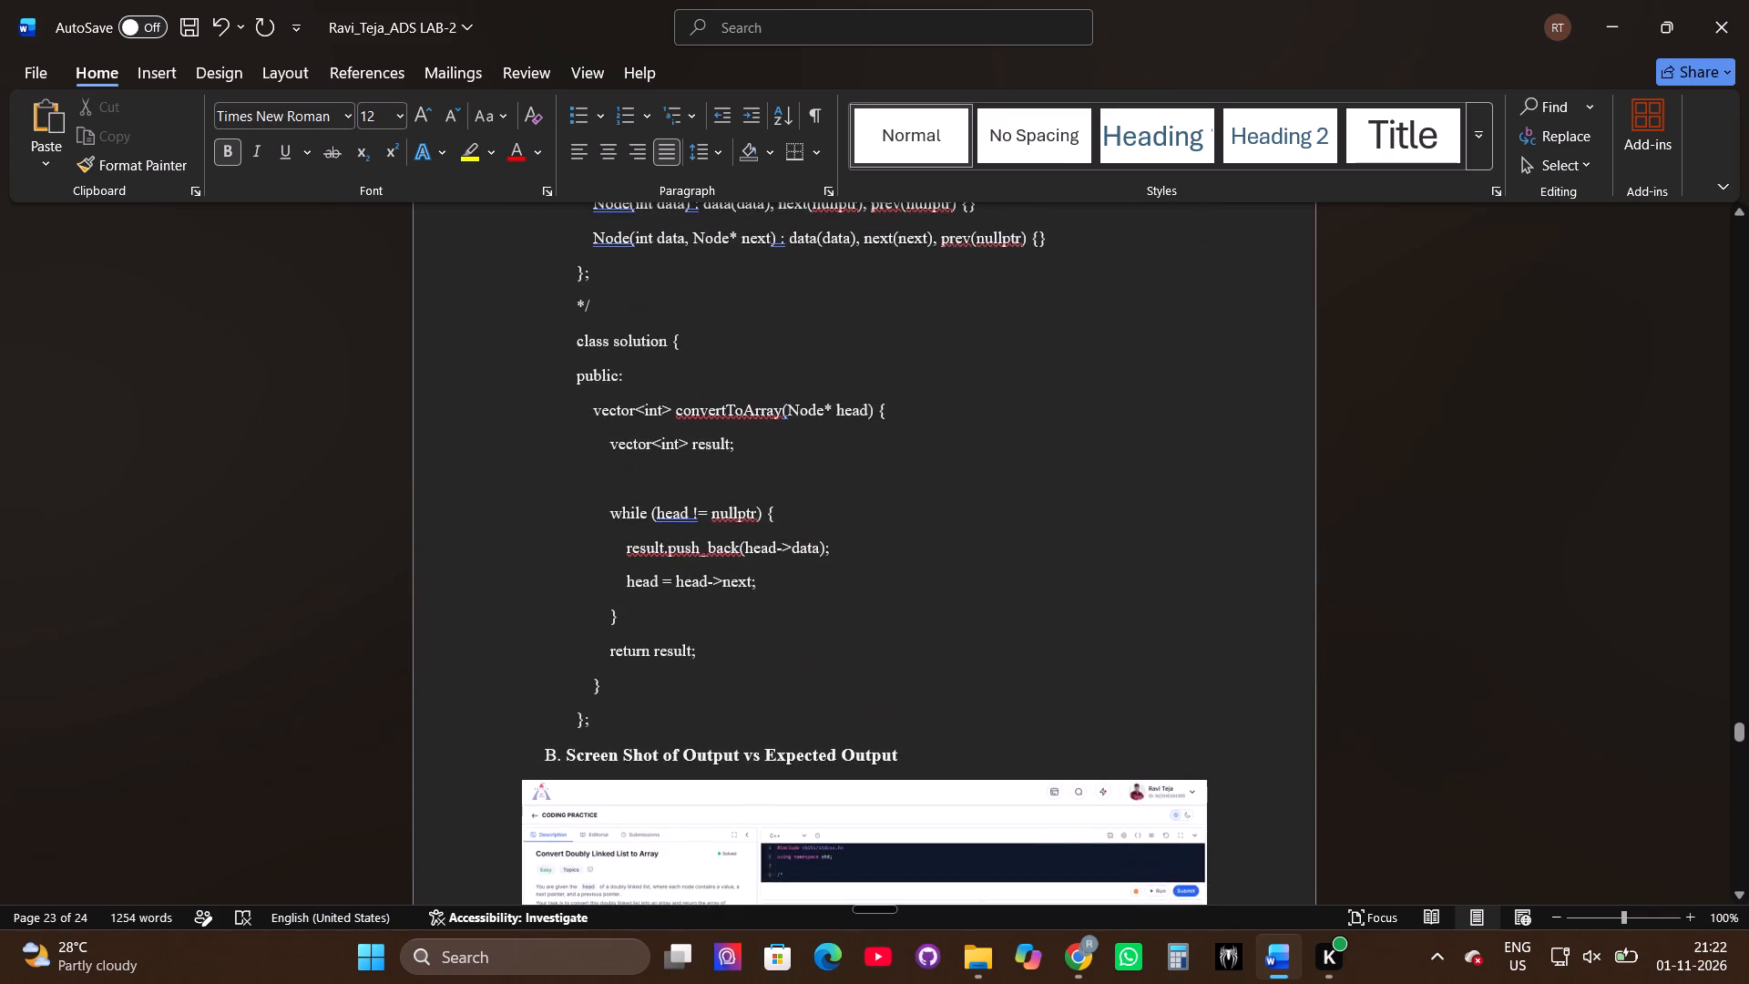
scroll(852, 543, "up", 12)
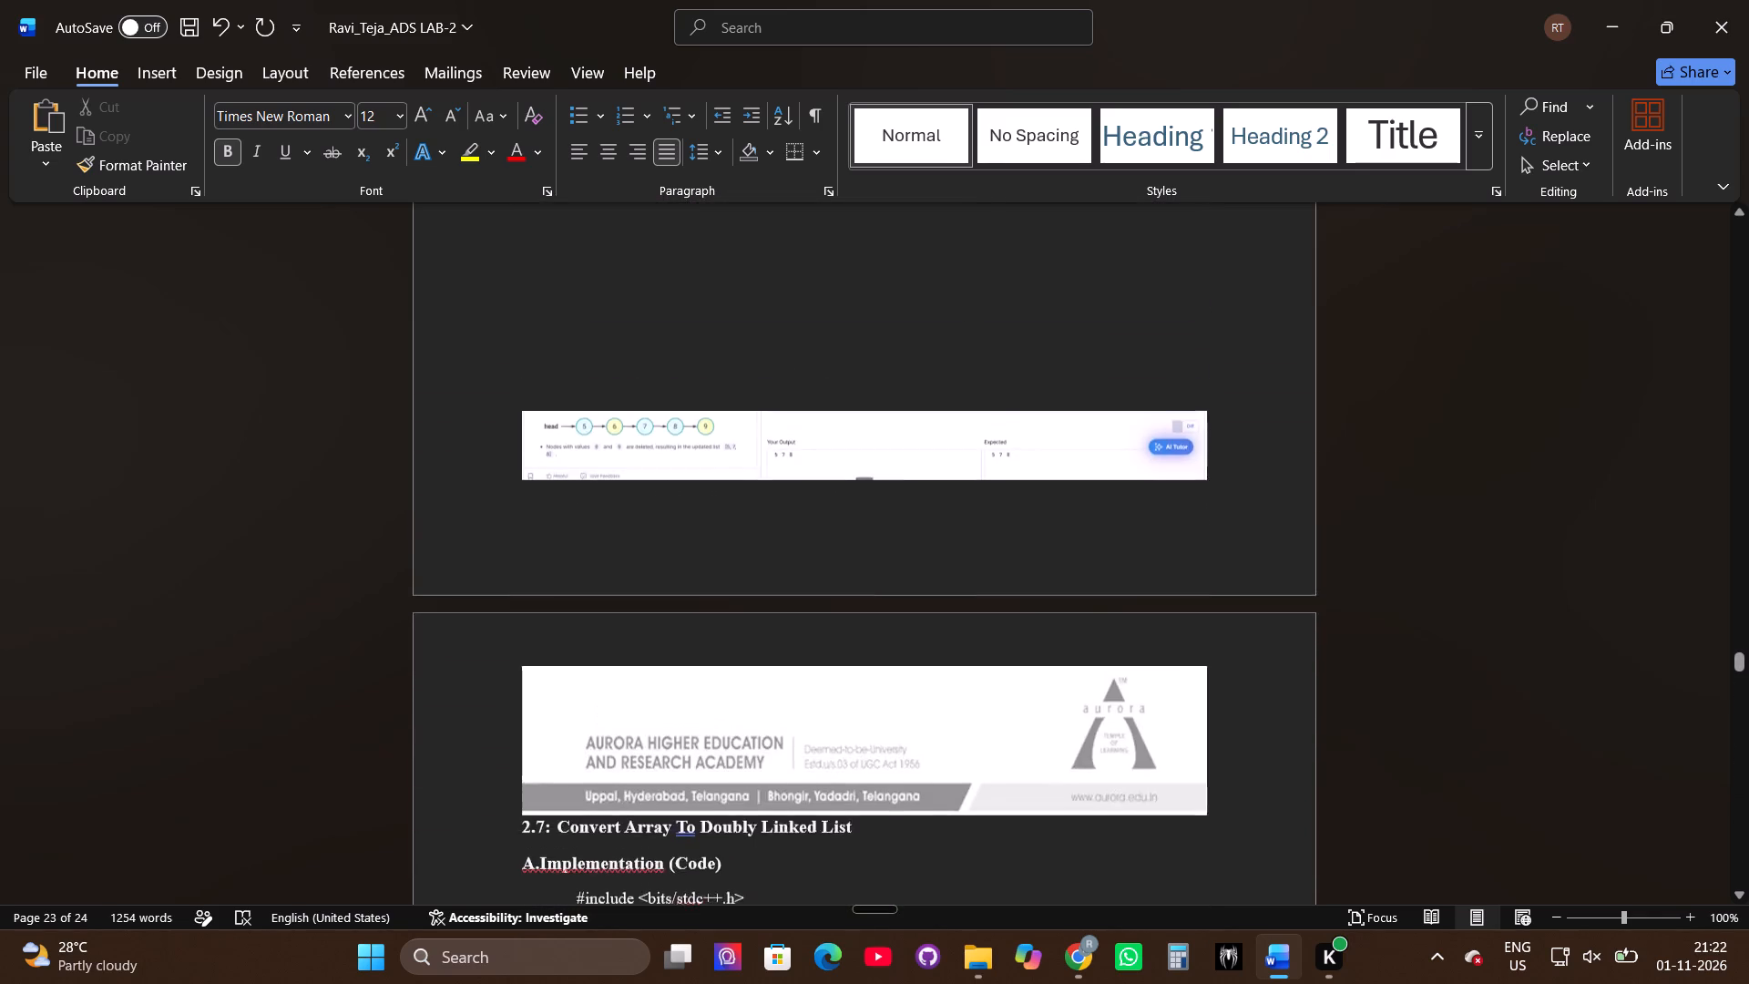
scroll(852, 543, "up", 11)
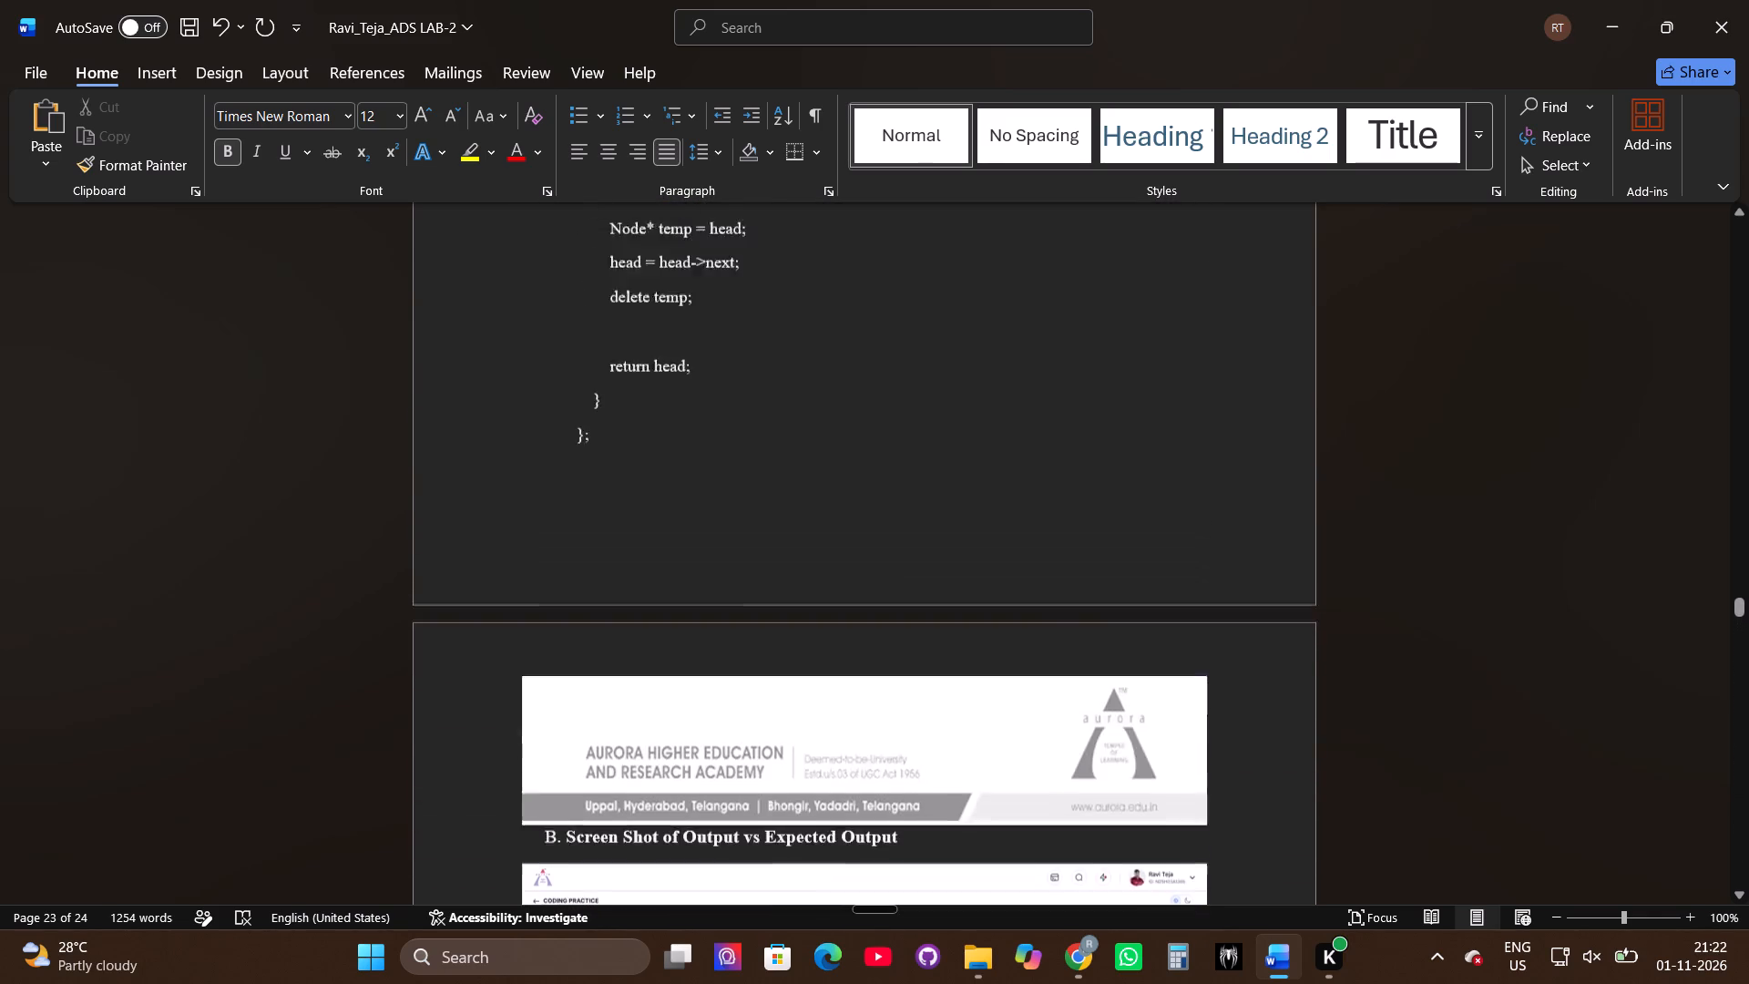
scroll(852, 543, "up", 8)
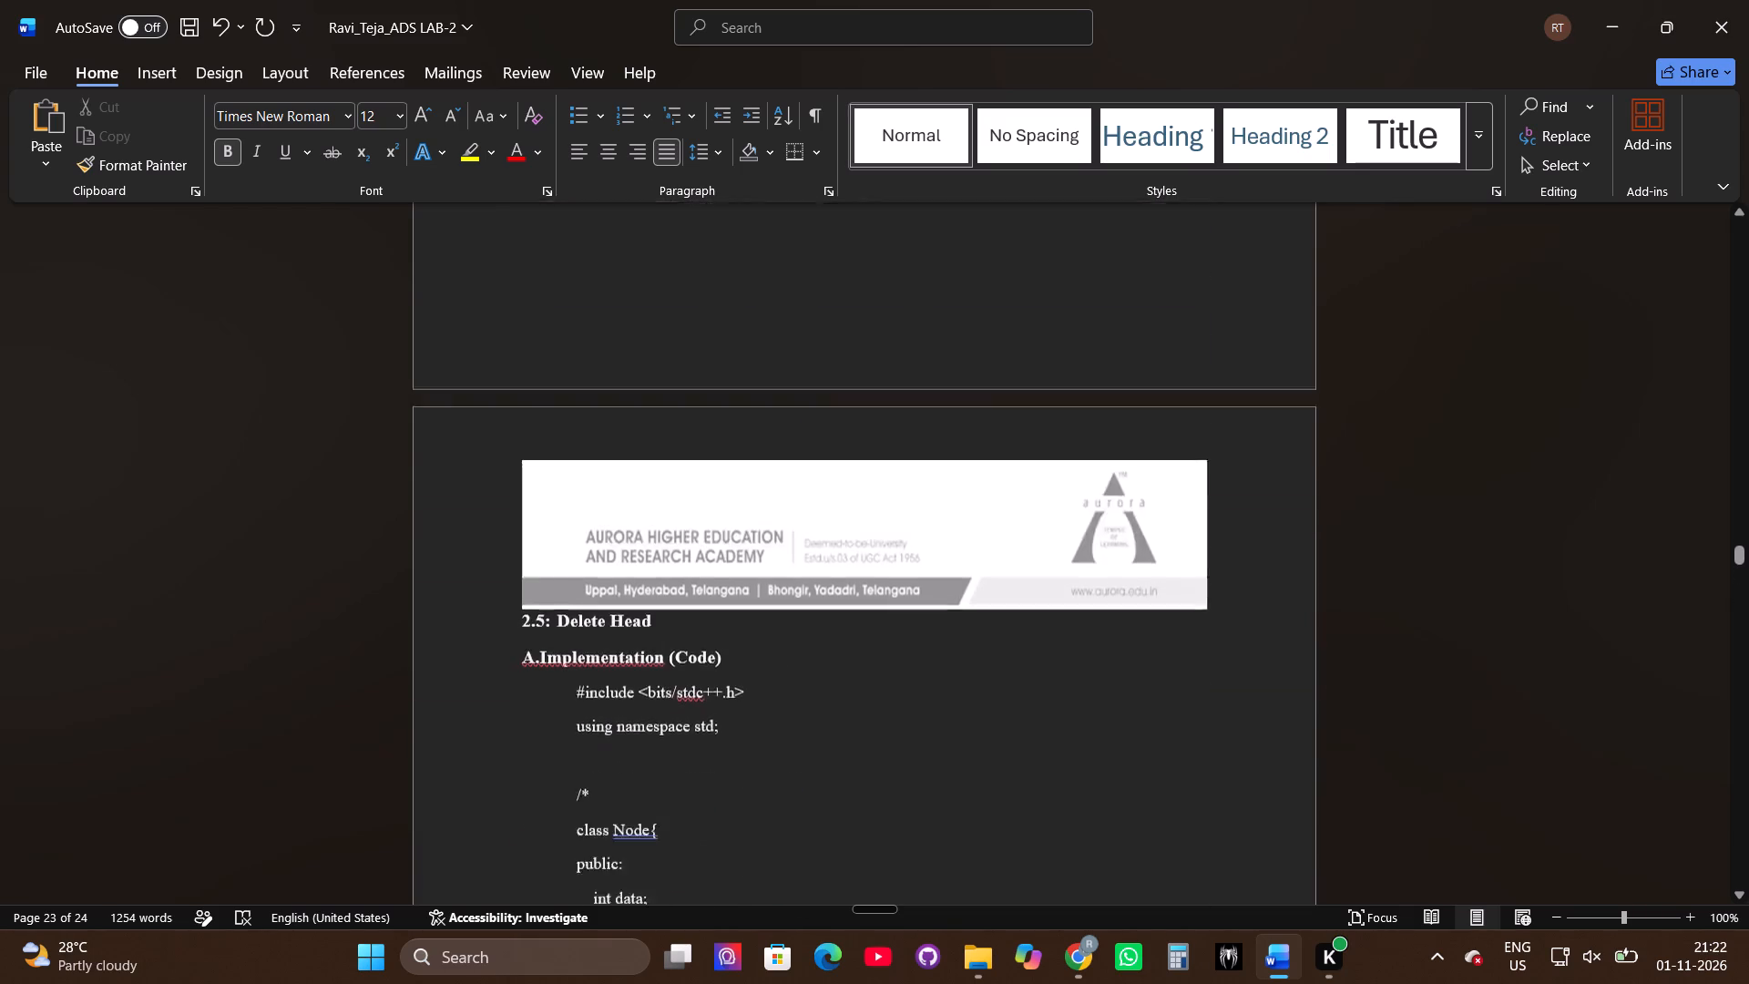
scroll(852, 543, "up", 8)
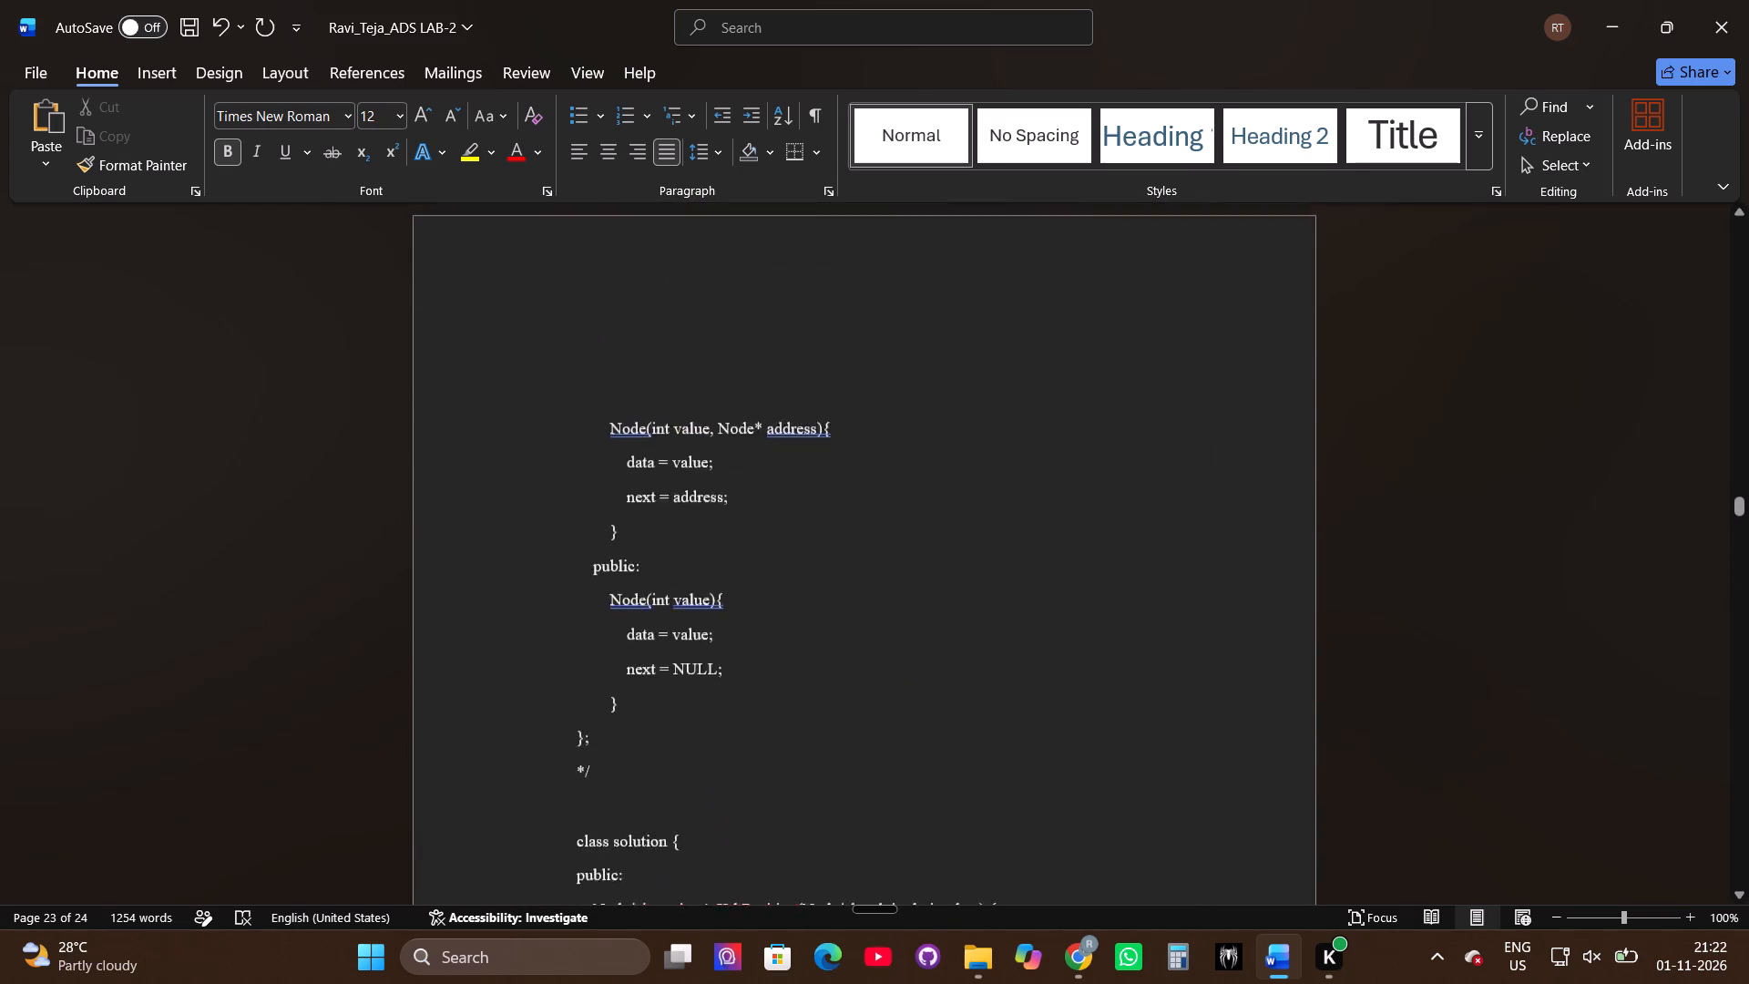
scroll(850, 543, "up", 6)
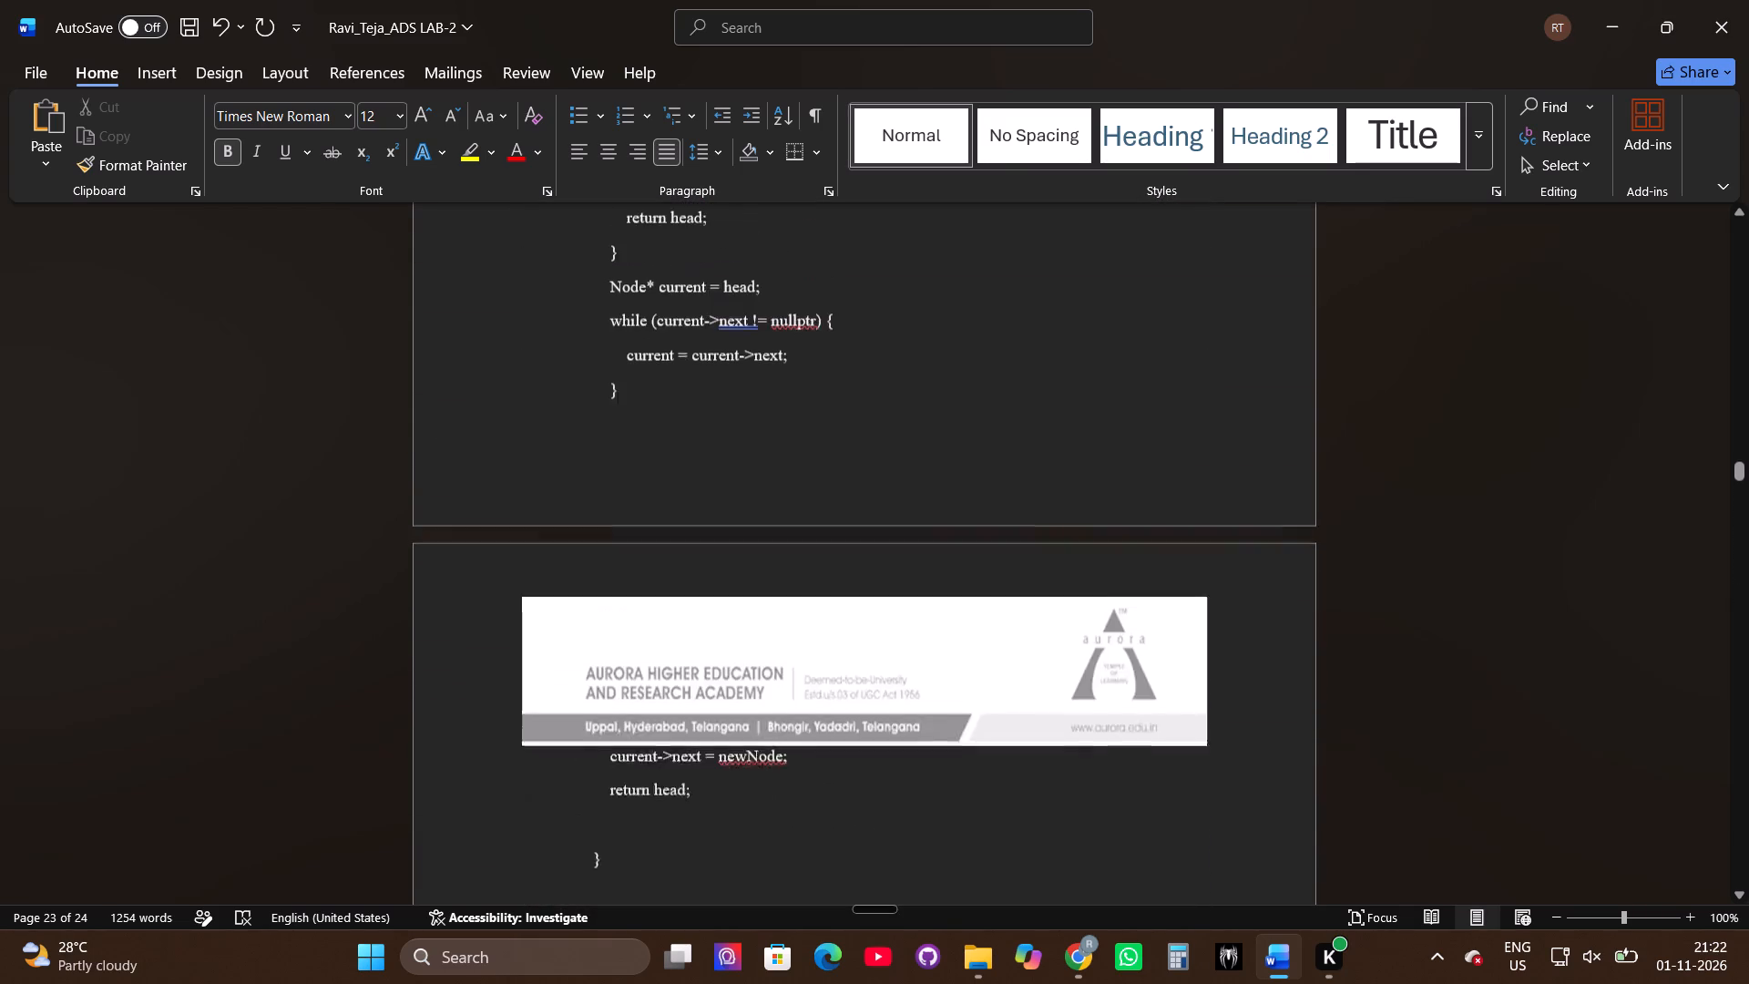
scroll(850, 543, "up", 8)
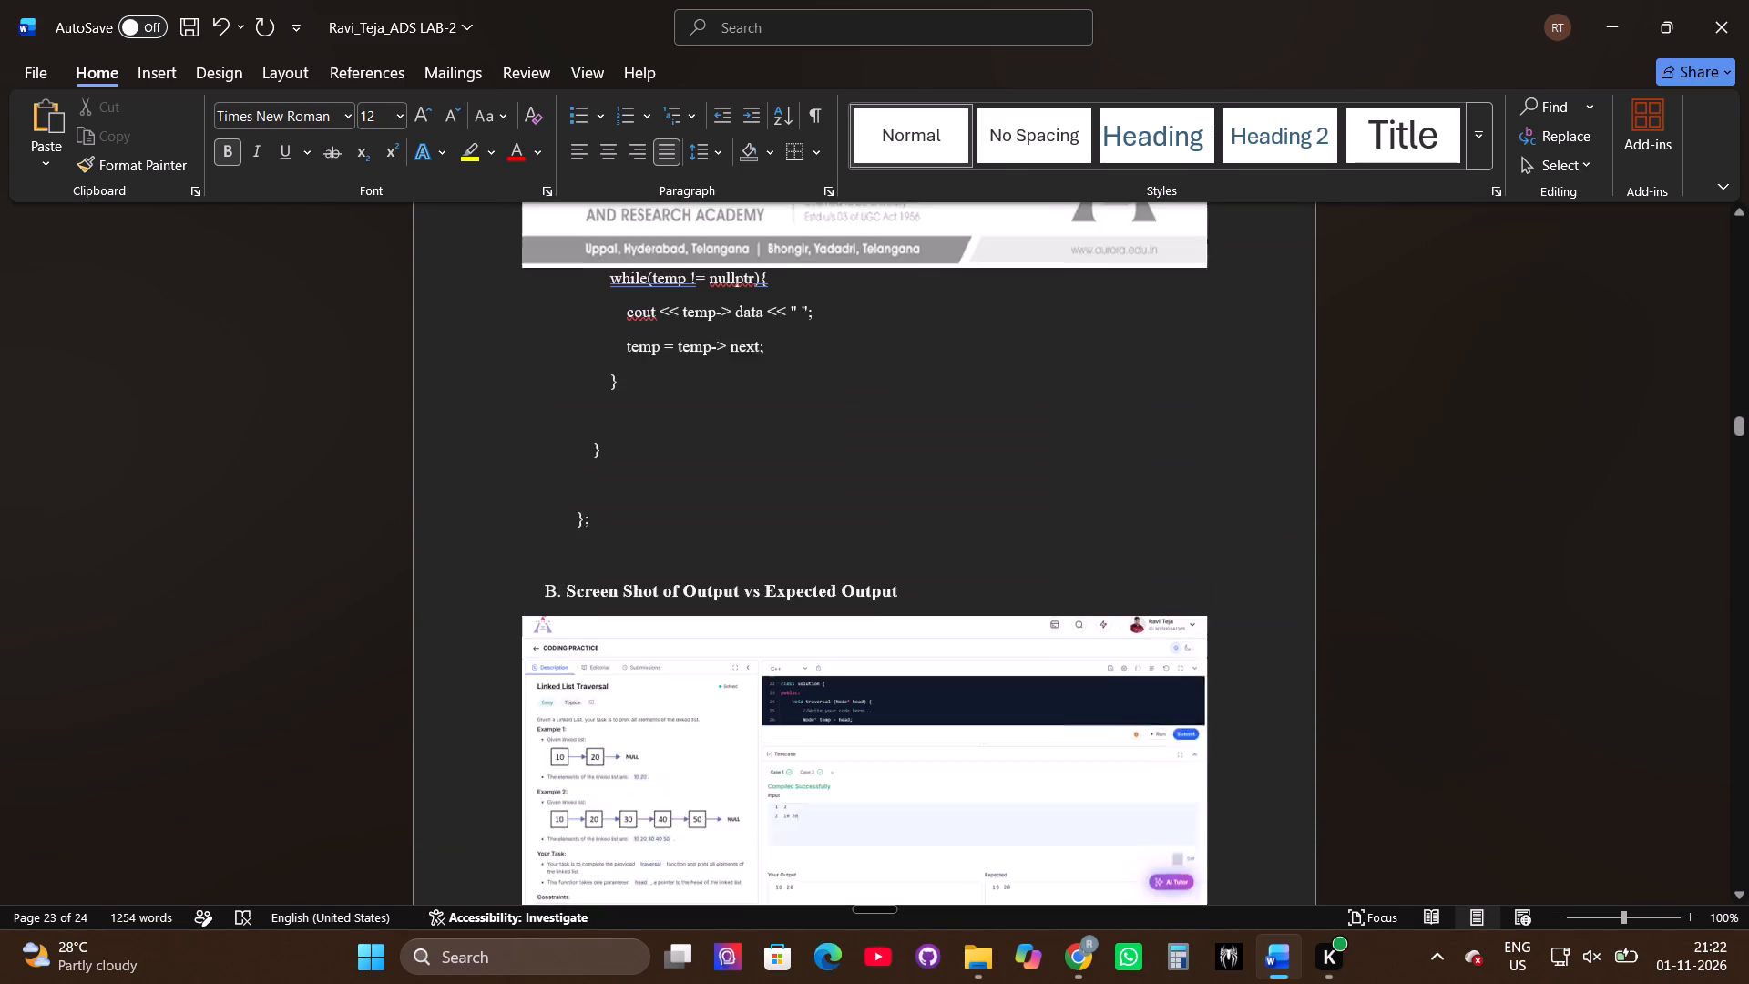
scroll(850, 543, "up", 9)
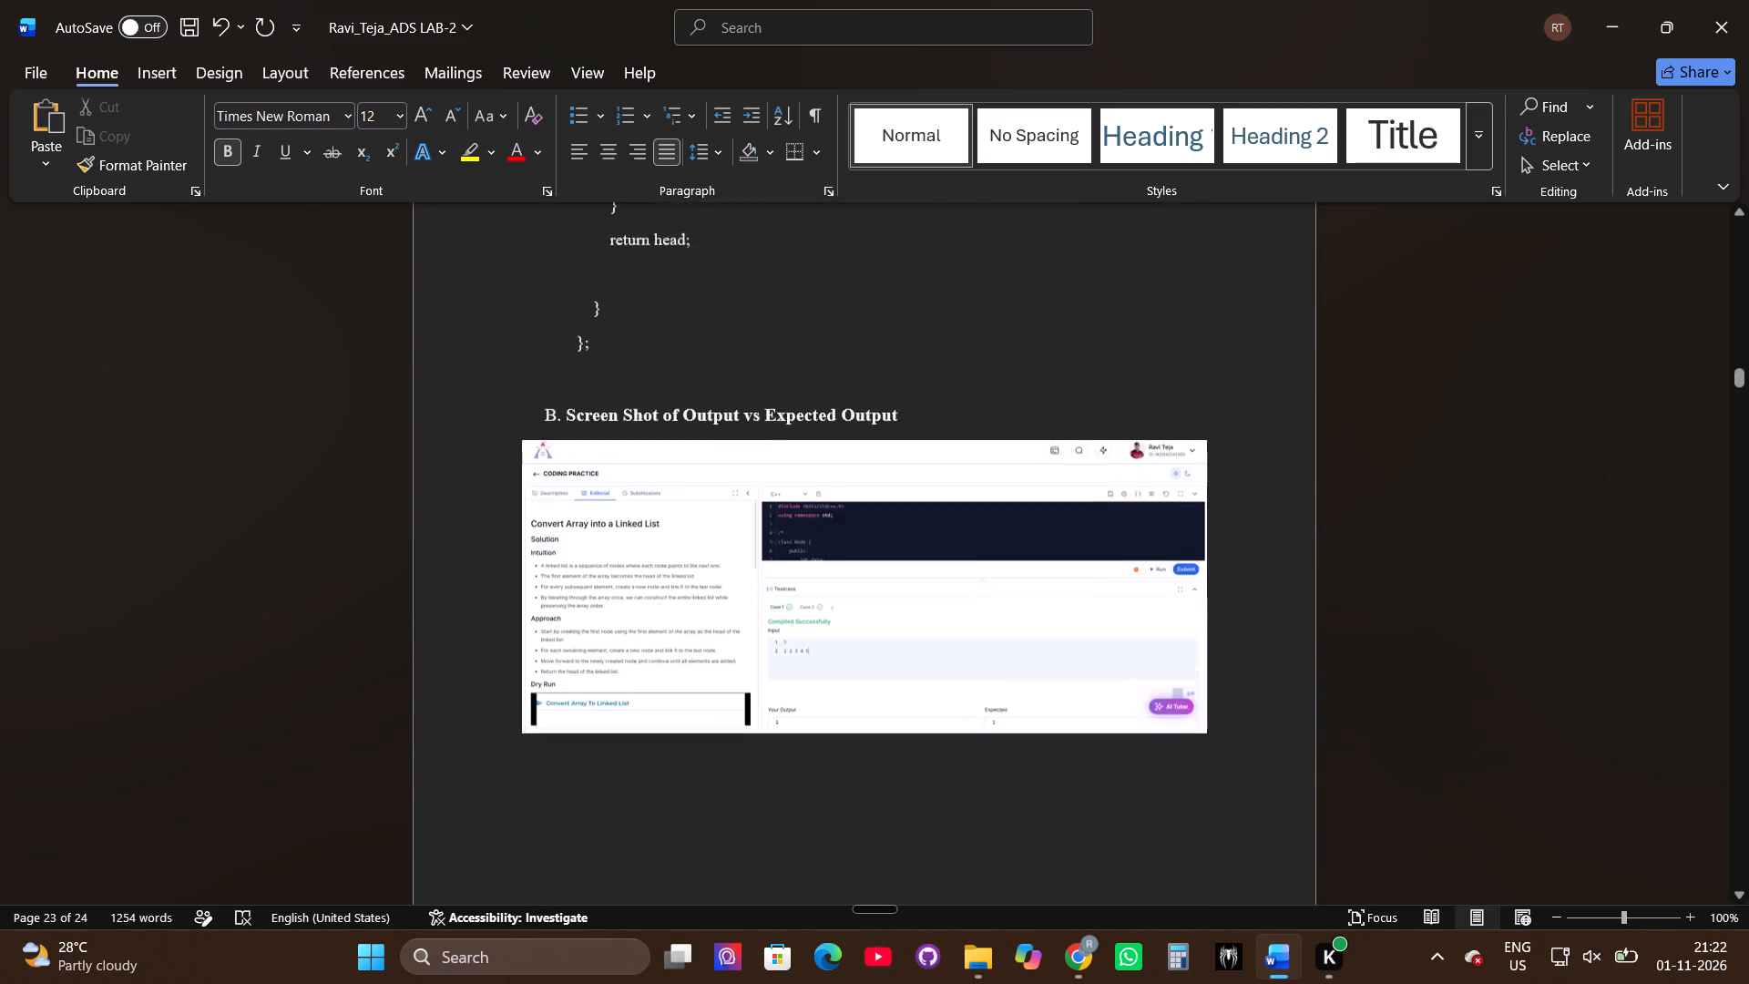
scroll(850, 543, "up", 7)
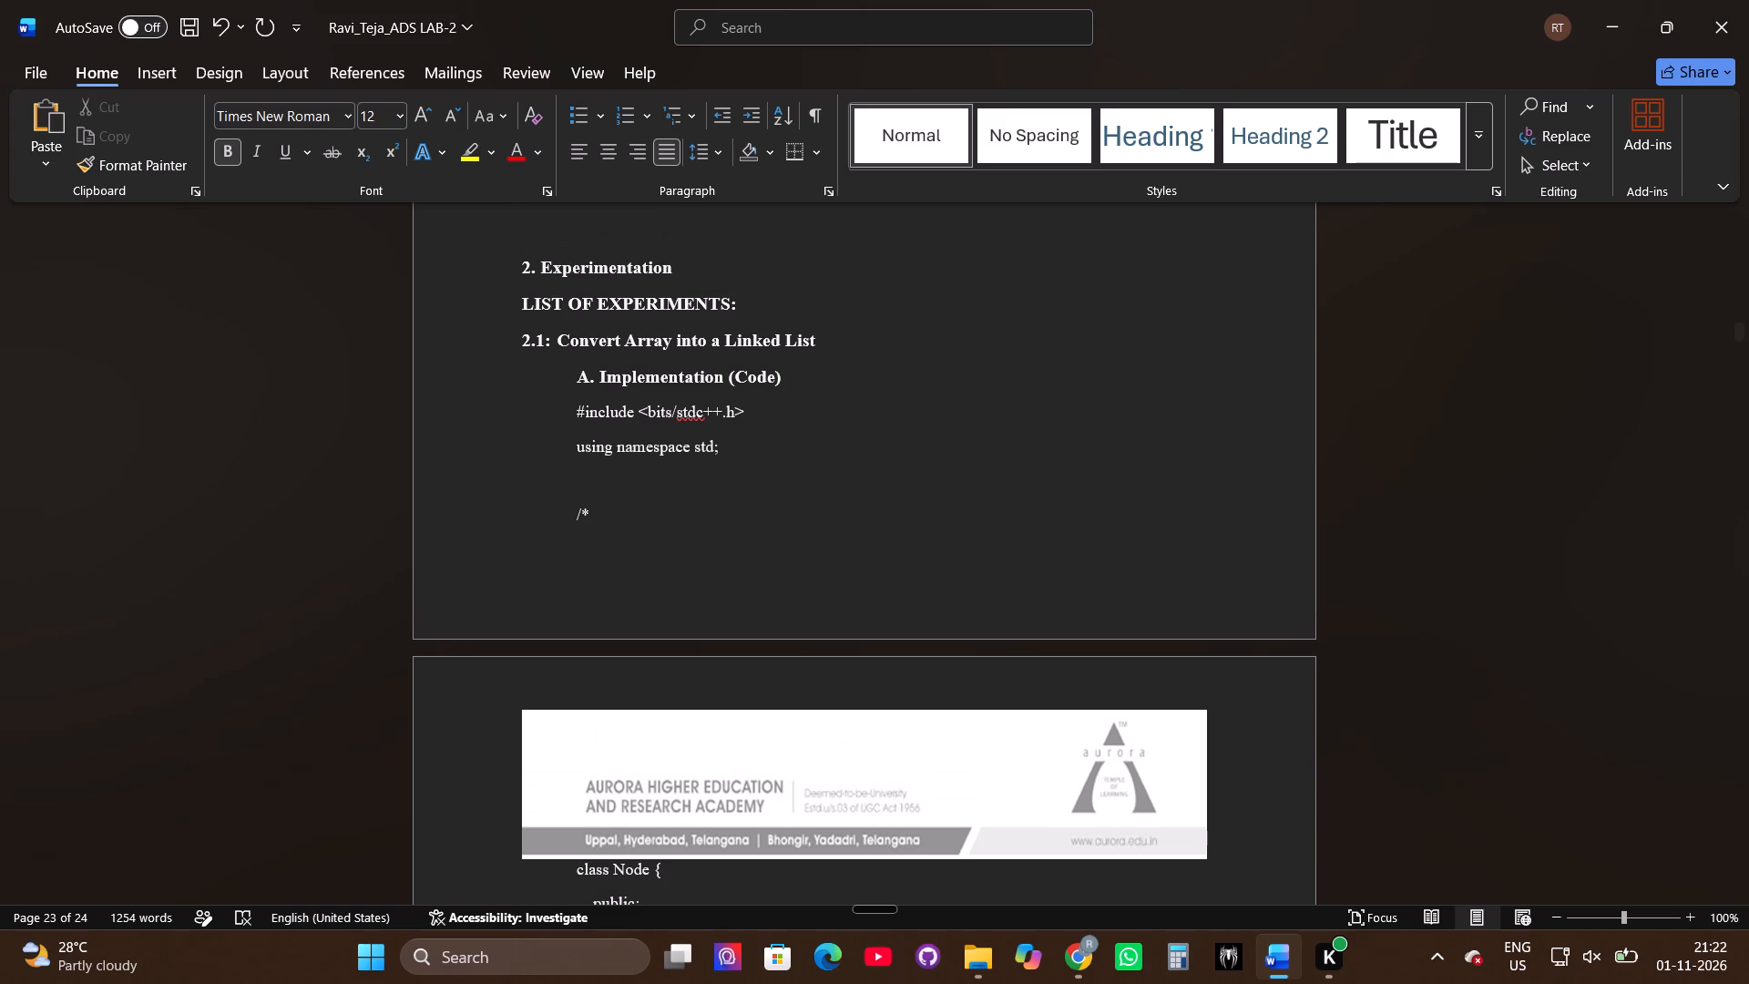
scroll(854, 557, "up", 3)
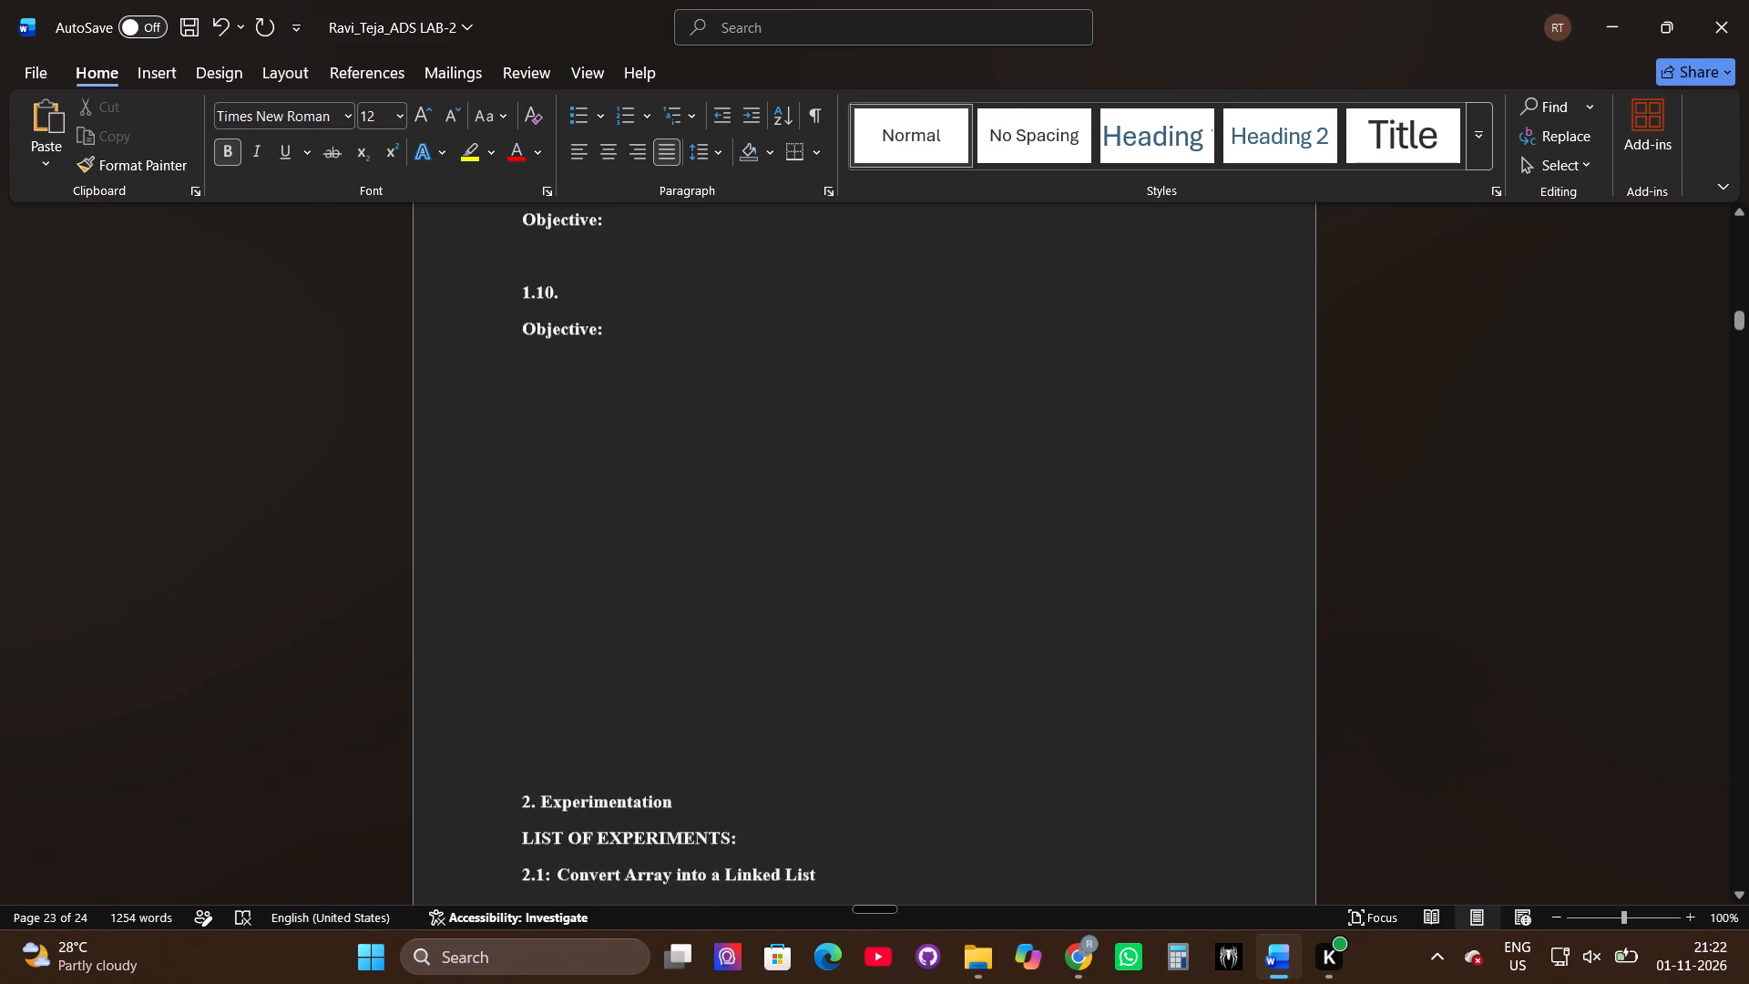
scroll(854, 557, "up", 11)
Change the report number in the "Lap Report" title above the Objective section to 2.
scroll(854, 557, "down", 1)
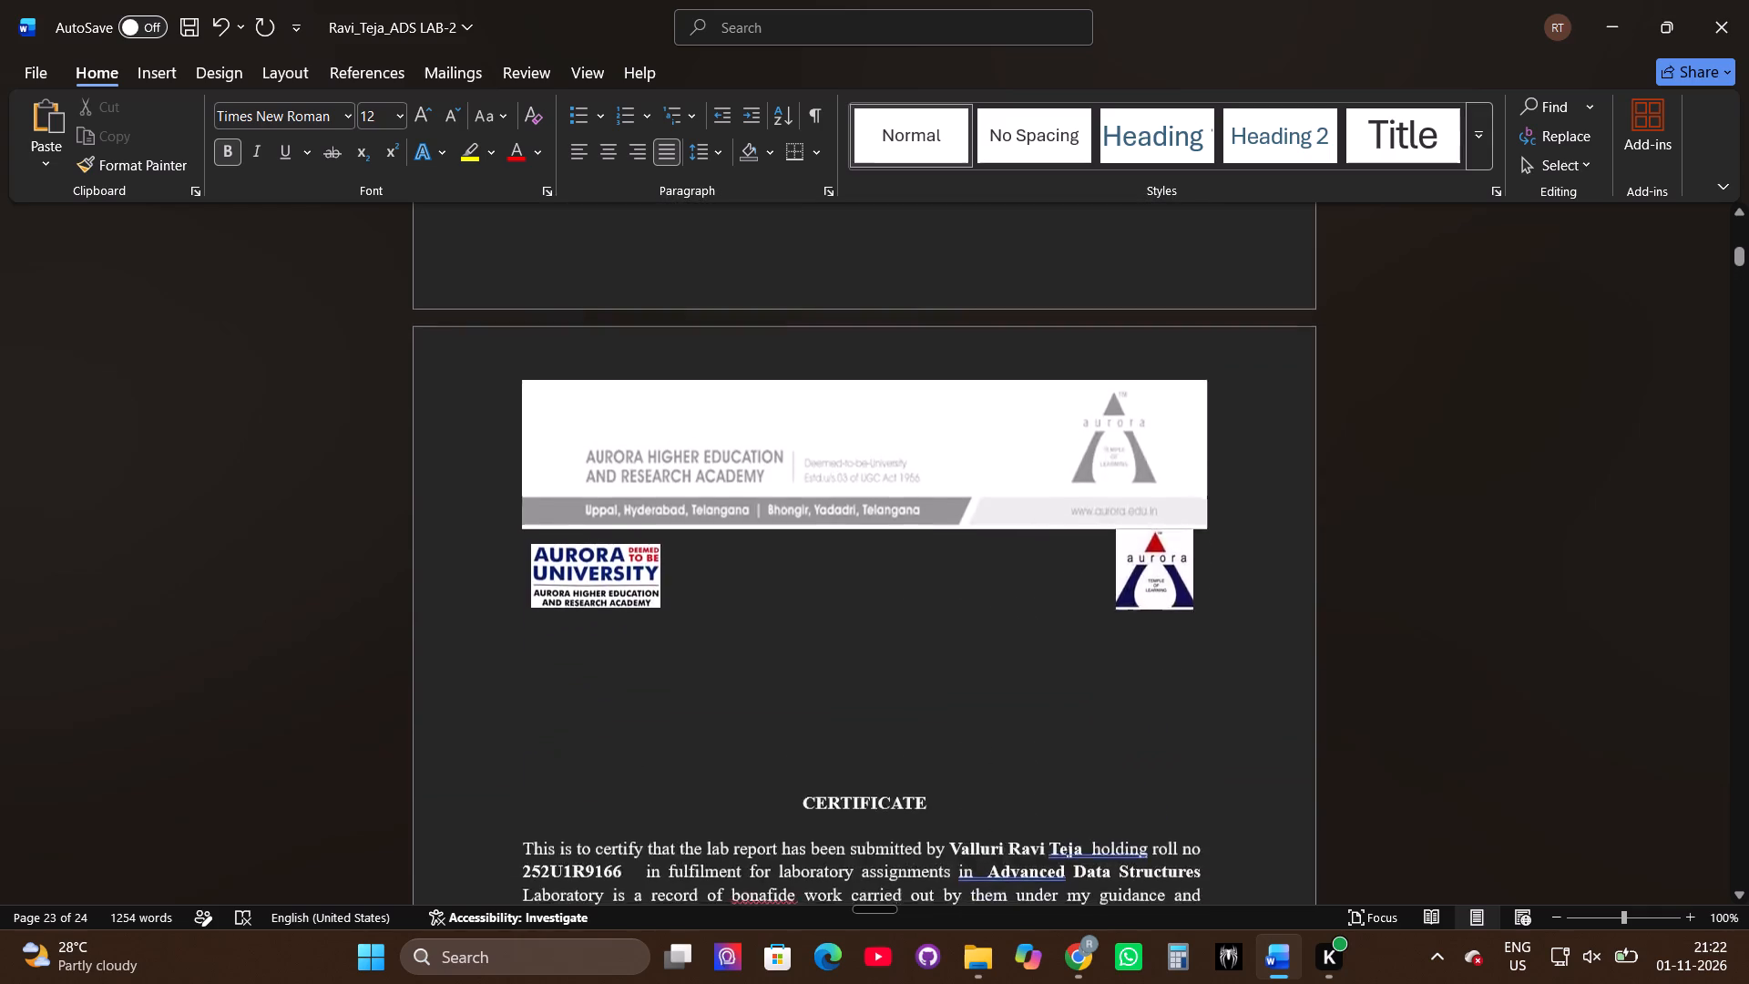
scroll(854, 557, "down", 5)
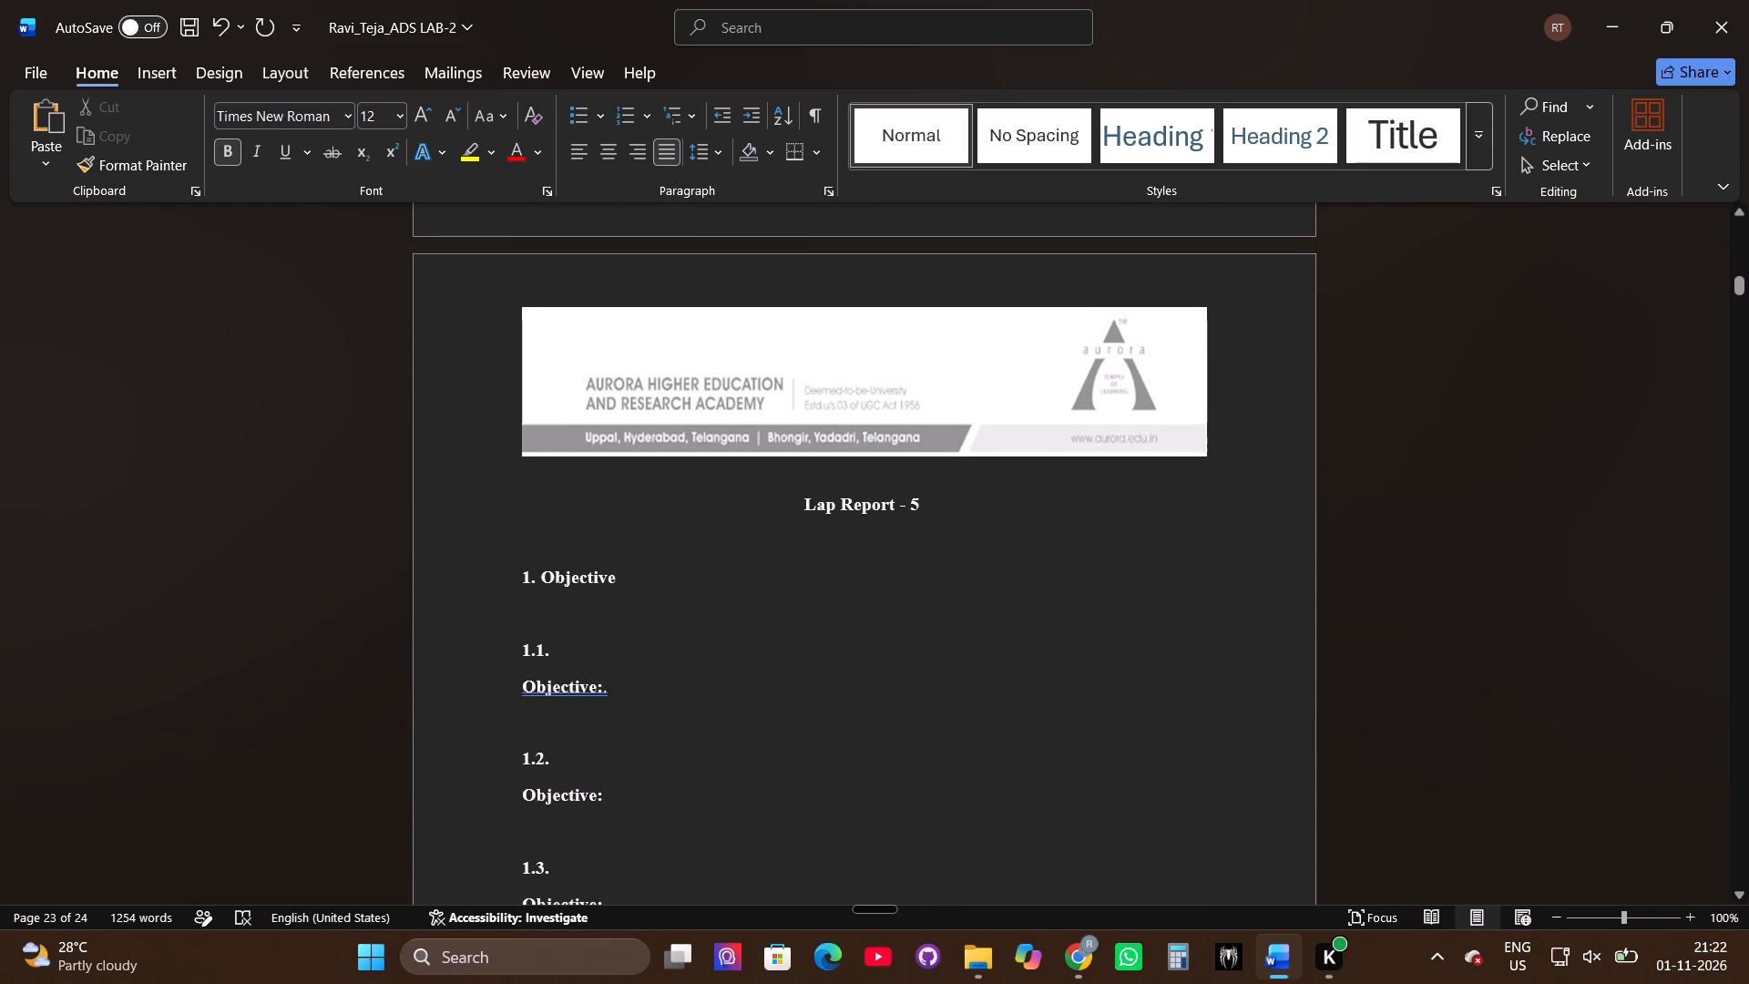
left_click(936, 511)
key("BackSpace")
key("2")
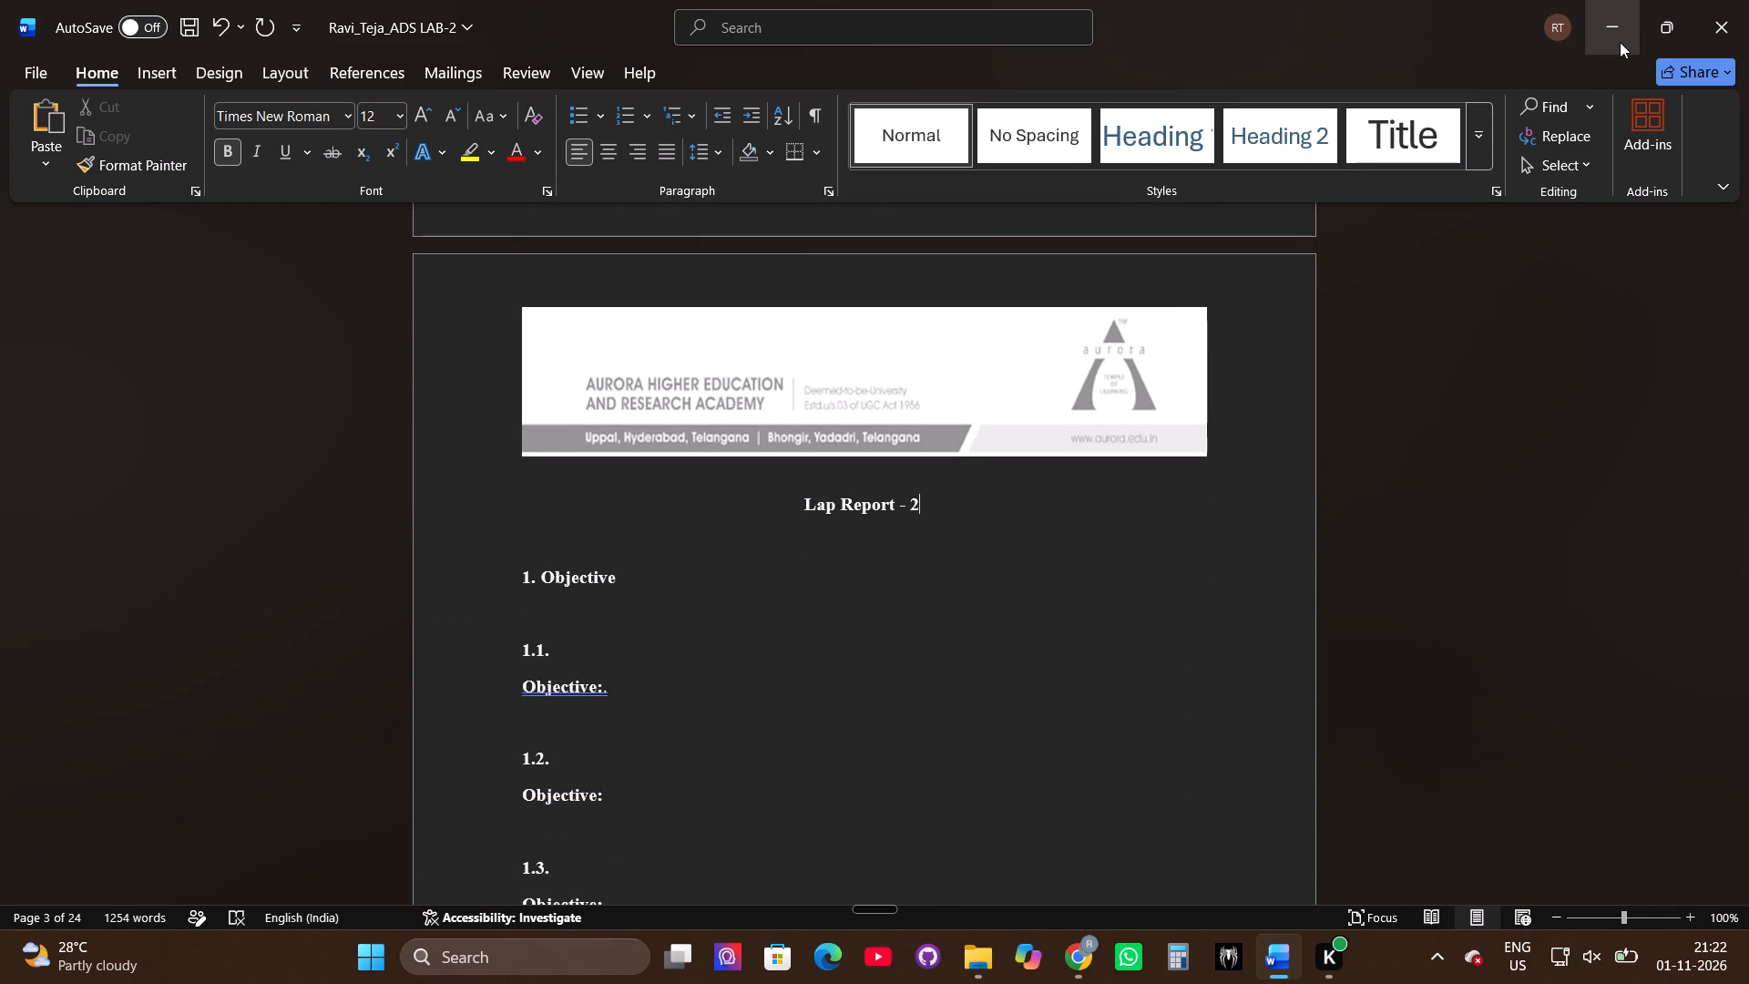
Close the lab report document and save its changes in the ADS folder.
left_click(1748, 0)
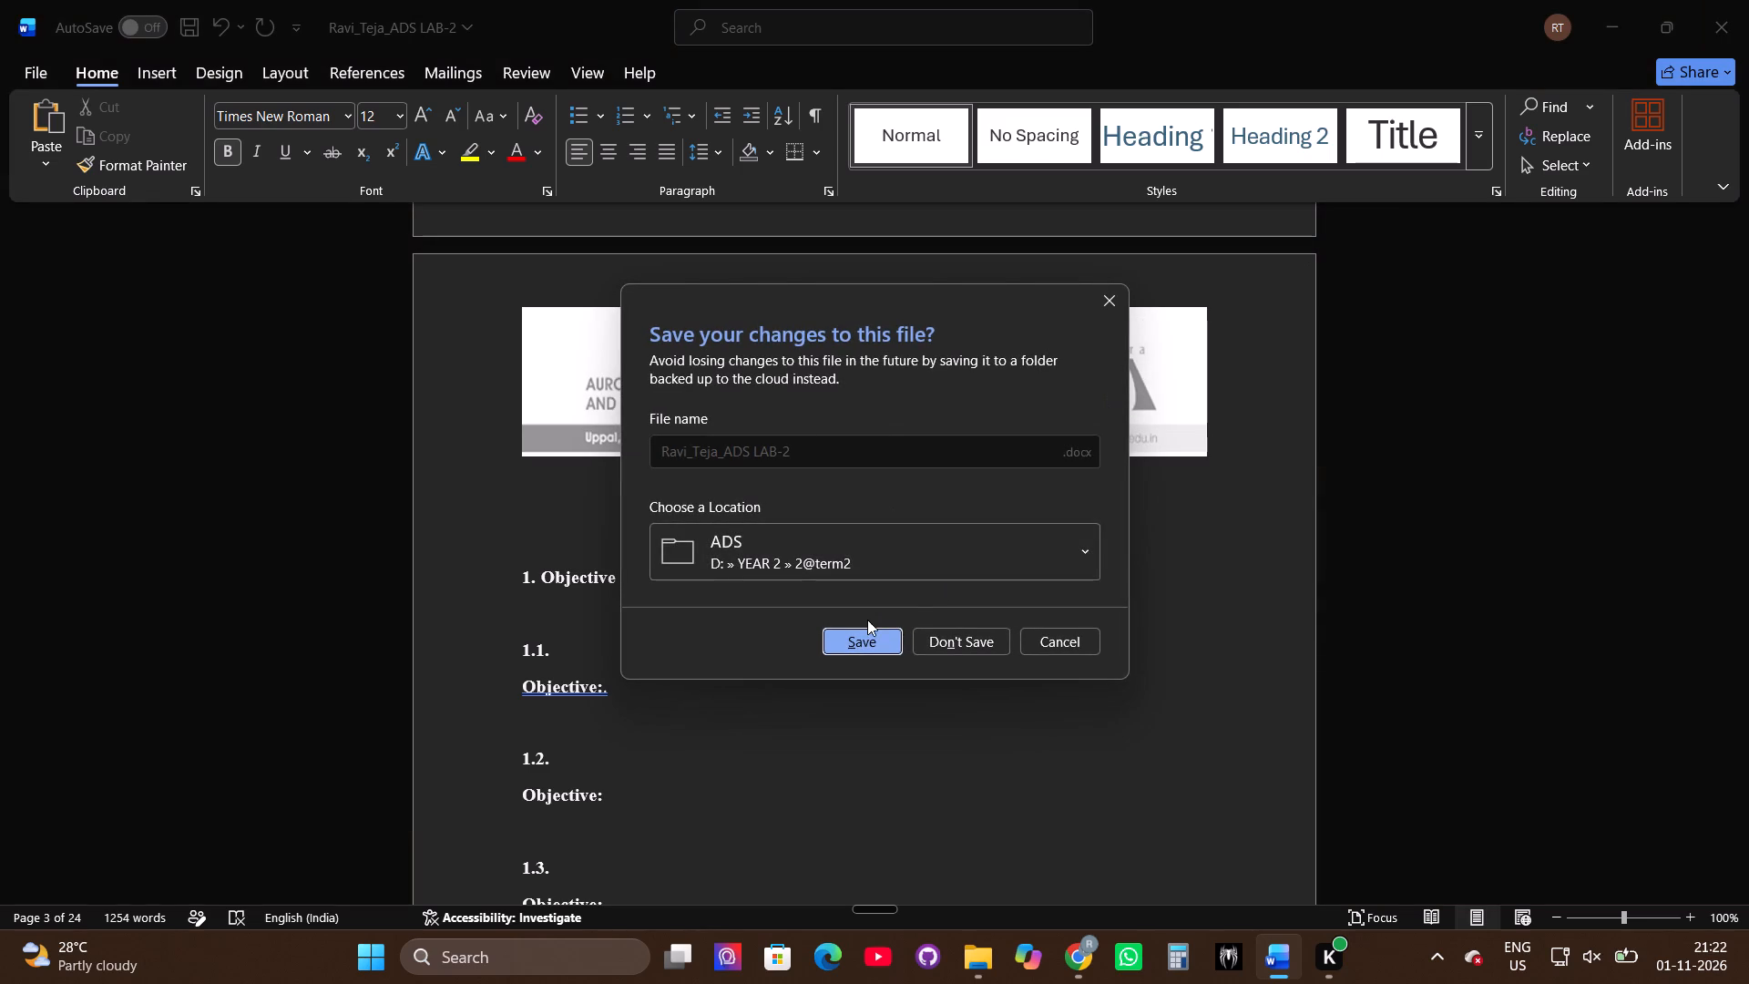
left_click(864, 637)
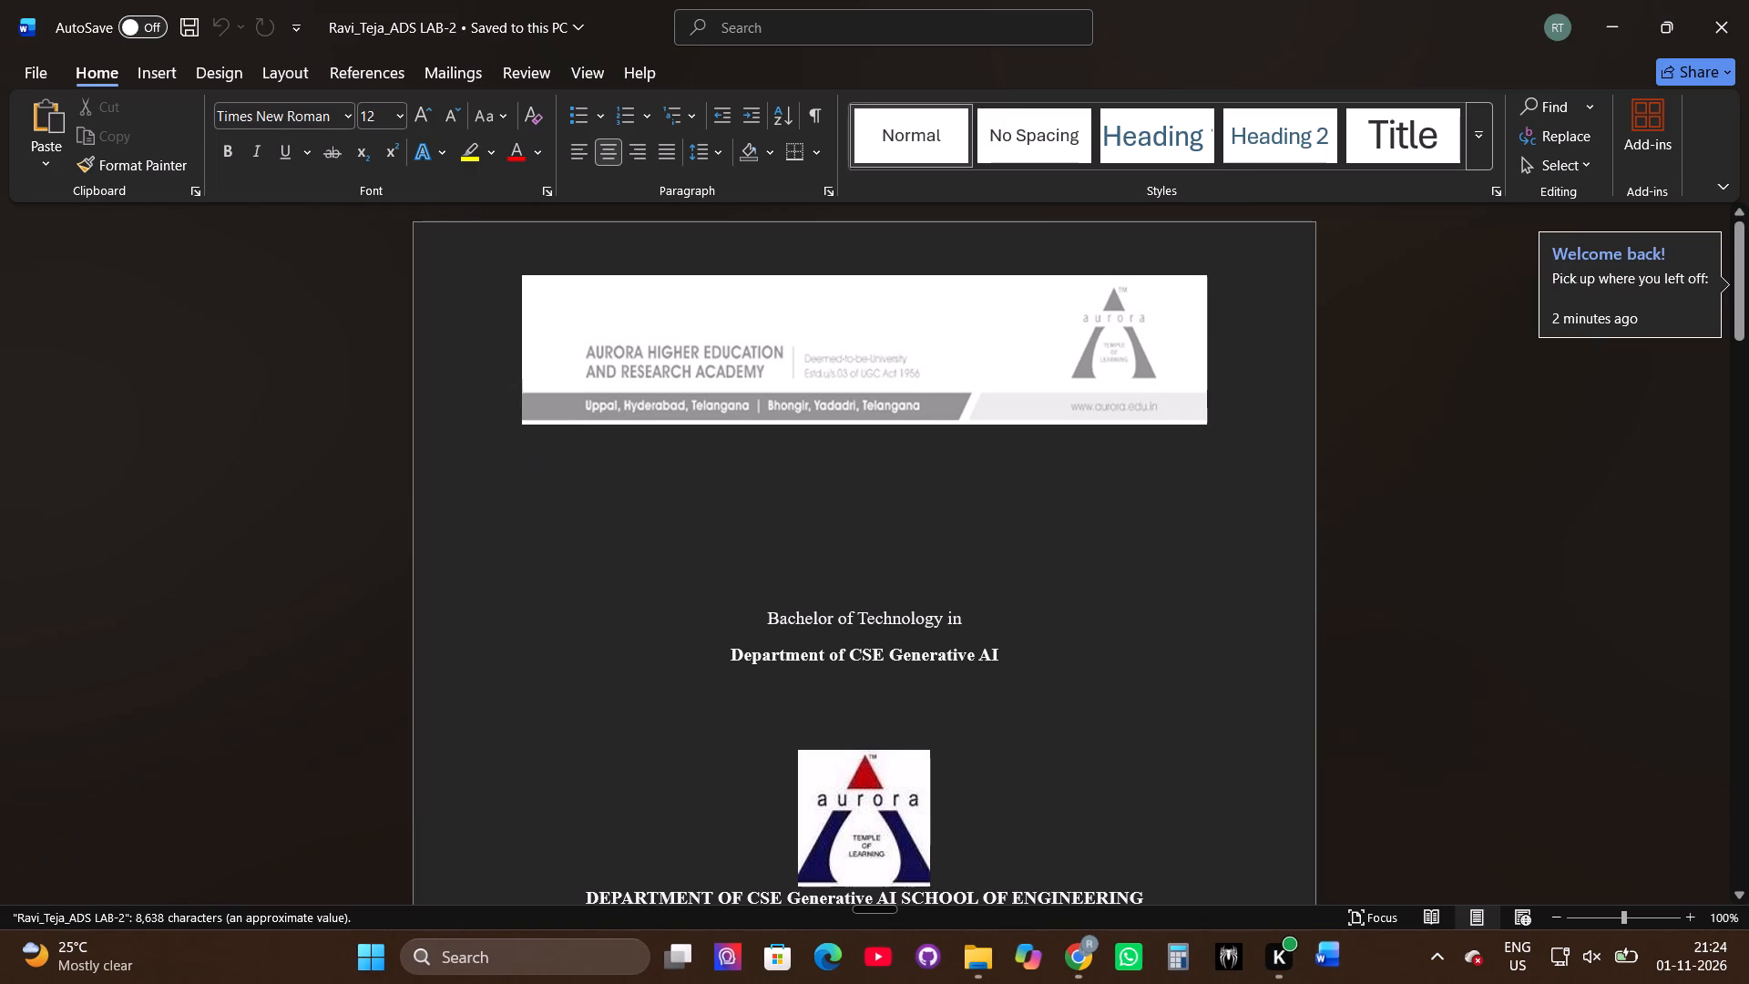
Replace the empty 1.1 to 1.10 objective placeholders under "1. Objective" with the copied experiment titles and objectives.
scroll(718, 543, "down", 11)
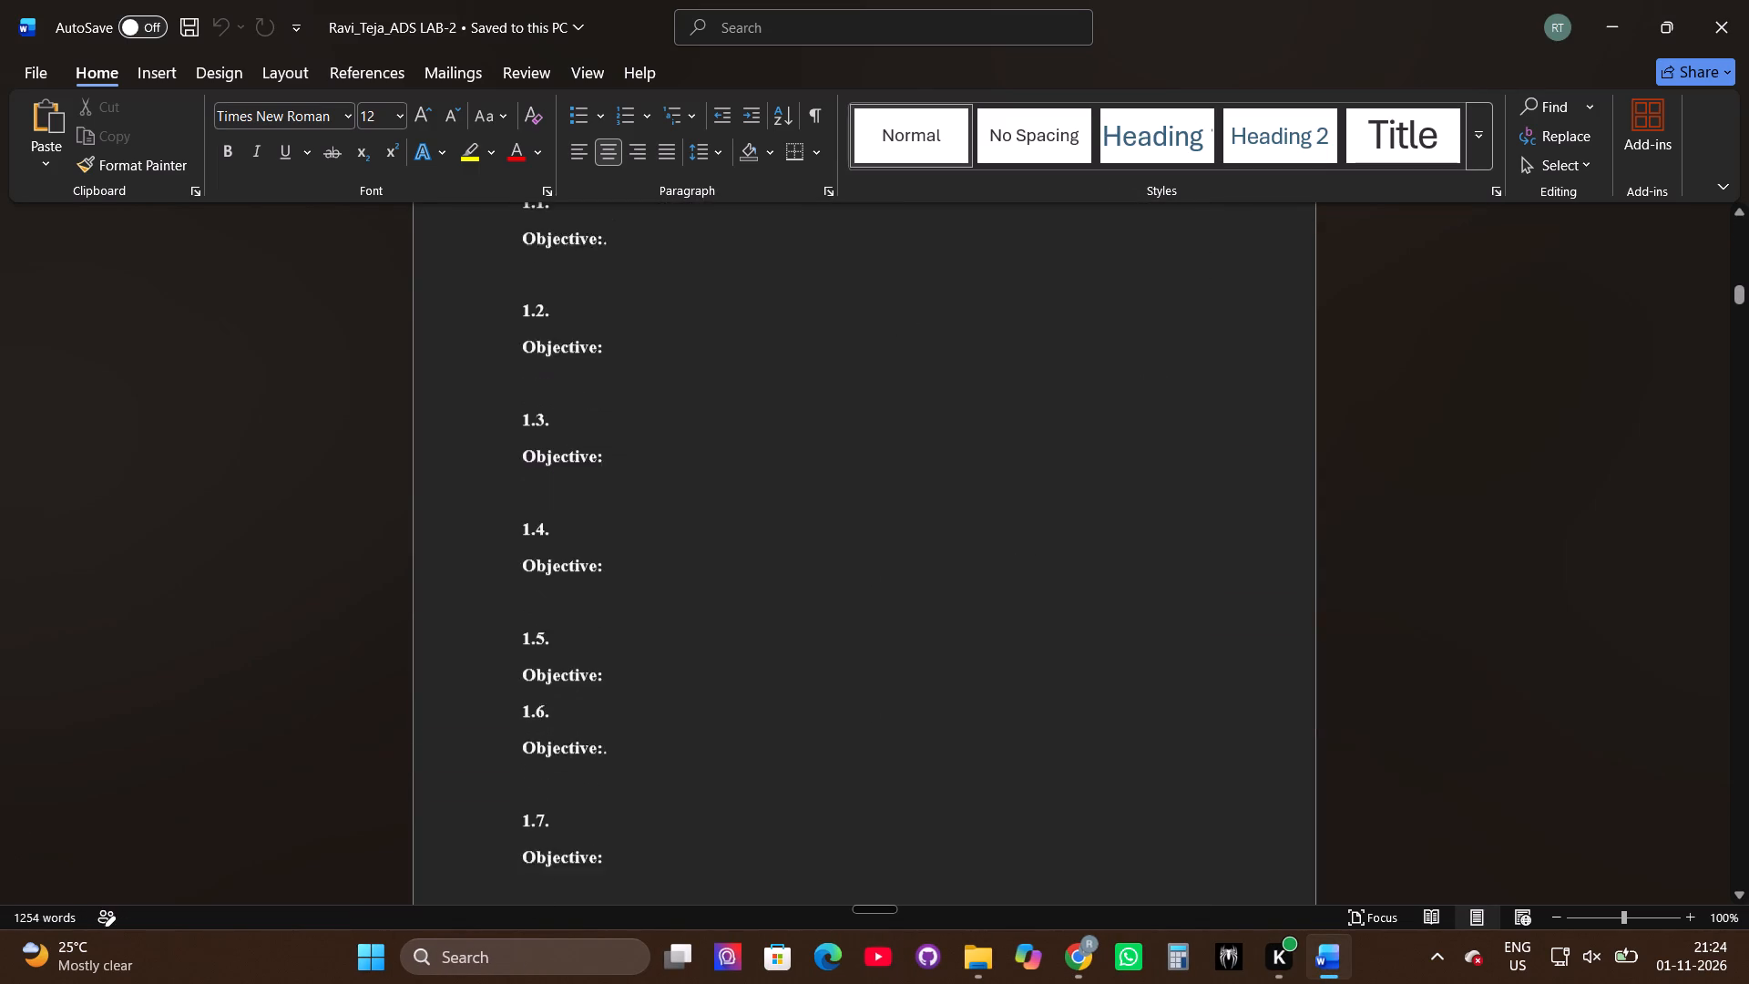
scroll(707, 538, "up", 1)
left_click_drag(526, 464, 725, 616)
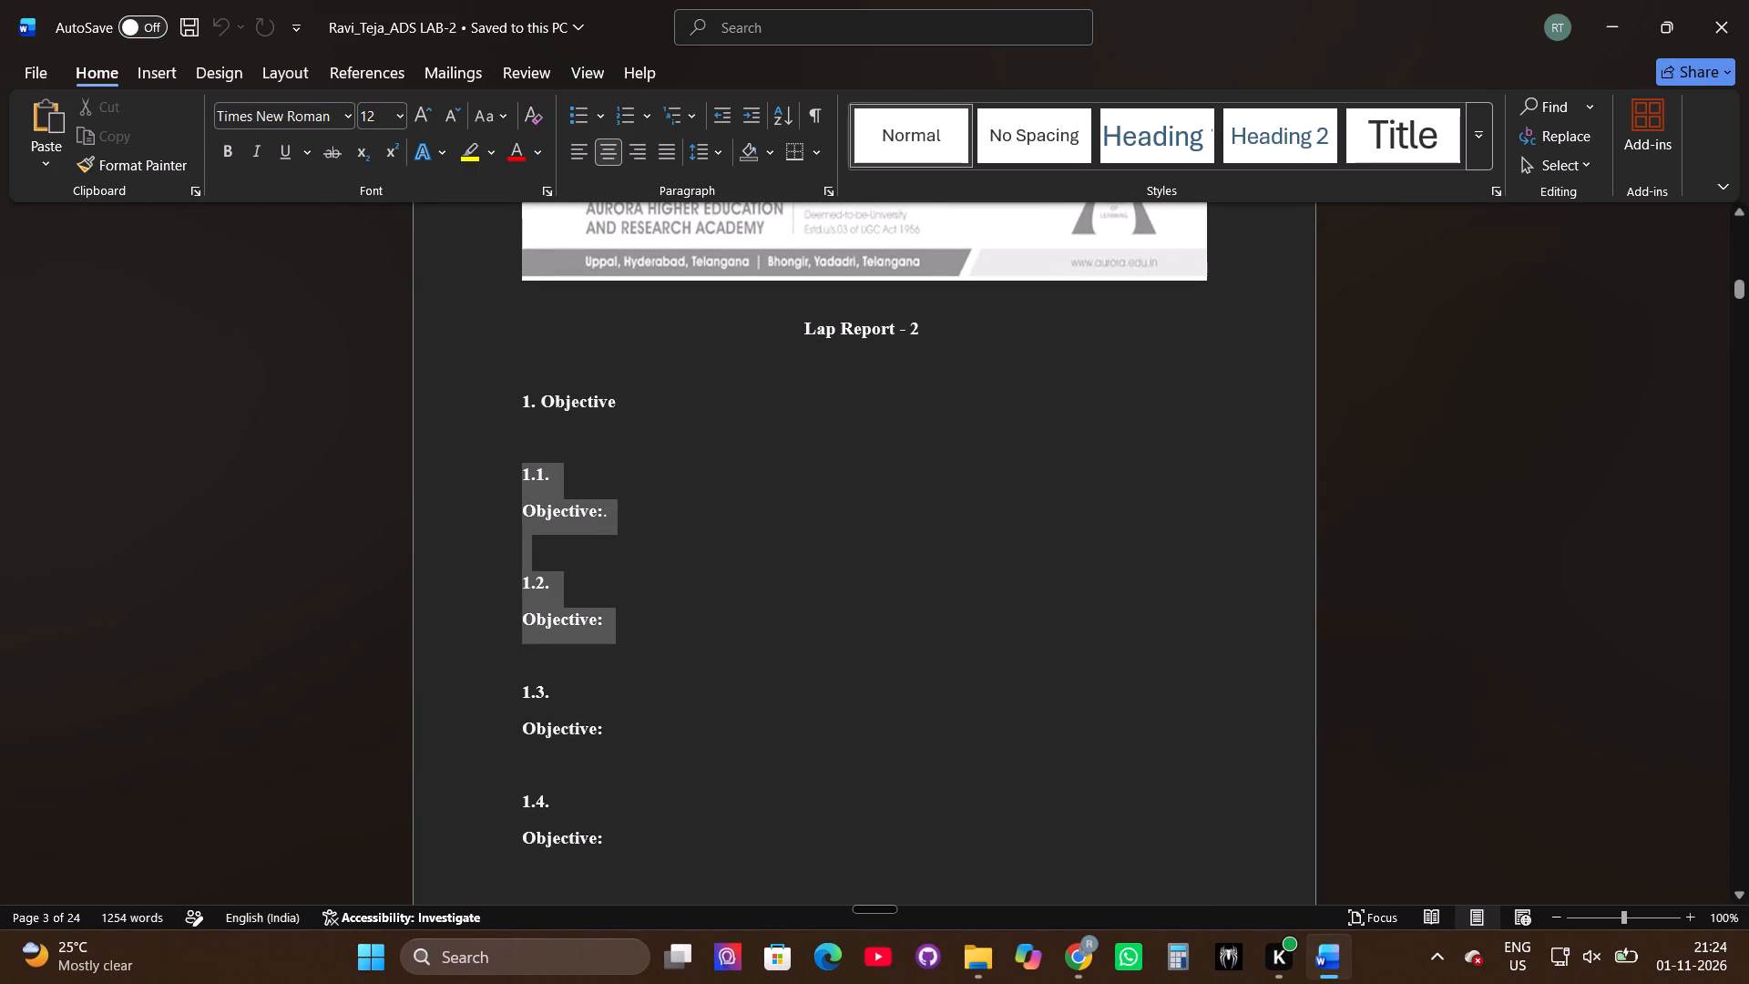
left_click_drag(725, 616, 738, 626)
scroll(740, 609, "down", 2)
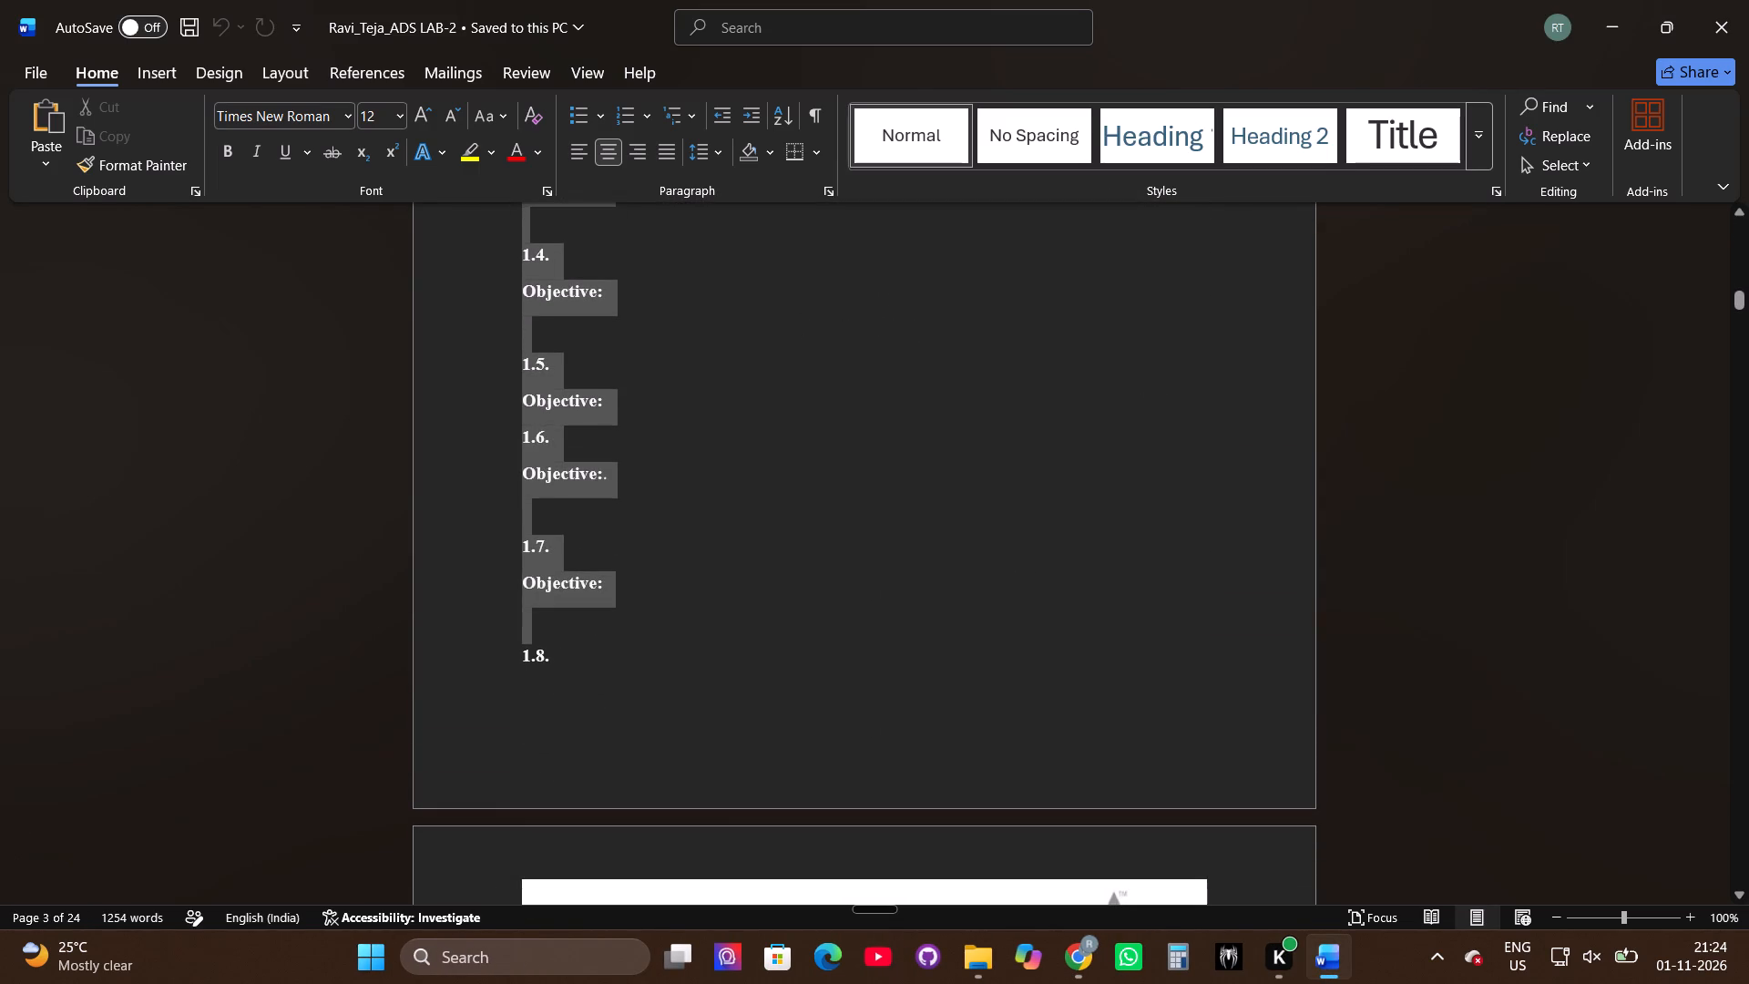
left_click_drag(738, 626, 721, 701)
scroll(738, 627, "down", 2)
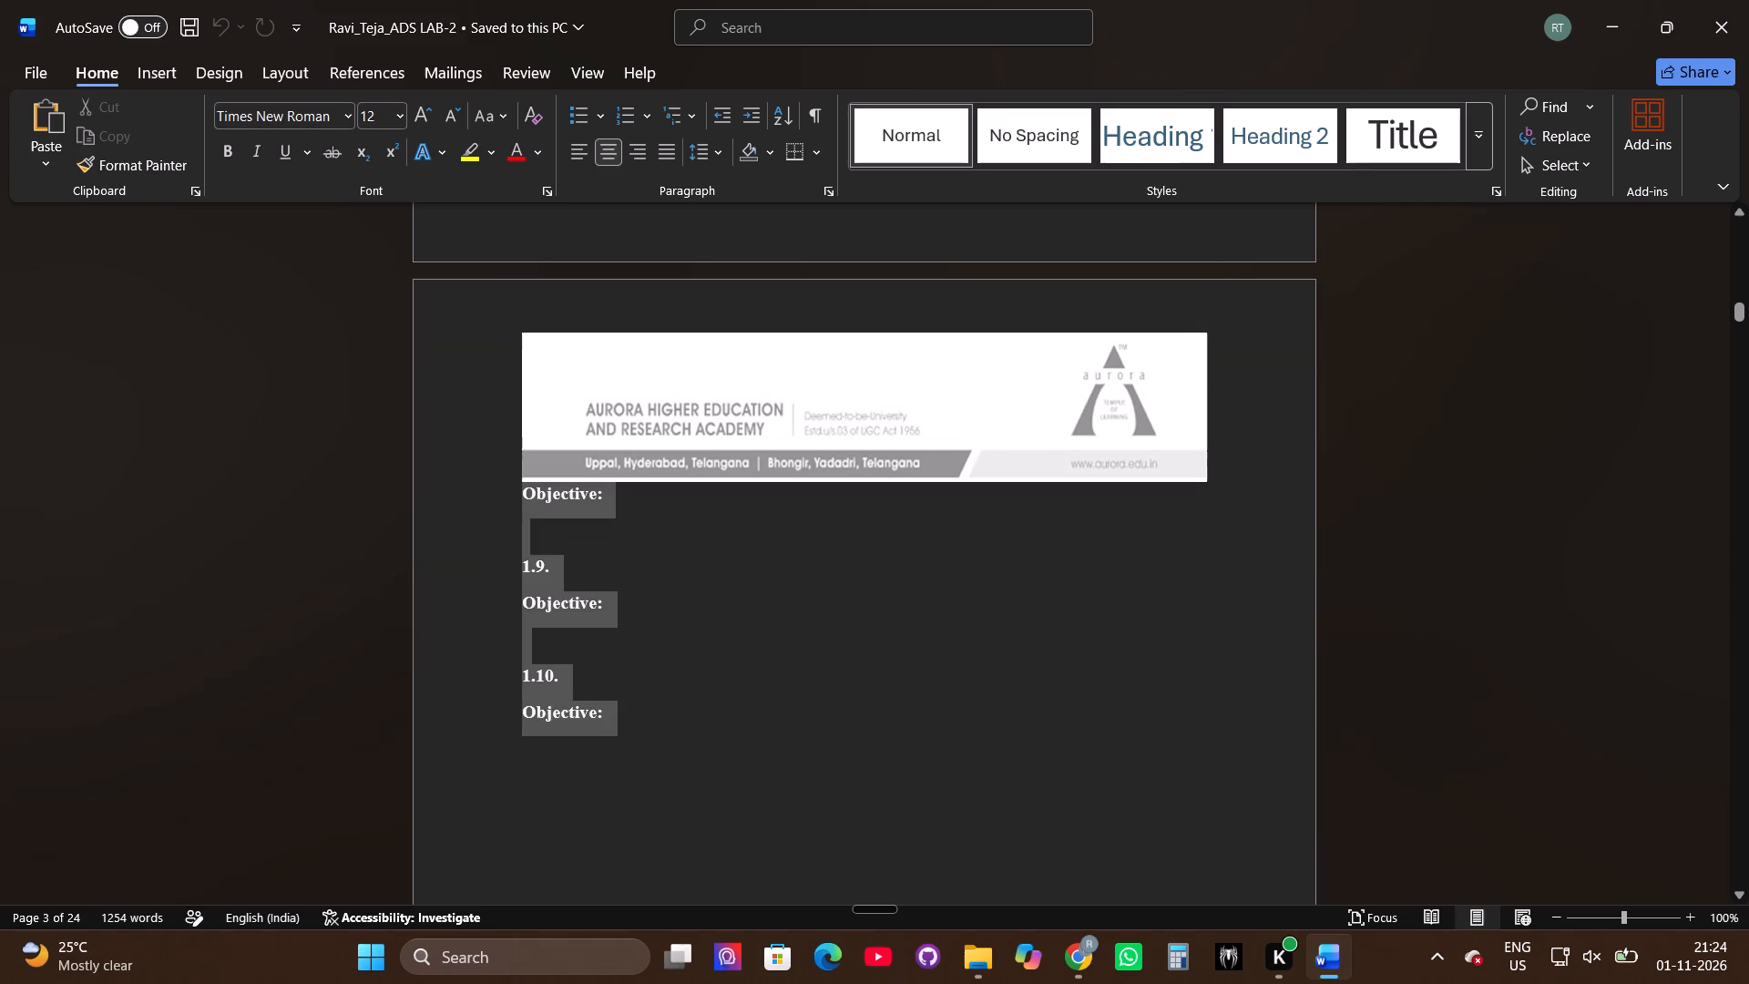
left_click_drag(721, 701, 729, 798)
key("ctrl+v")
scroll(711, 751, "up", 3)
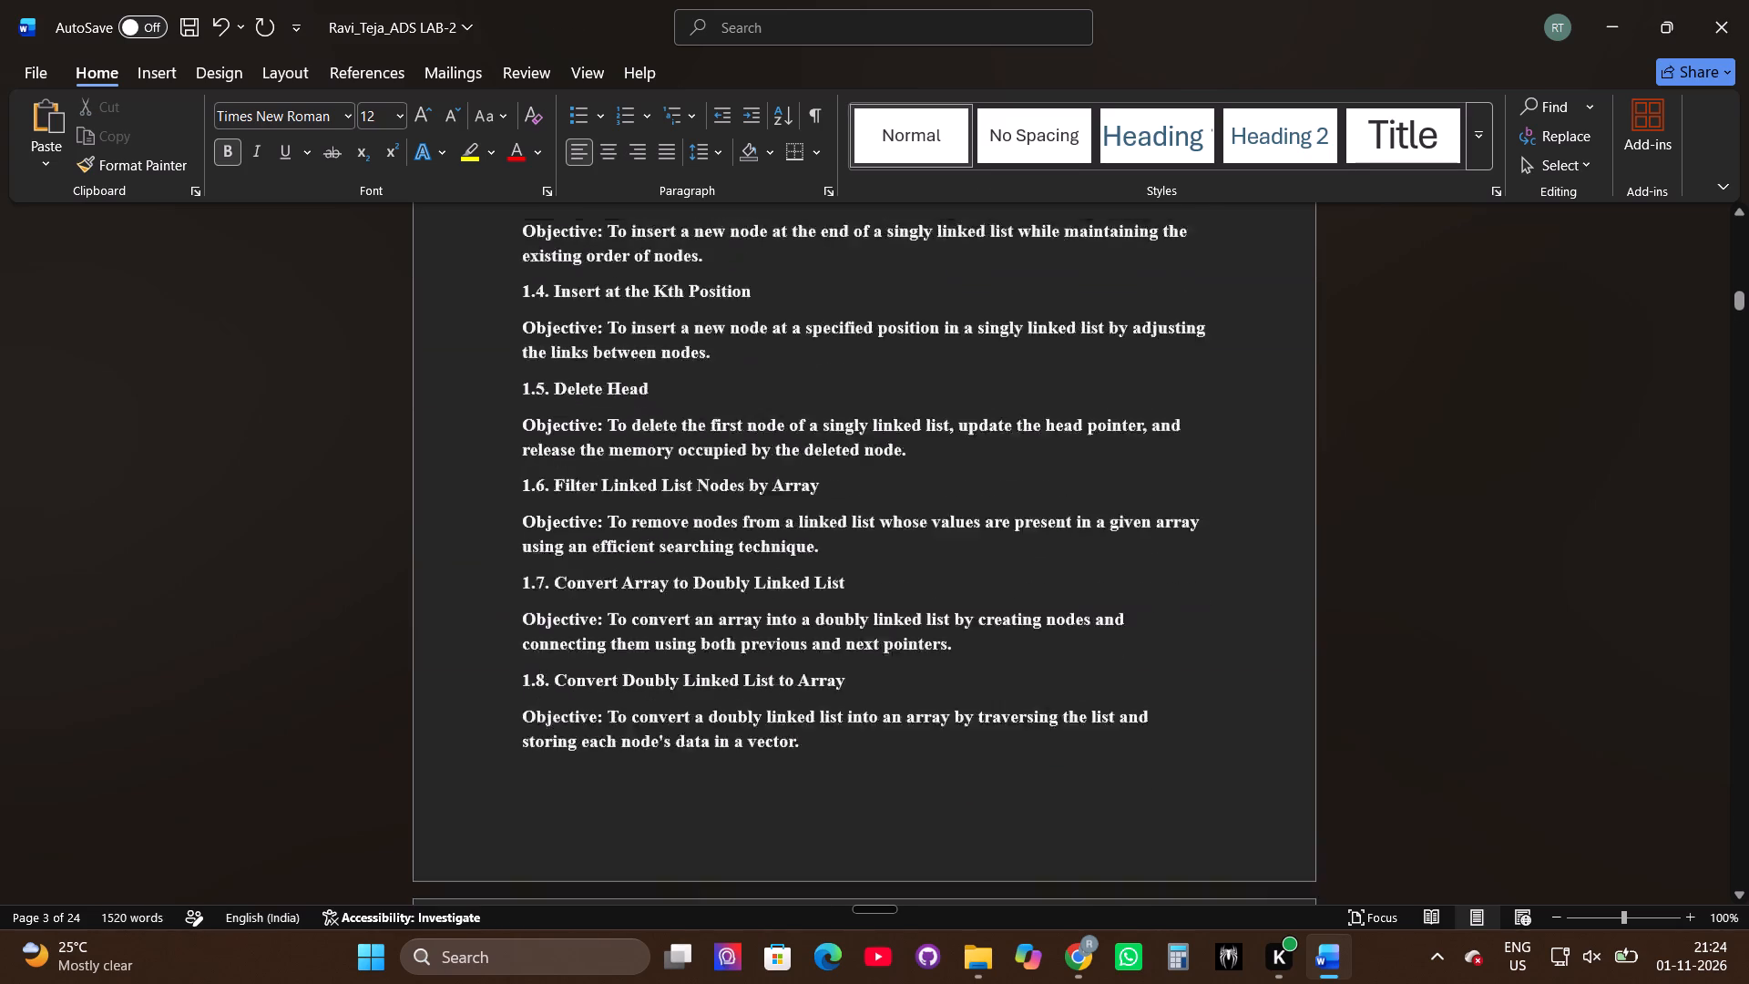
Remove the bold formatting from the objective paragraphs of experiments 1.1 to 1.4, keeping their titles bold.
scroll(711, 751, "up", 2)
scroll(710, 746, "down", 1)
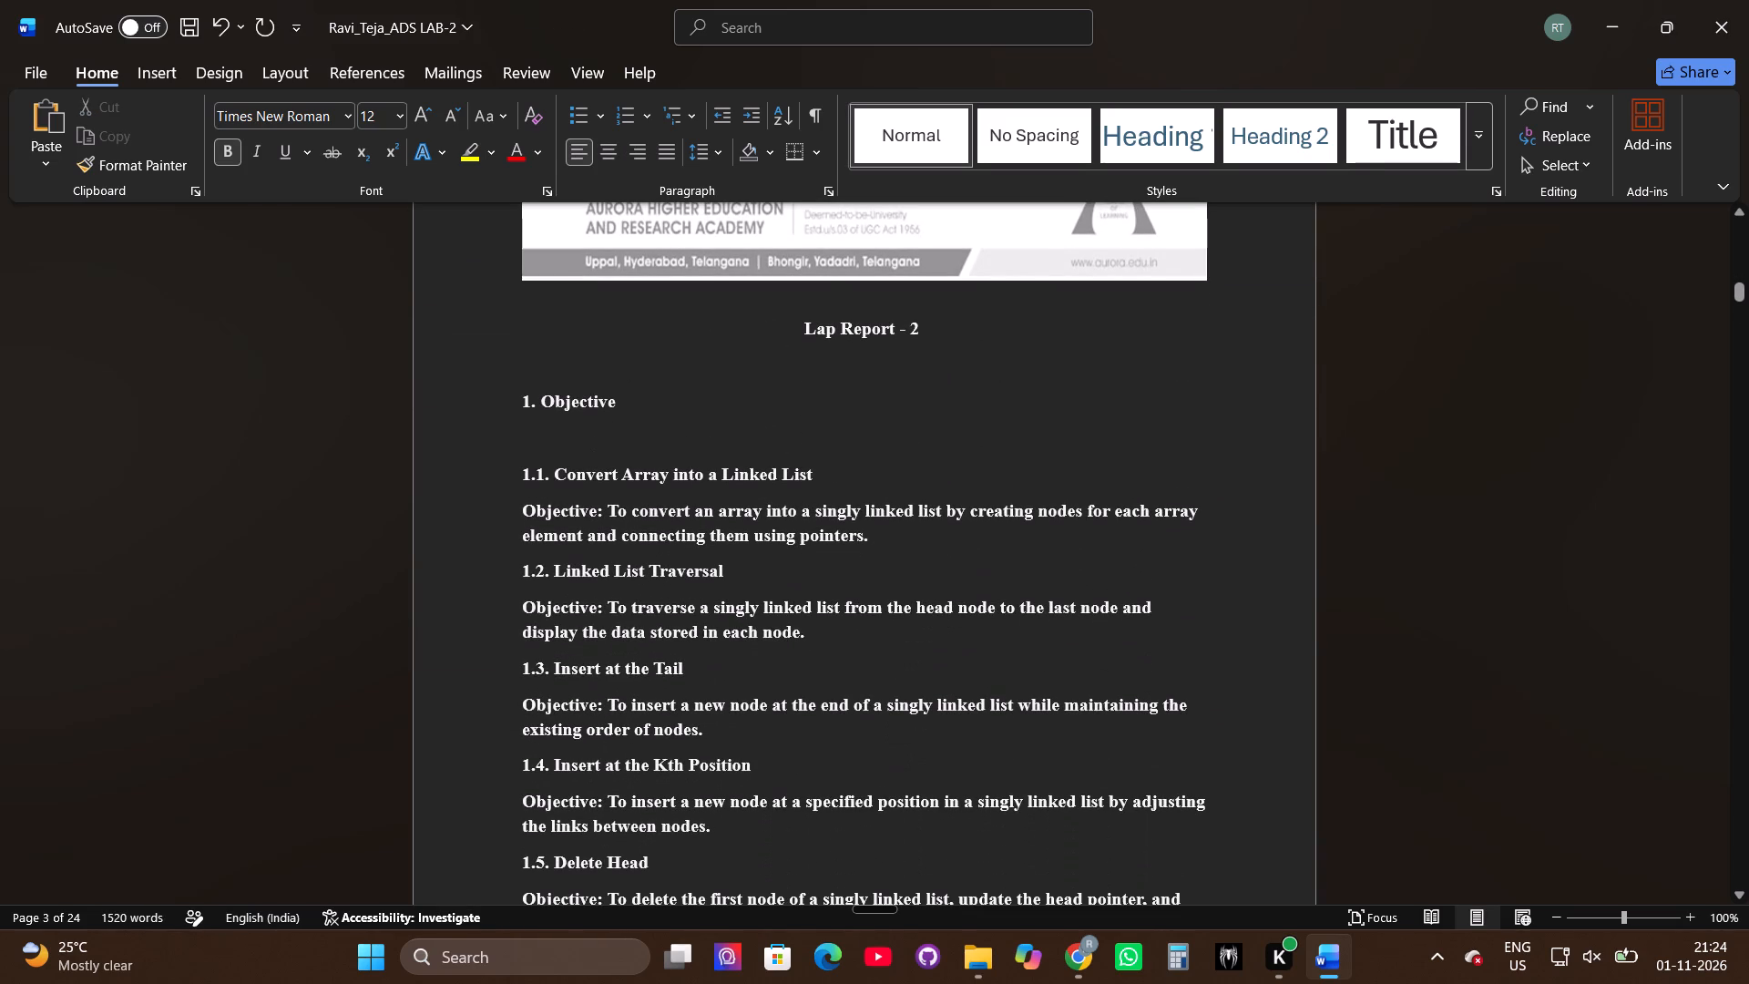
double_click(718, 523)
left_click(718, 523)
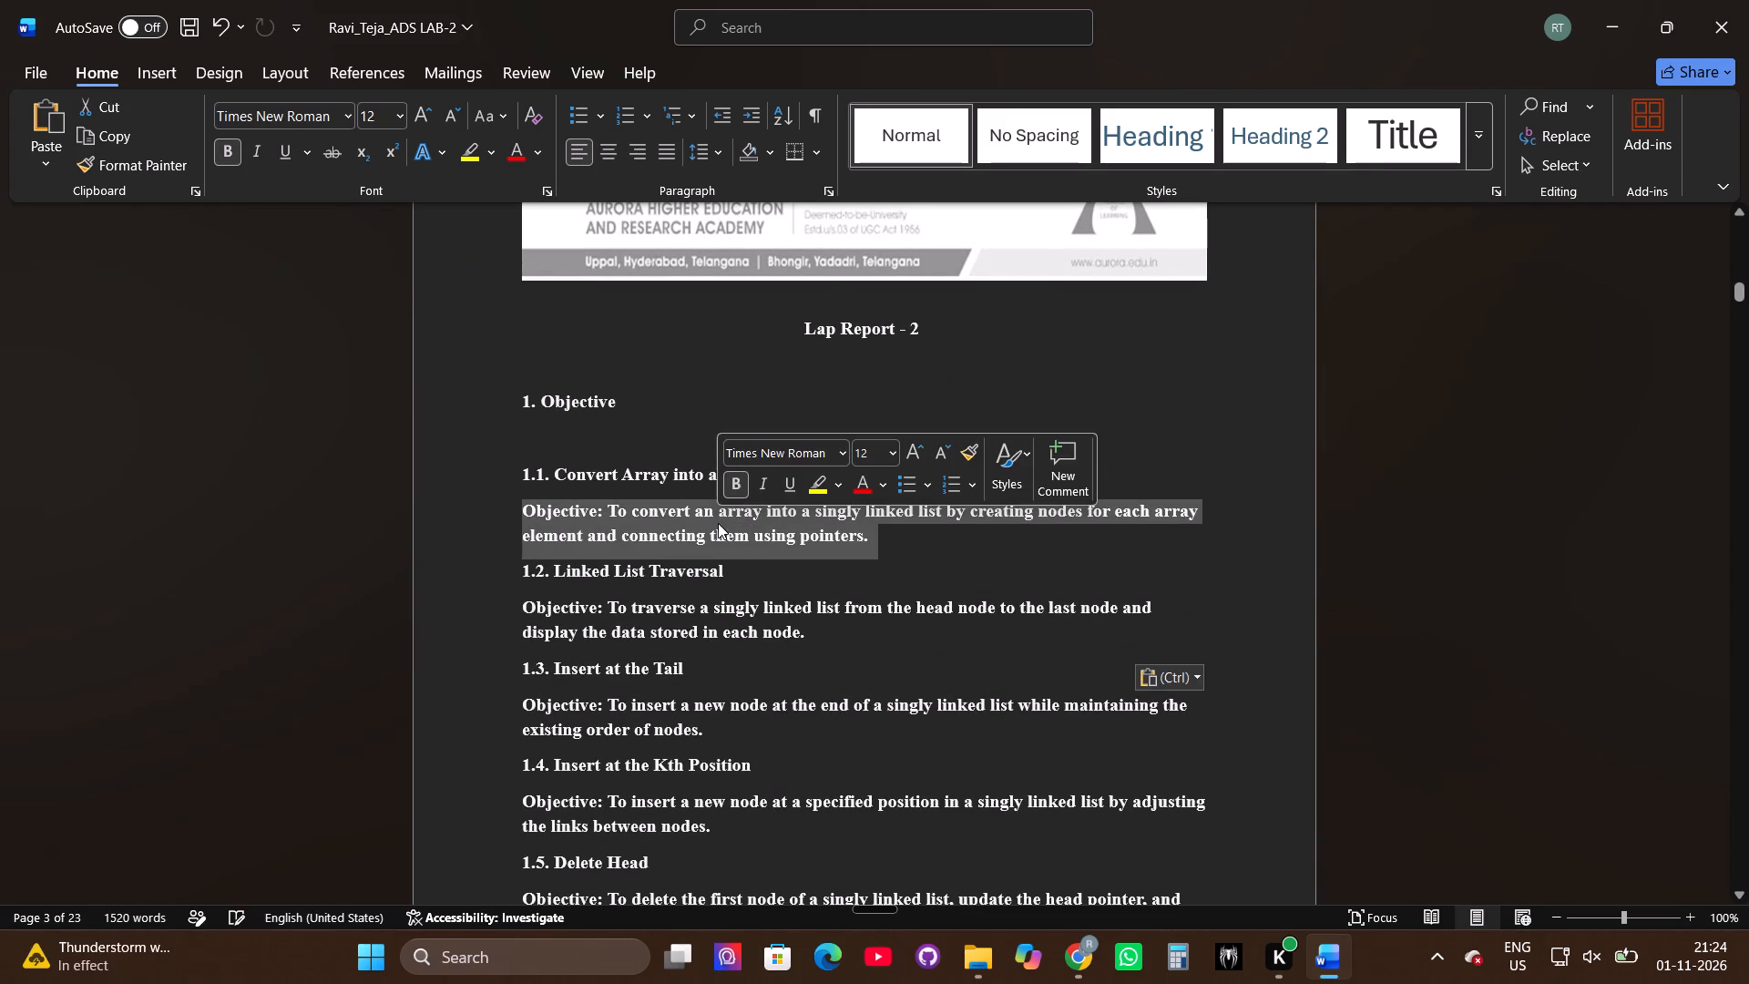
left_click(727, 484)
triple_click(670, 620)
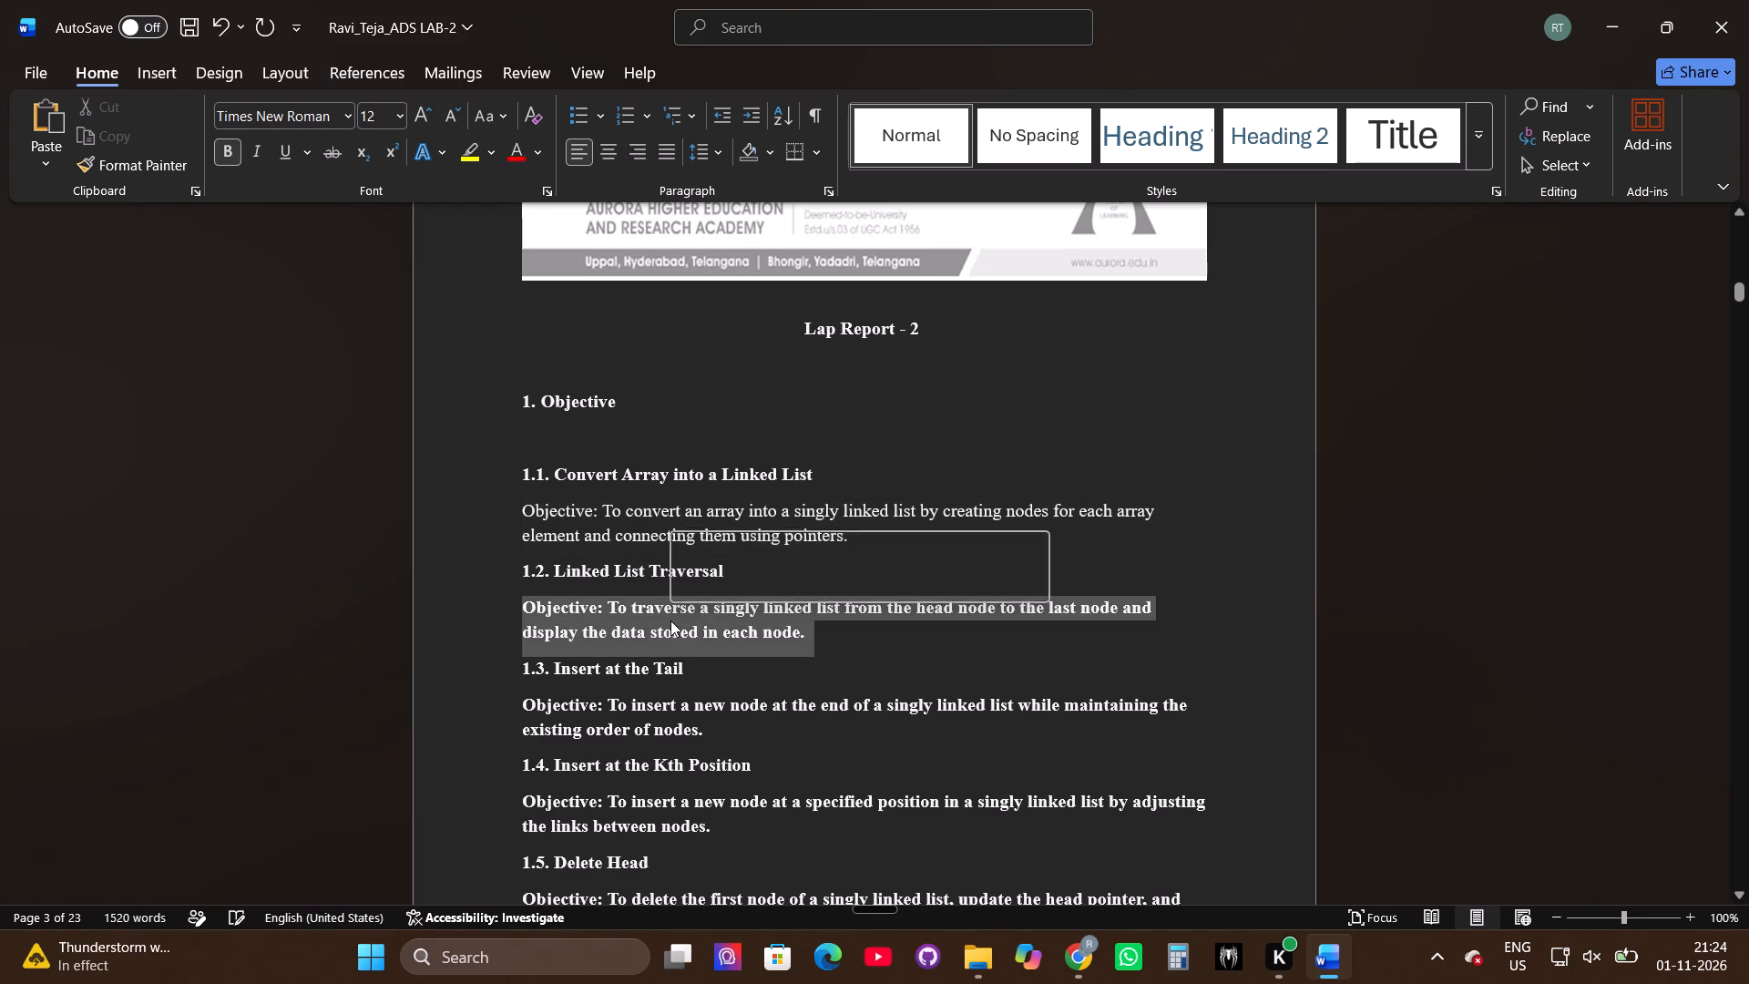
left_click(690, 579)
scroll(665, 600, "down", 1)
triple_click(669, 466)
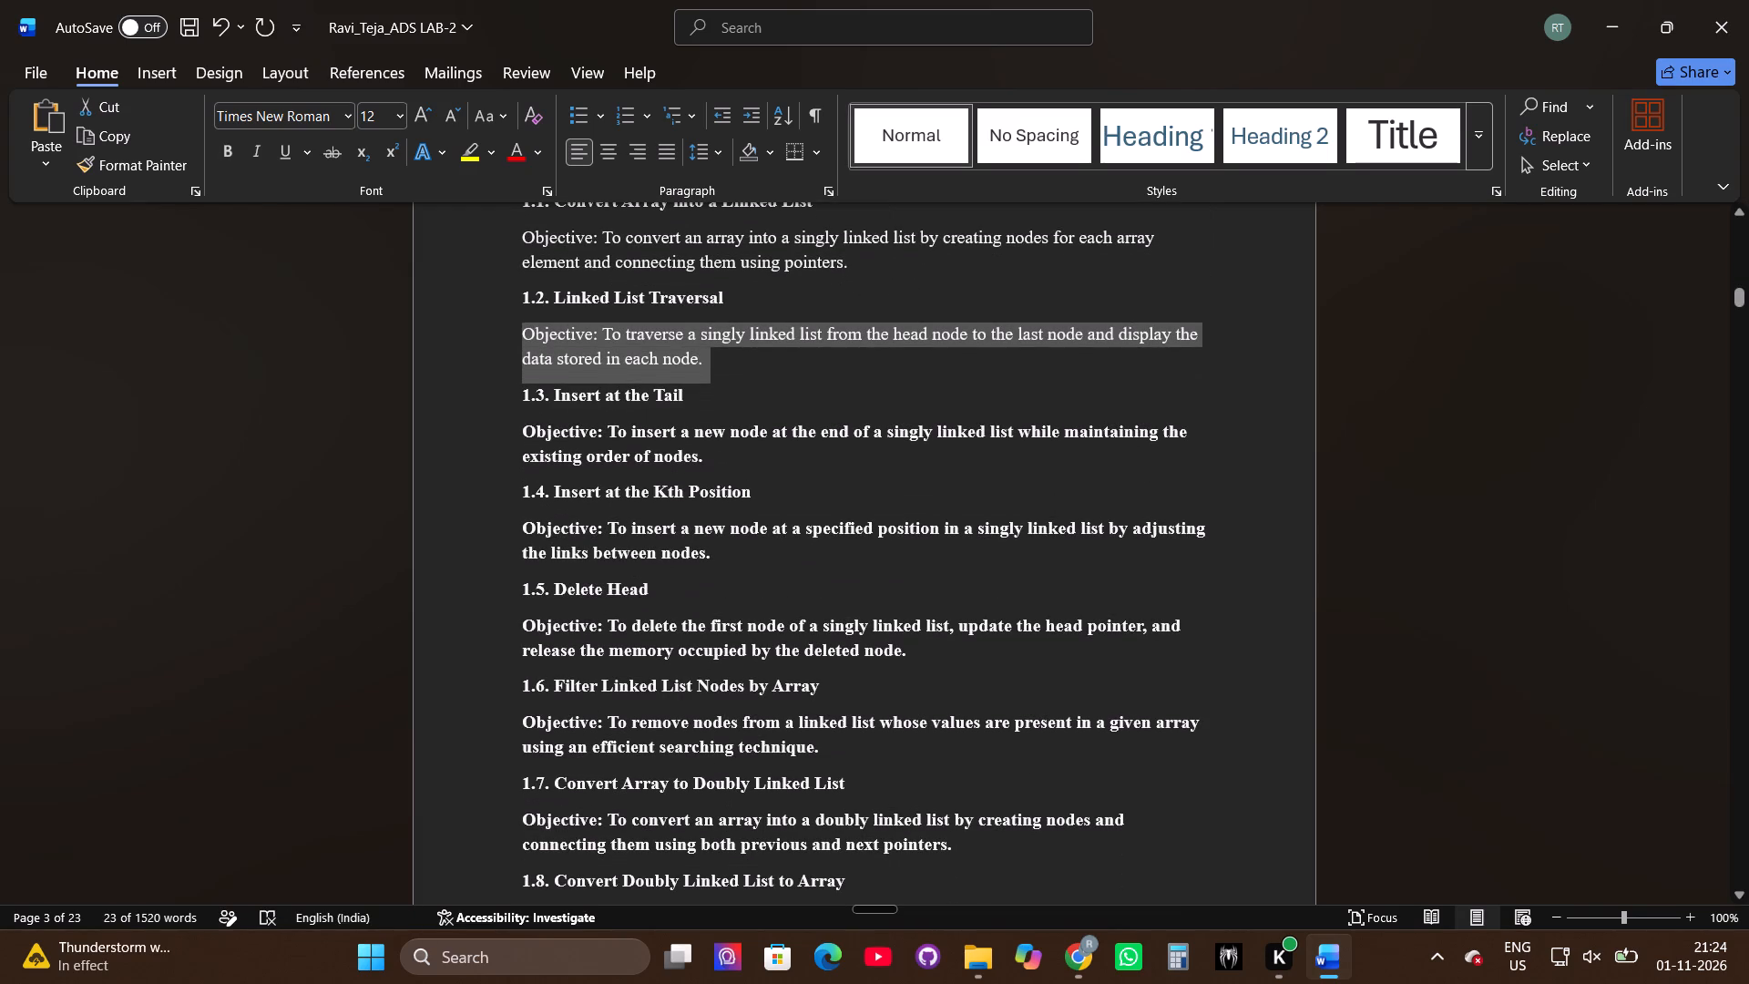
left_click(679, 415)
triple_click(679, 524)
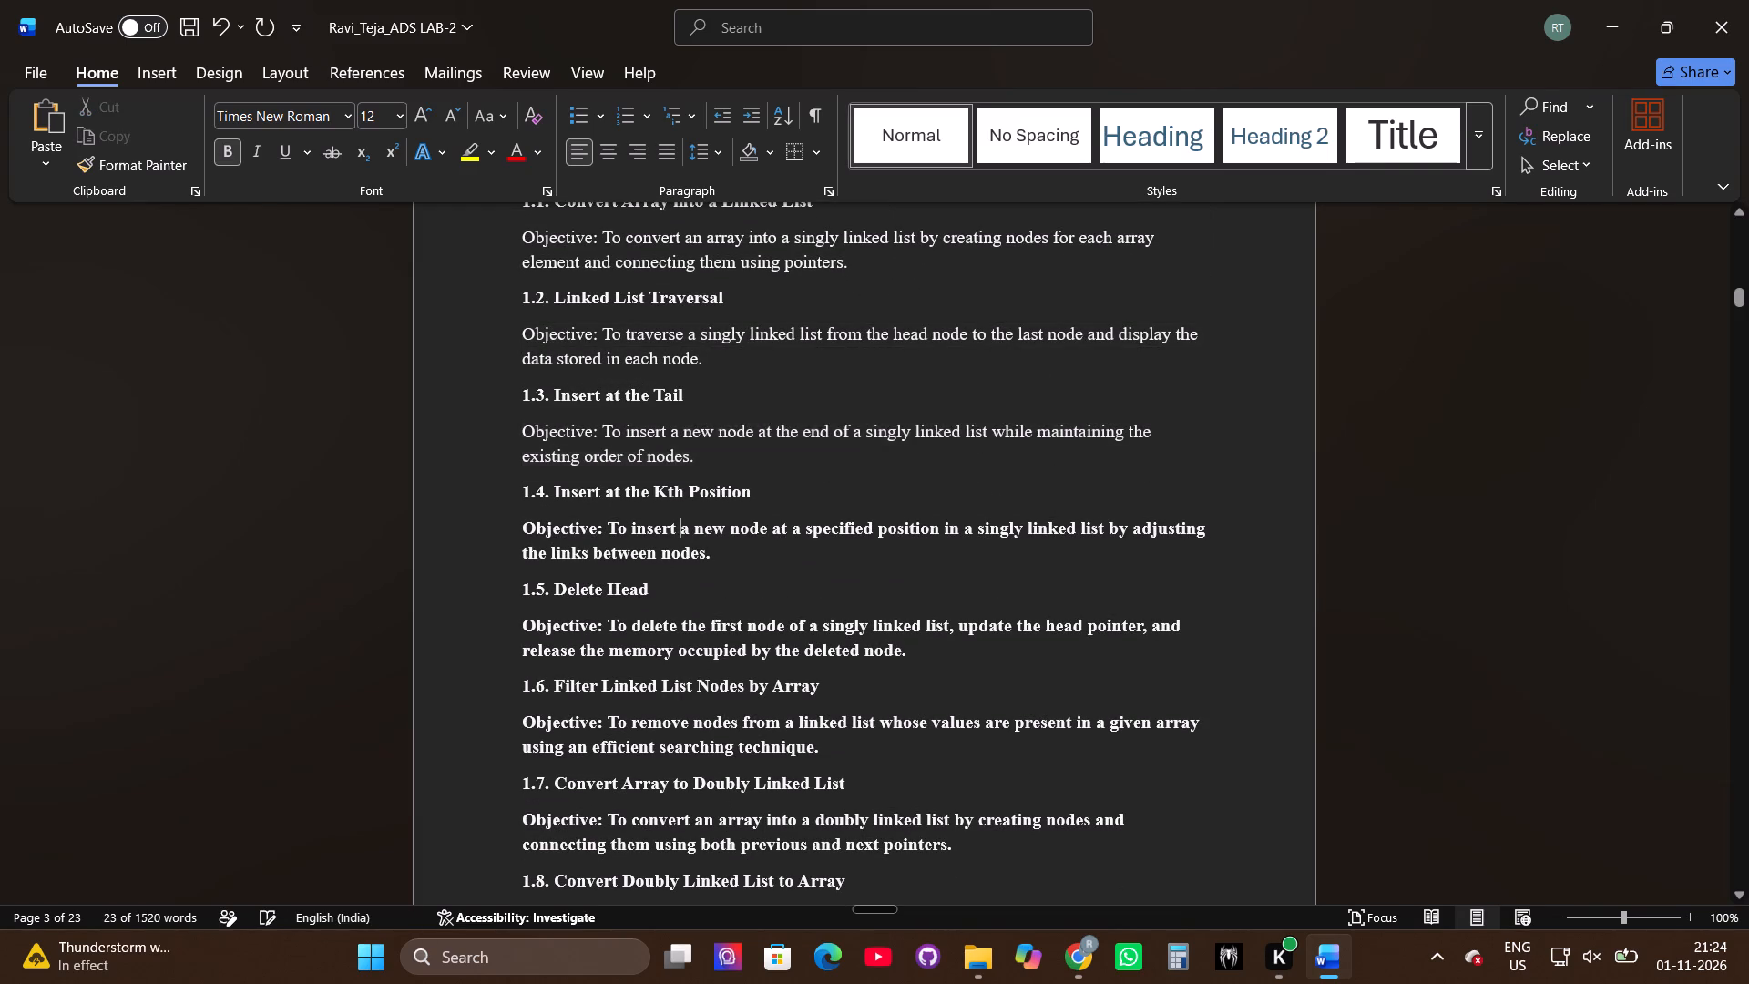
left_click(691, 488)
Remove the bold formatting from the objective paragraphs of experiments 1.5 to 1.8, keeping their titles bold.
scroll(650, 573, "down", 1)
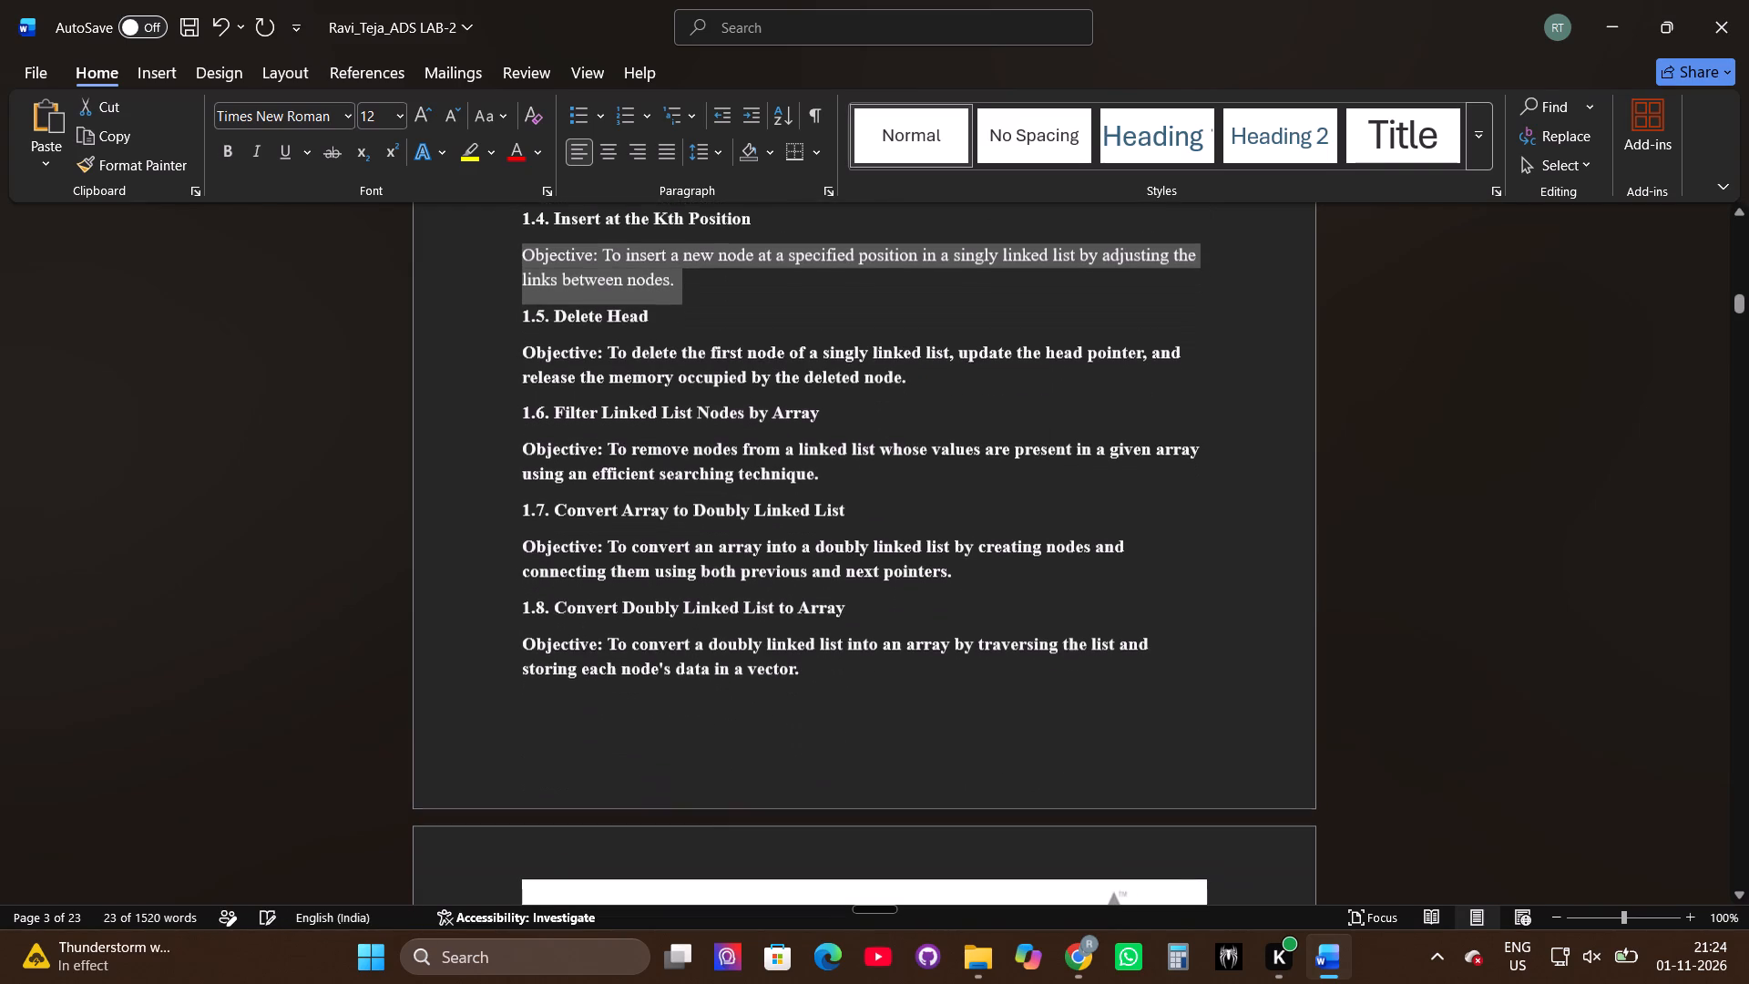
double_click(667, 368)
left_click(667, 368)
left_click(685, 330)
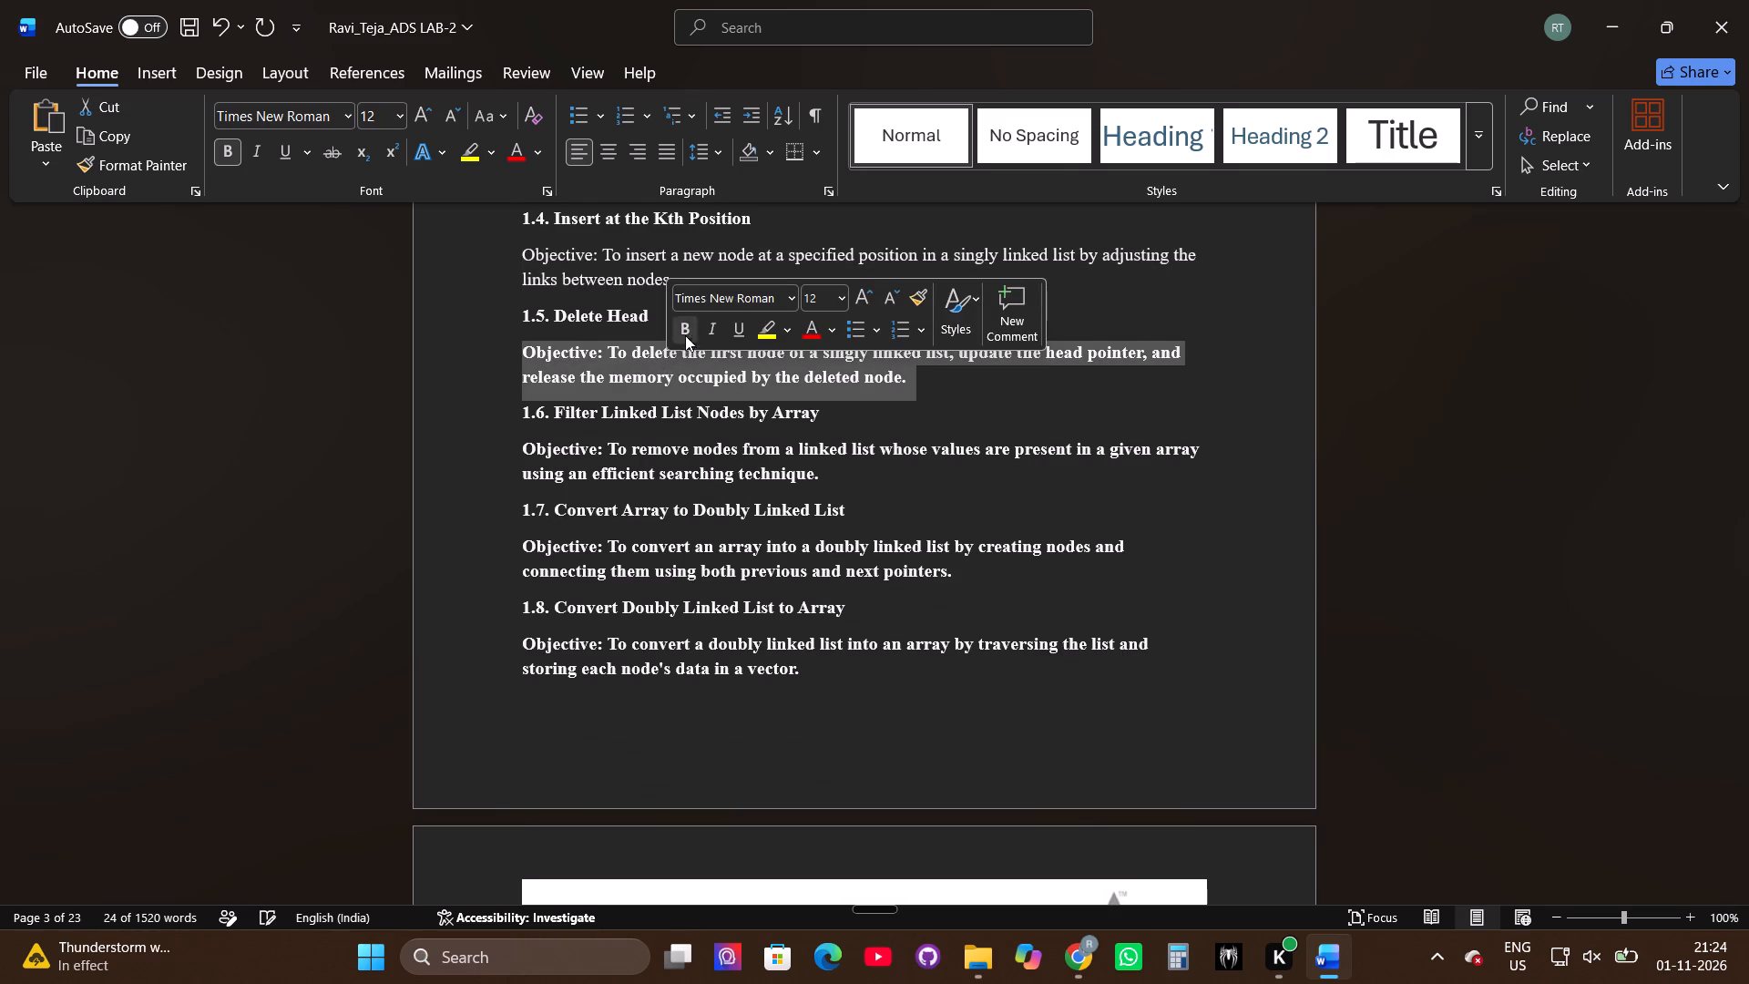
double_click(685, 470)
left_click(685, 470)
left_click(695, 419)
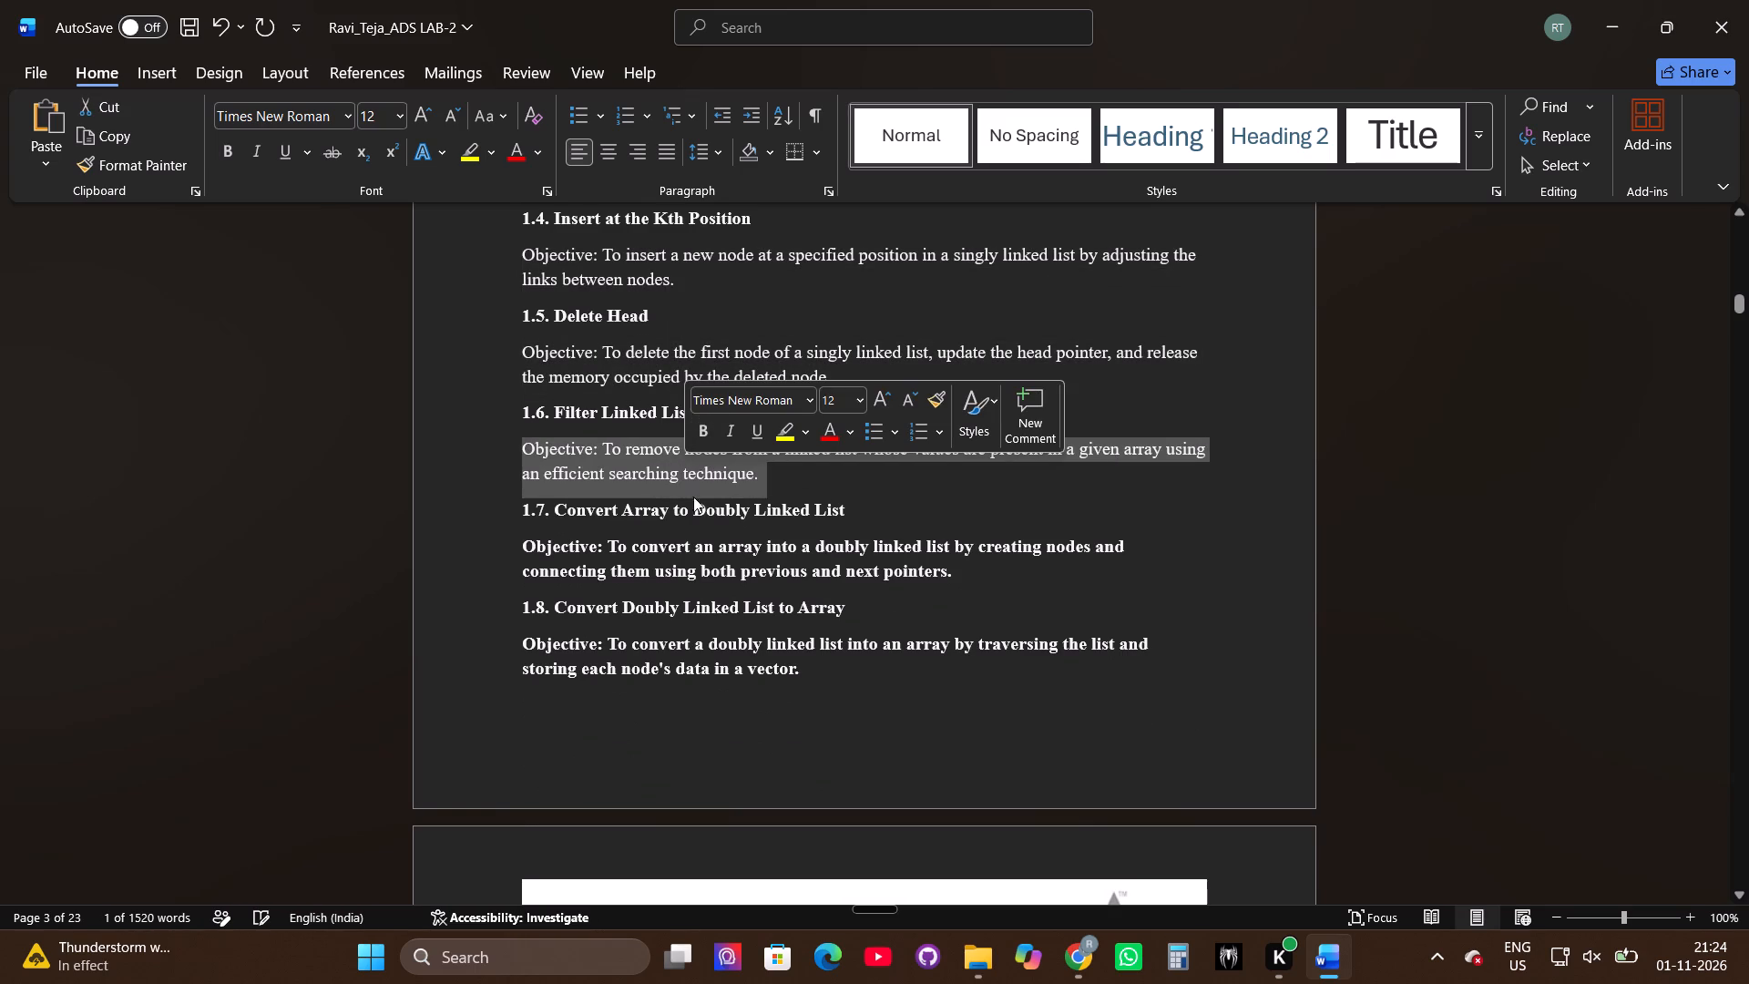
double_click(693, 548)
left_click(693, 548)
left_click(713, 499)
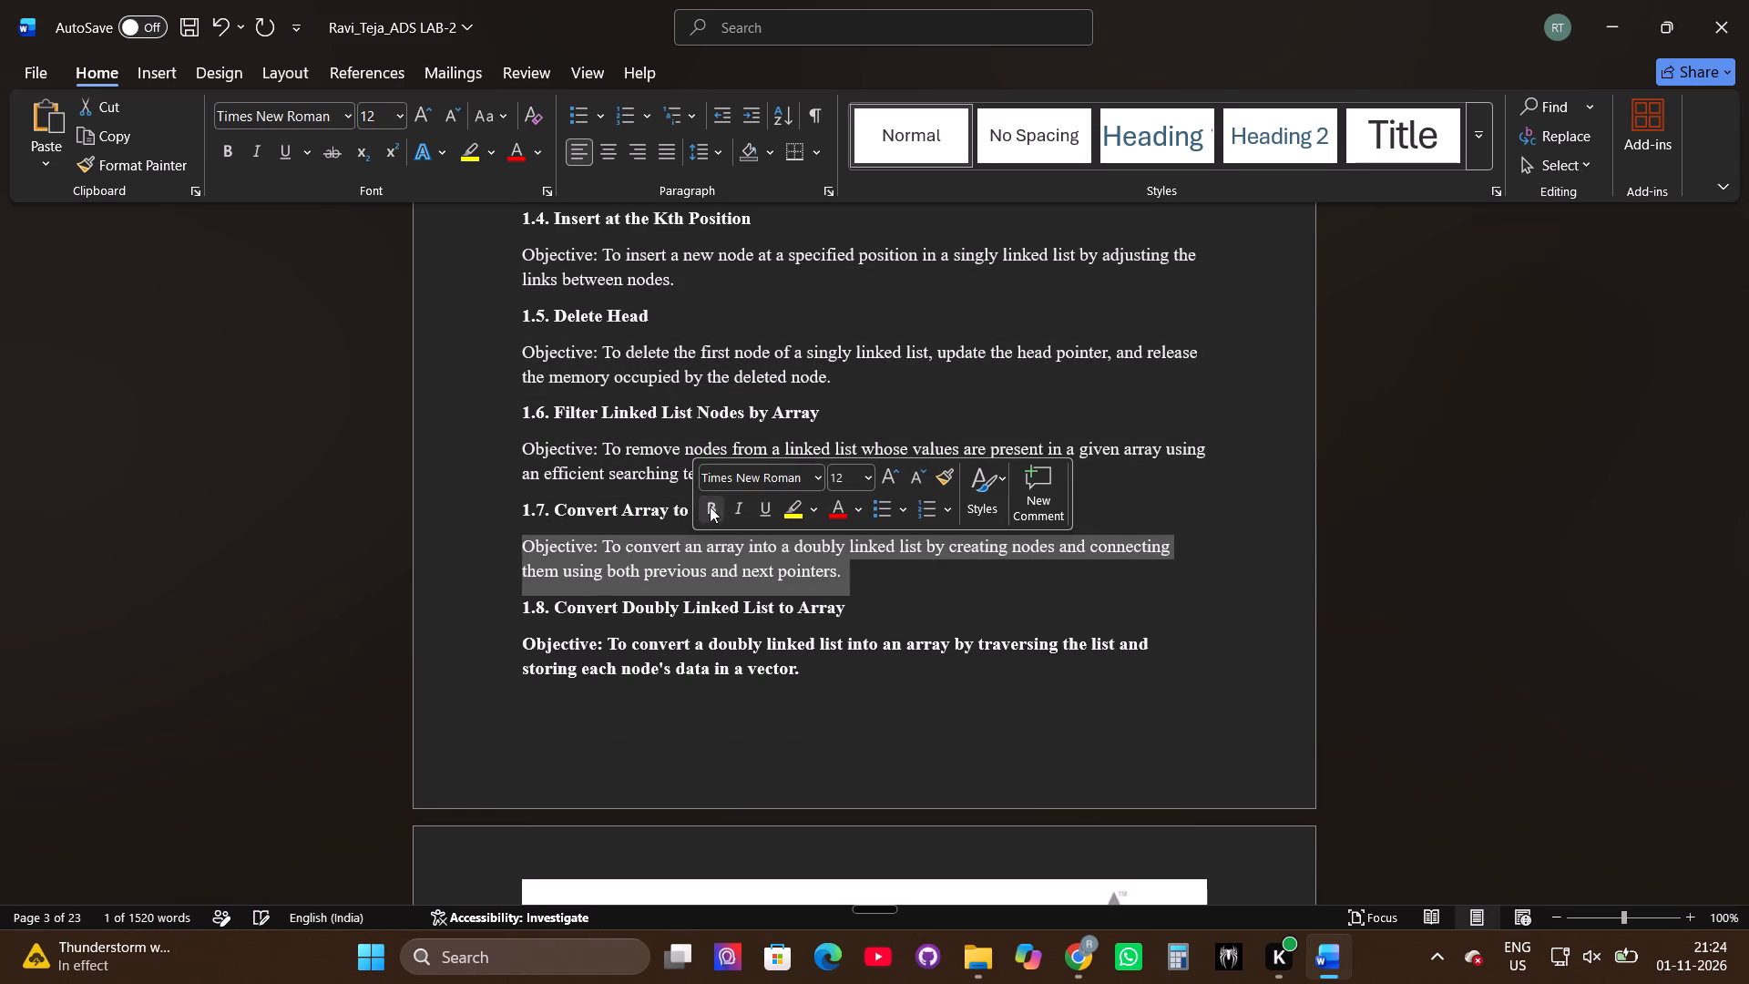
triple_click(683, 638)
left_click(705, 591)
Remove the bold formatting from the objective paragraphs of experiments 1.9 and 1.10, keeping their titles bold.
scroll(689, 647, "down", 1)
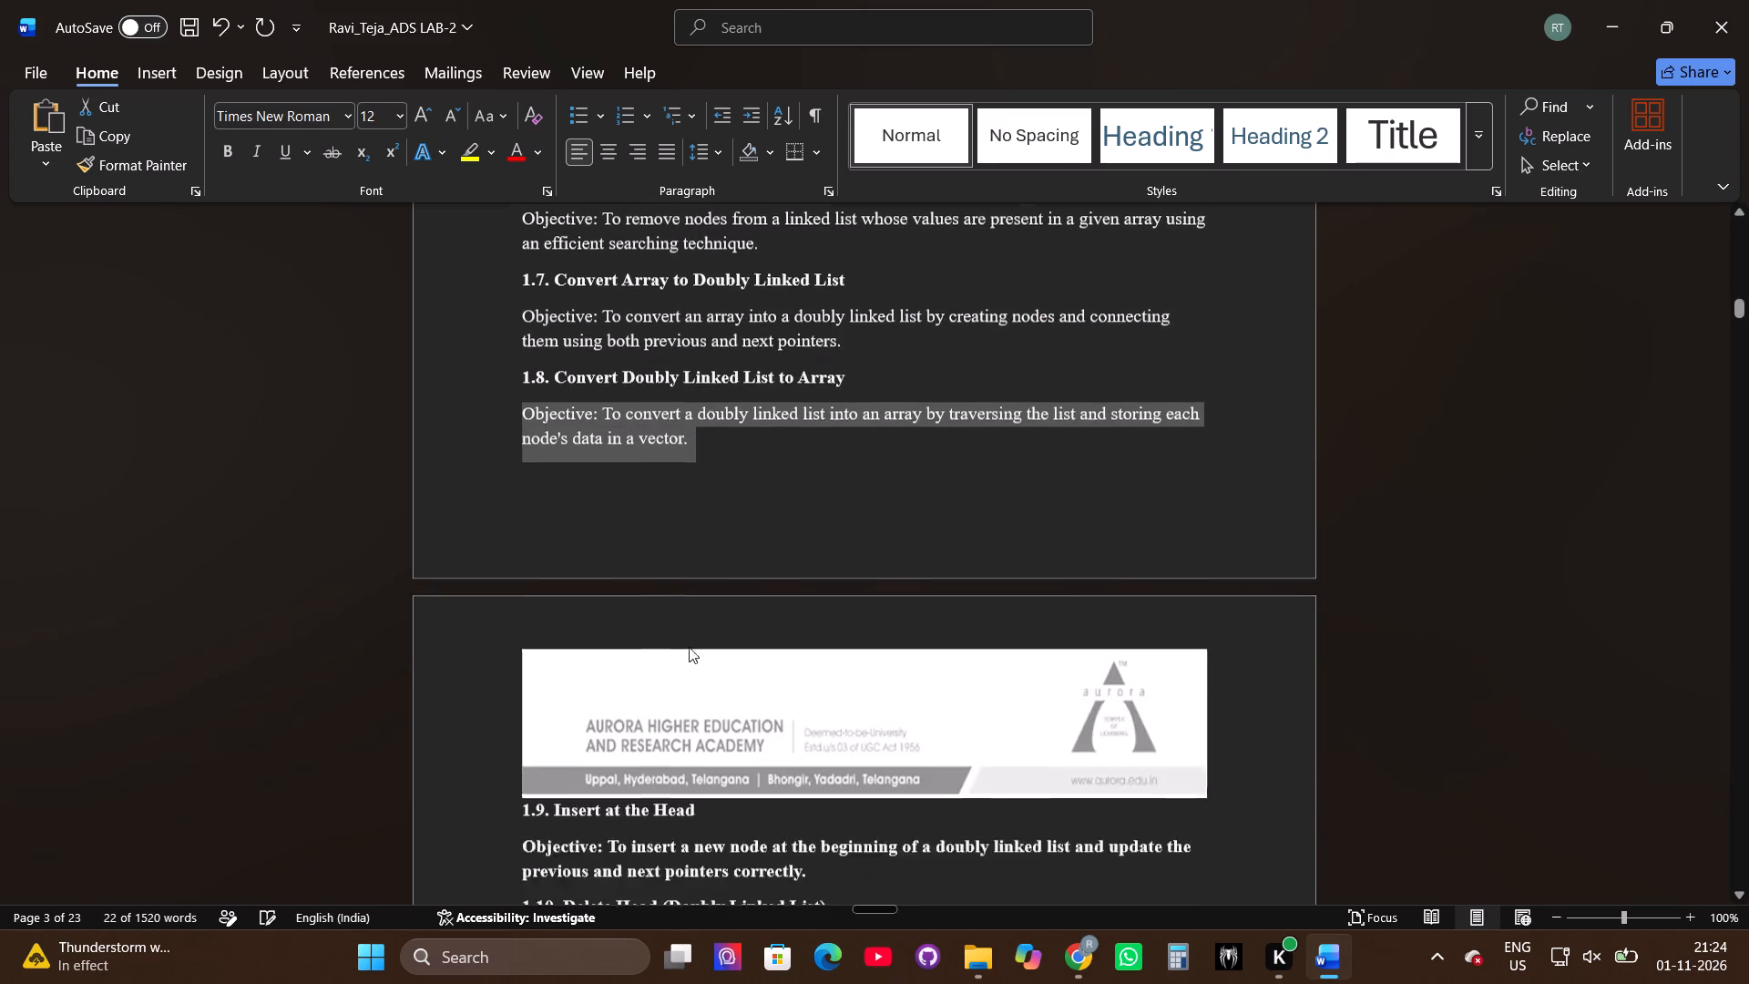
scroll(689, 647, "down", 1)
double_click(689, 556)
left_click(689, 556)
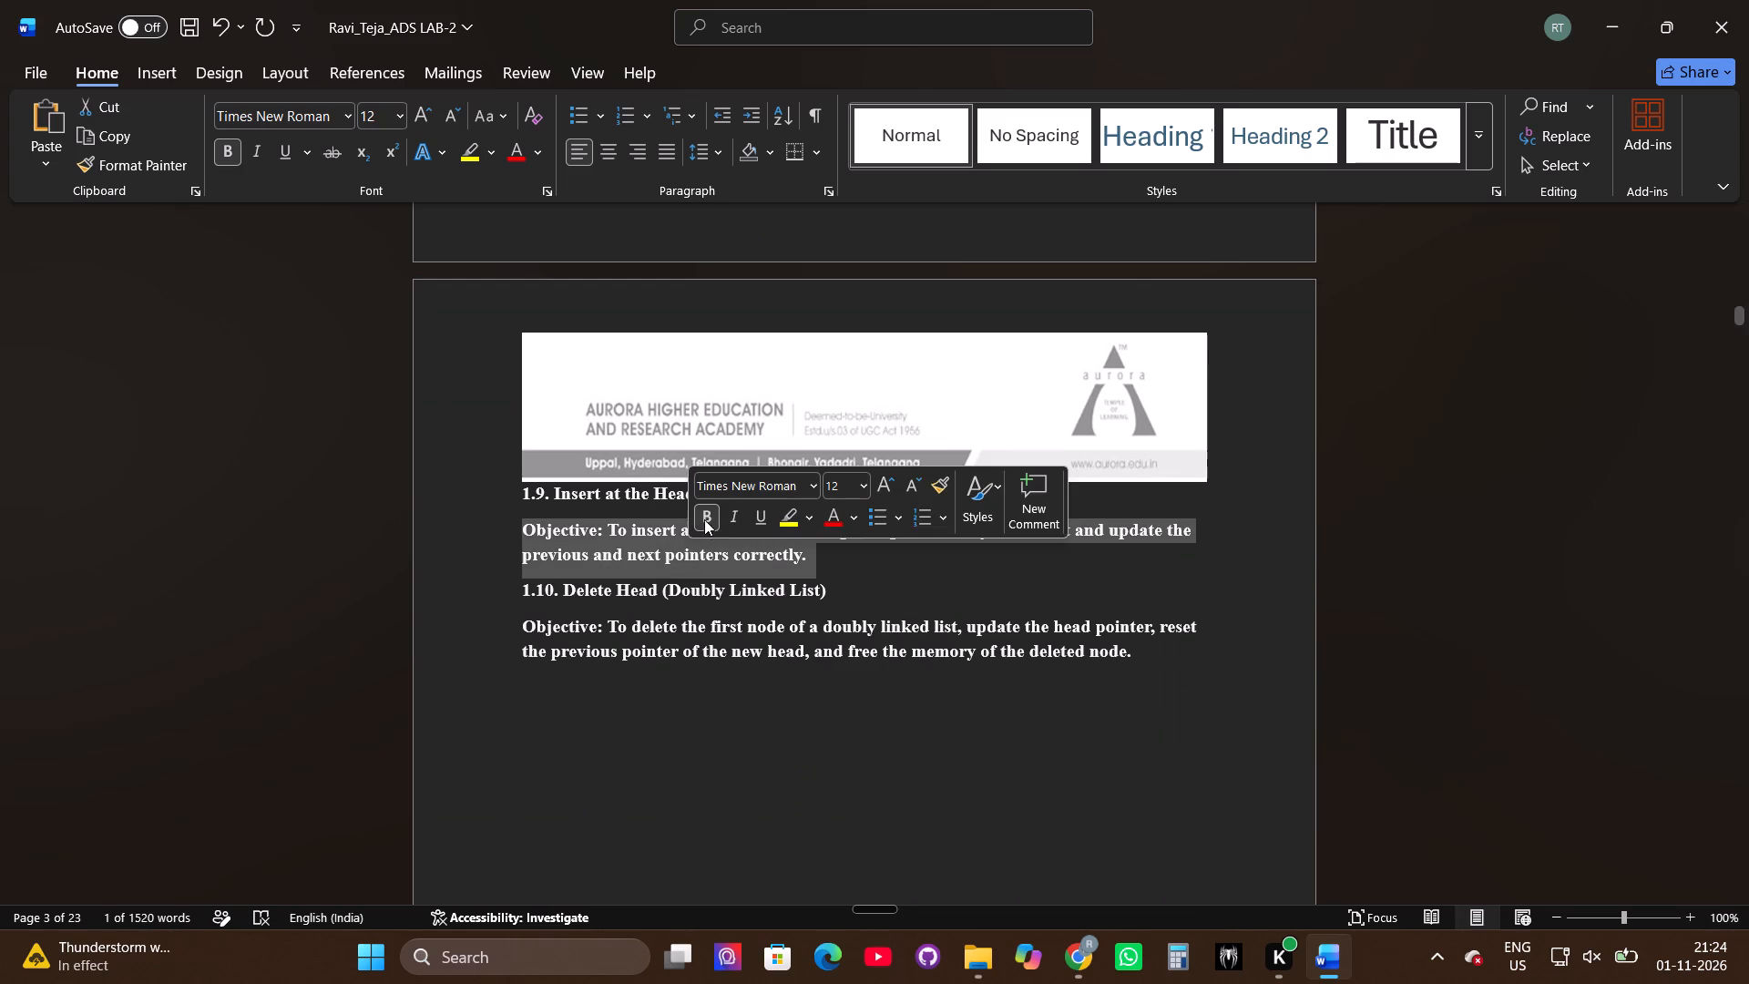
left_click(704, 519)
triple_click(690, 647)
left_click(703, 608)
Look back over the start of the objectives section and the certificate page before it, and minimize the document.
scroll(672, 664, "up", 7)
scroll(672, 664, "down", 2)
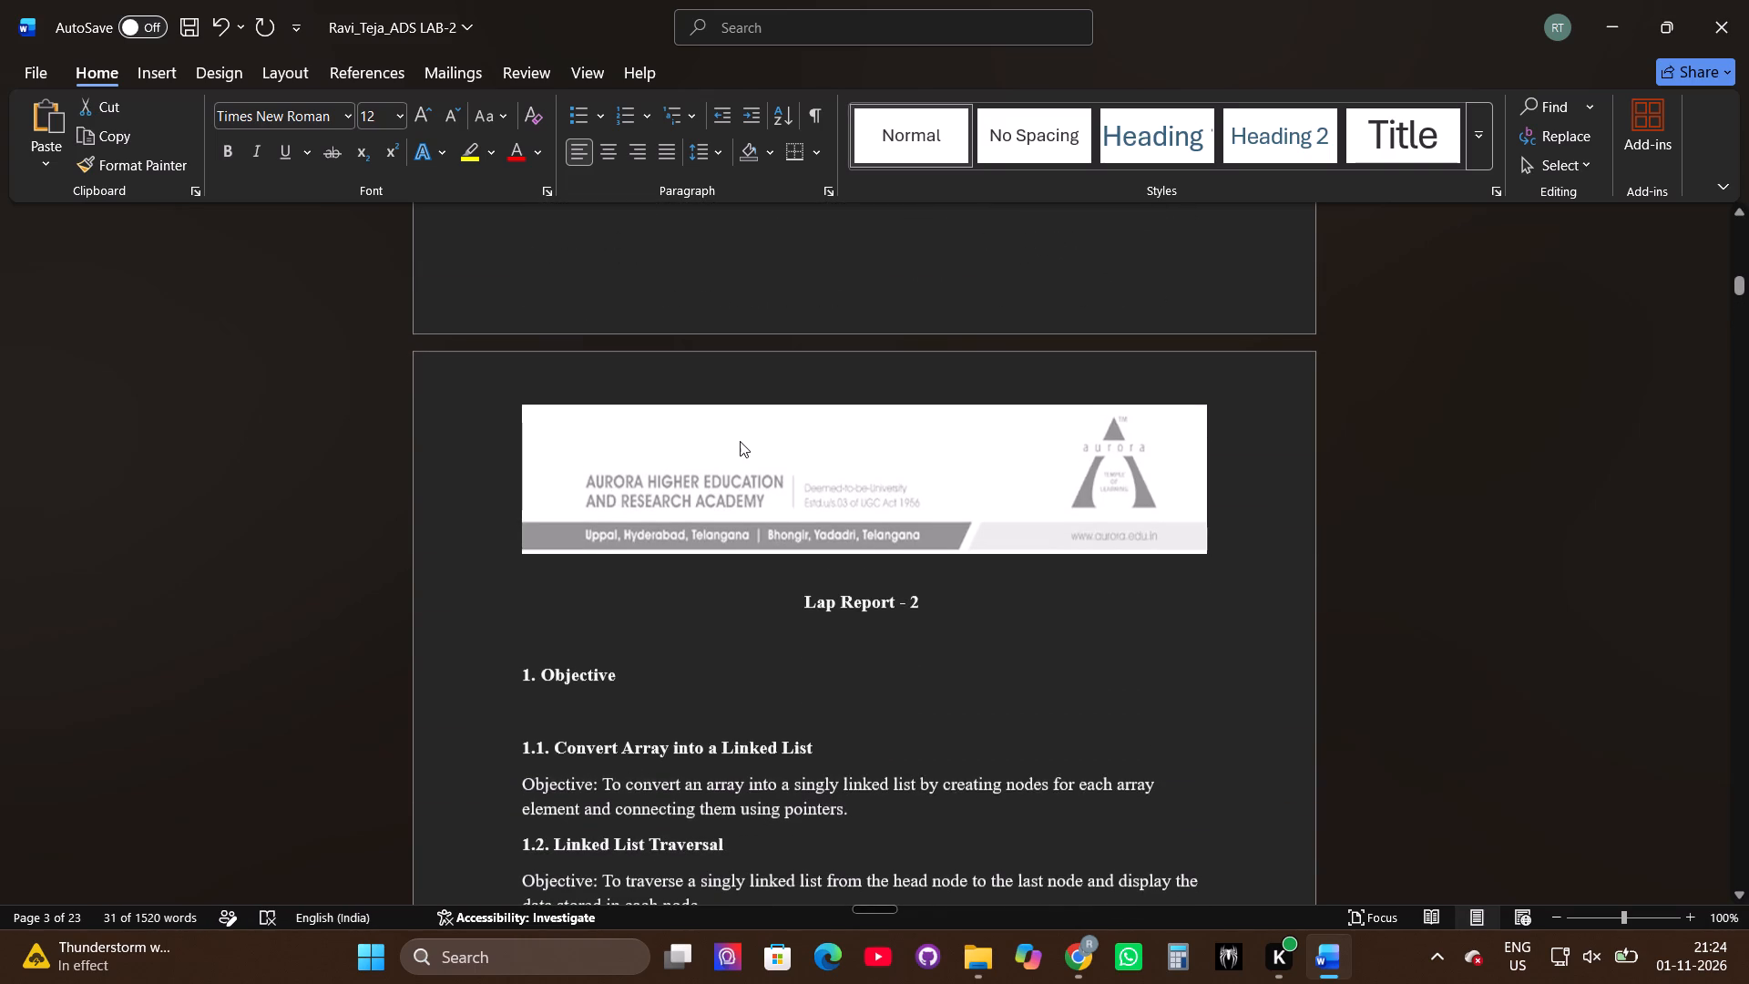
scroll(735, 487, "up", 1)
left_click(723, 504)
scroll(715, 504, "up", 2)
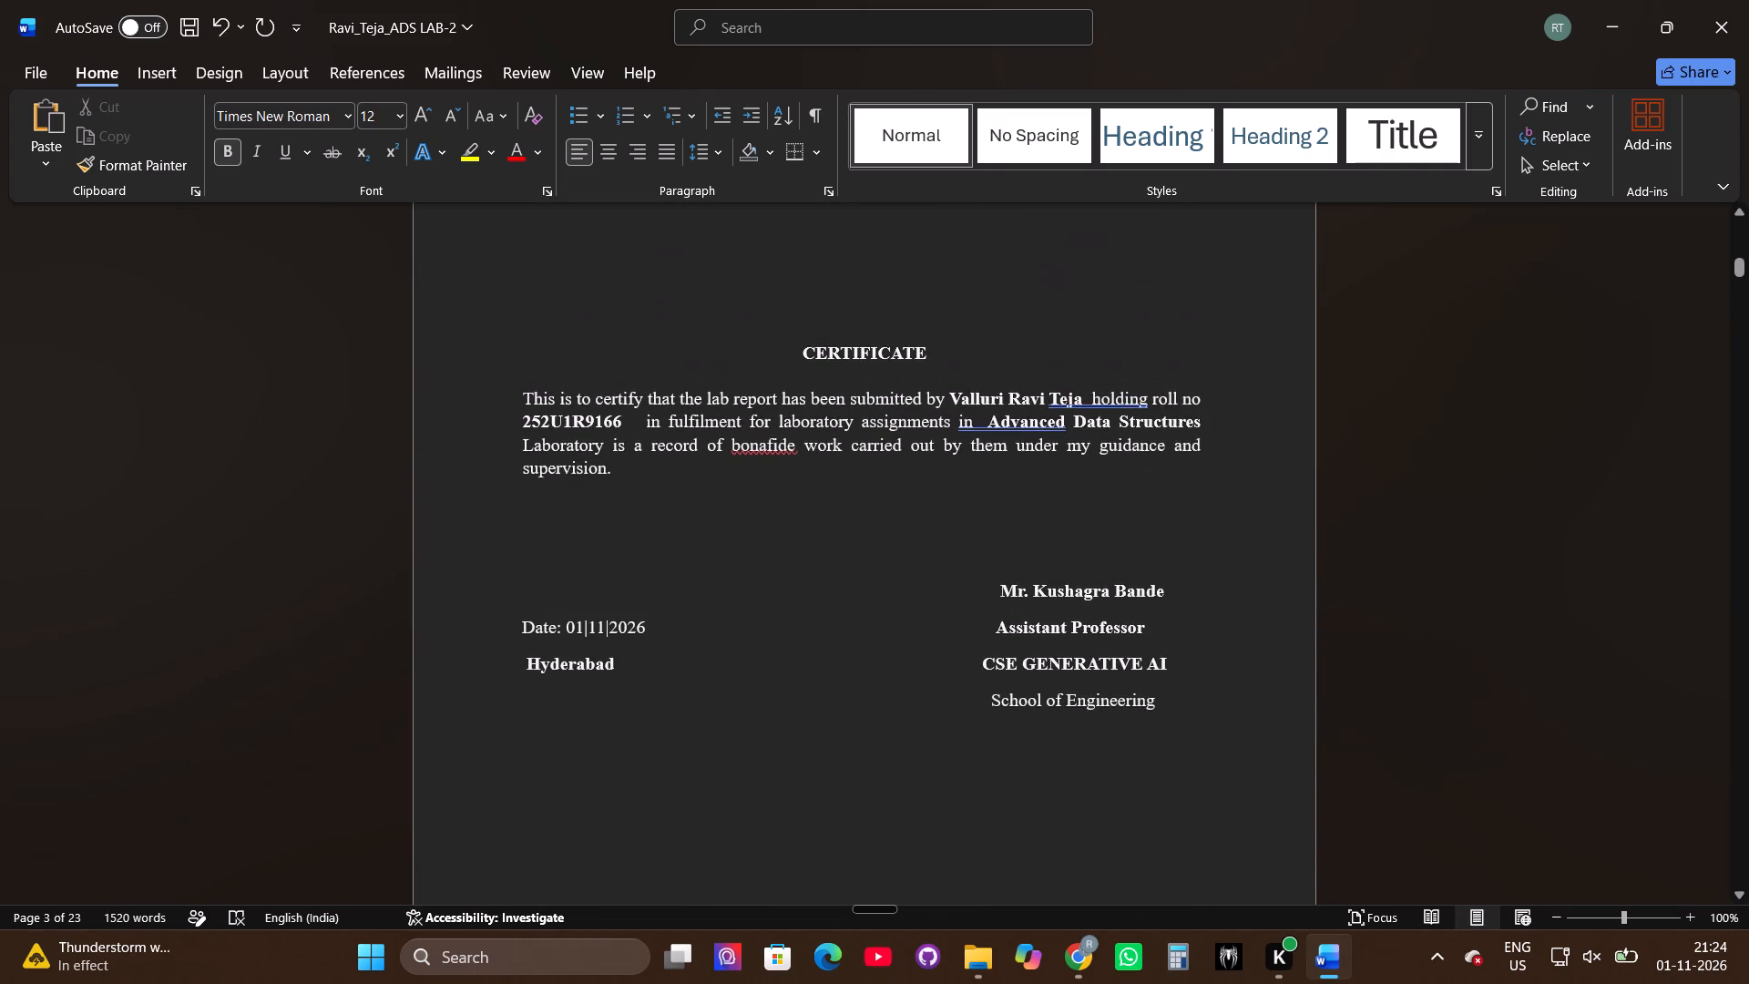
scroll(722, 518, "up", 3)
scroll(753, 638, "up", 3)
scroll(769, 661, "down", 5)
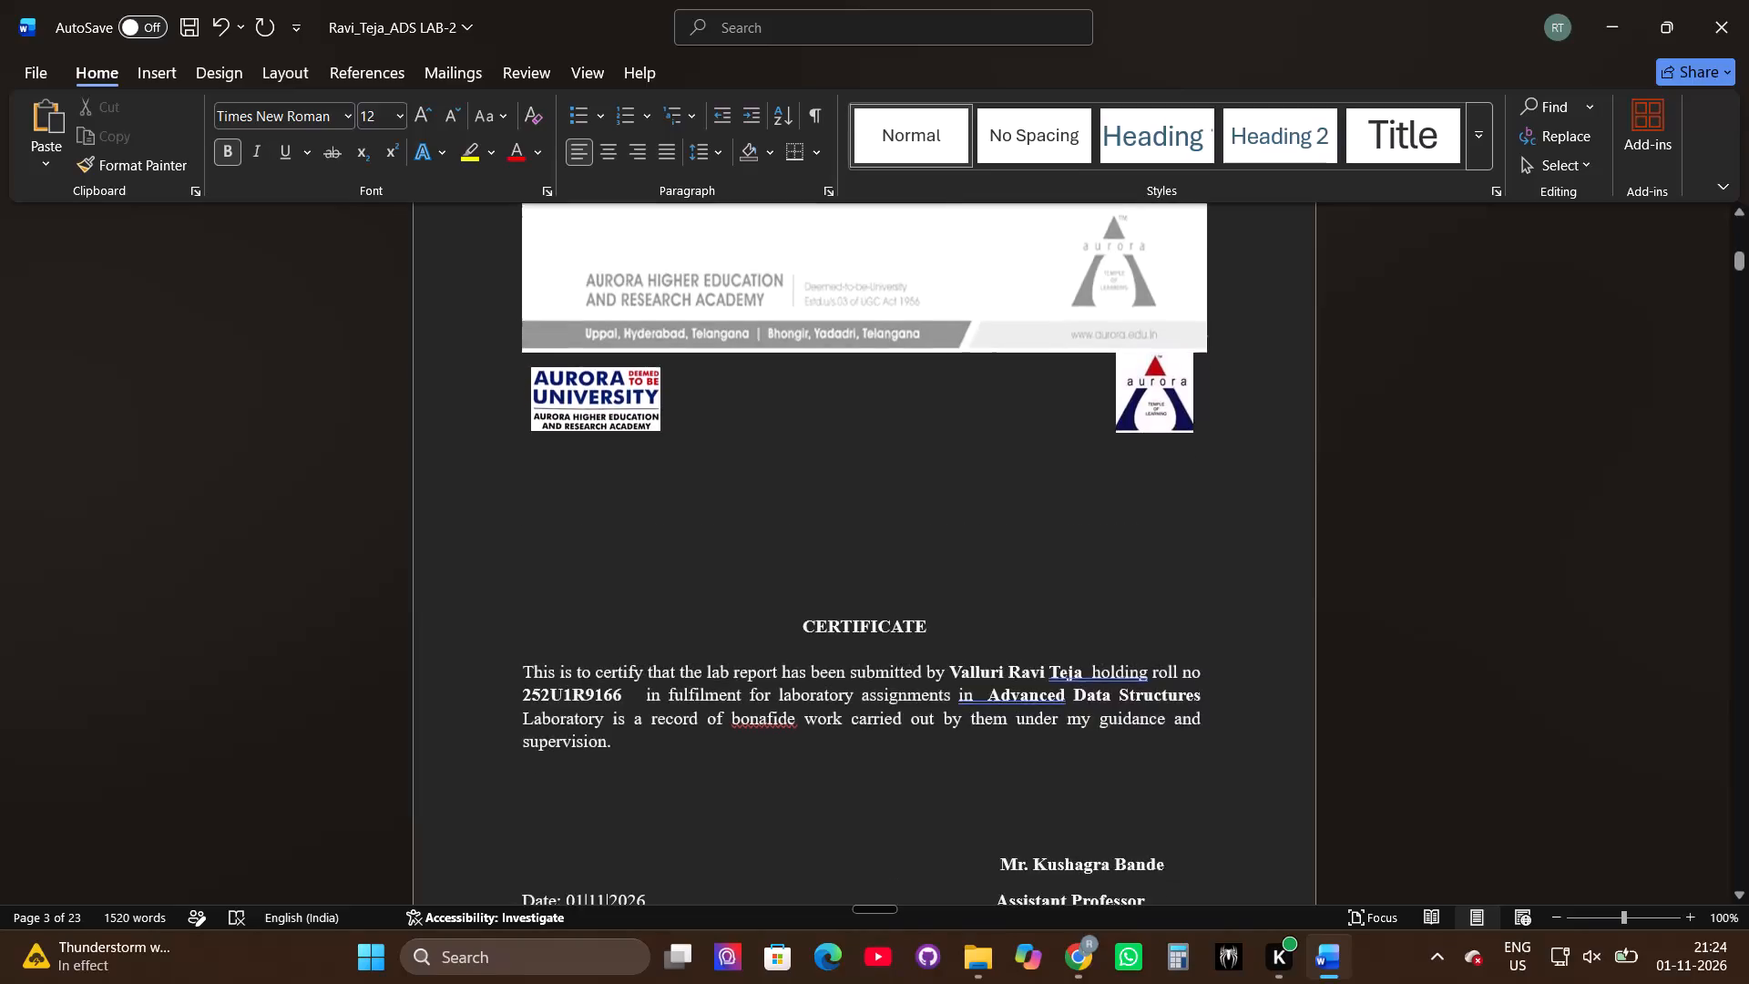
scroll(769, 661, "down", 1)
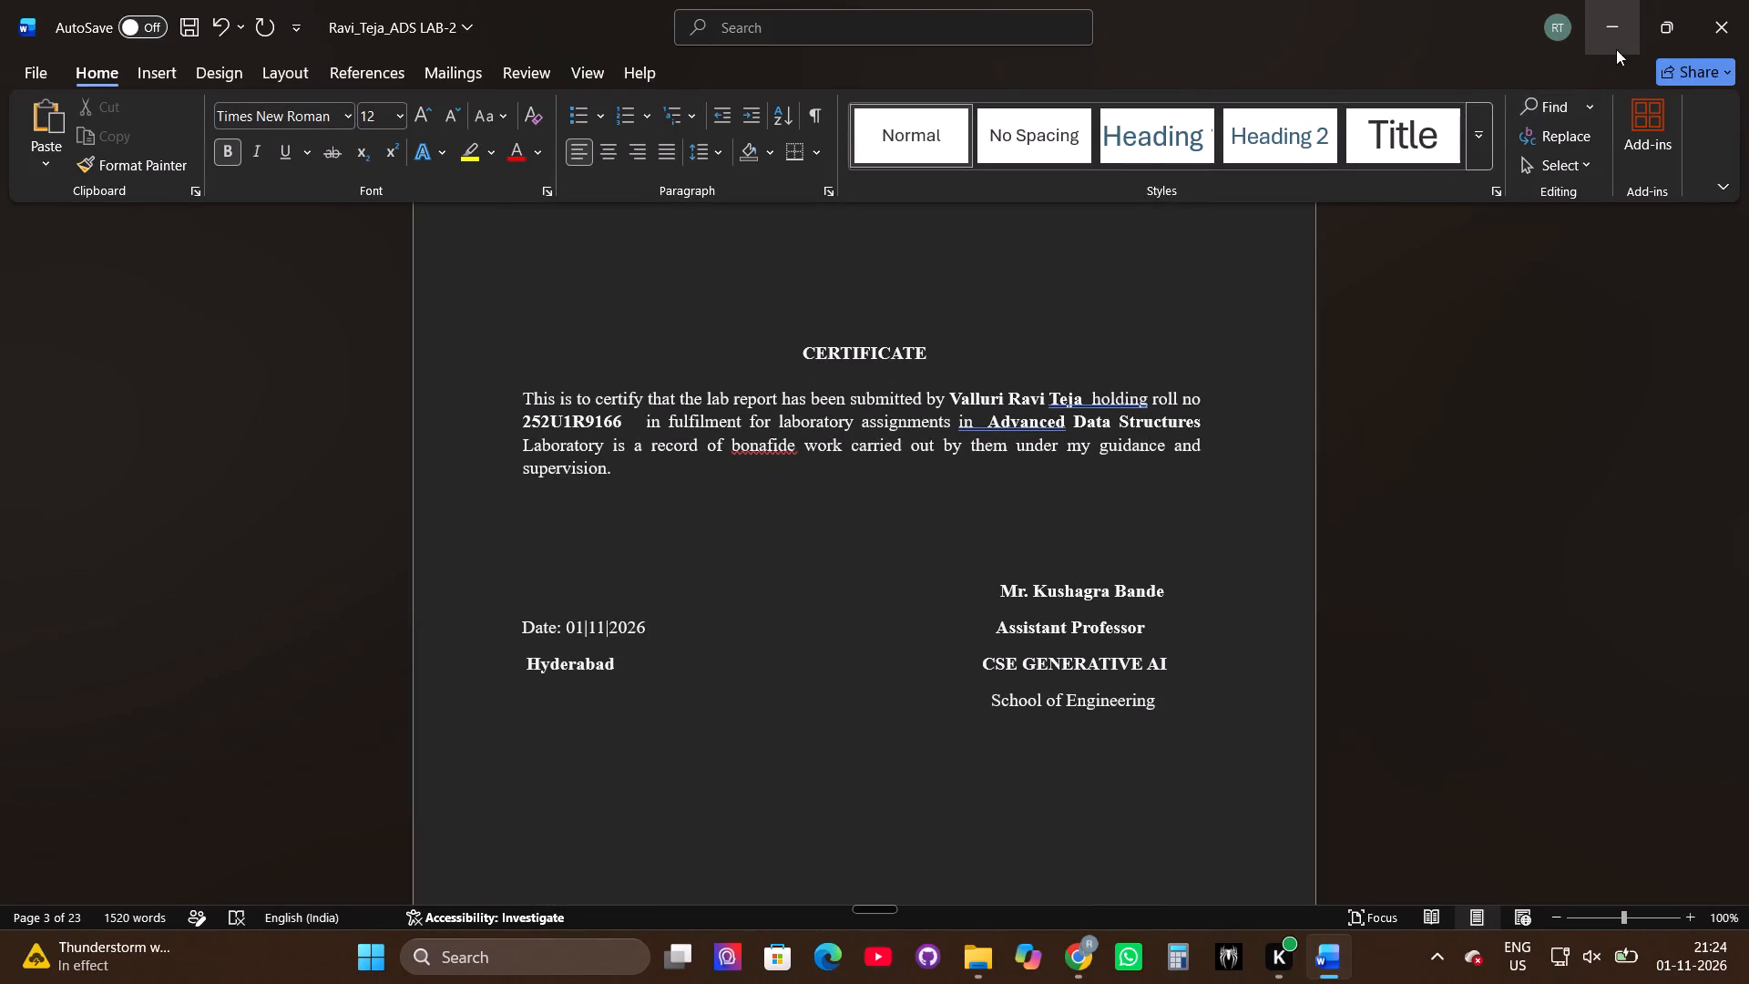
left_click(1618, 43)
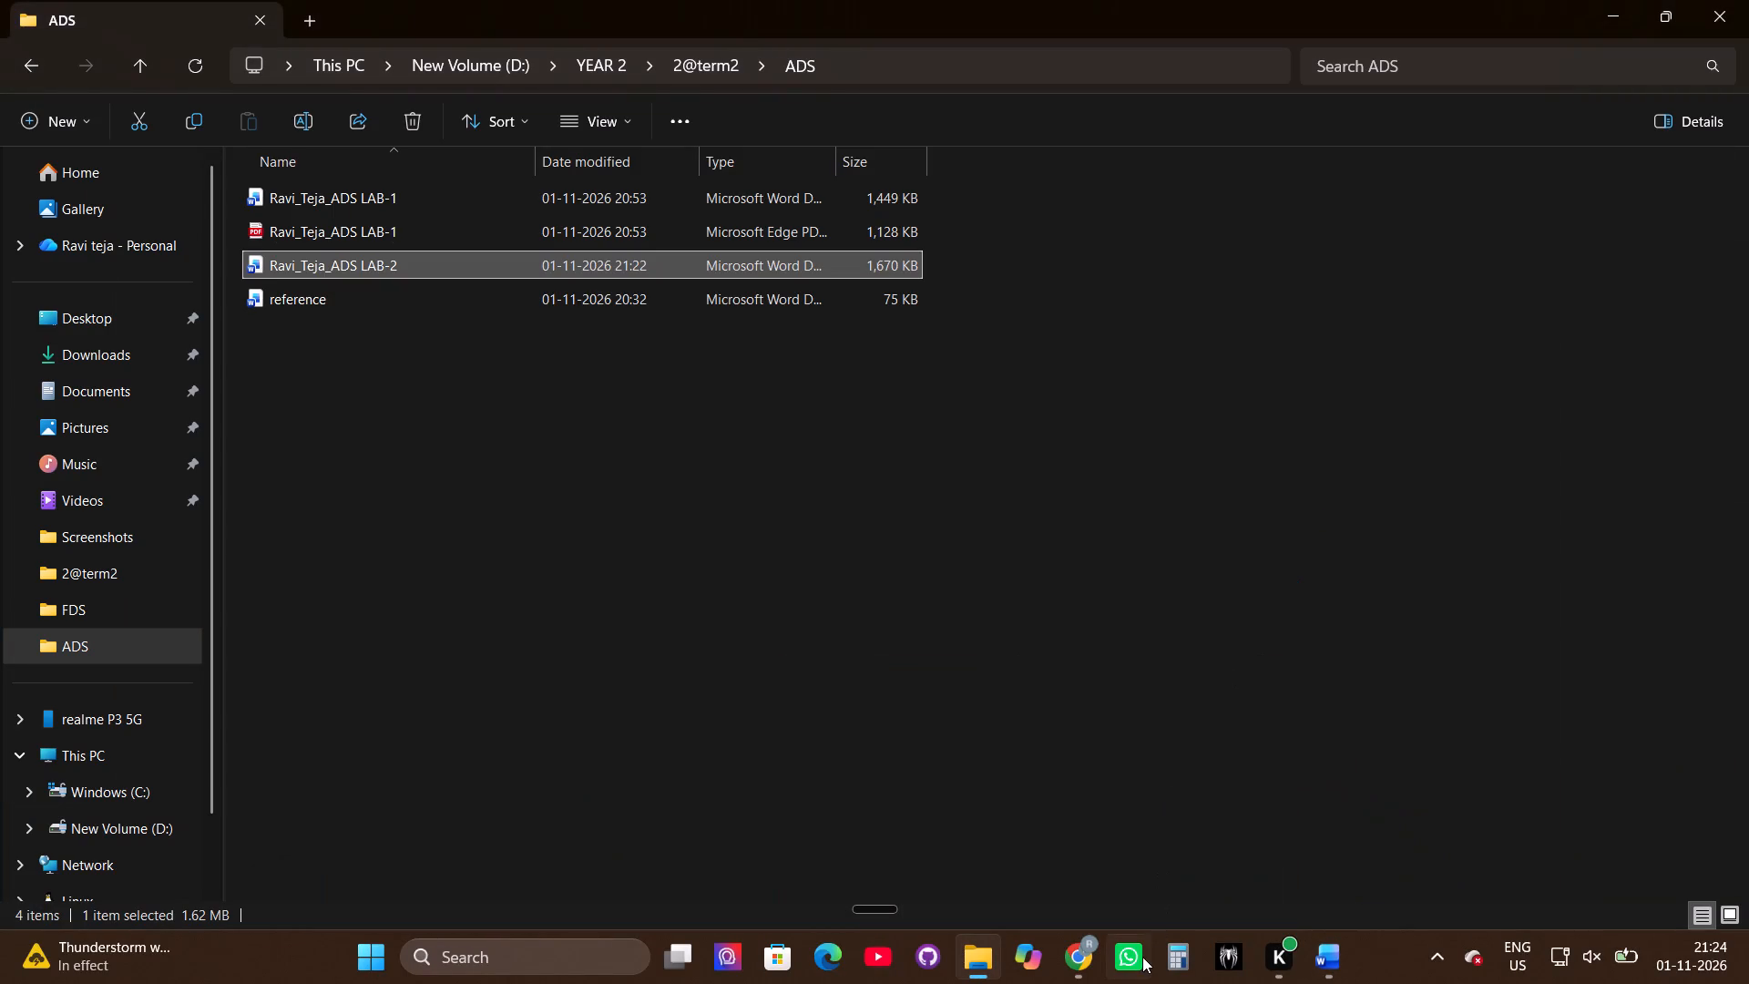
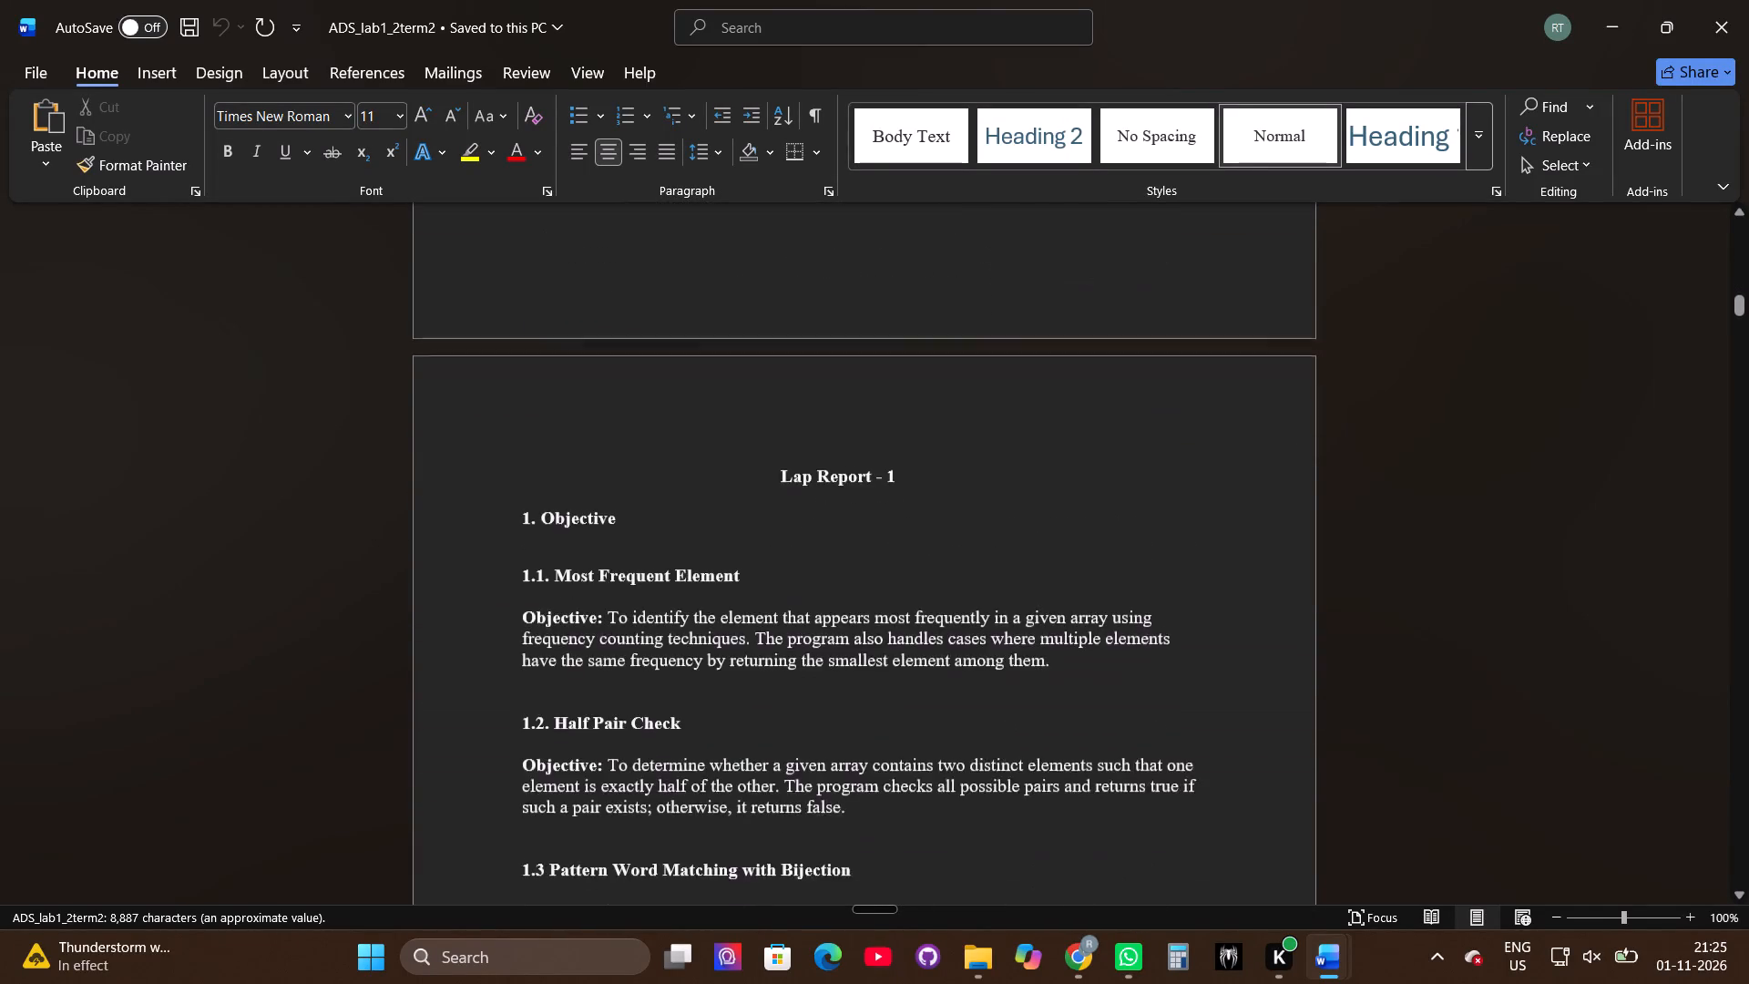
Check the objectives layout in the Lab 1 reference document and close that document.
scroll(918, 847, "down", 1)
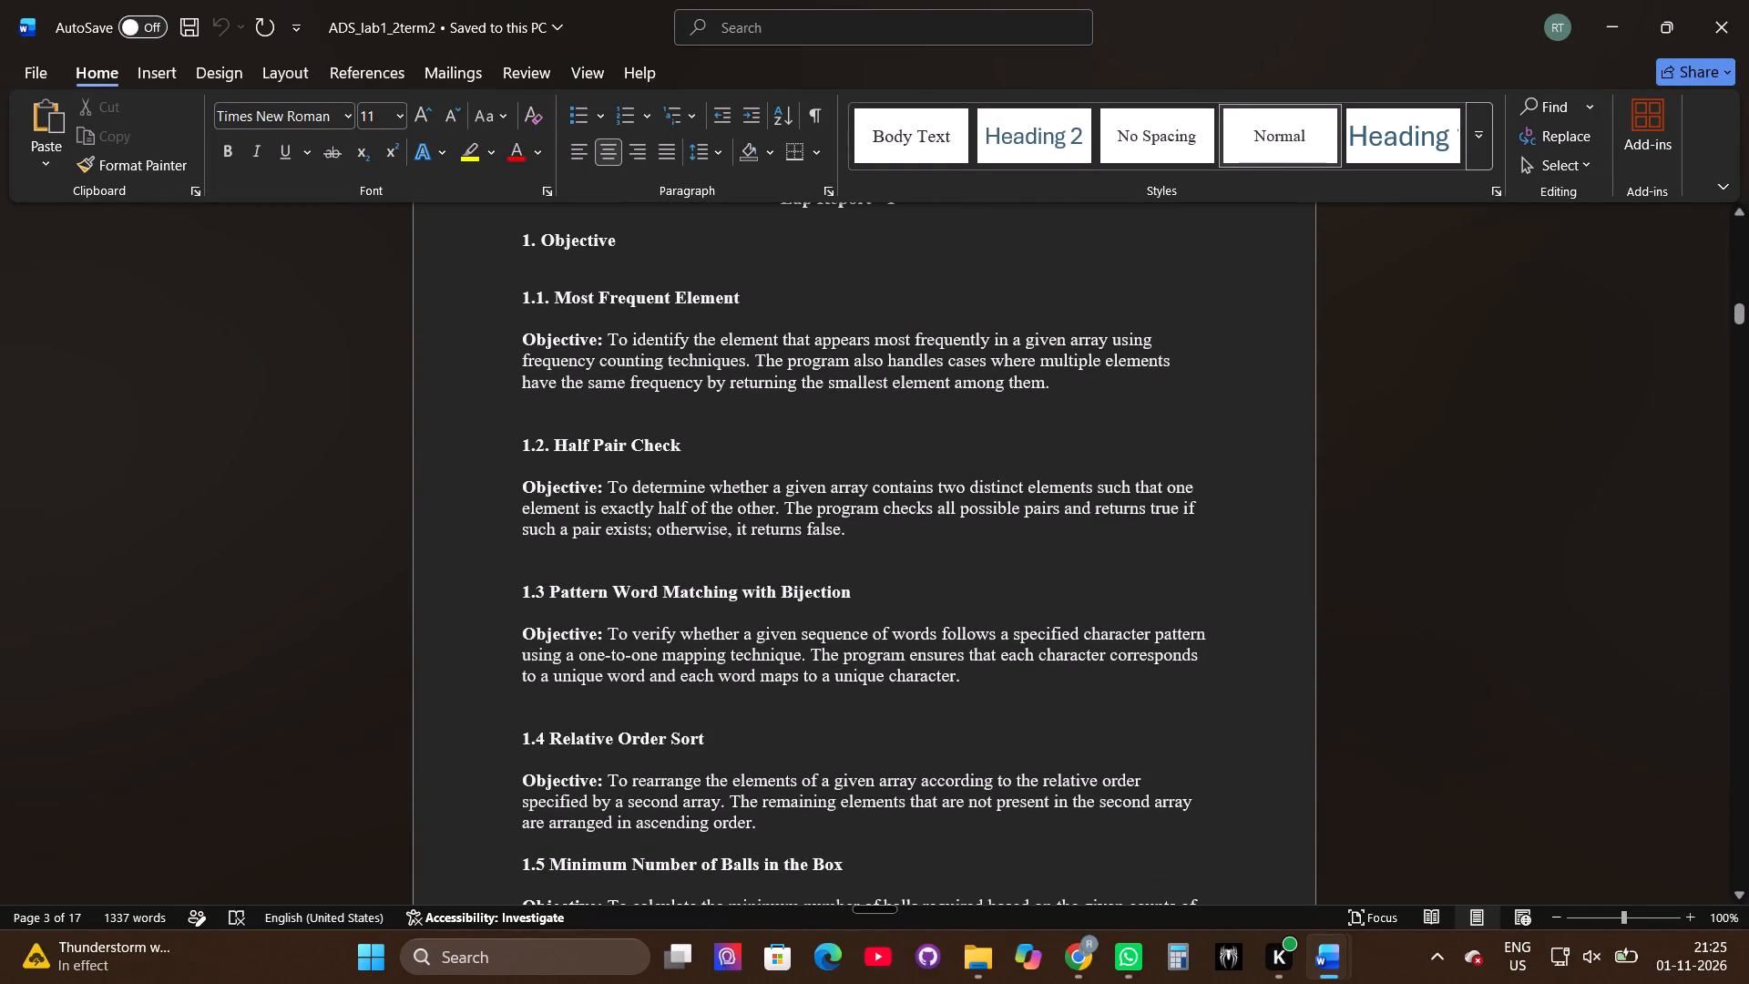
left_click(1748, 63)
left_click(1748, 0)
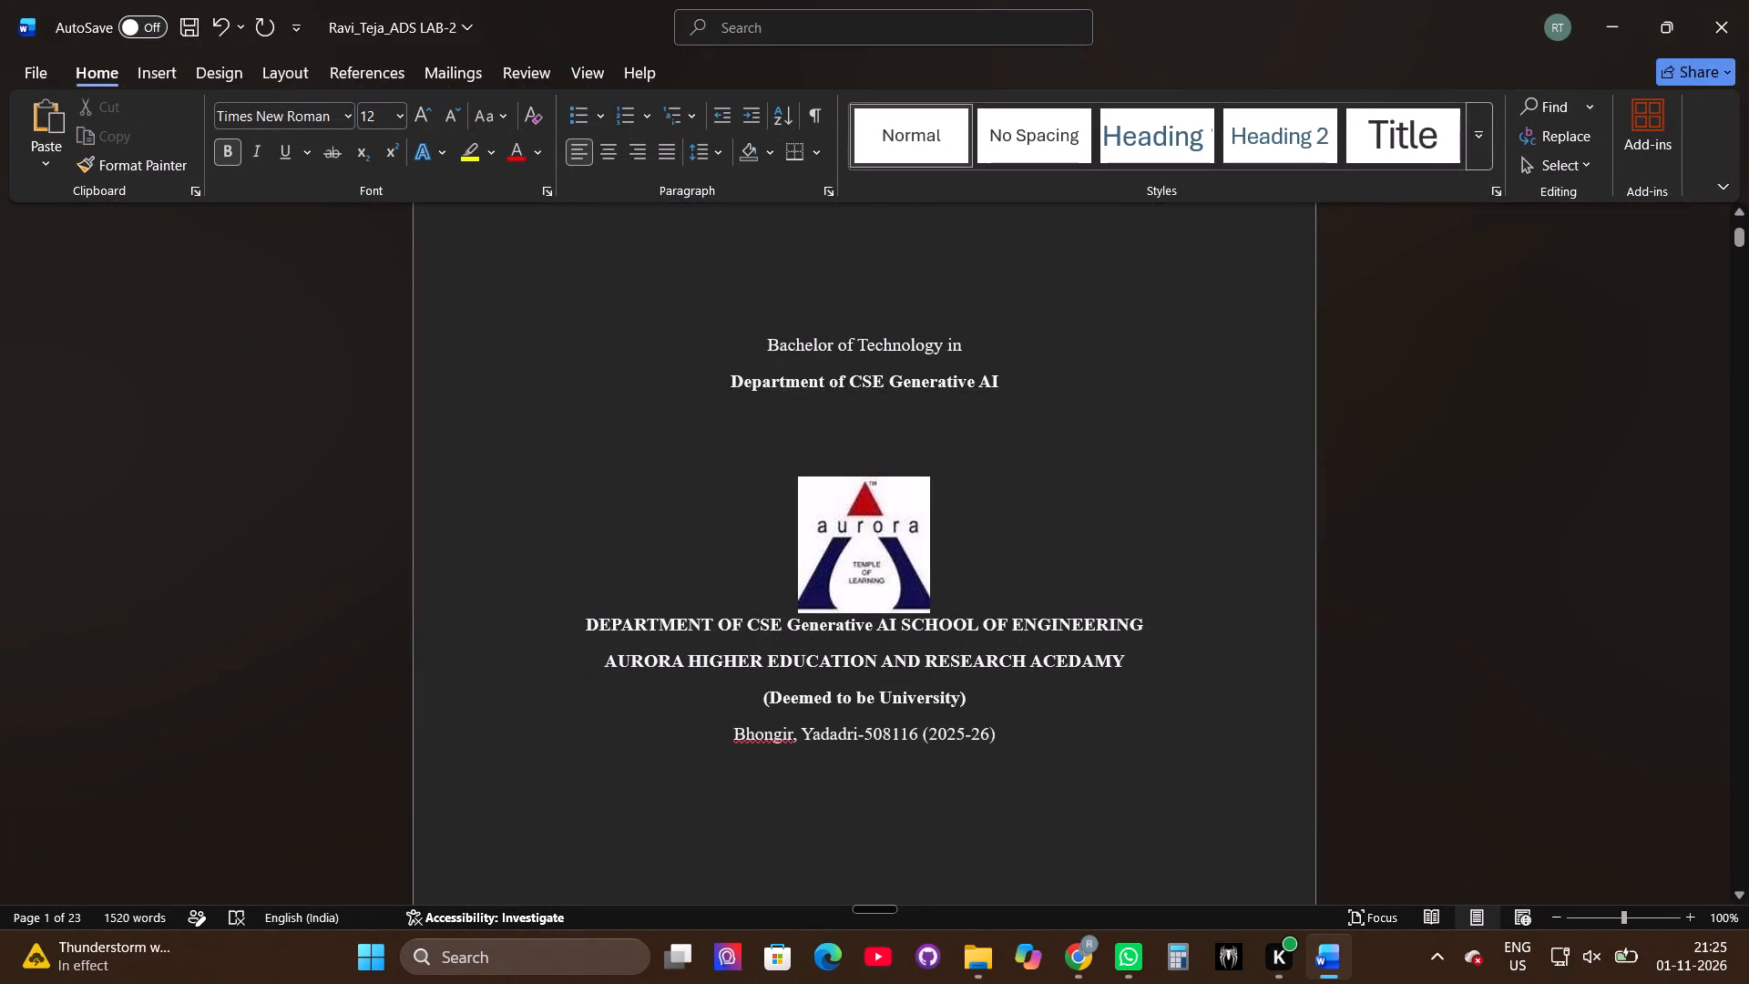
Look through the Lab 2 report from the cover page through the objectives to the first experiment's code, and return to the cover.
scroll(1125, 588, "down", 10)
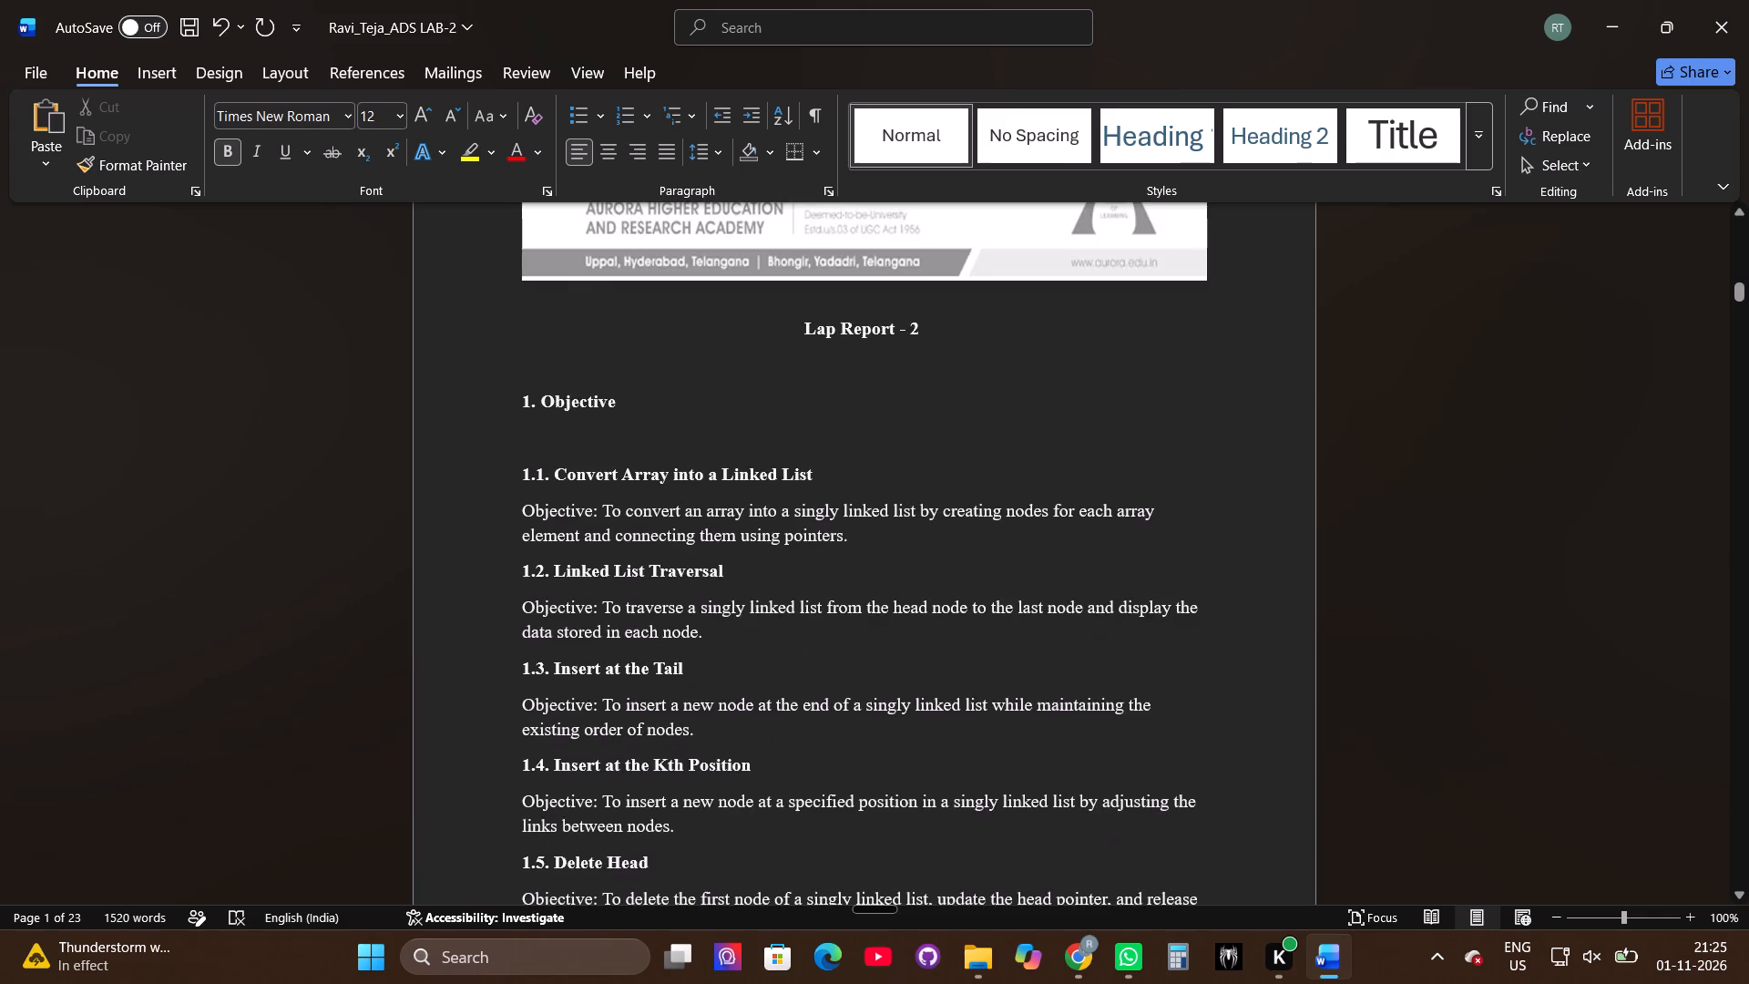
scroll(1115, 559, "down", 12)
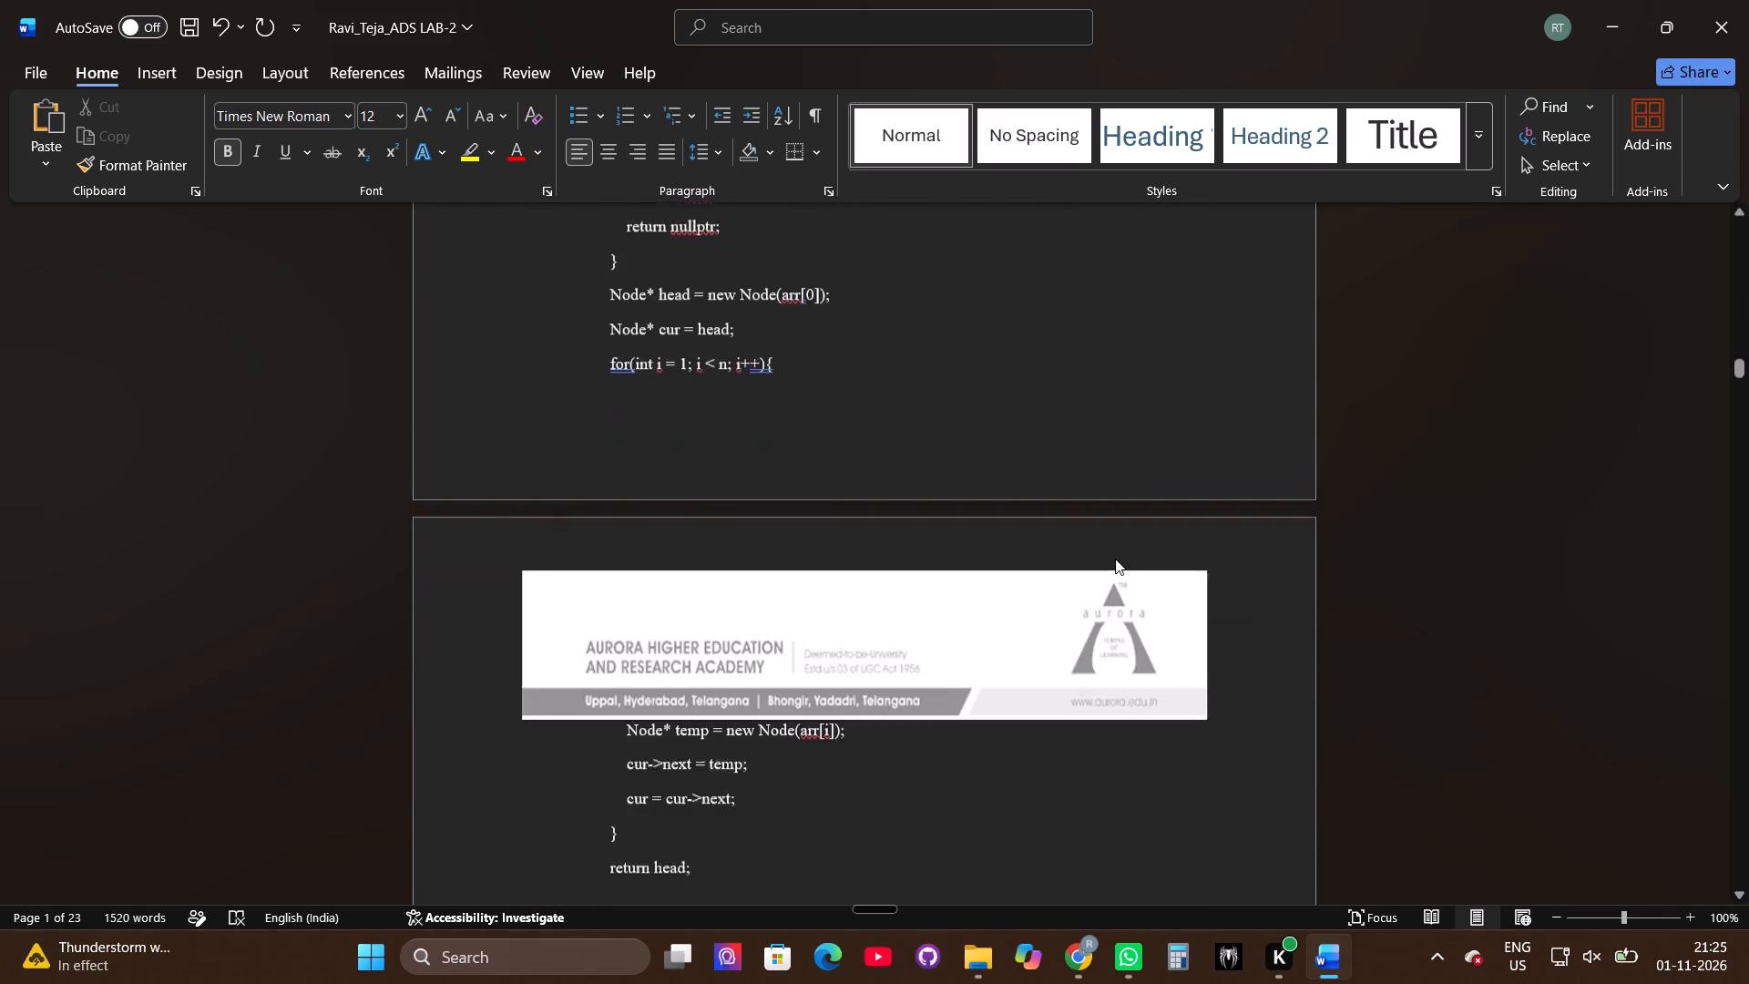
scroll(1115, 559, "down", 3)
scroll(1115, 559, "up", 4)
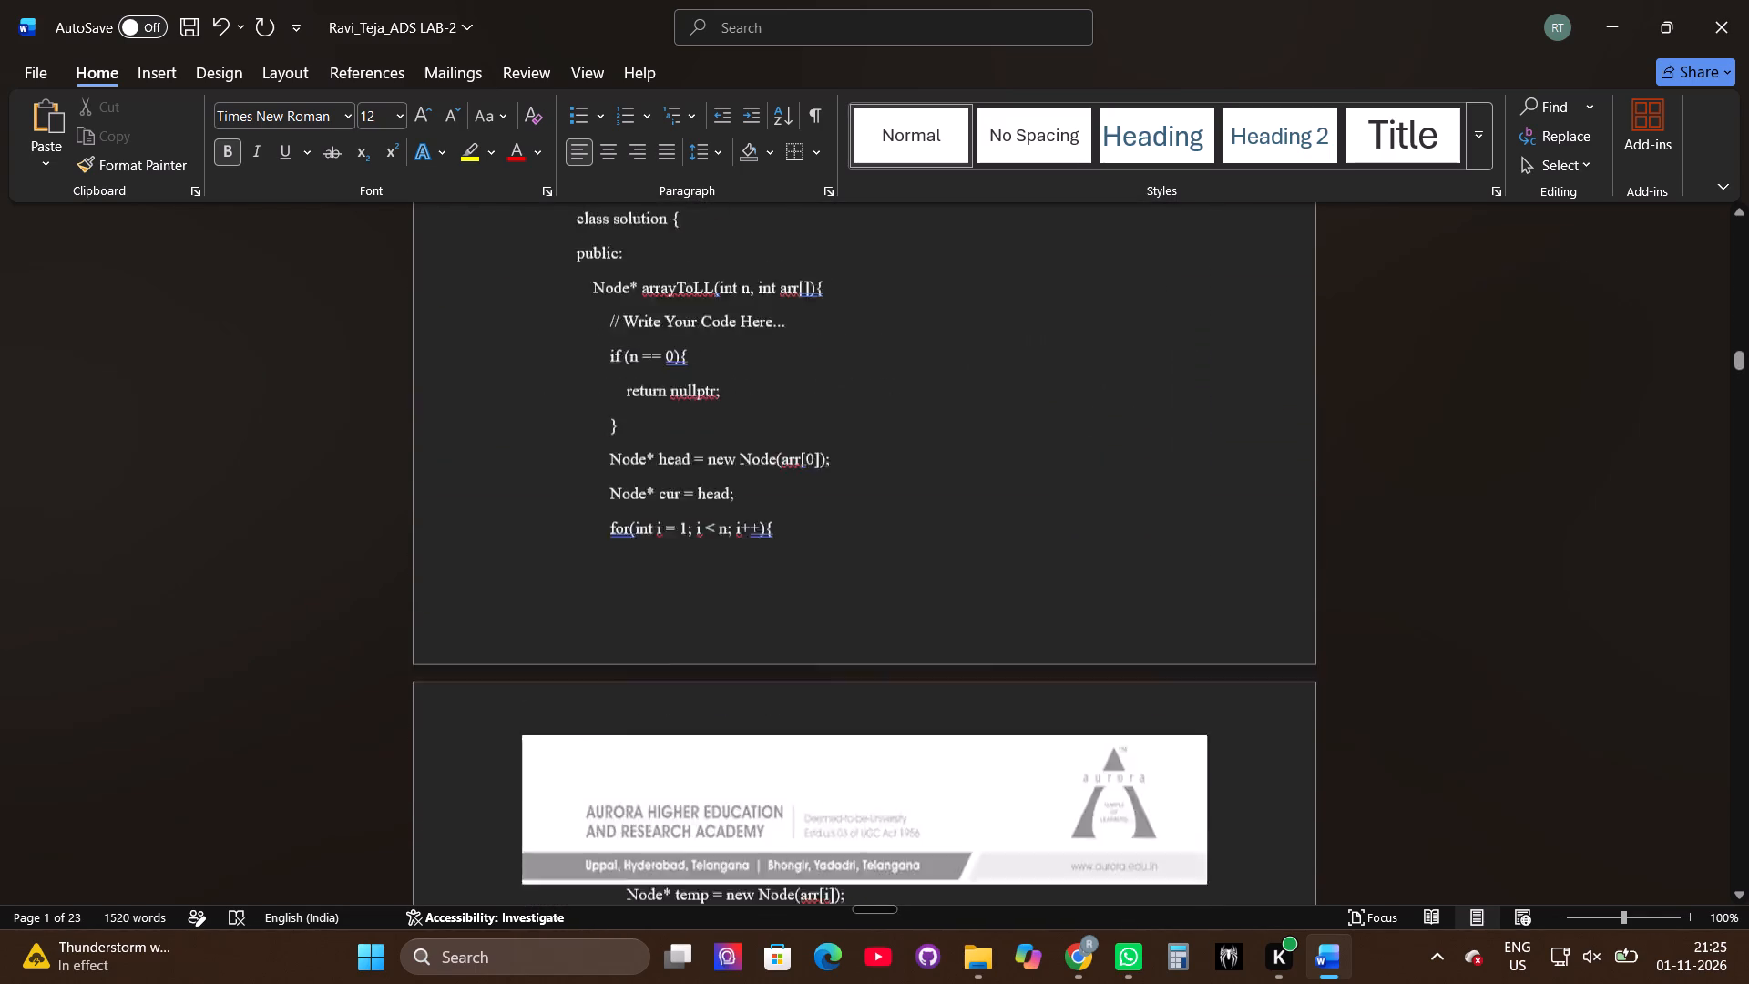
scroll(1115, 559, "up", 20)
scroll(1115, 559, "up", 6)
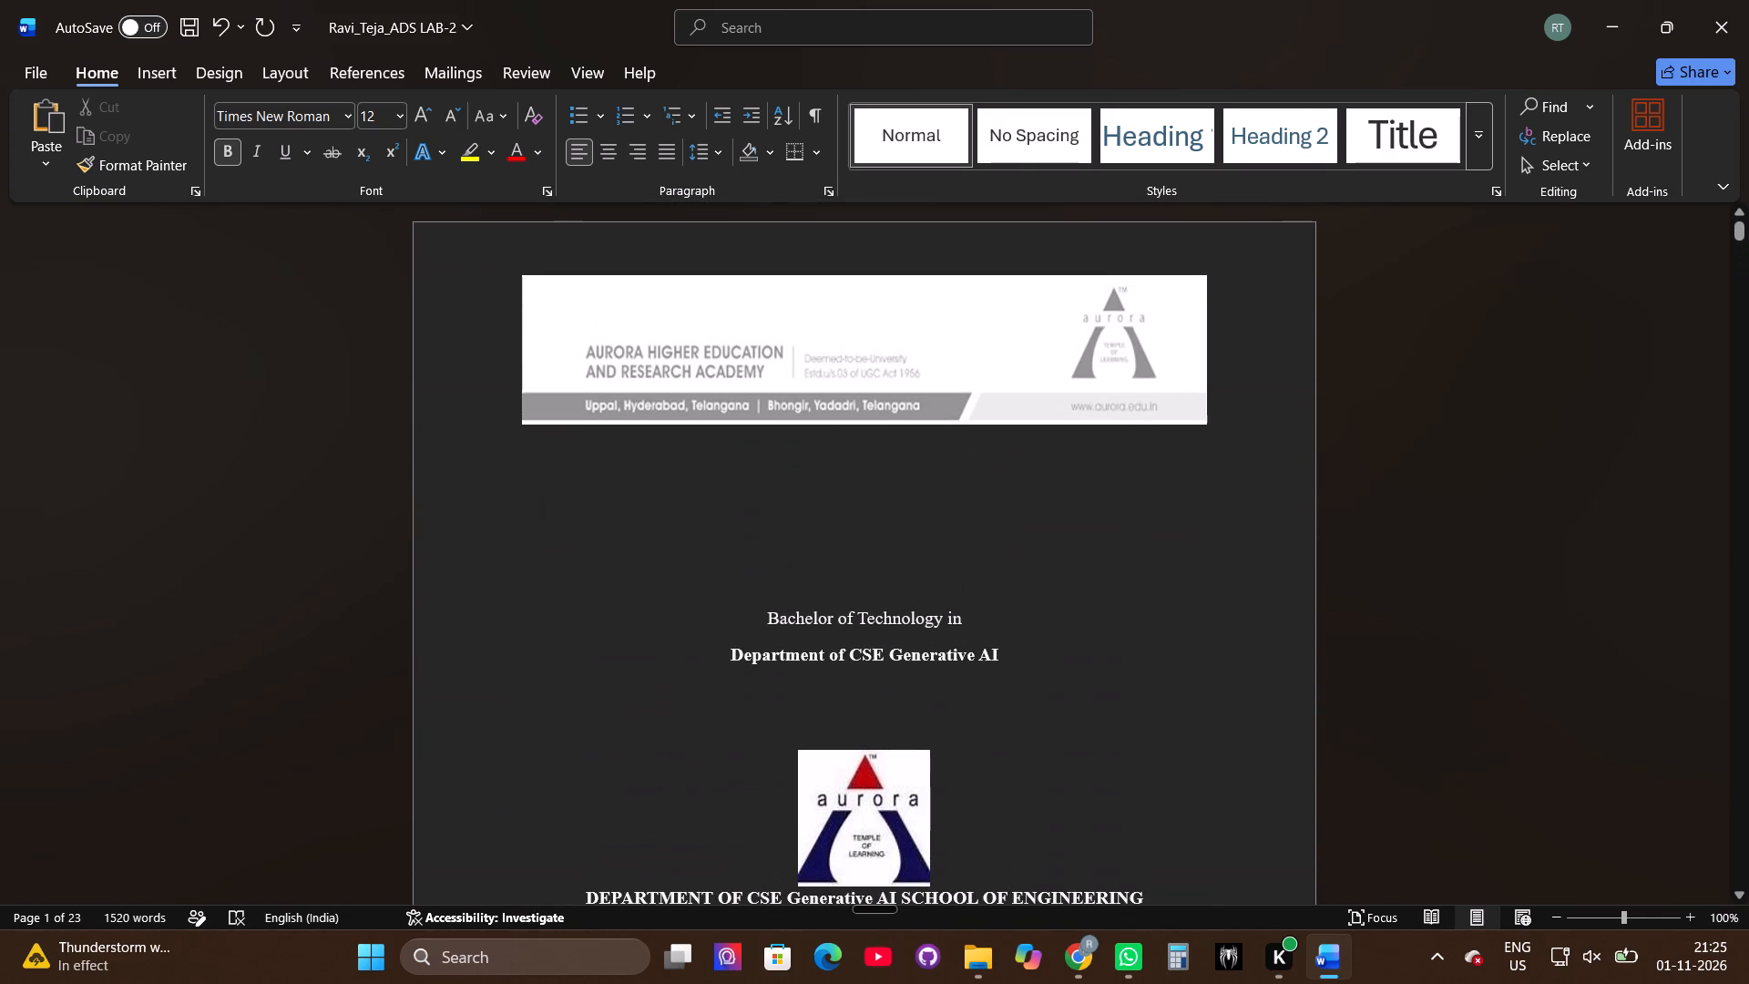
scroll(1115, 559, "up", 2)
Export the Lab 2 report as a PDF in the ADS folder and close the PDF once it opens.
left_click(10, 72)
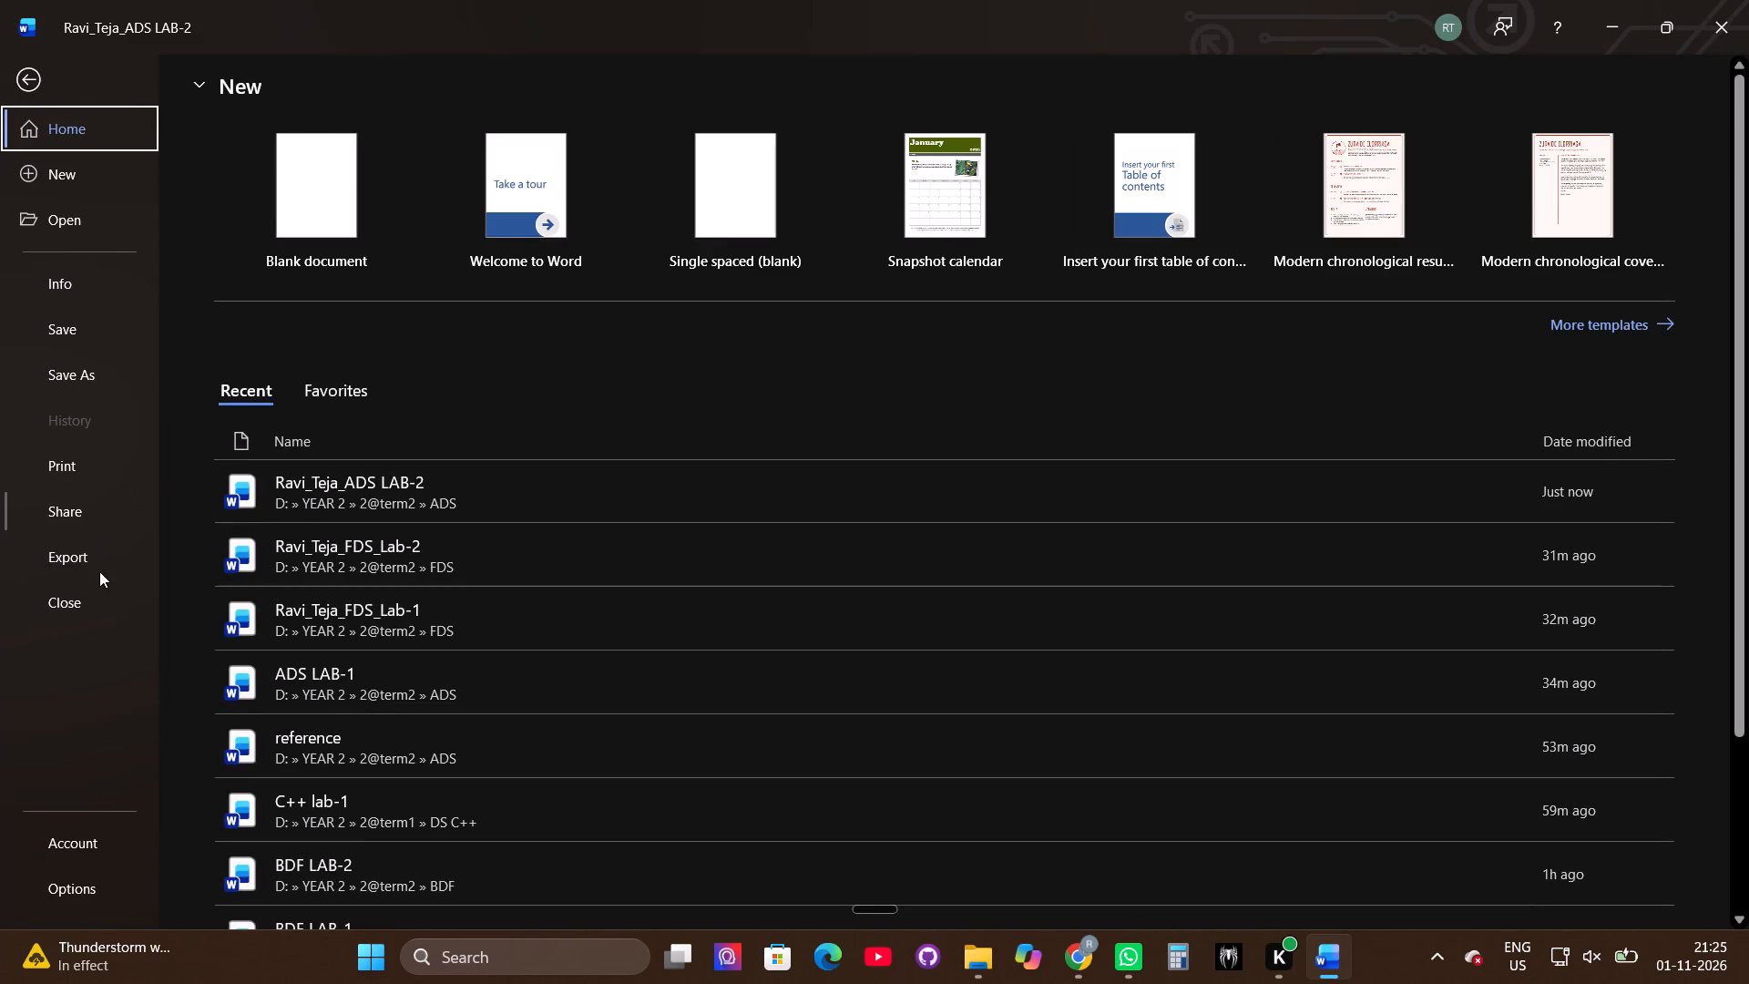
left_click(99, 571)
left_click(639, 317)
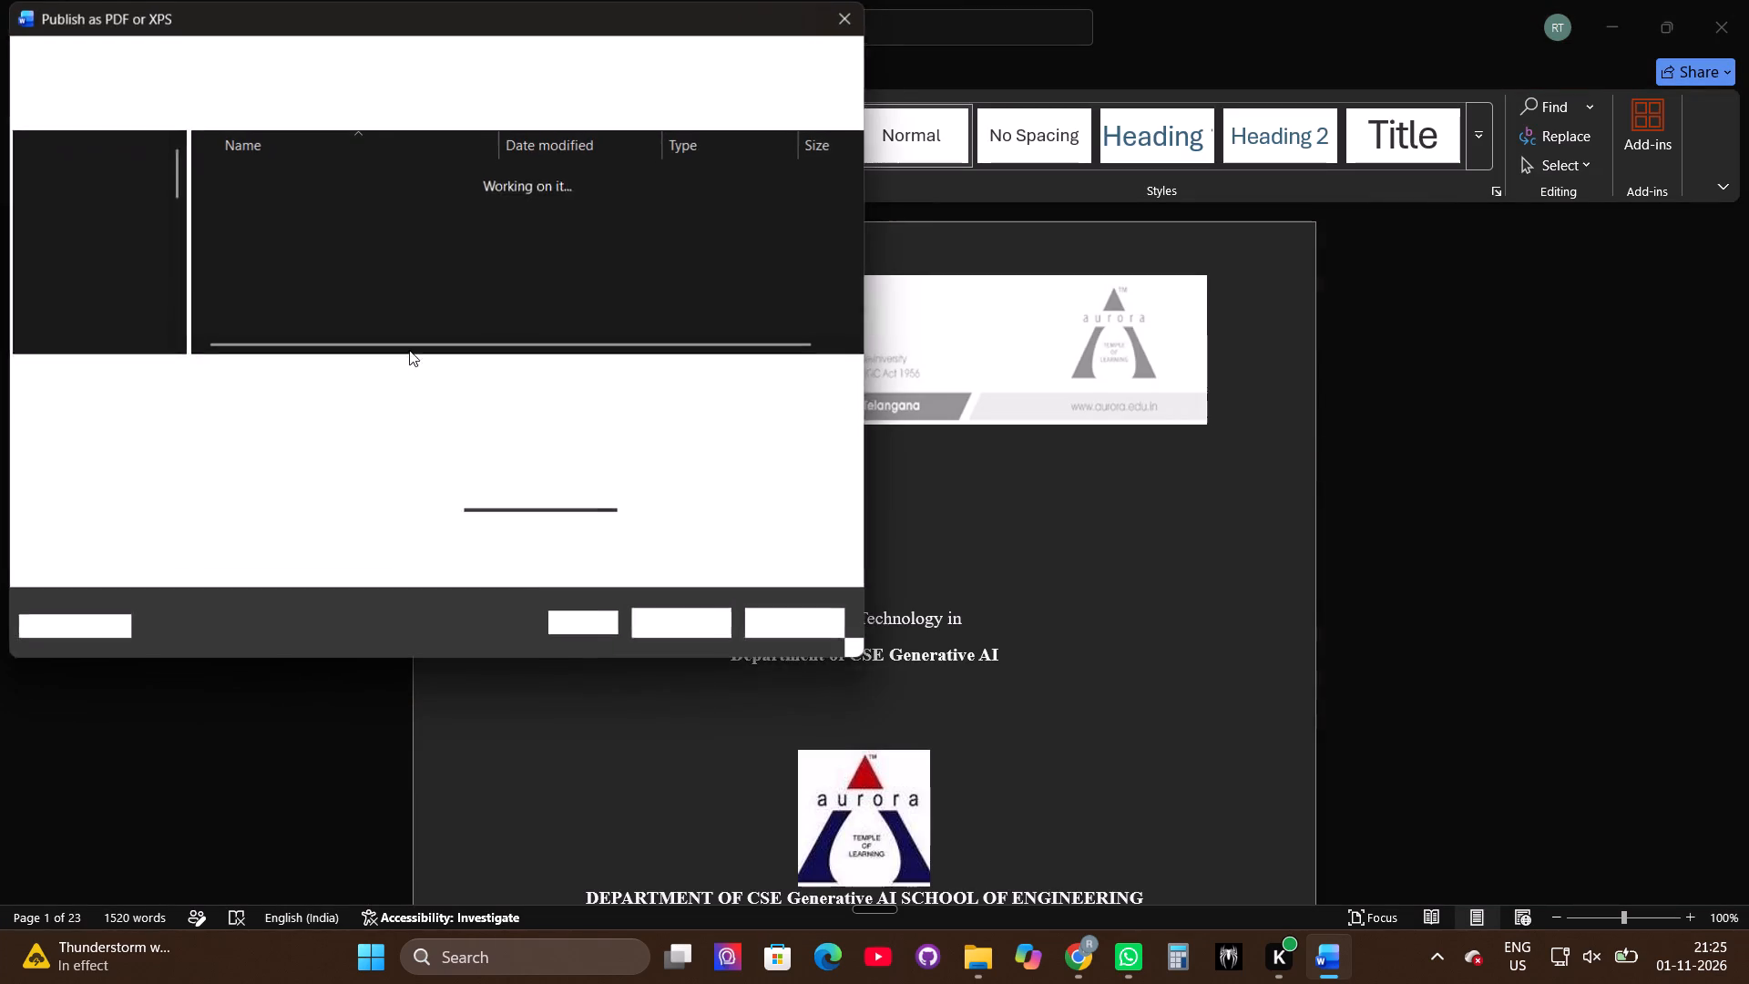
left_click(694, 629)
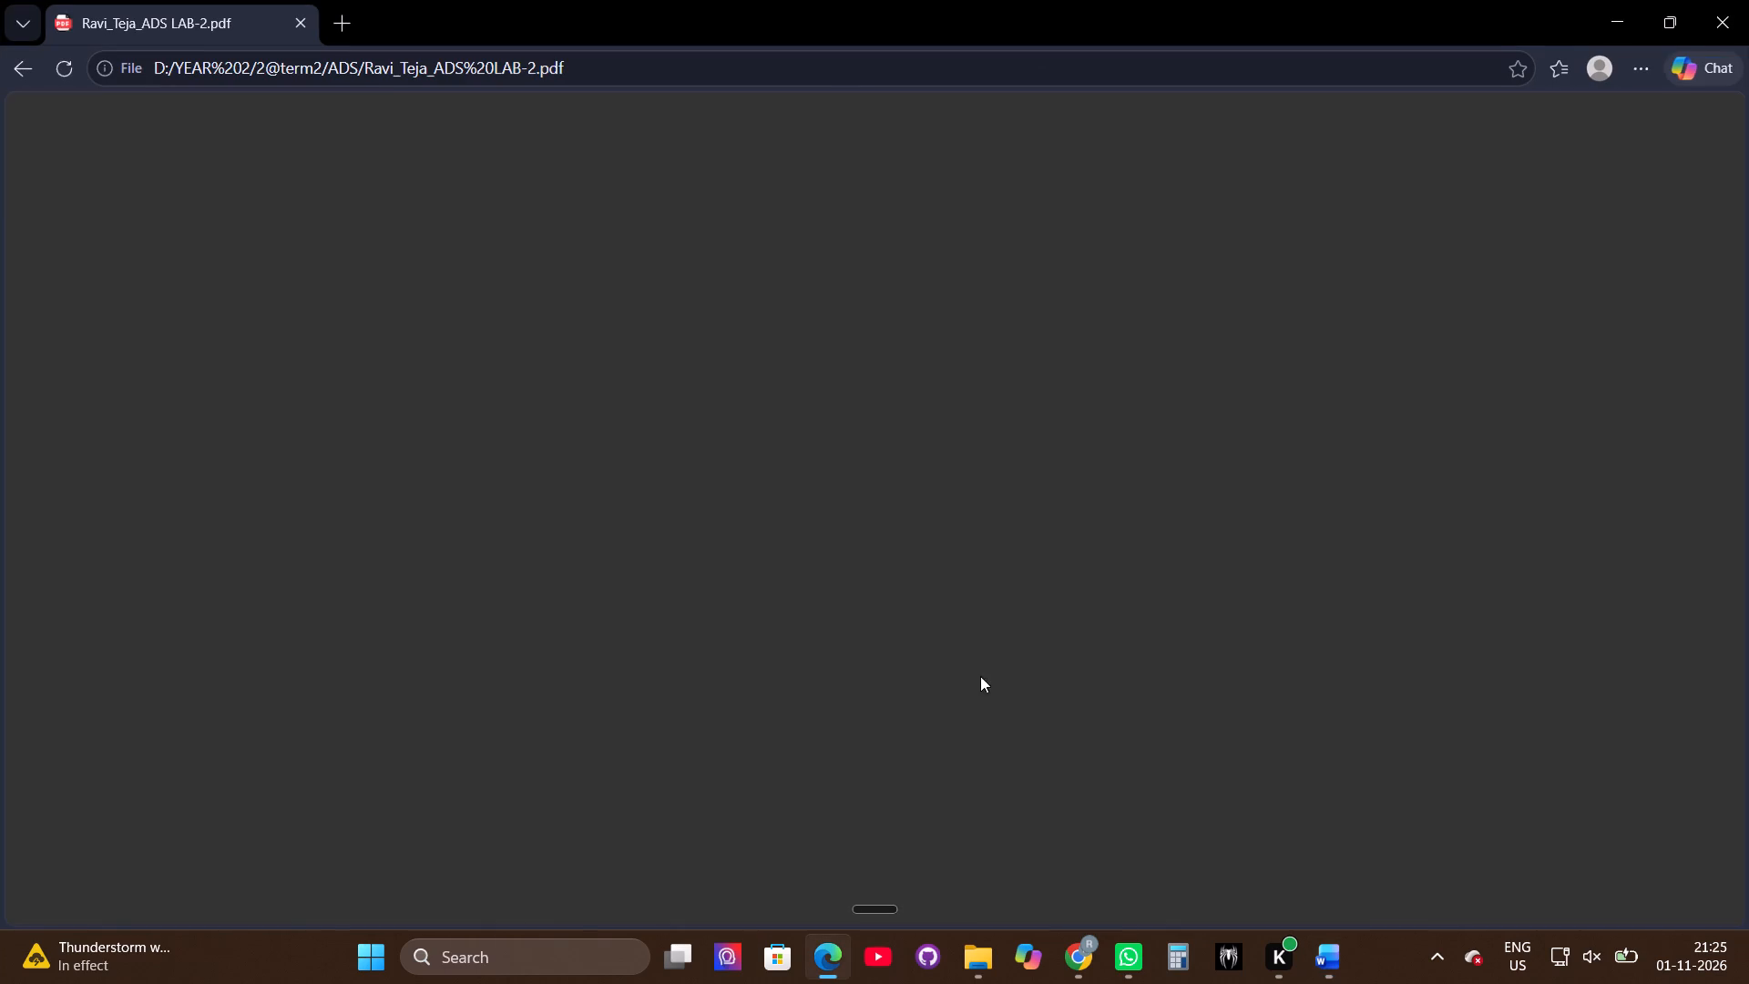
left_click(1748, 18)
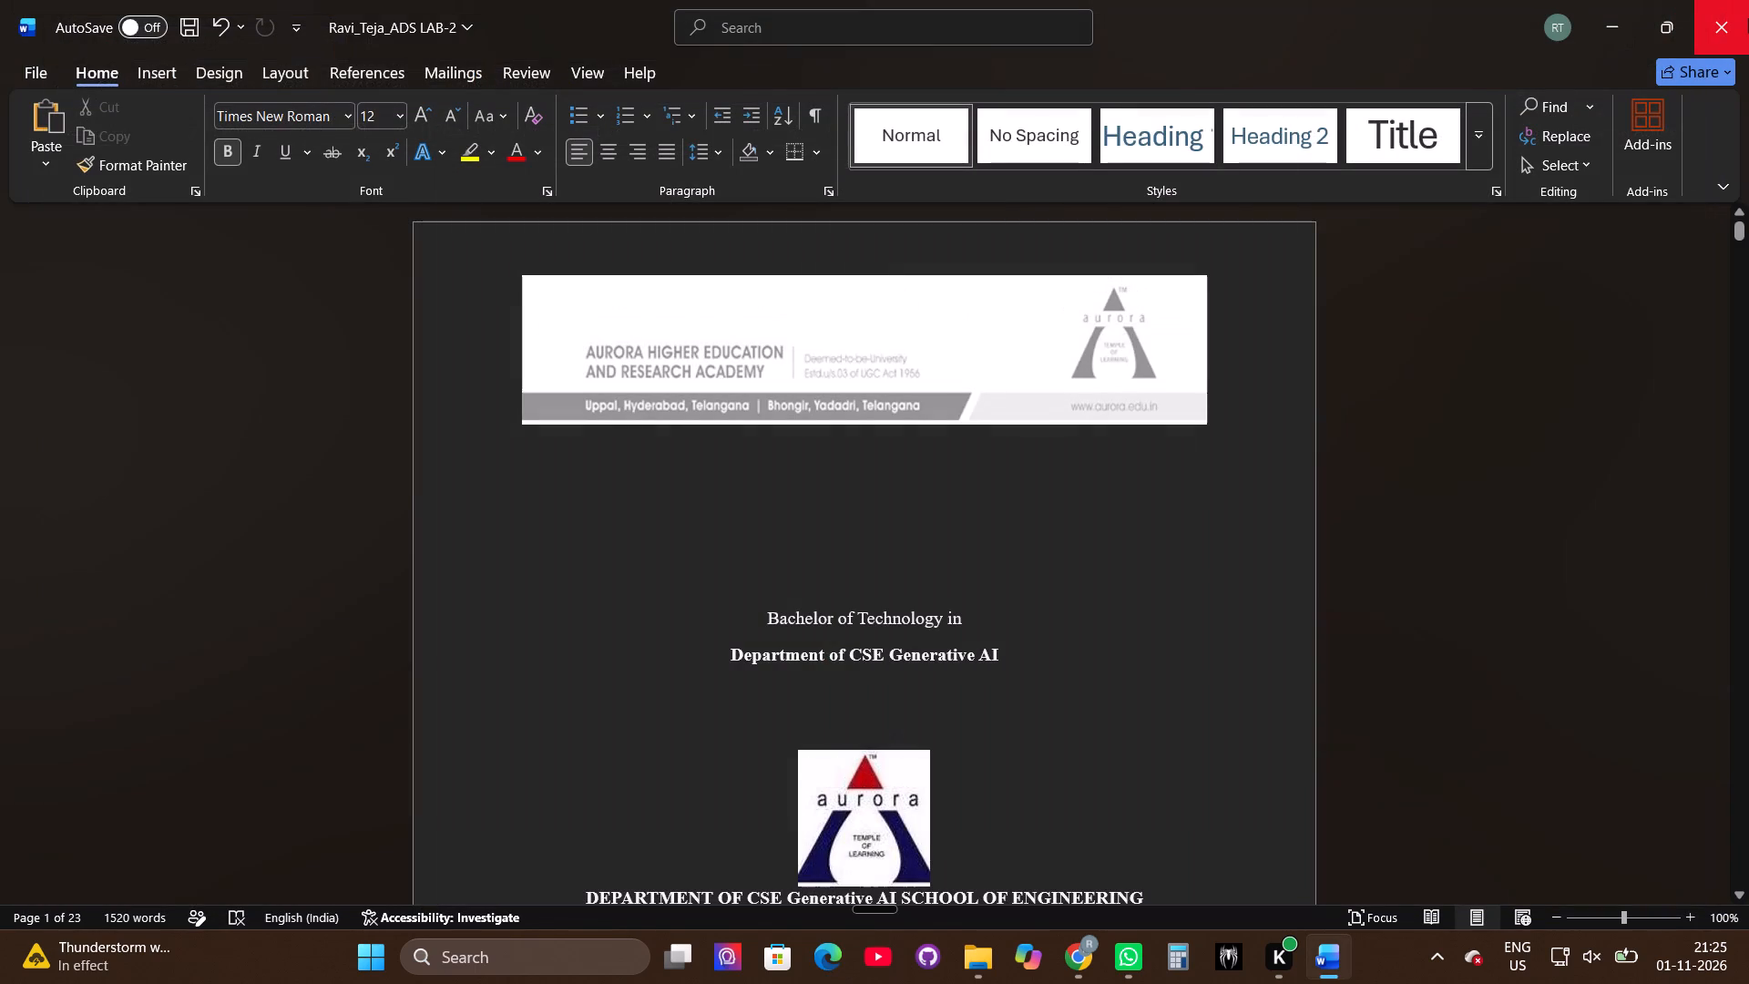
Close the Lab 2 report document.
left_click(1748, 18)
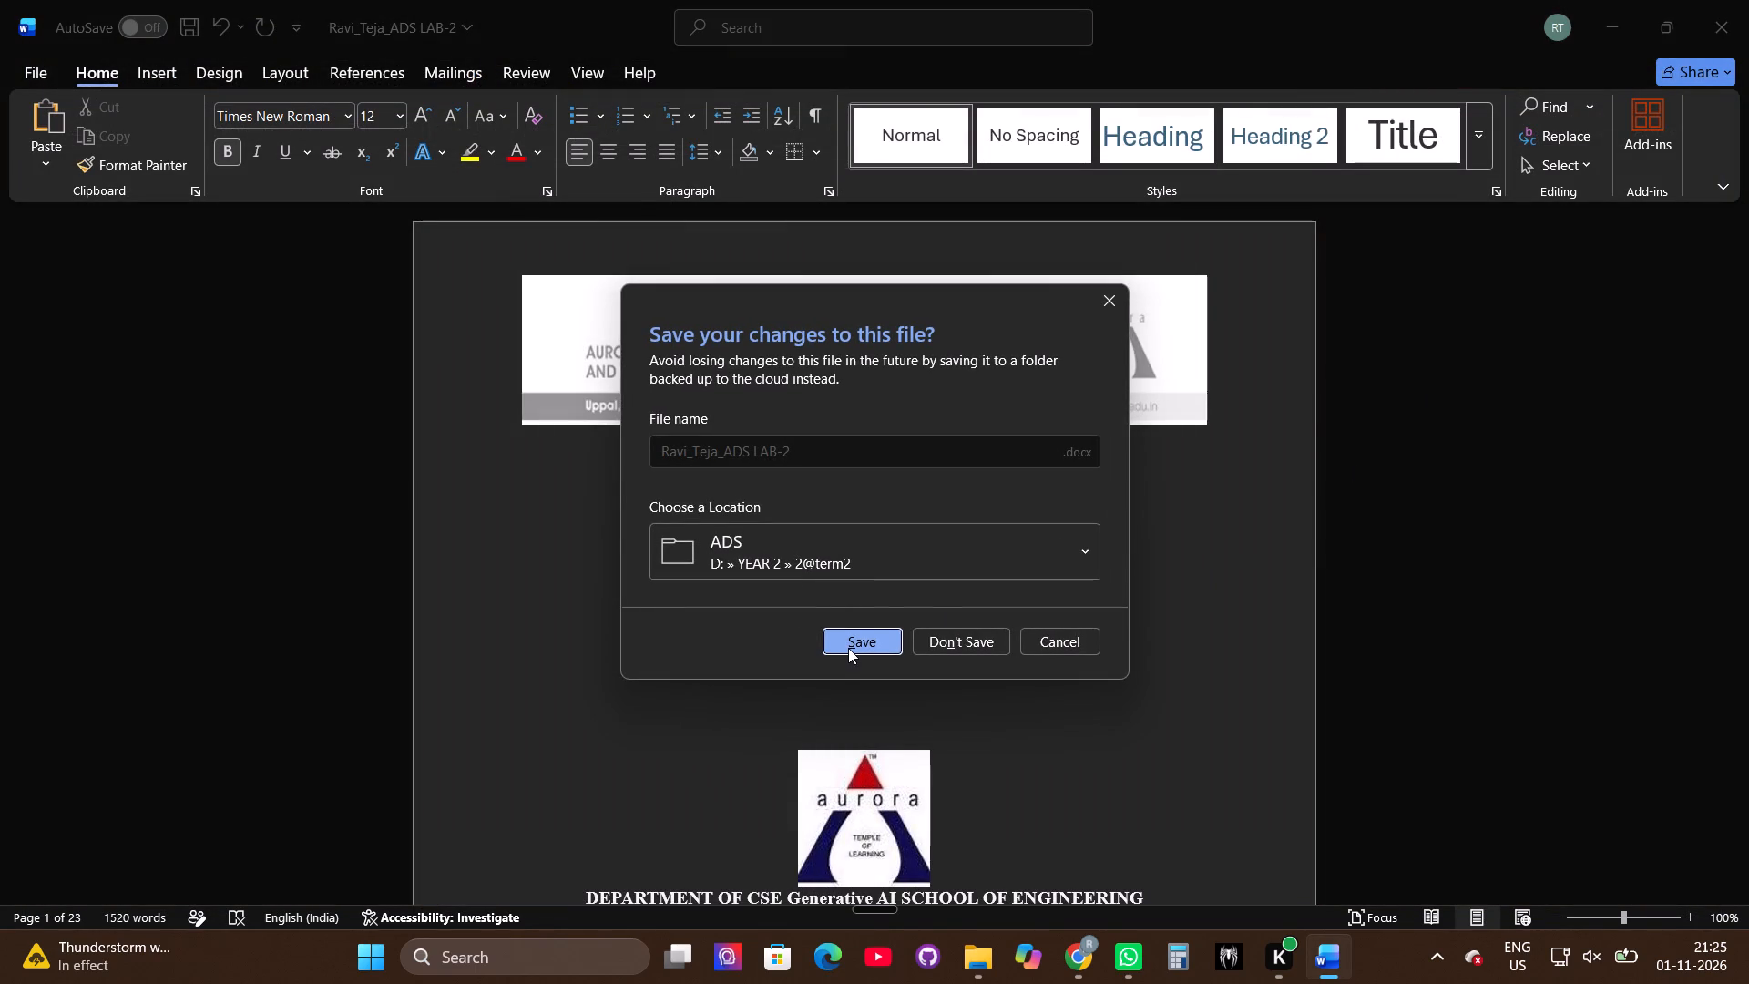
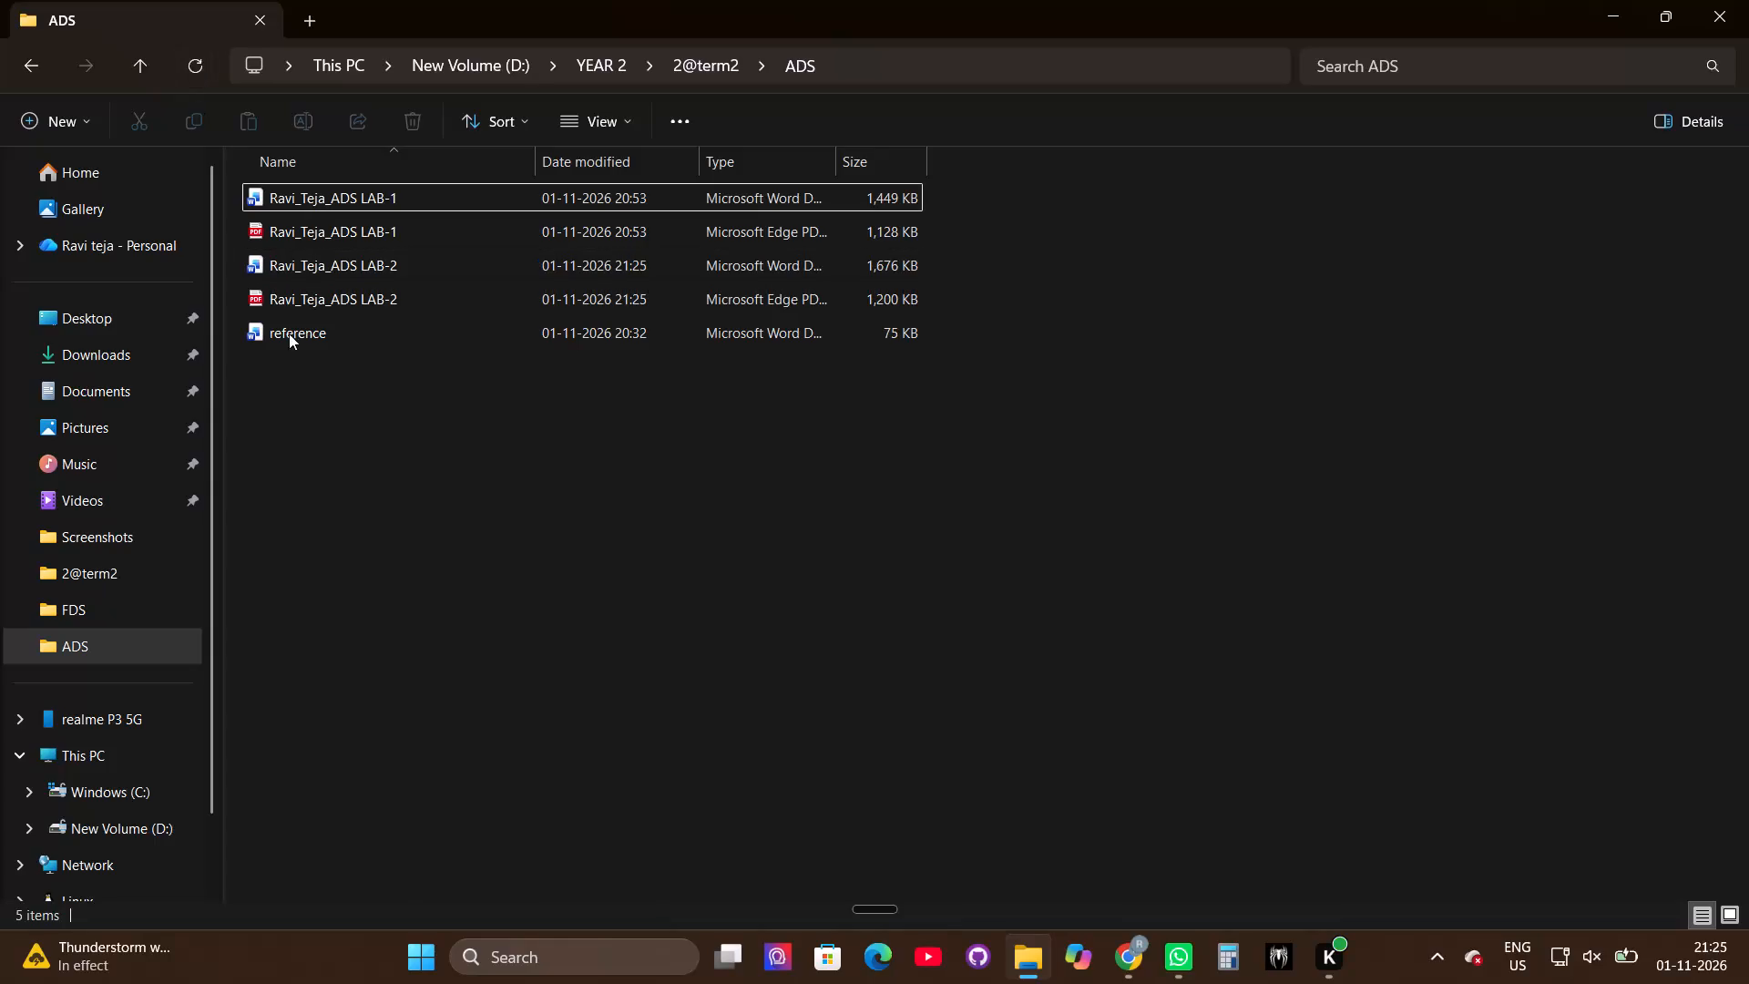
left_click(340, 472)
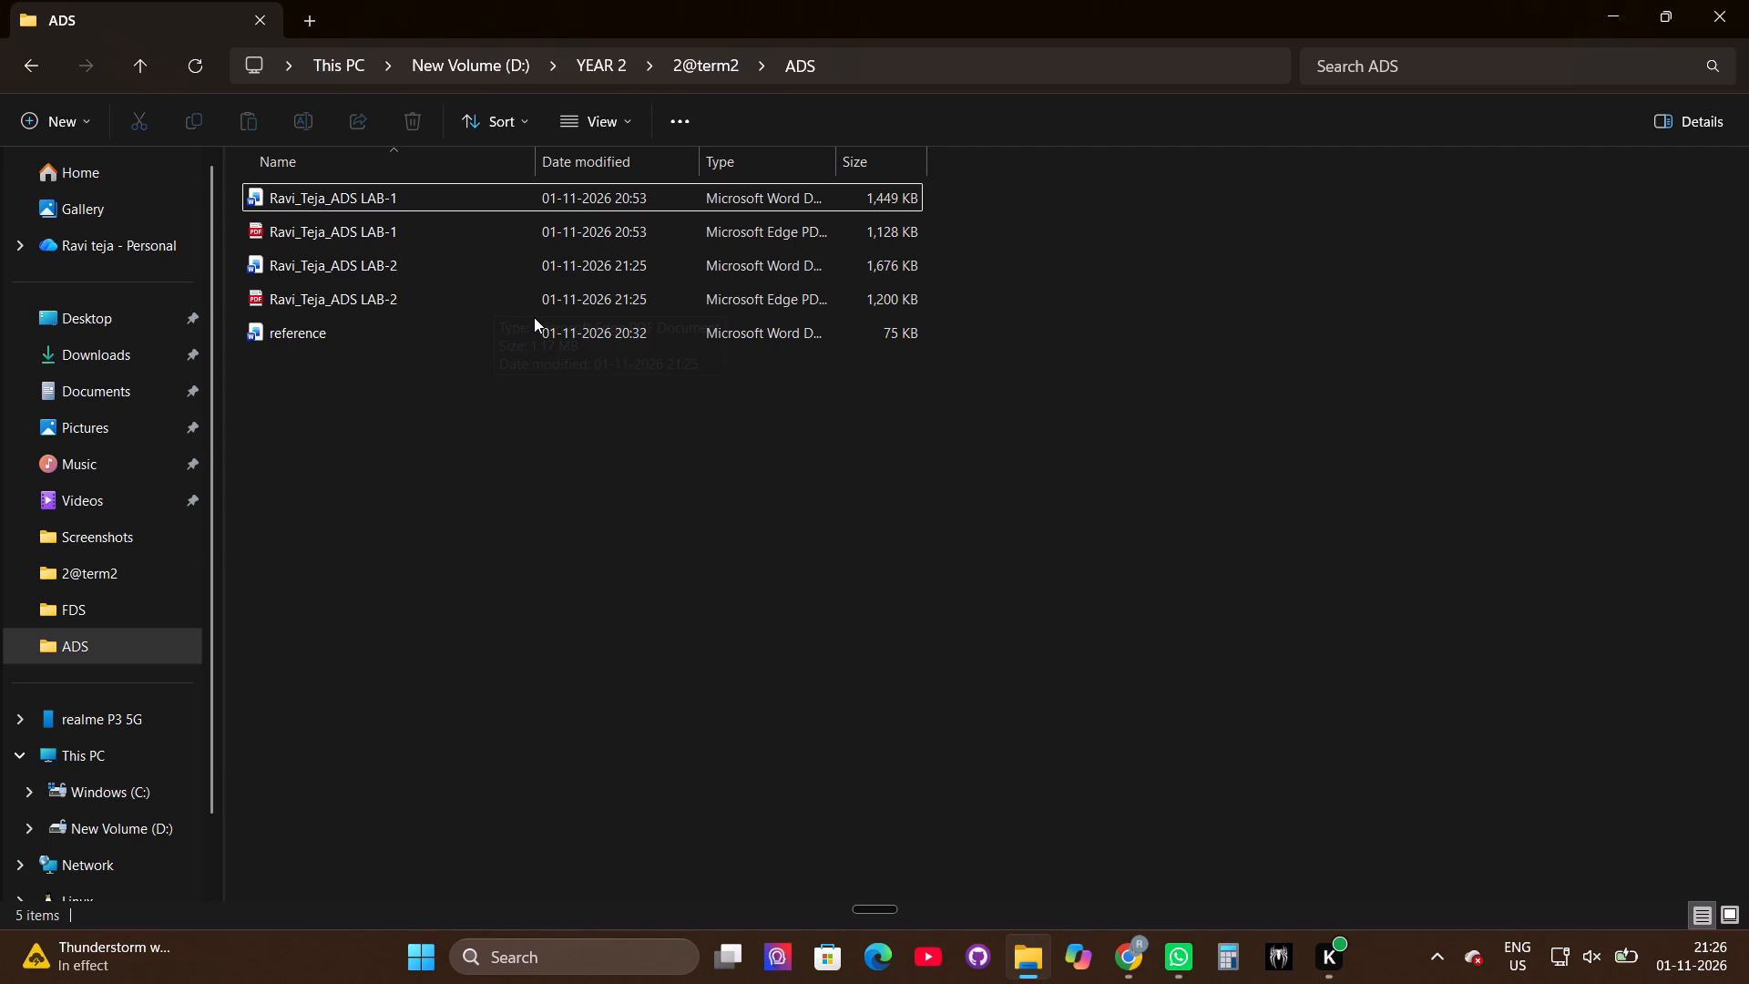